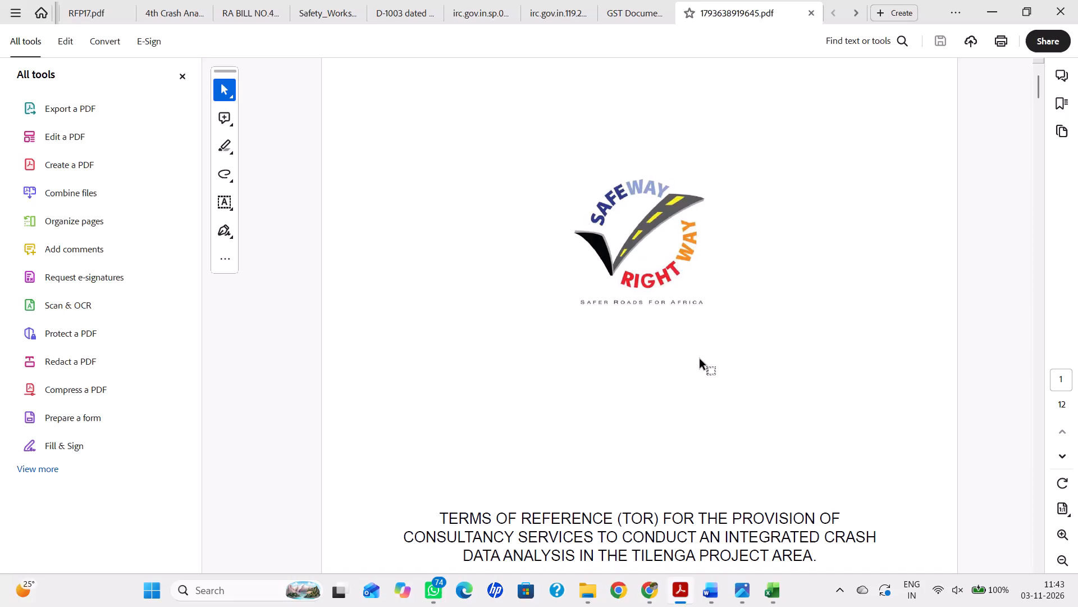
Minimize the open windows to reveal the desktop and refresh it.
triple_click(997, 0)
click(997, 0)
click(851, 228)
right_click(848, 225)
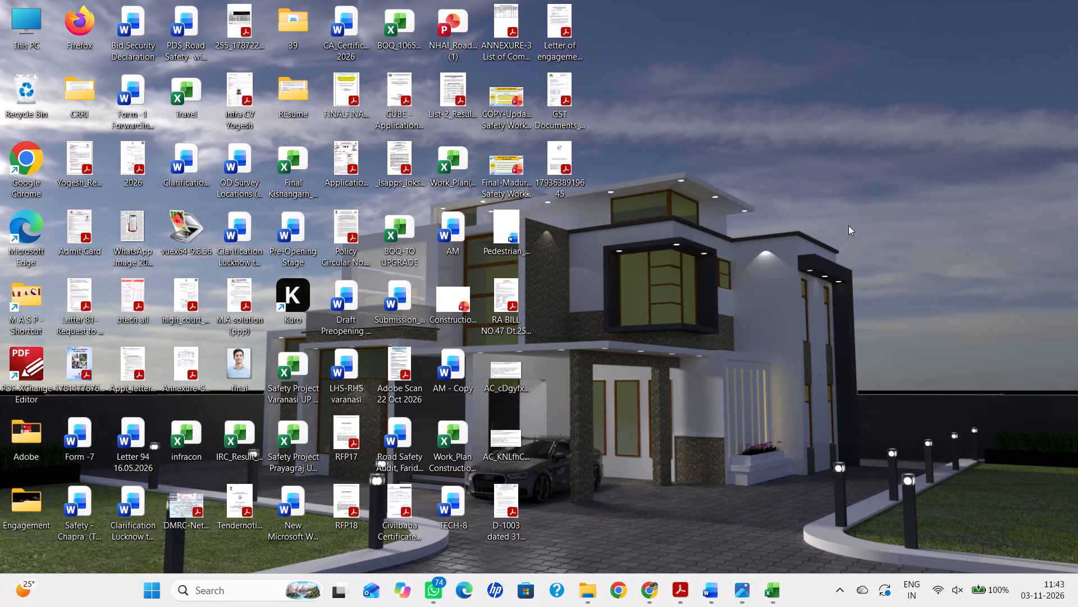
click(881, 287)
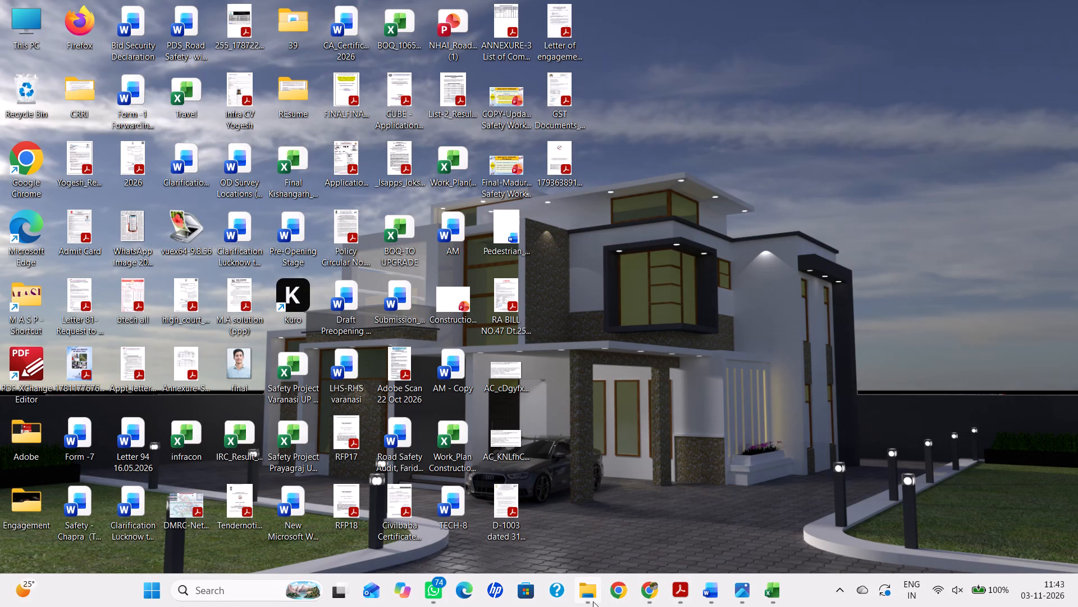
In File Explorer, copy the Training workshop report (Basukinath-De...) Word document from the Safety Workshop Report folder.
click(593, 601)
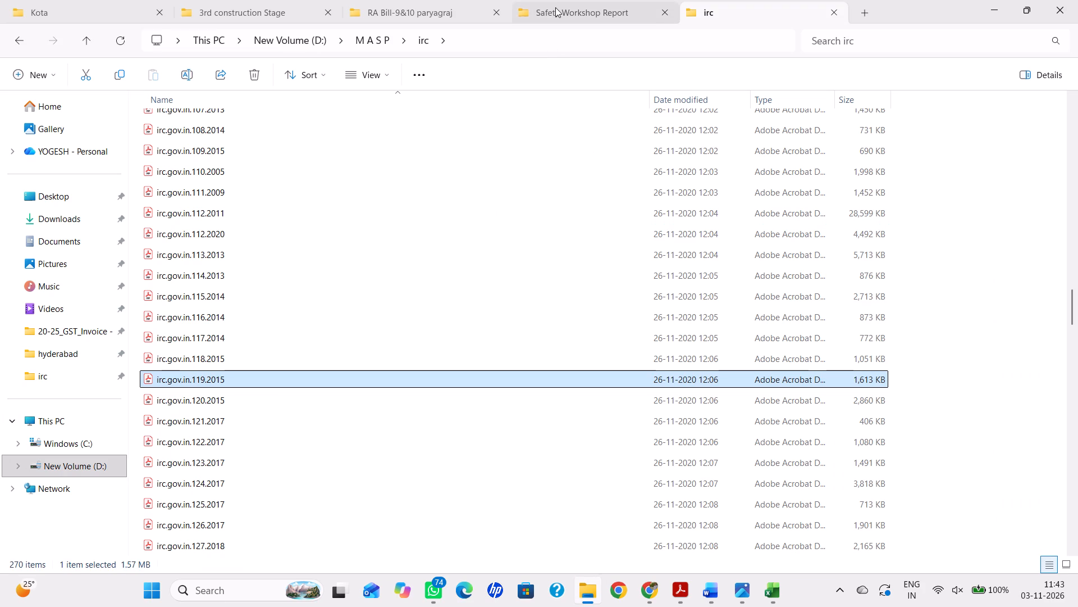
click(555, 7)
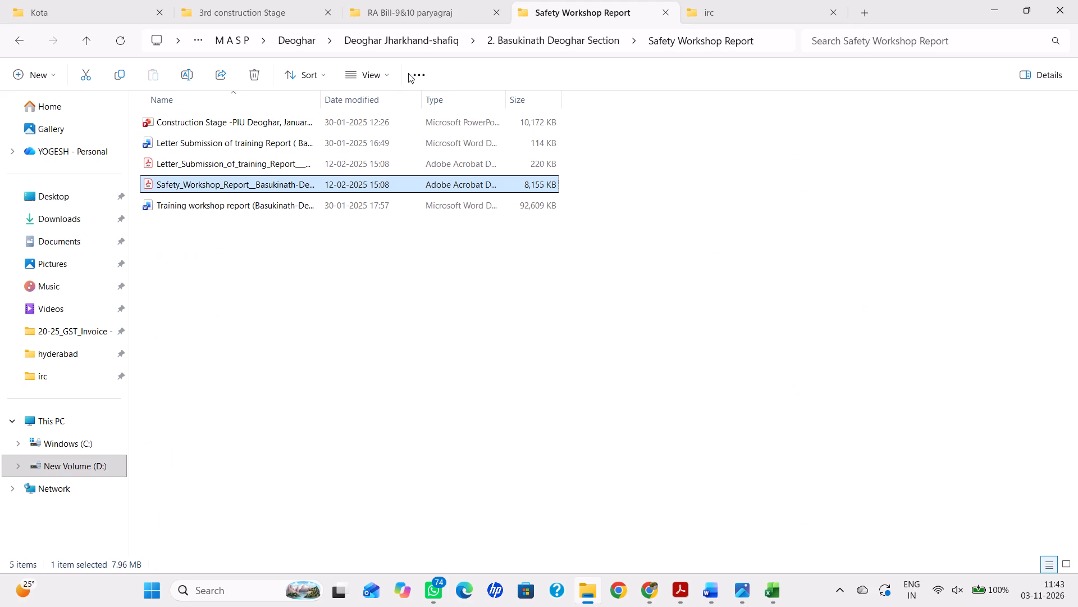
click(319, 211)
key(ctrl+c)
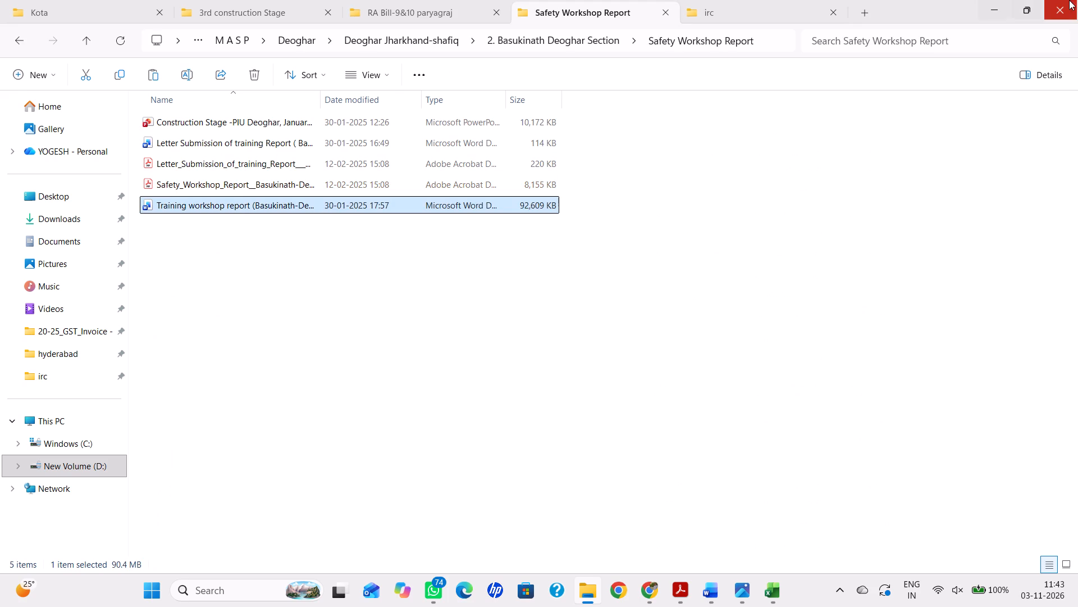
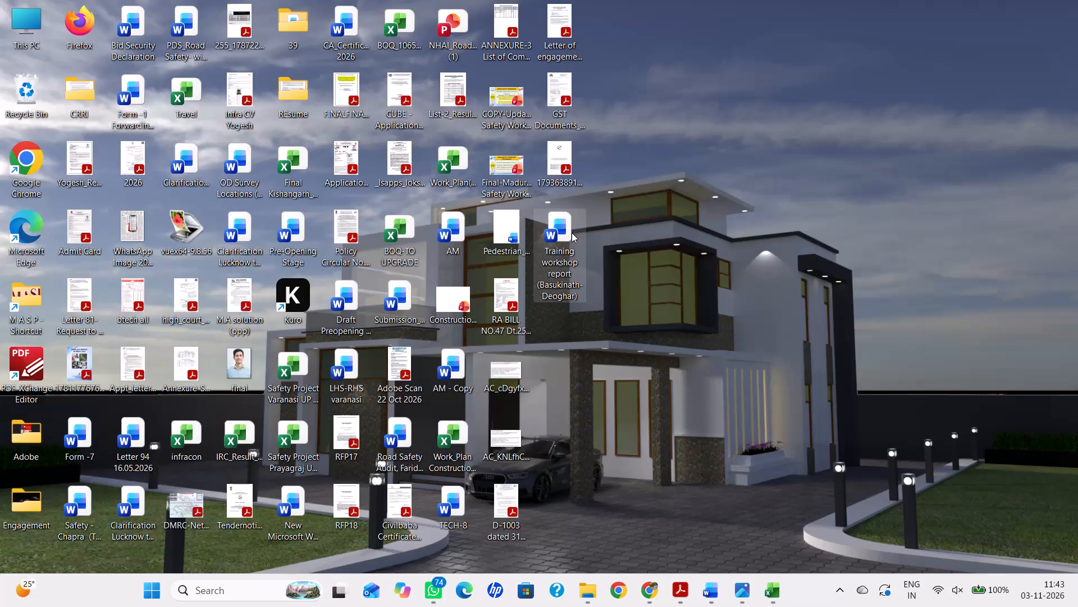
Rename the desktop copy of the Basukinath-Deoghar training workshop report as "Training workshop report_Madurai".
ctrl+click(698, 57)
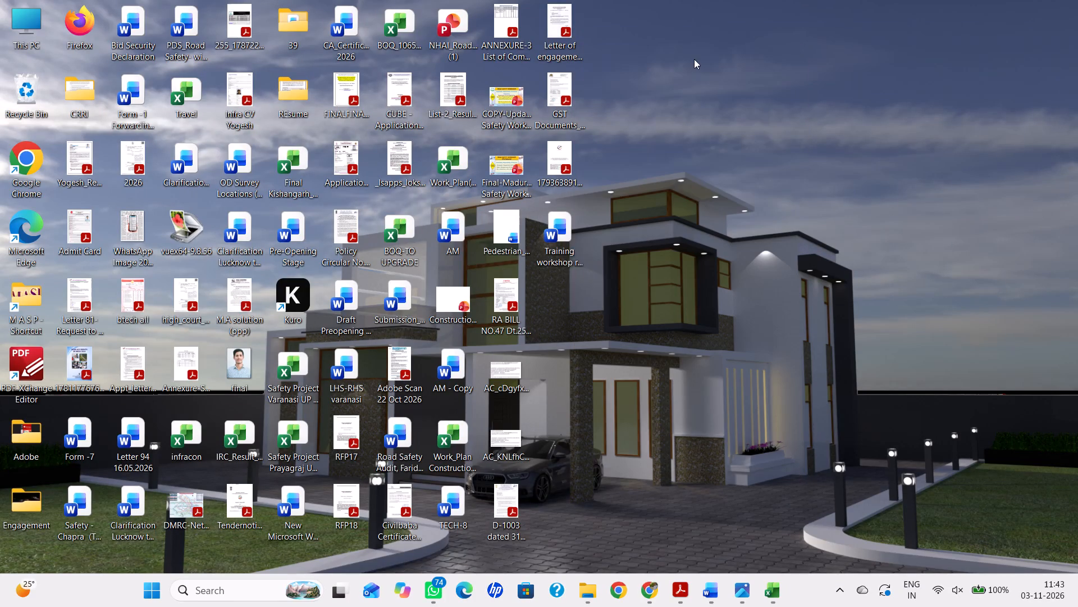
ctrl+click(575, 296)
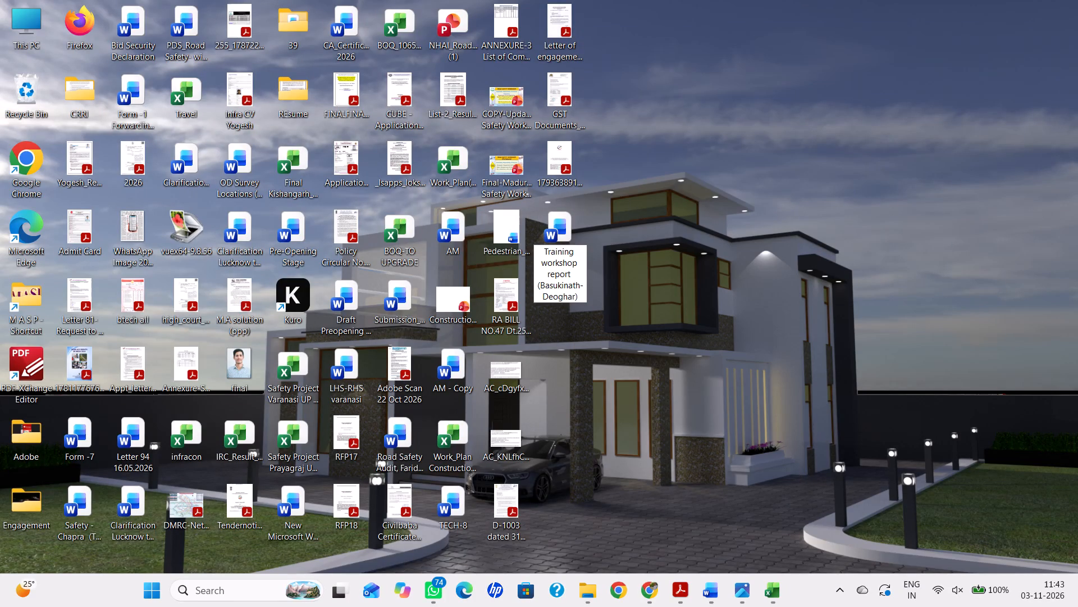
key(BackSpace)
key(BackSpace)
key(BackSpace)
key(BackSpace)
key(BackSpace)
key(BackSpace)
key(BackSpace)
key(BackSpace)
key(BackSpace)
key(BackSpace)
key(BackSpace)
key(BackSpace)
key(BackSpace)
key(BackSpace)
key(BackSpace)
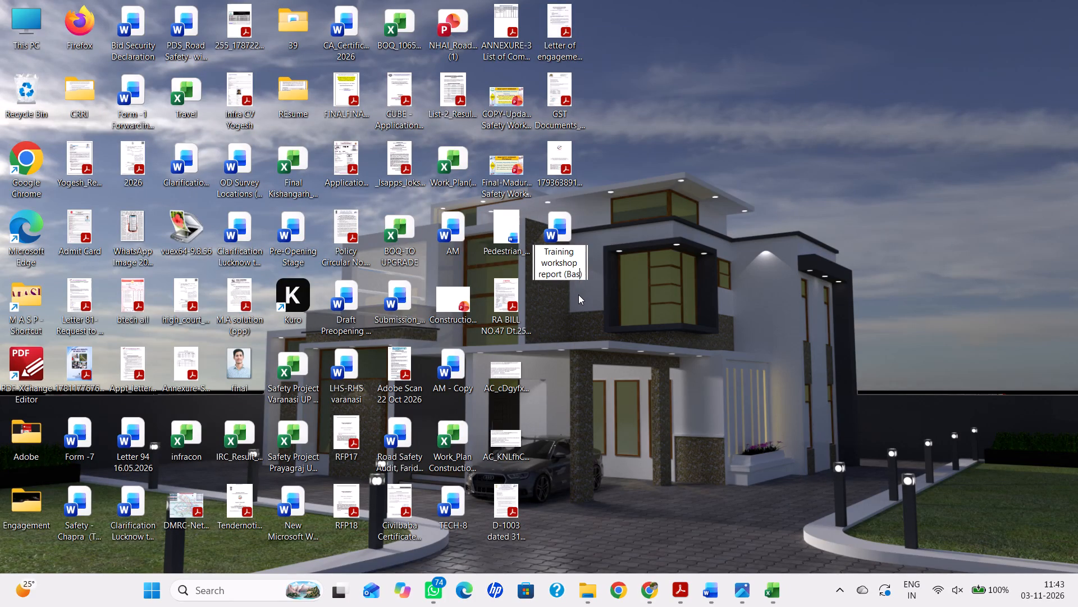
key(BackSpace)
key(BackSpace)
key(BackSpace)
key(BackSpace)
key(BackSpace)
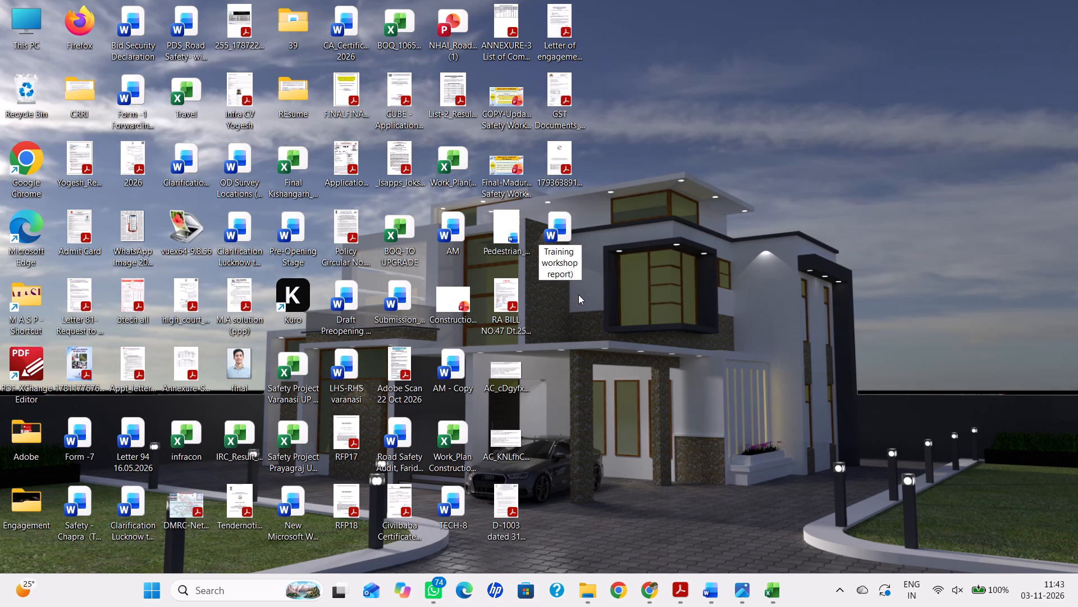
key(Delete)
text(_Madurai)
key(Return)
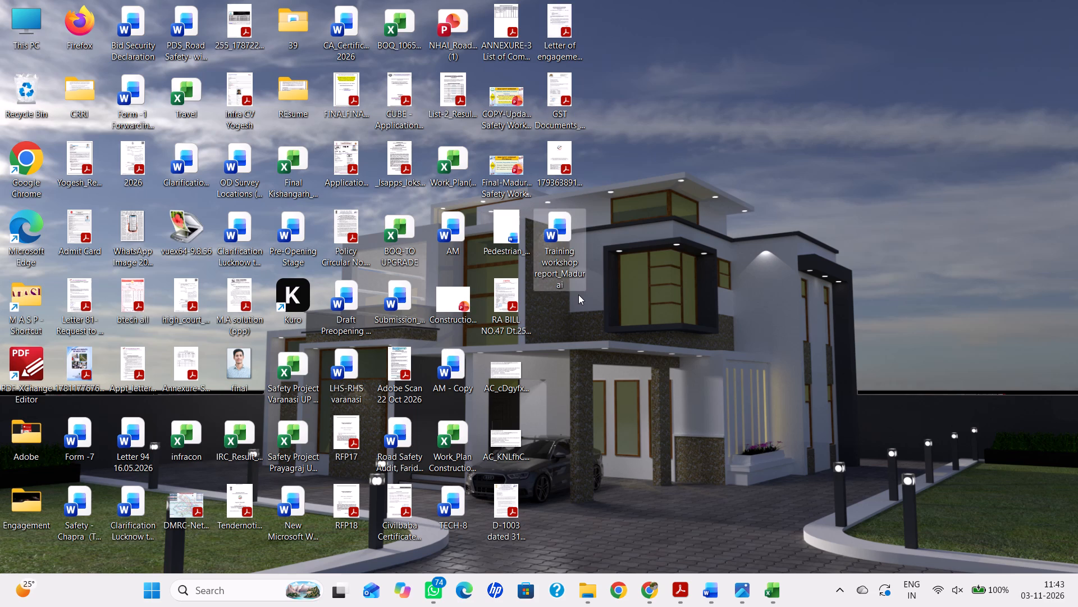
Open the Training workshop report_Madurai Word document from the desktop.
click(641, 332)
double_click(572, 277)
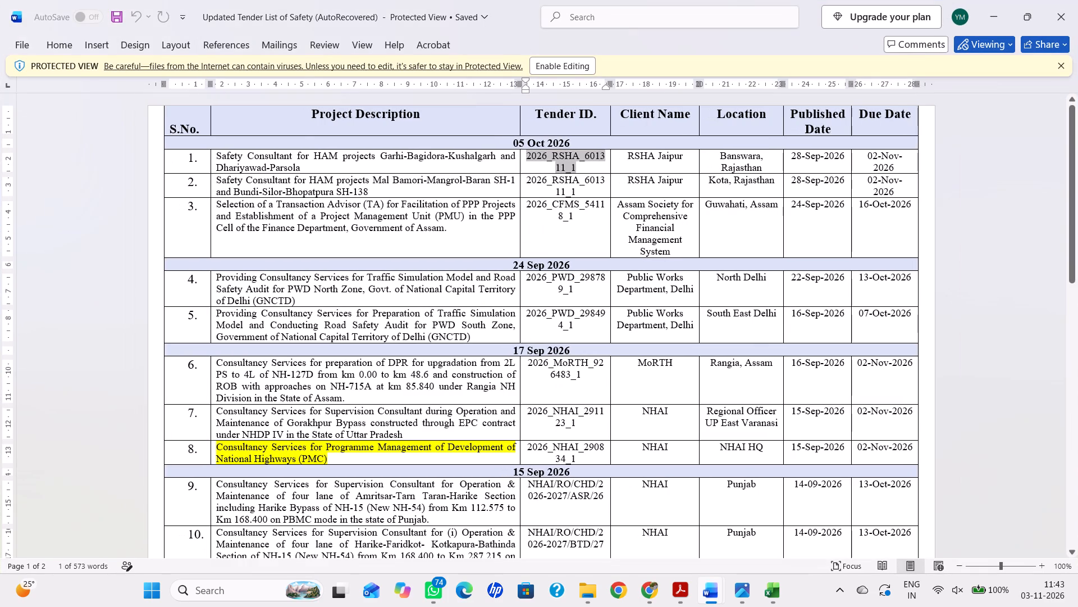
Look through the tender table in the Updated Tender List of Safety document and minimize its window.
scroll(582, 256, up, 12)
scroll(582, 257, down, 16)
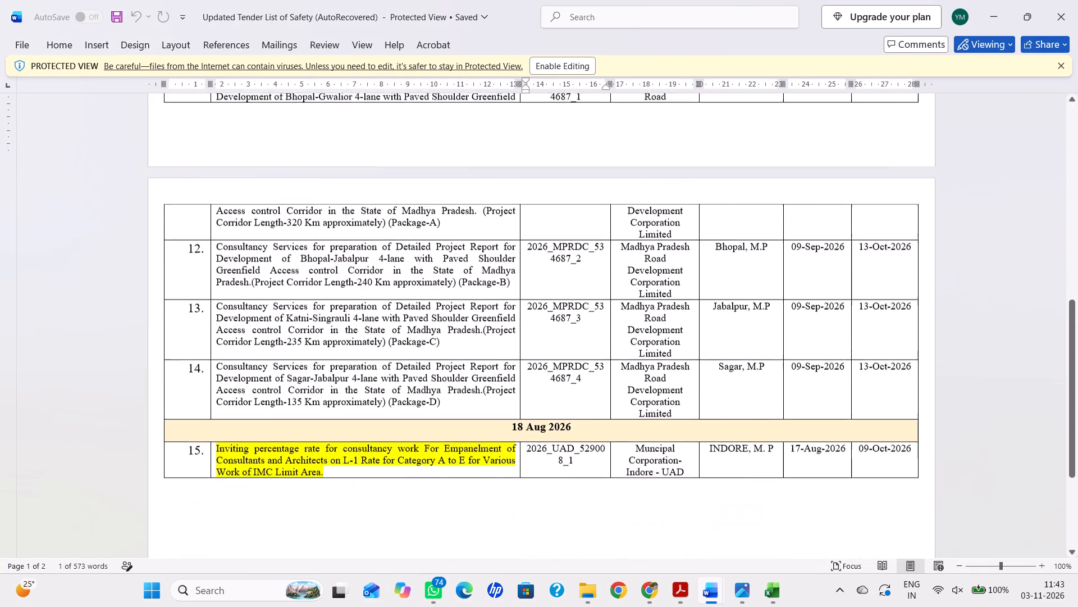
scroll(662, 271, down, 15)
click(1077, 0)
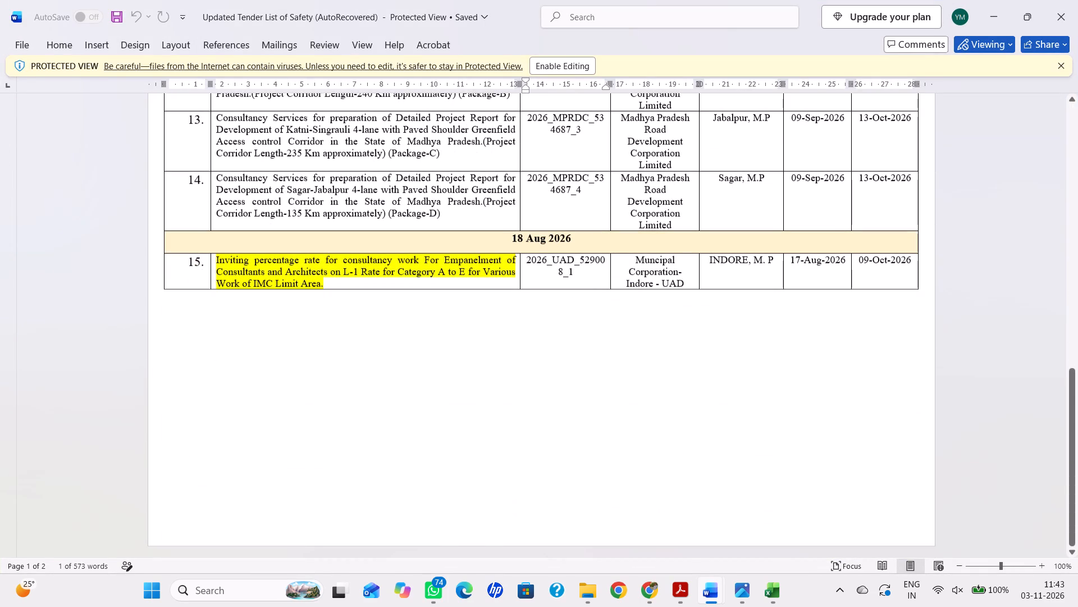
click(997, 19)
double_click(993, 4)
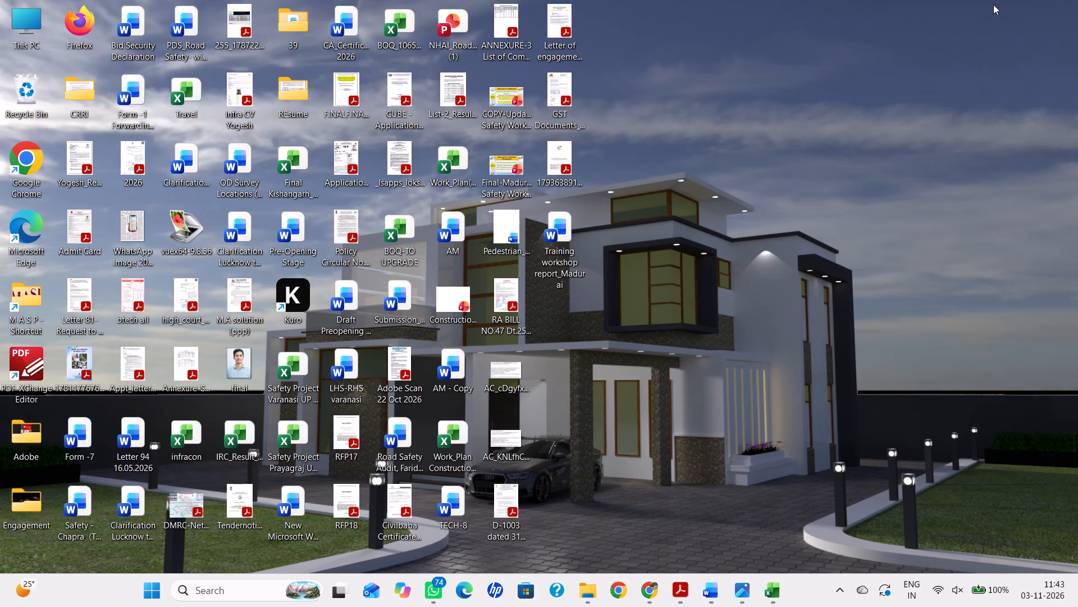
Refresh the desktop and minimize the Training workshop report_Madurai window that covers it.
click(949, 121)
right_click(945, 119)
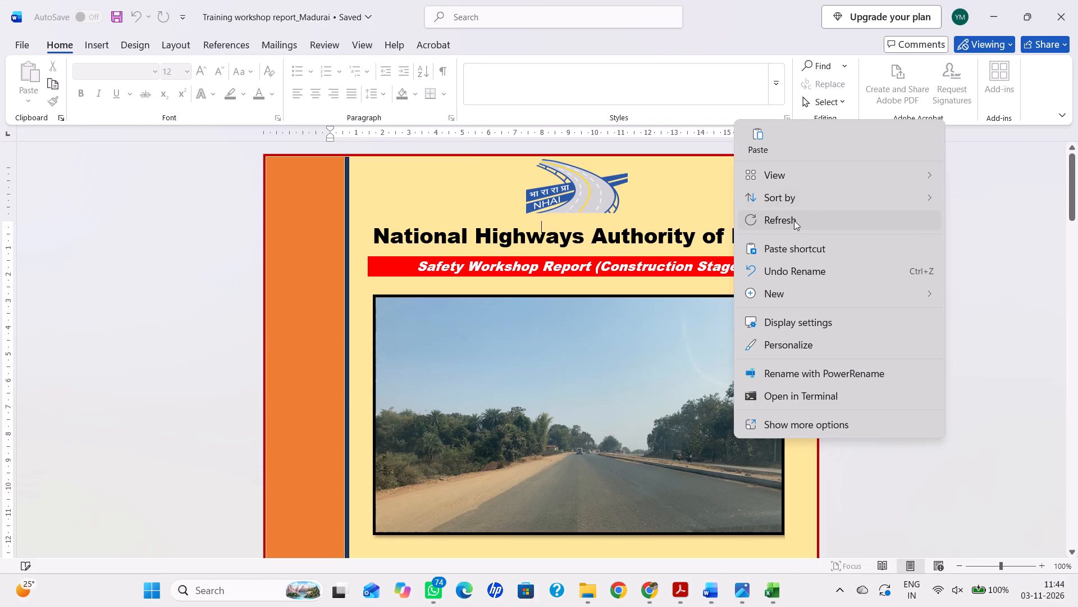
click(794, 220)
triple_click(1006, 0)
click(802, 189)
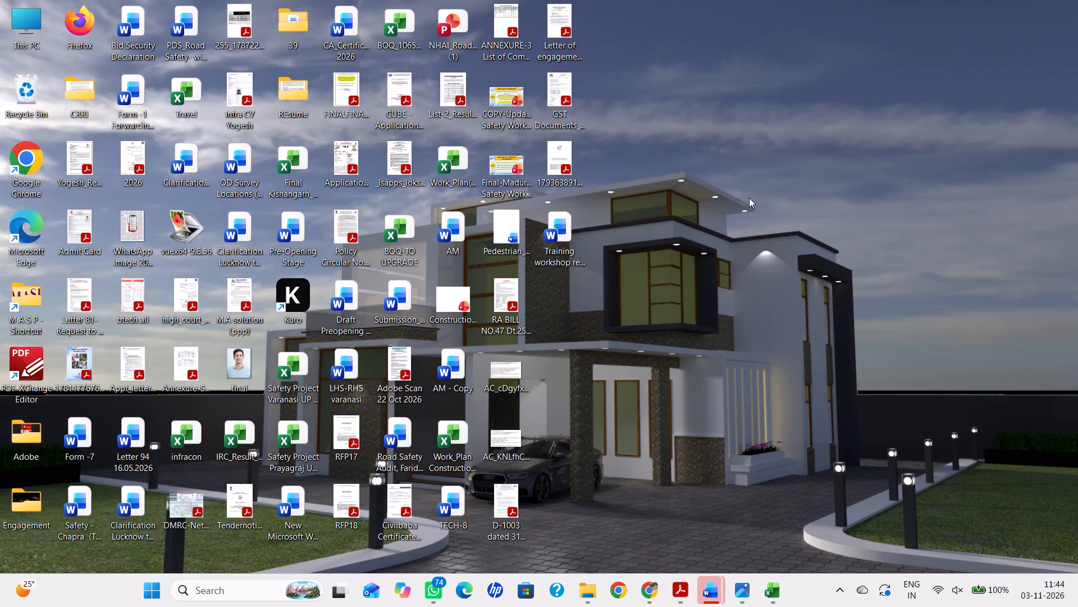
Open the Training workshop report_Madurai document again from the desktop.
double_click(545, 255)
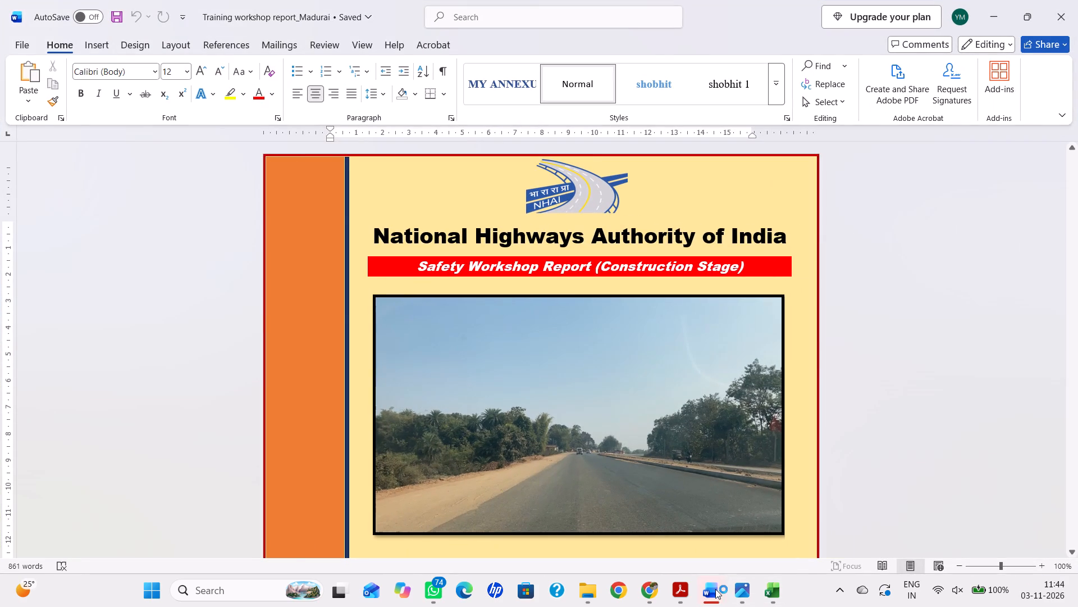
Bring up the Updated Tender List of Safety document, look through its entries and minimize it.
click(748, 512)
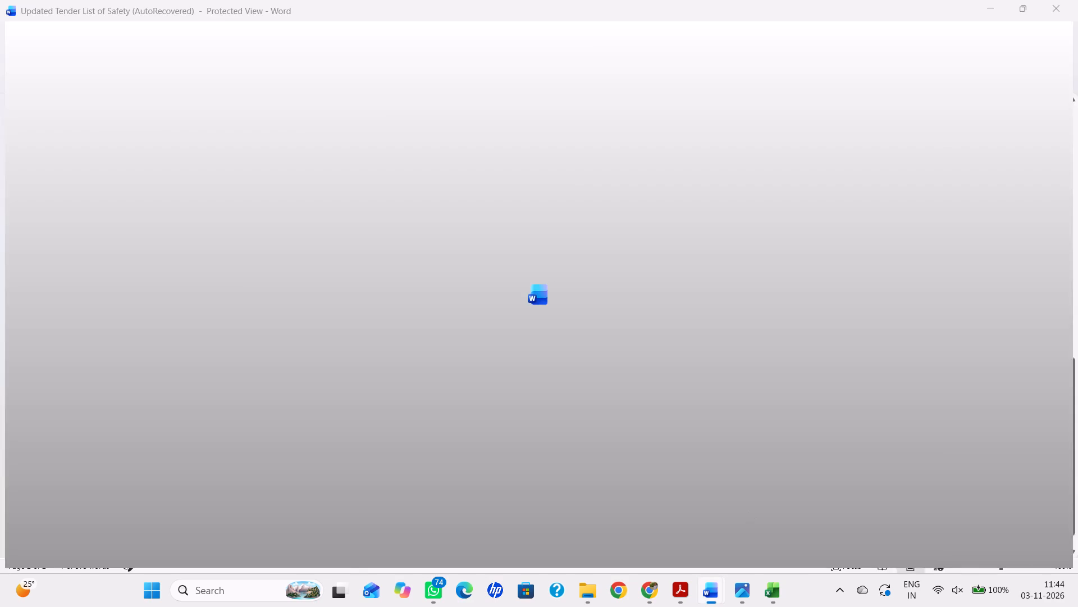
scroll(754, 353, up, 15)
scroll(747, 346, down, 1)
scroll(739, 346, up, 9)
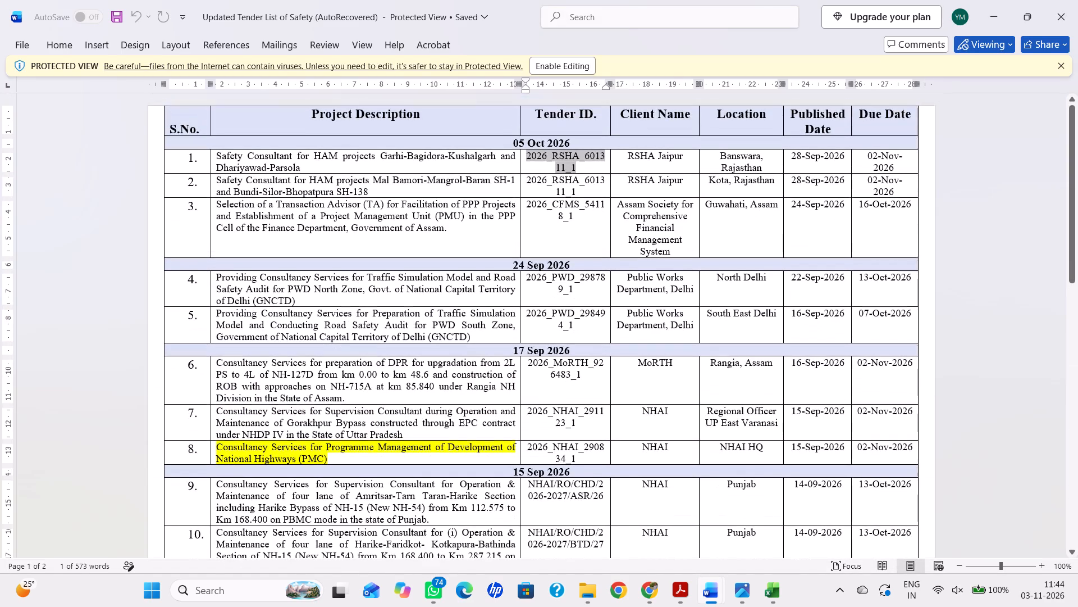
scroll(733, 340, up, 4)
click(998, 0)
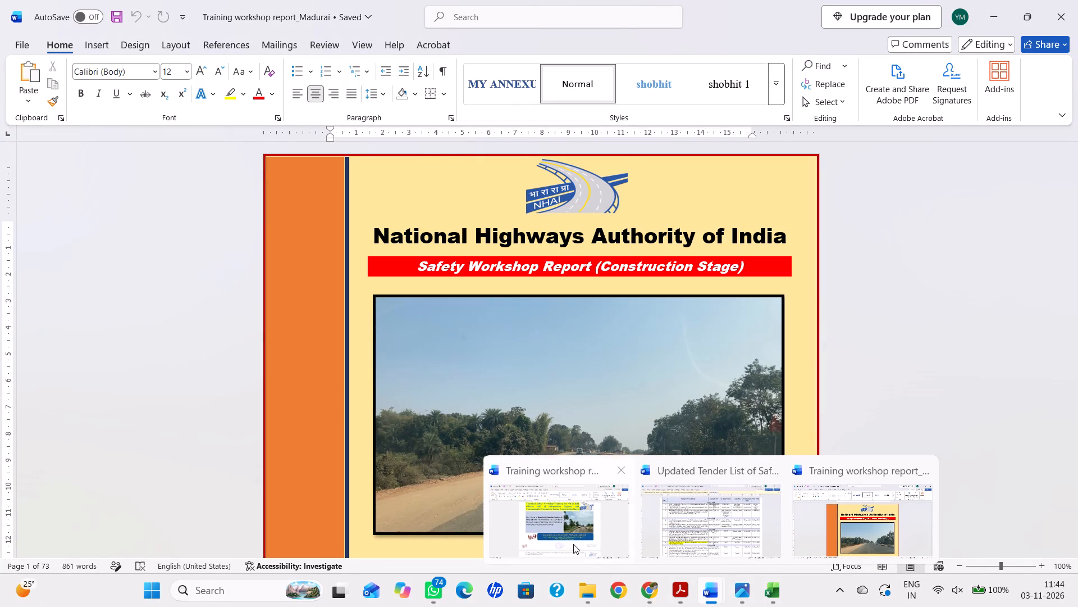
Bring up the original Training workshop report (Basukinath-Deoghar), look over its pages and close it.
click(547, 526)
scroll(571, 427, up, 9)
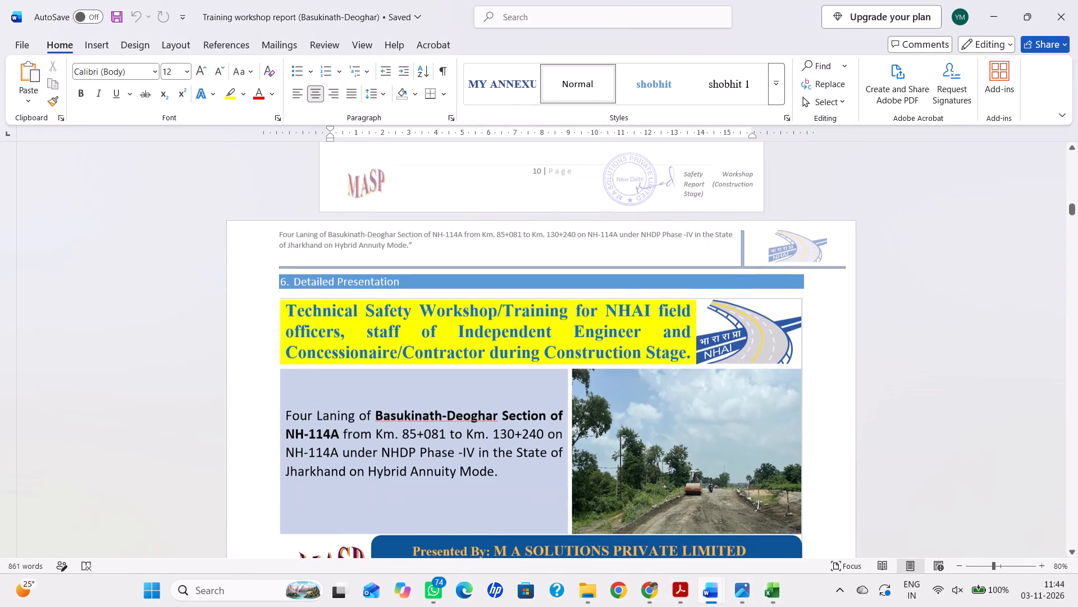
scroll(584, 413, up, 3)
click(1077, 0)
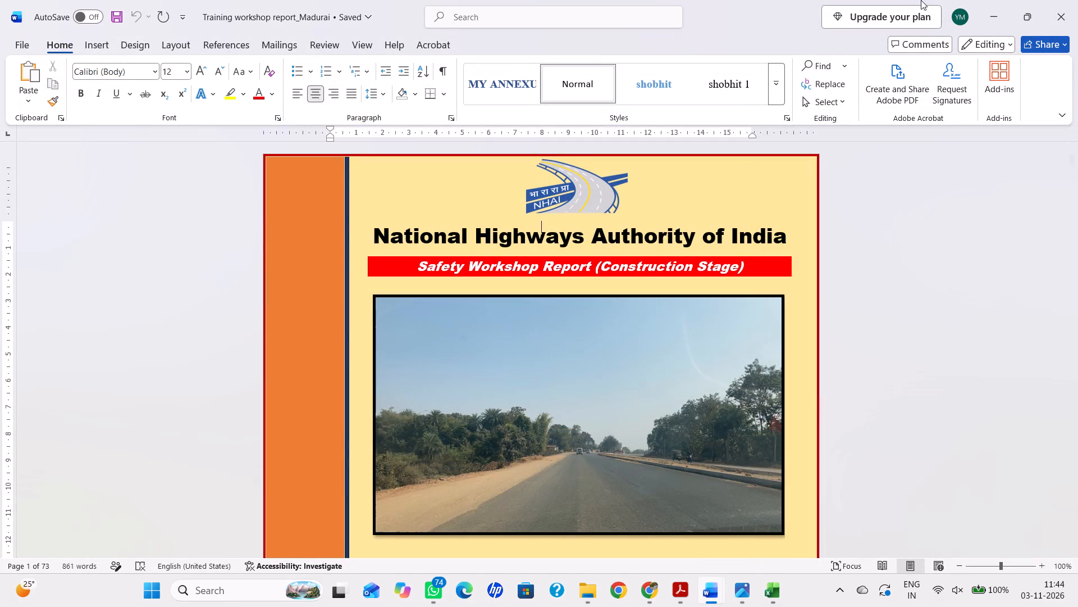
Minimize the Training workshop report_Madurai window and refresh the desktop.
triple_click(980, 0)
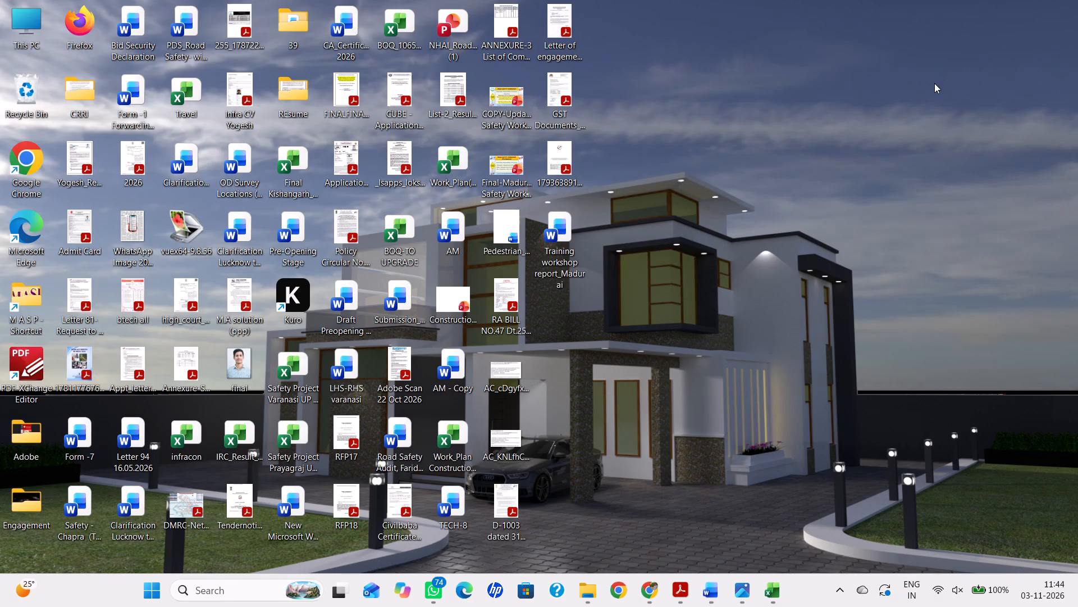
click(934, 83)
right_click(934, 83)
click(850, 174)
click(732, 342)
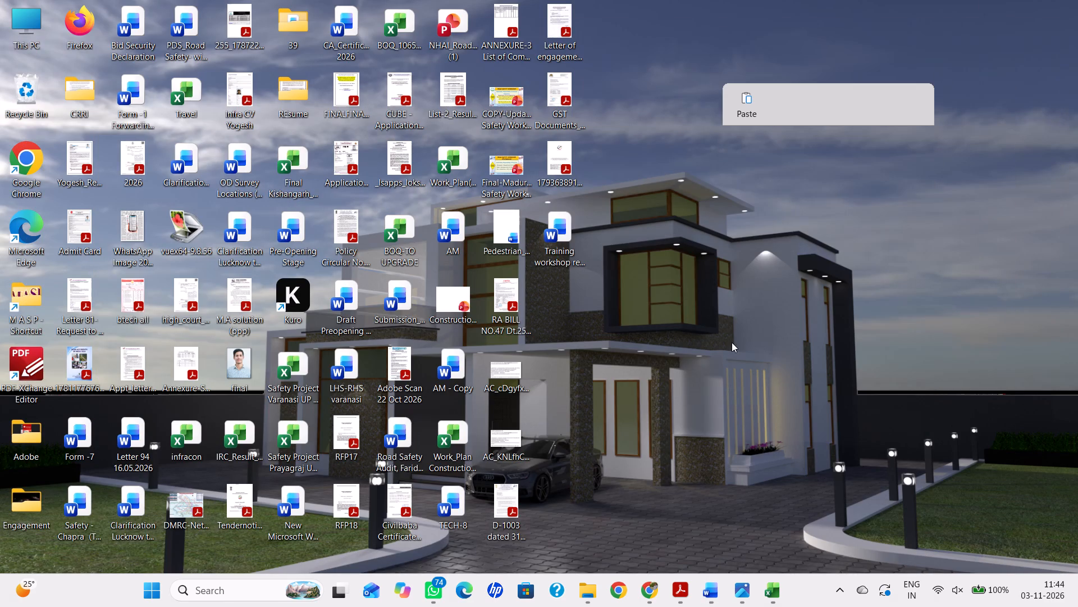
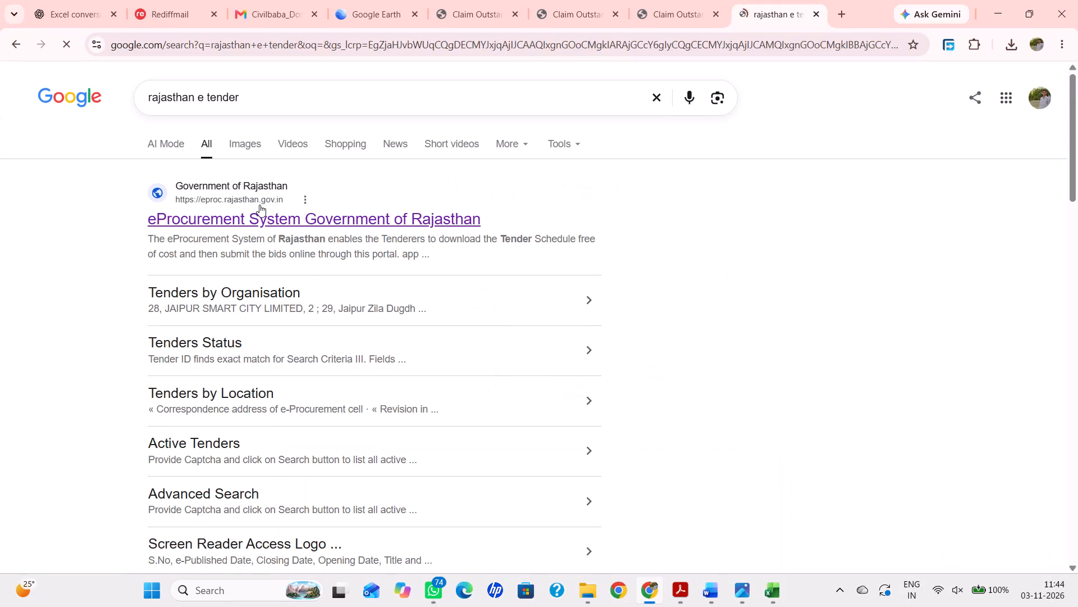
Open the Rajasthan government eProcurement portal from the search results and go to its tender status search.
click(259, 205)
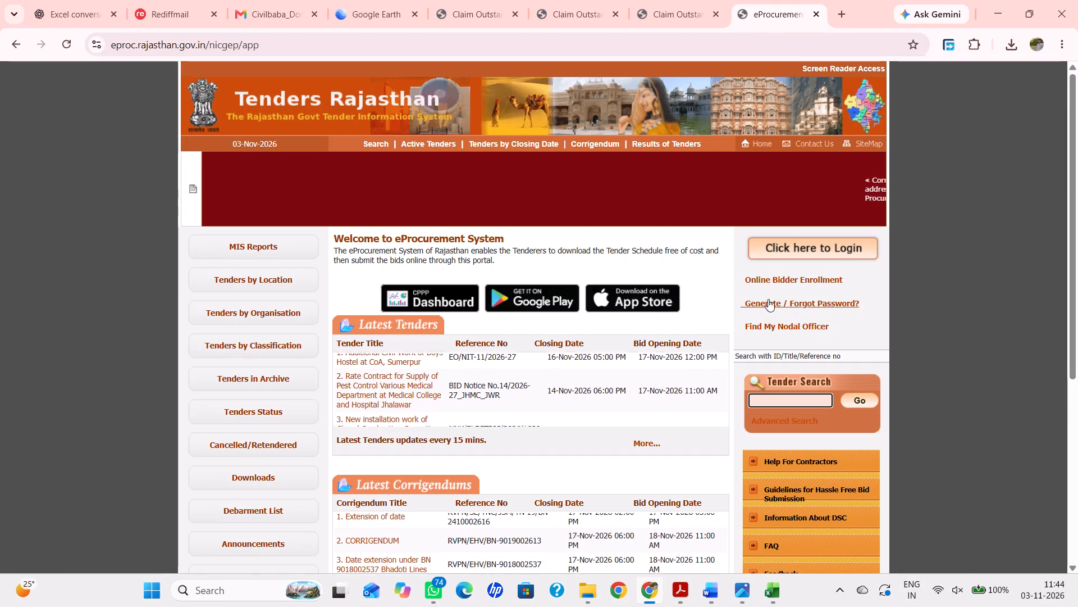
click(253, 411)
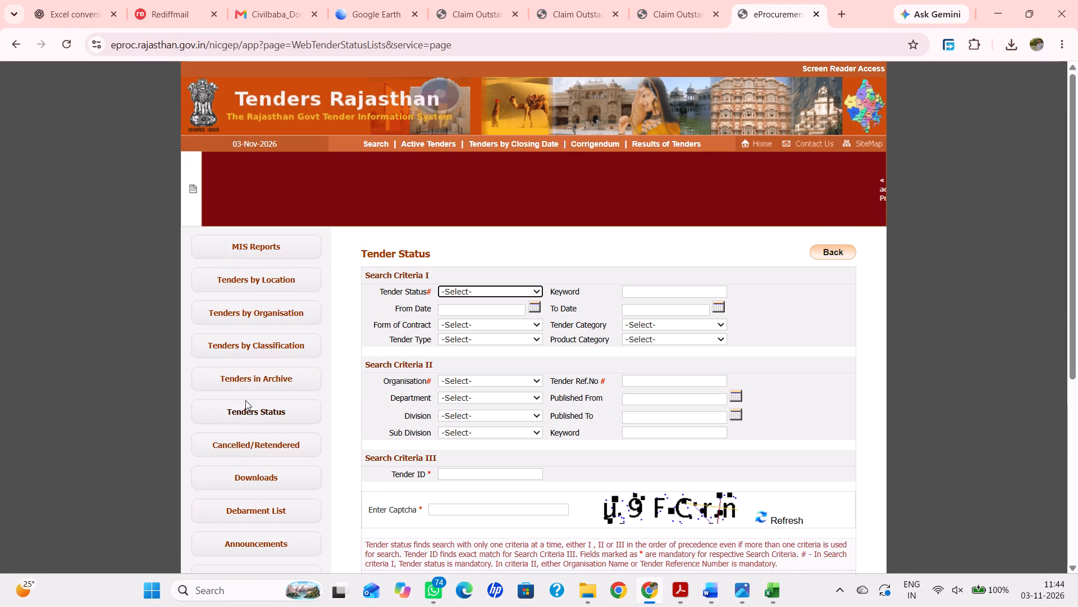
Copy tender ID 2026_RSHA_601311_1 from the Word document Updated Tender List of Safety into the portal's Tender ID search field.
click(709, 578)
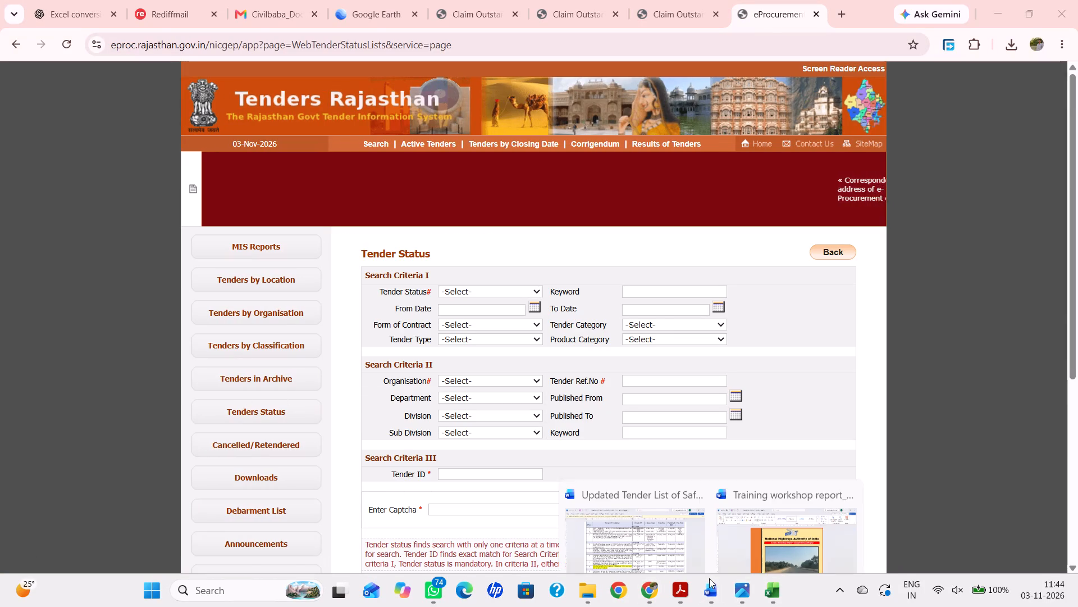
click(653, 528)
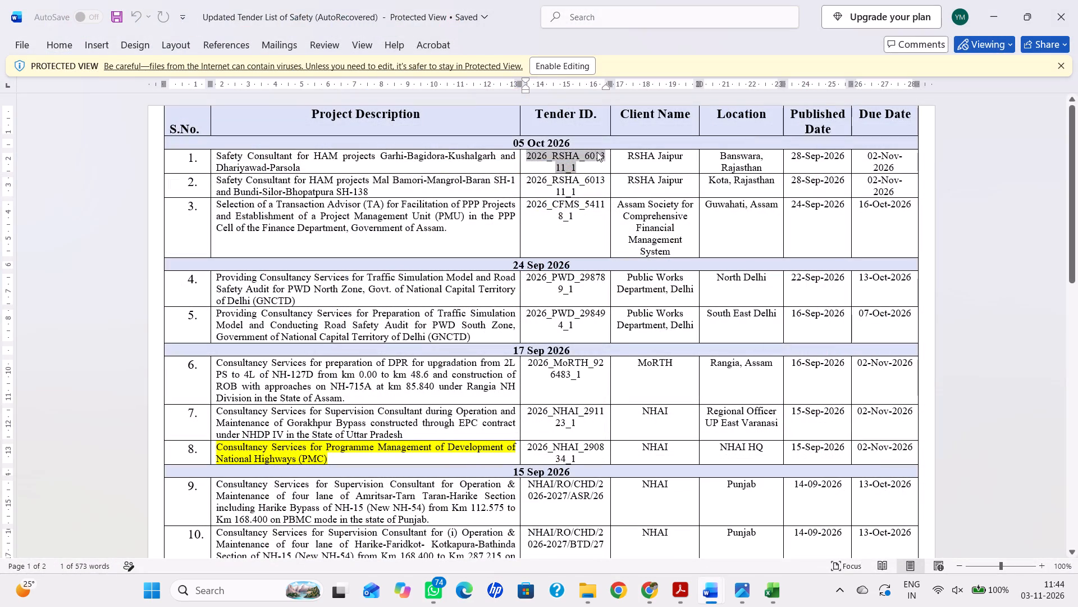
key(ctrl+c)
key(grave)
key(alt+Tab)
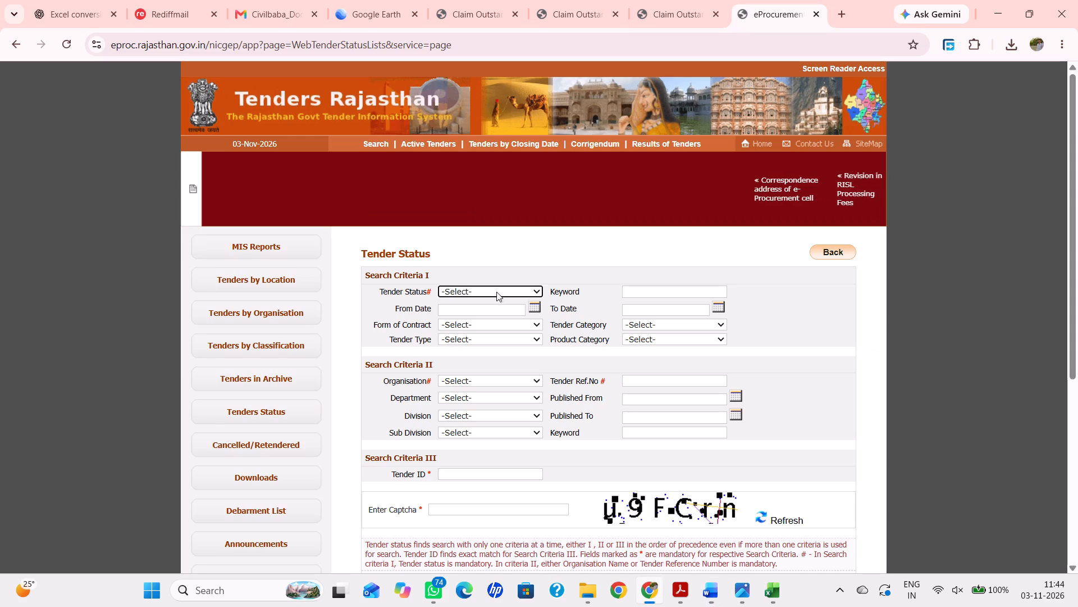
click(474, 477)
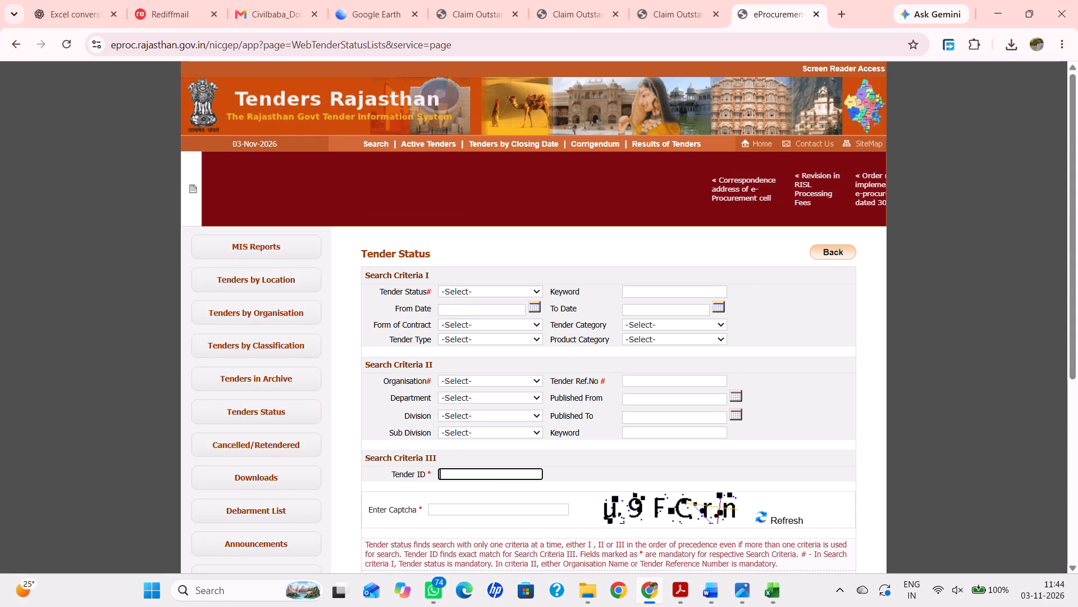
key(ctrl+v)
Enter the displayed captcha and search the tender status by the given tender ID.
click(459, 511)
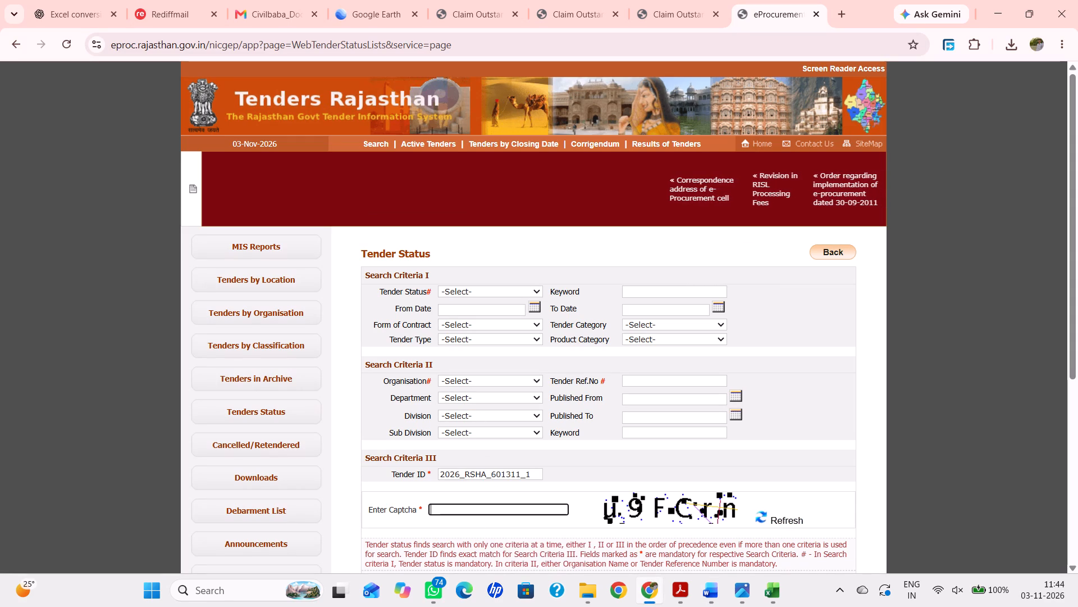
key(u)
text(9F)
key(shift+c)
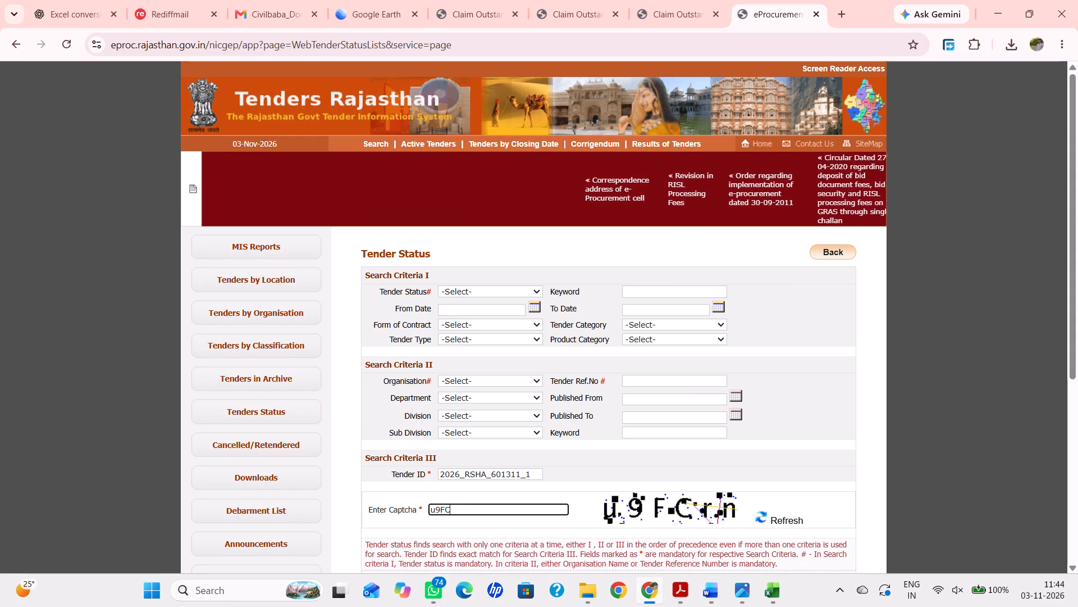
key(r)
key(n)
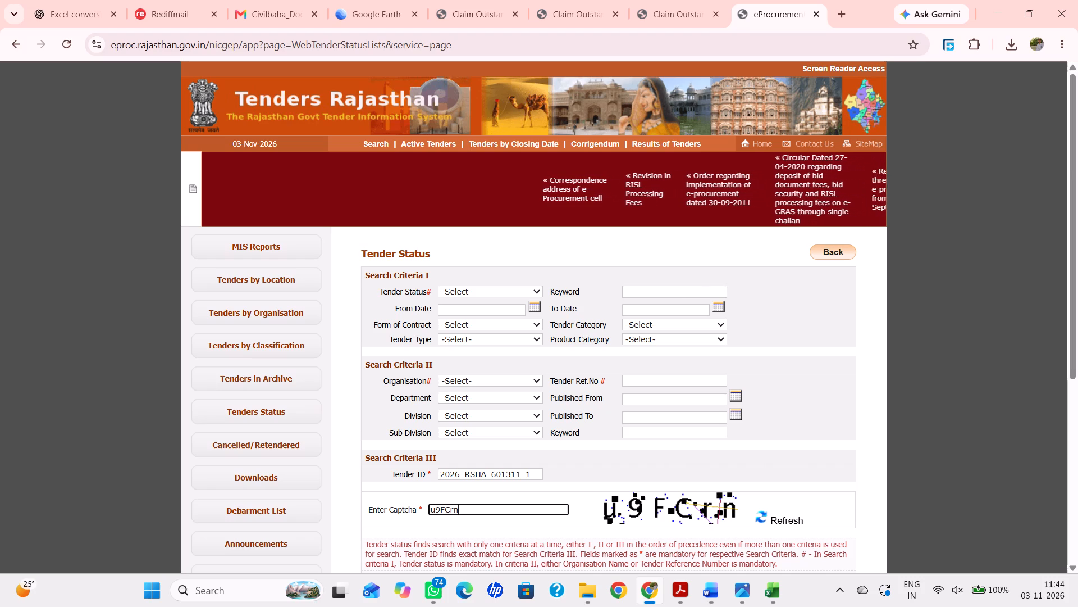
scroll(463, 482, down, 2)
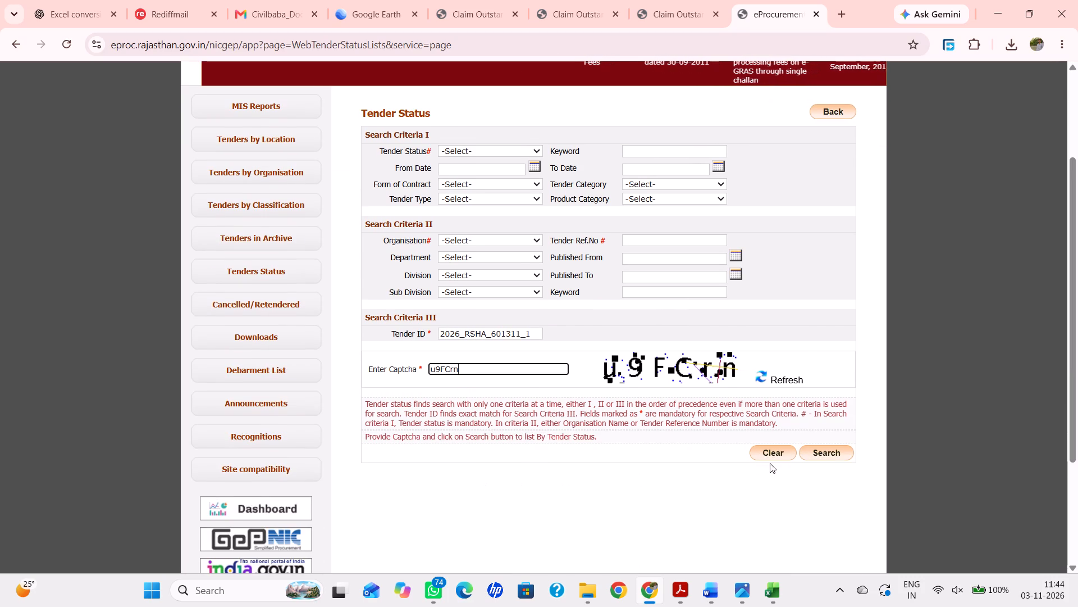
click(819, 447)
scroll(822, 447, down, 4)
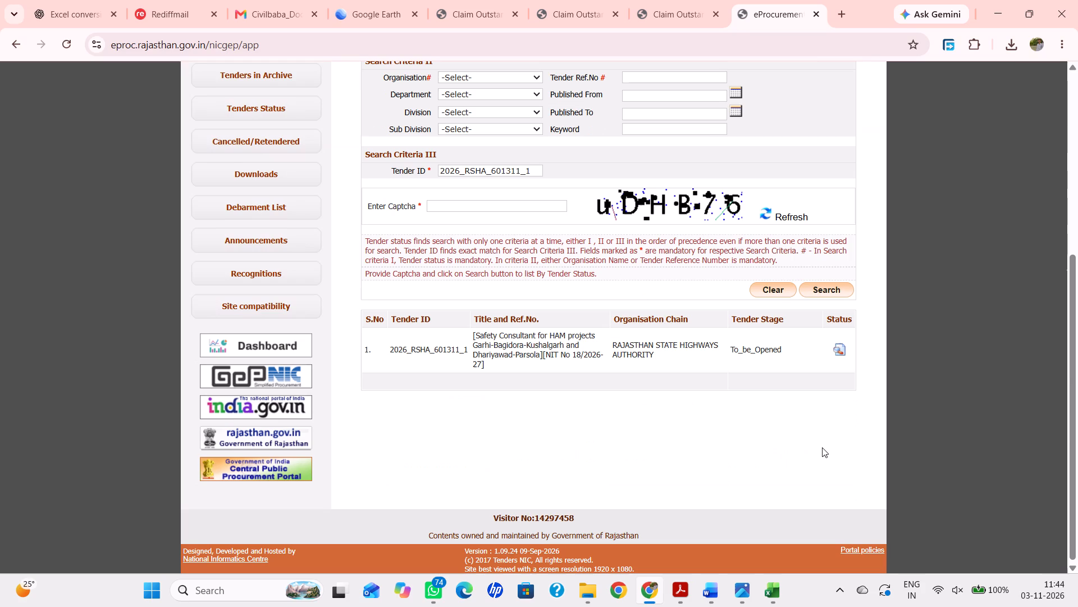
scroll(822, 447, down, 2)
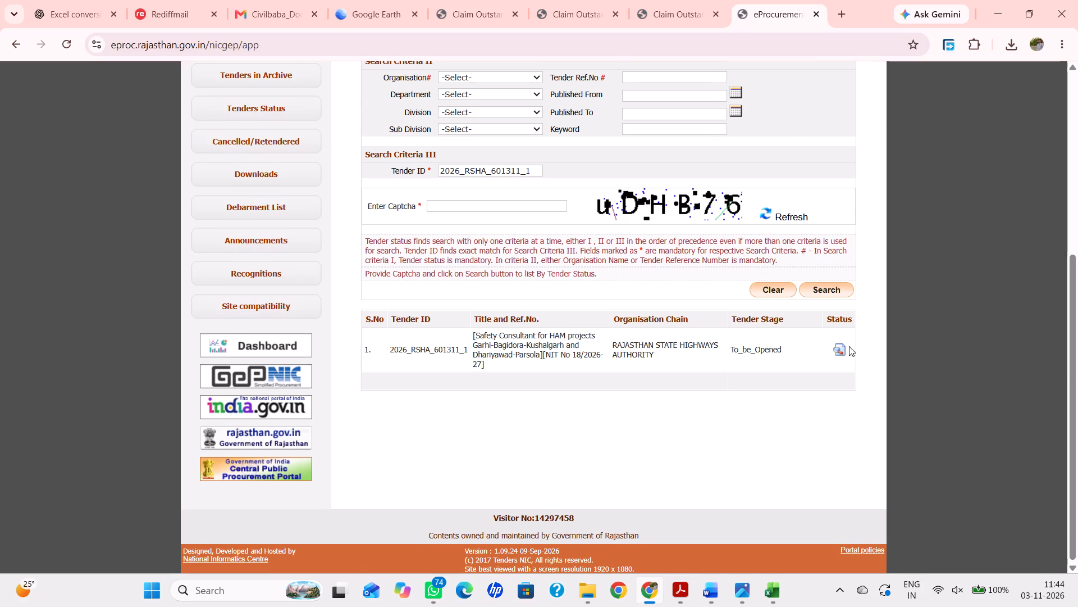
Open the found tender's status, look over its bid opening and evaluation stages, and close the portal page.
click(839, 342)
scroll(834, 380, down, 1)
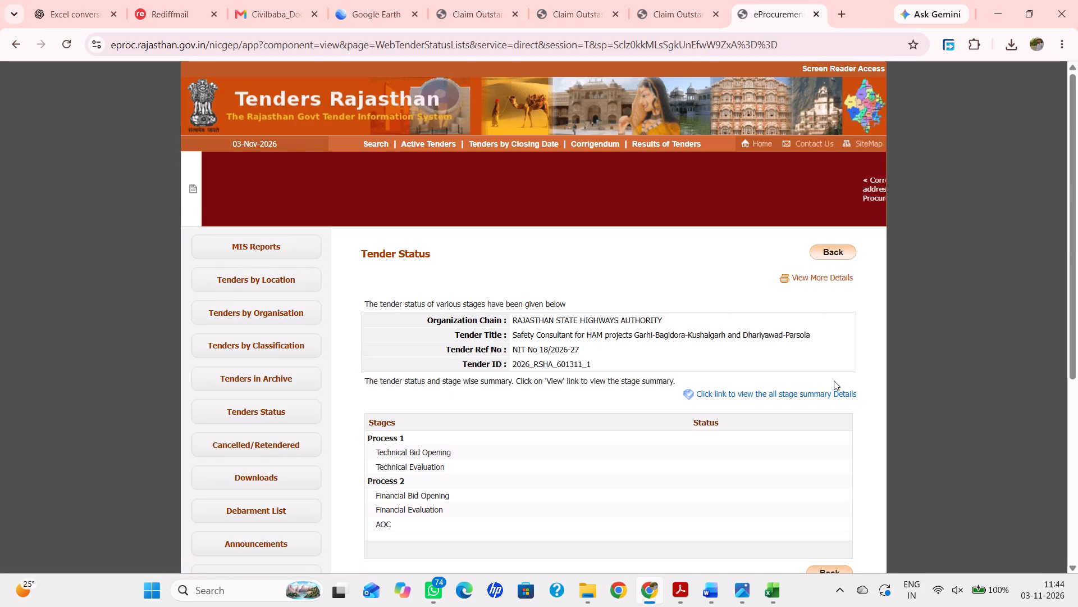
scroll(834, 380, down, 3)
scroll(834, 380, up, 12)
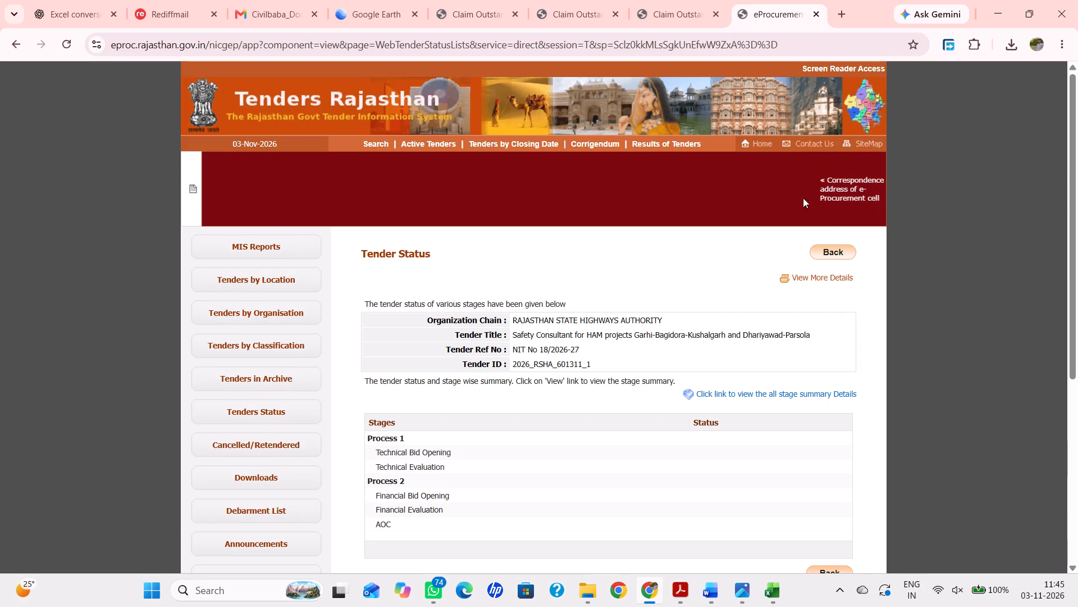
scroll(803, 198, up, 2)
click(823, 20)
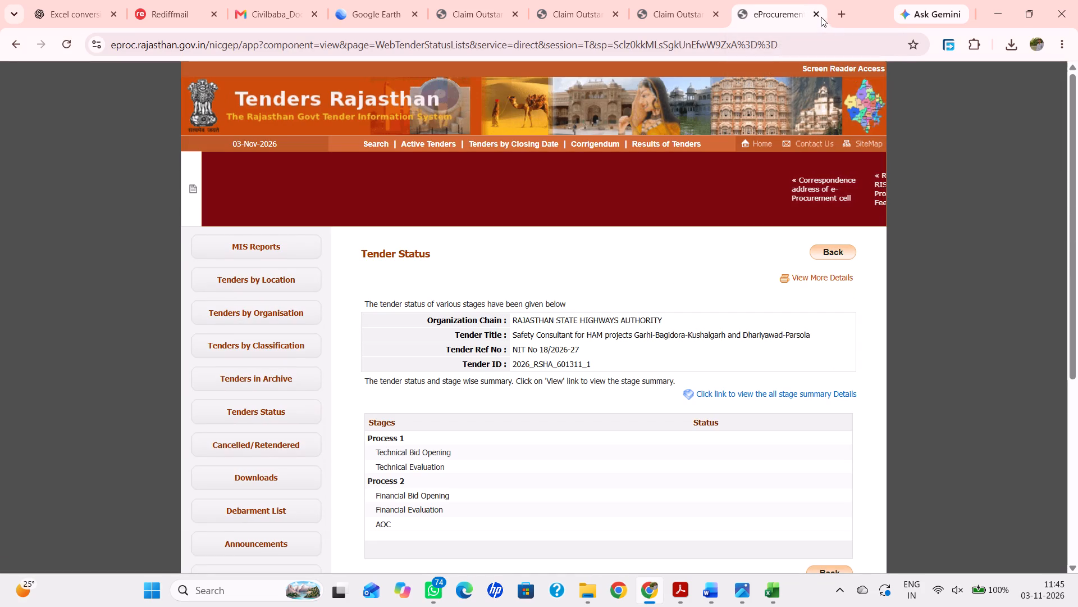
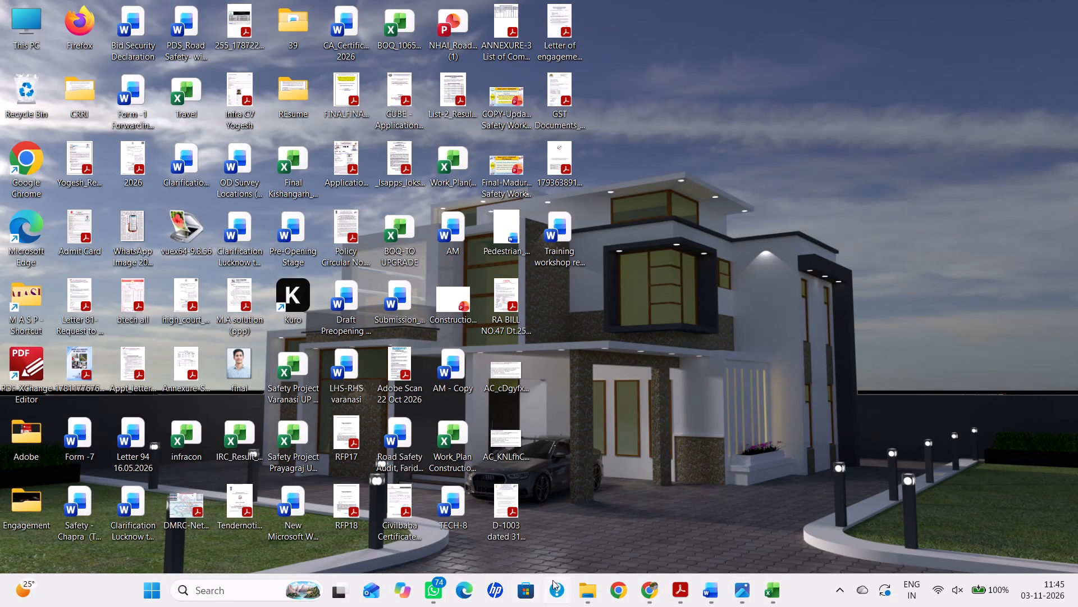
Open the Madurai folder inside M A S P on New Volume (D:) in a new File Explorer tab.
click(578, 593)
click(729, 3)
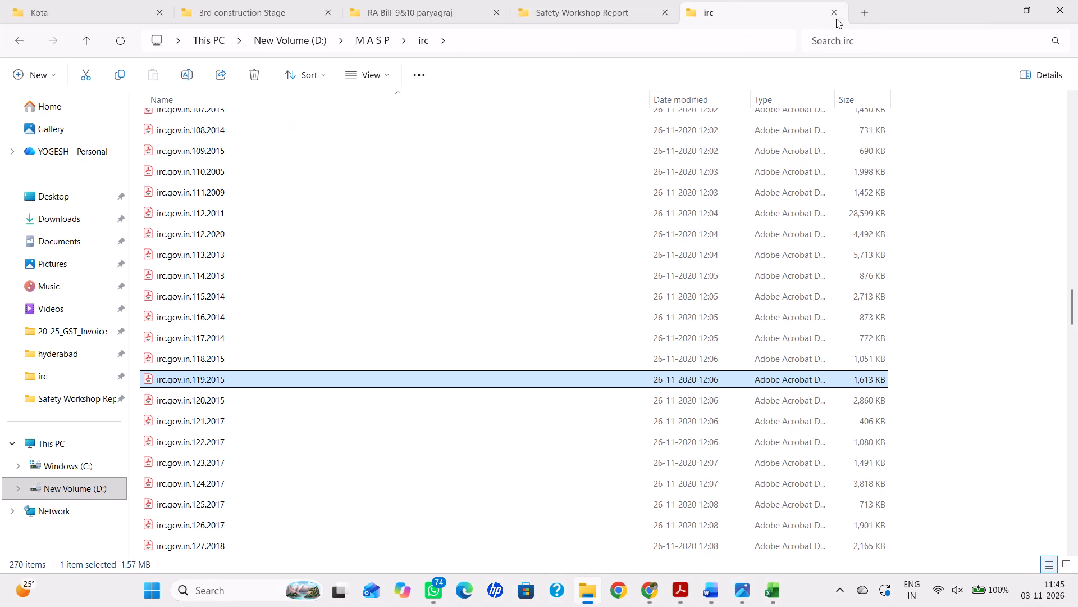
click(862, 13)
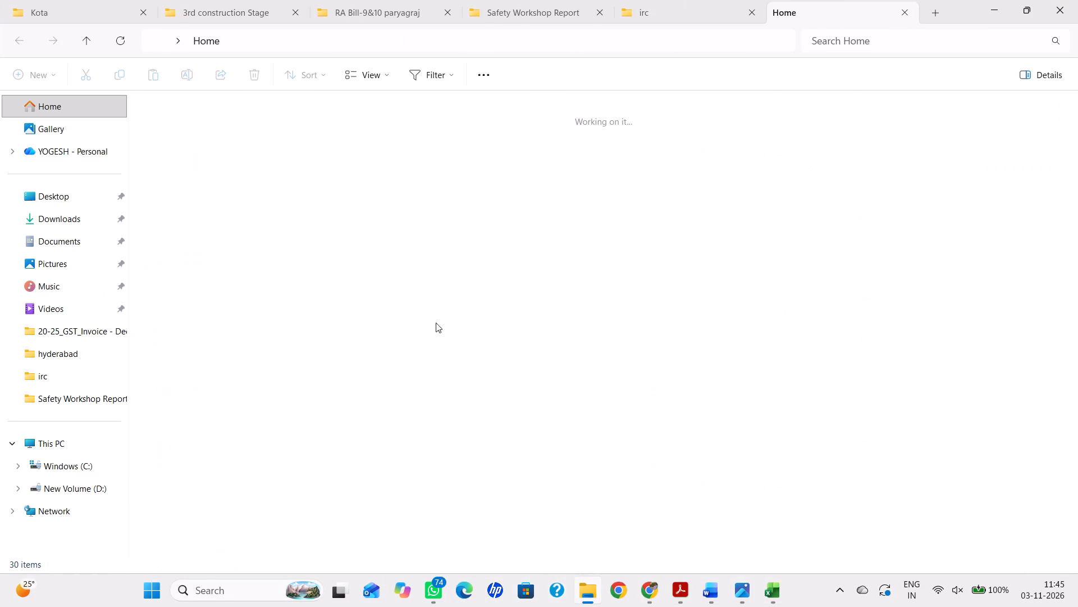
click(71, 482)
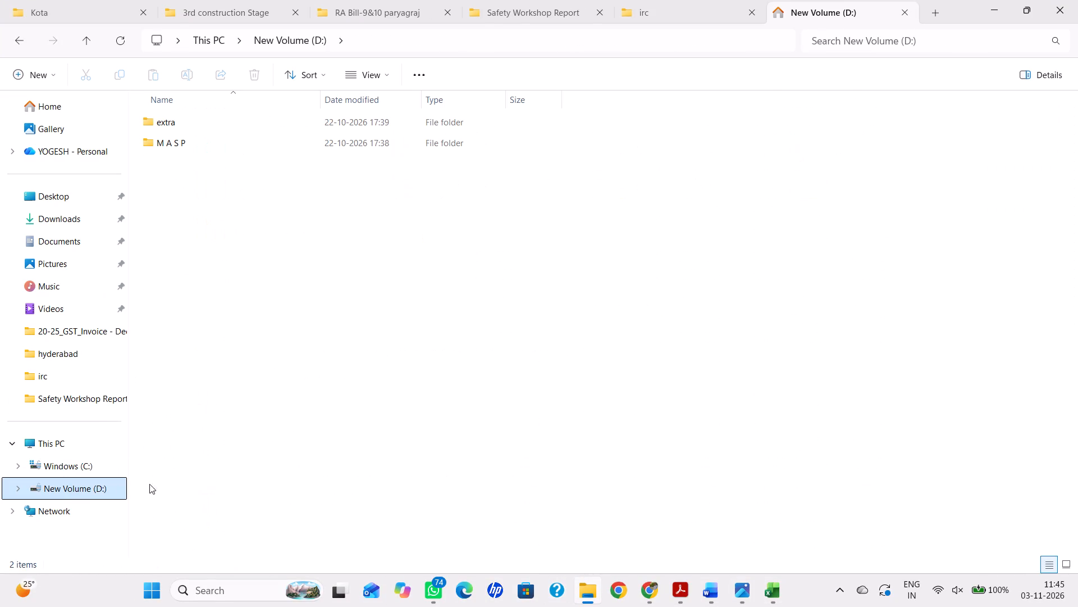
double_click(283, 144)
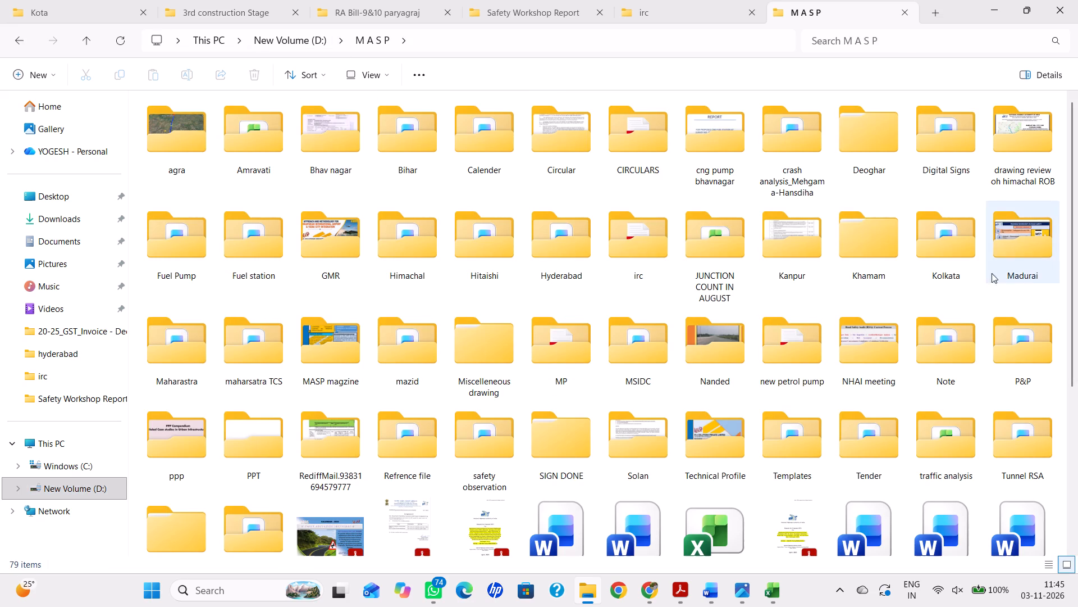
double_click(1036, 247)
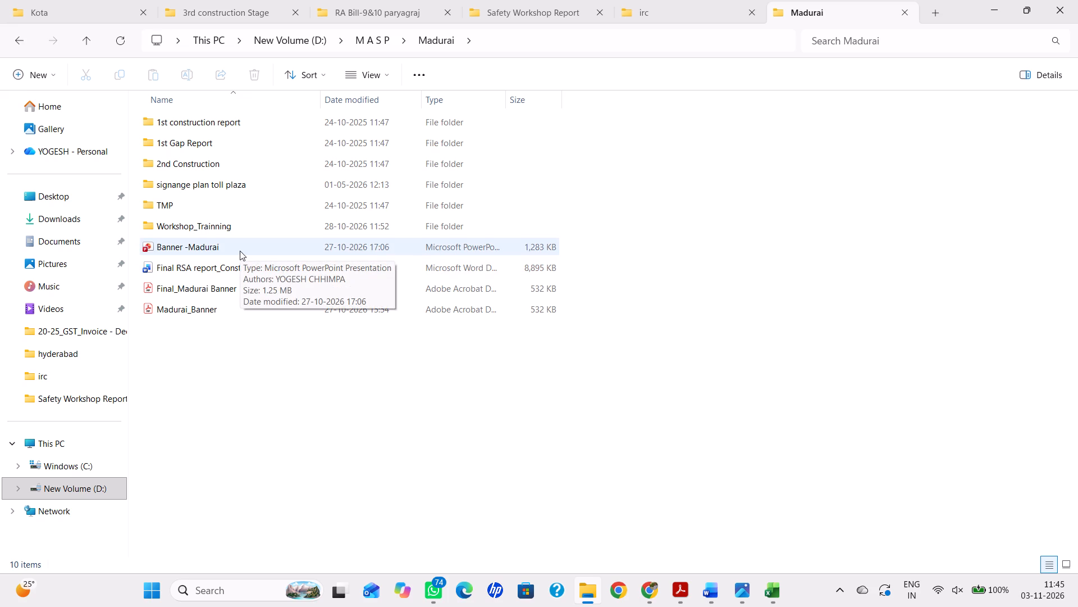
Look through the Workshop_Trainning, 1st construction report and Final Report folders for Madurai road section reports.
double_click(259, 228)
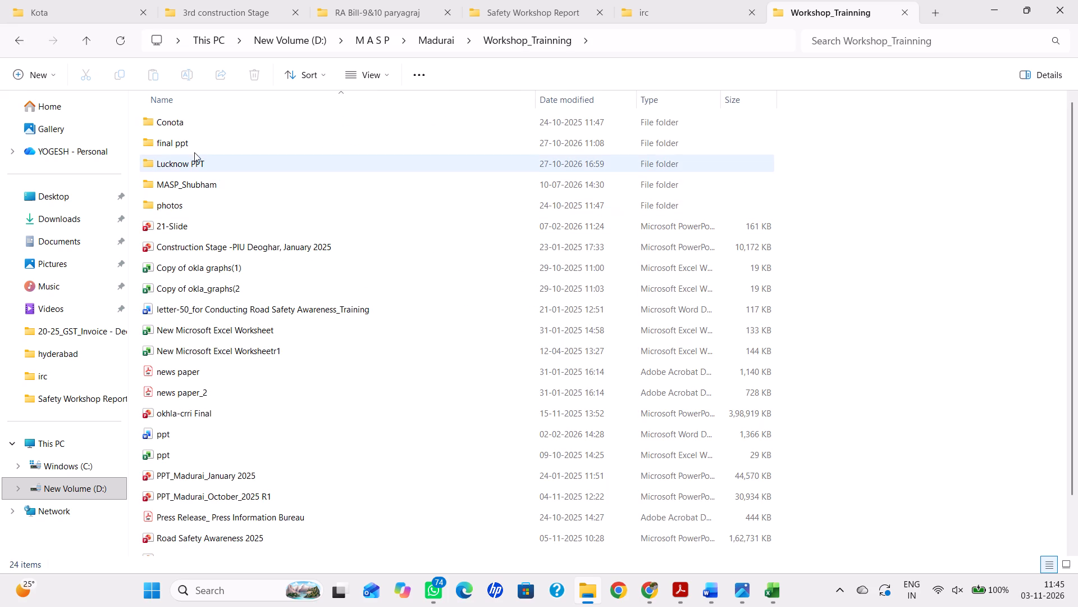
click(21, 46)
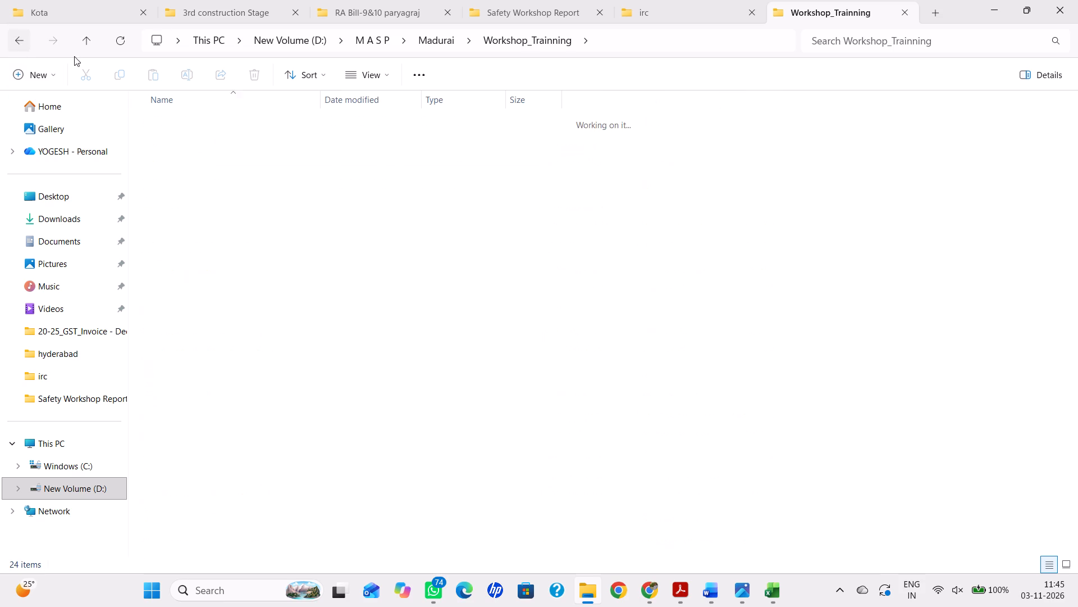
double_click(221, 121)
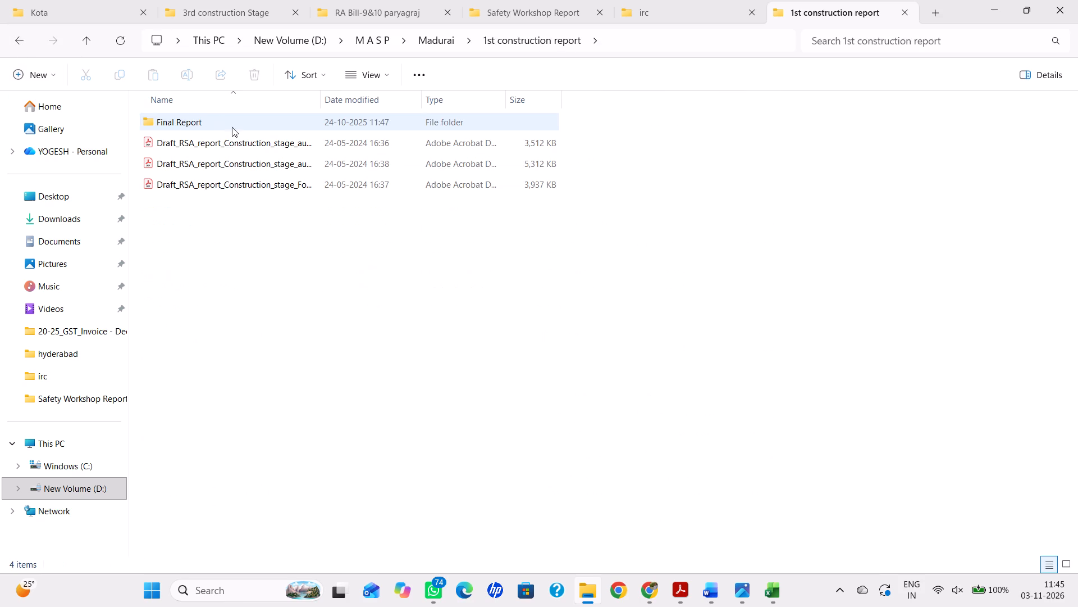
click(319, 103)
drag(320, 103, 363, 130)
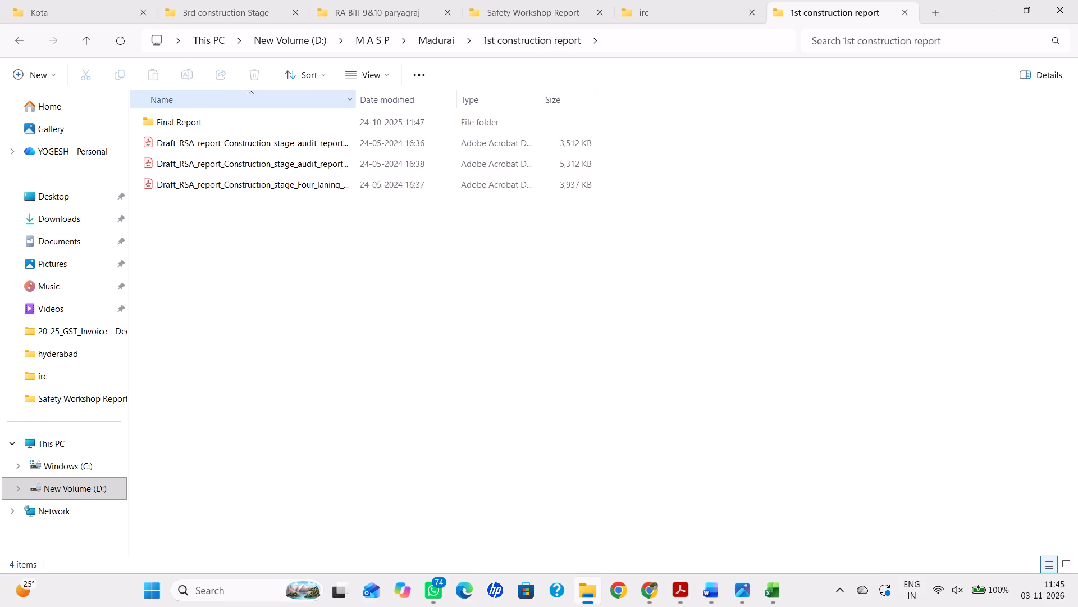
drag(363, 130, 786, 427)
click(209, 120)
click(209, 120)
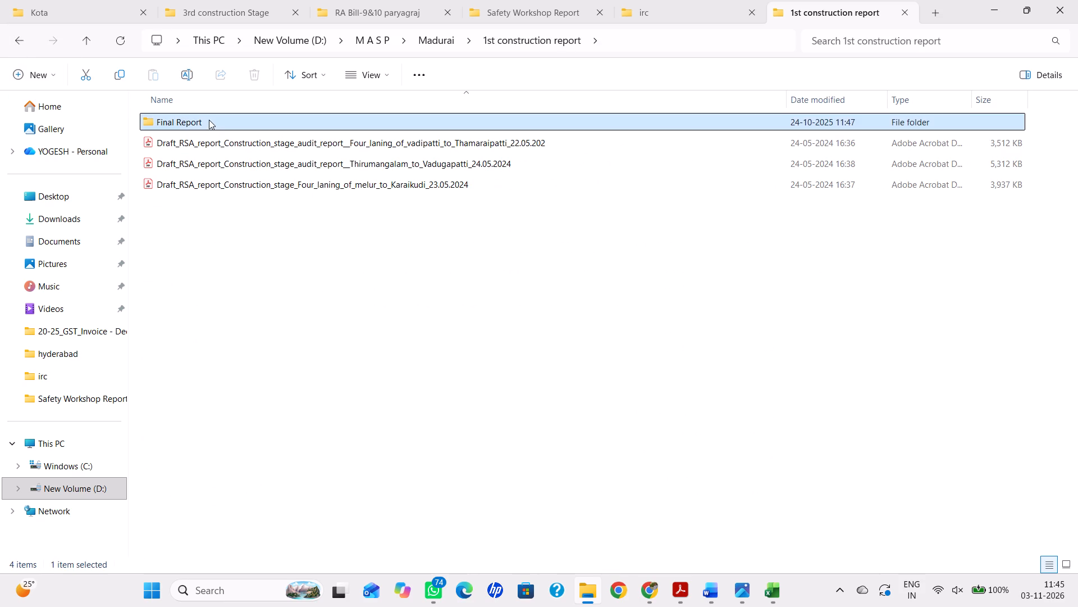
double_click(209, 120)
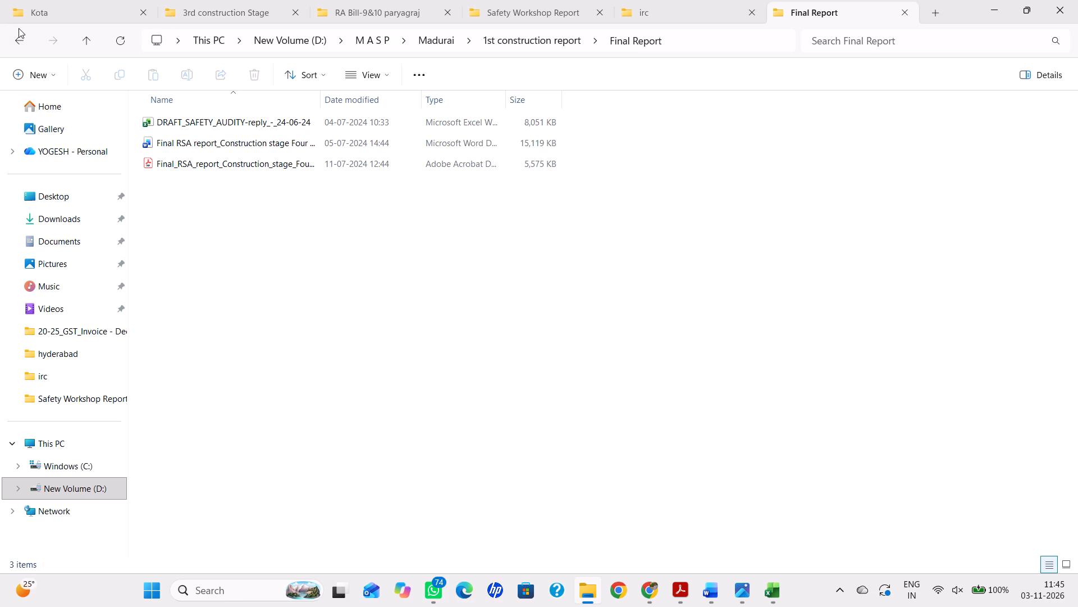
click(19, 28)
drag(322, 96, 471, 268)
click(437, 297)
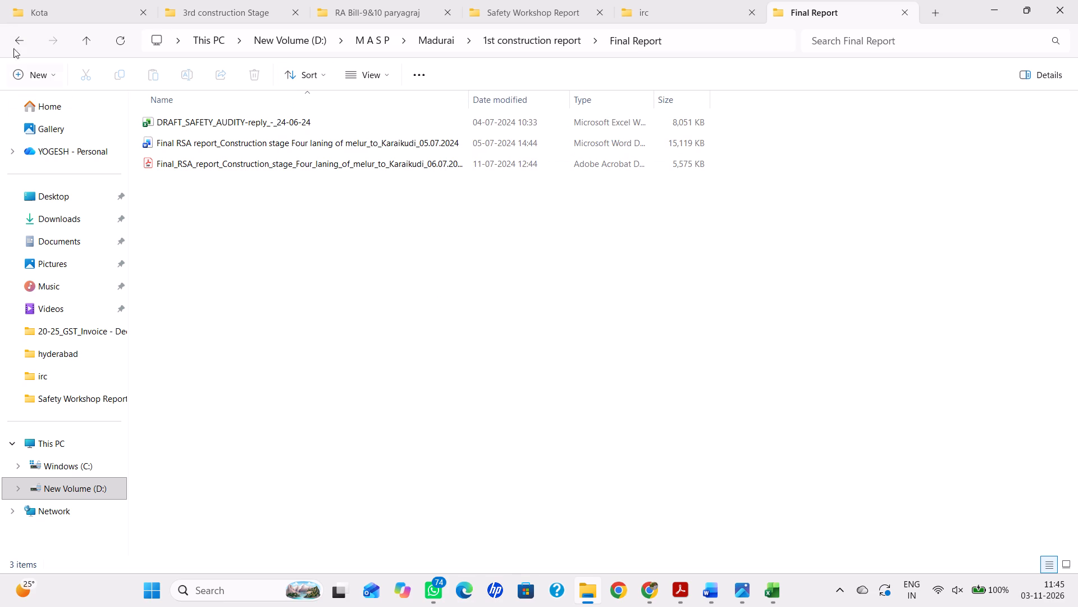
click(21, 31)
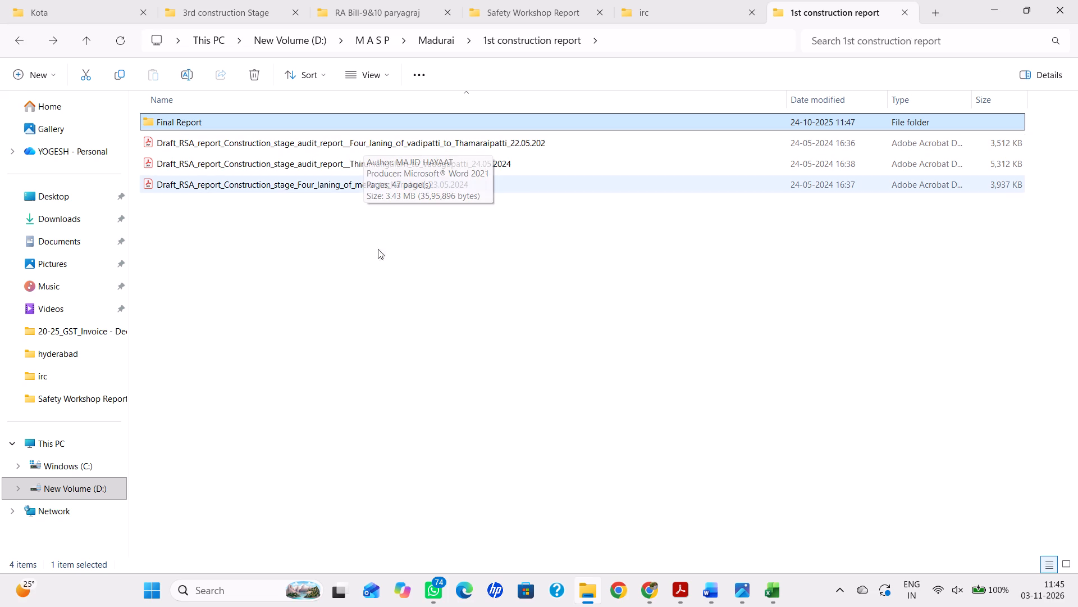
click(361, 286)
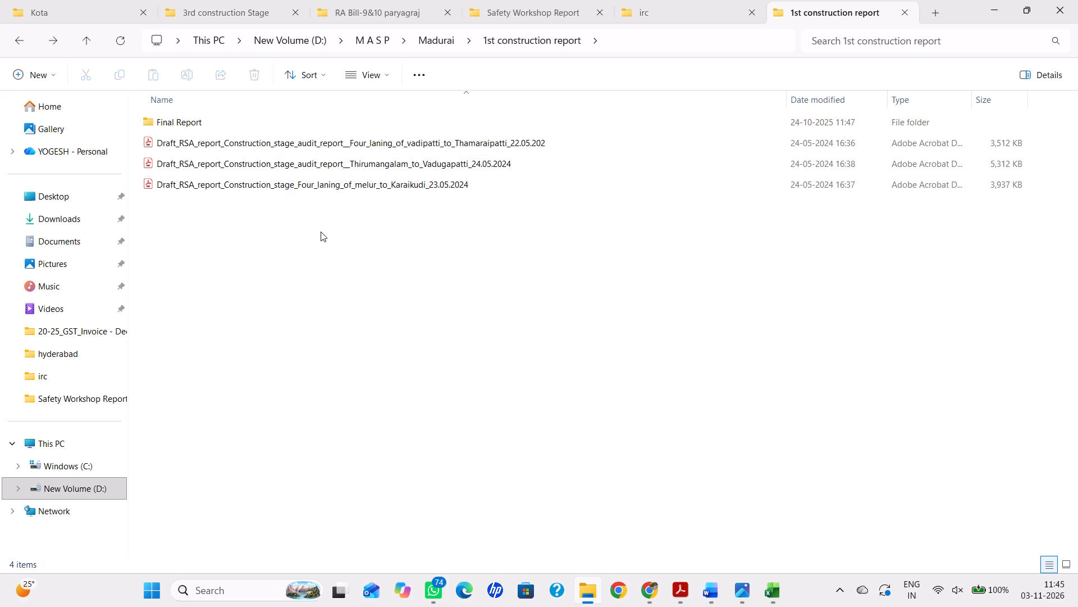
click(11, 40)
Open the Banner -Madurai presentation to check the road sections named on the workshop banner.
double_click(246, 251)
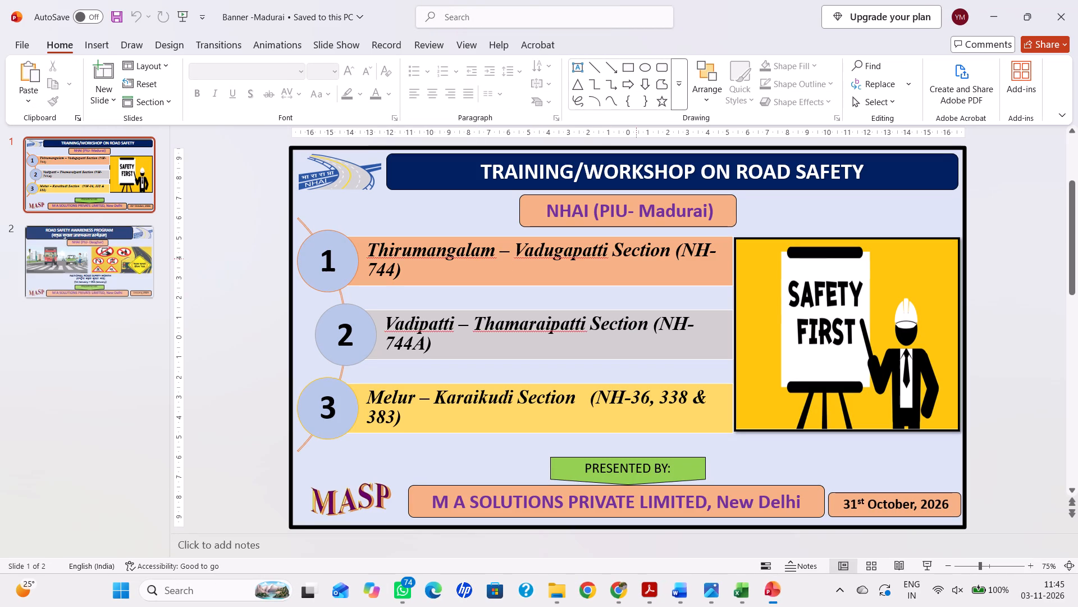
click(998, 0)
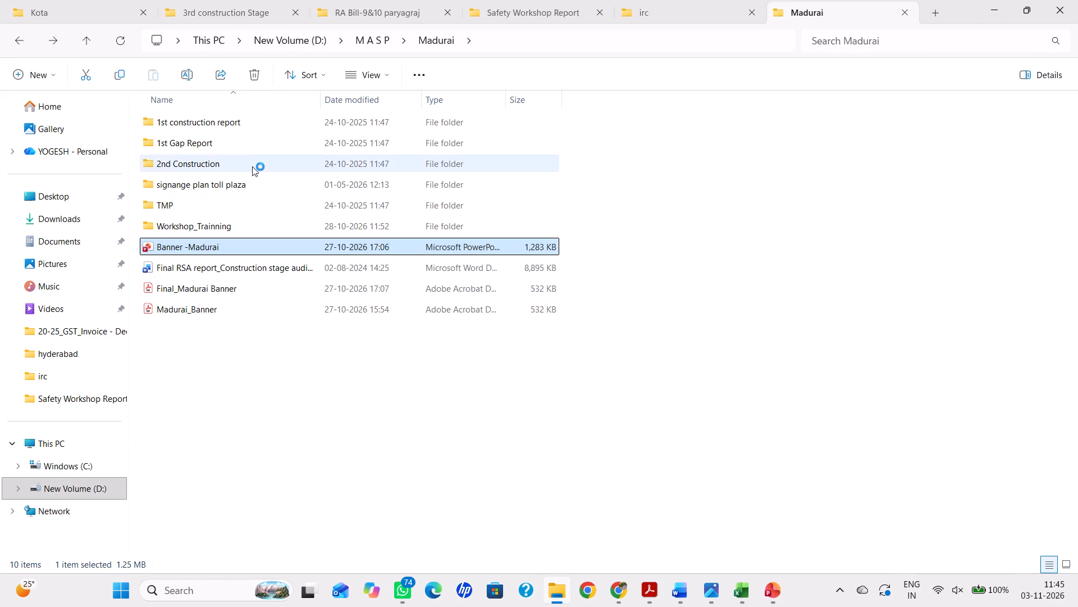
Find the Thirumangalam to Vadugapatti draft RSA PDF in 1st construction report and copy the project title from its cover, starting at "Four laning".
double_click(258, 162)
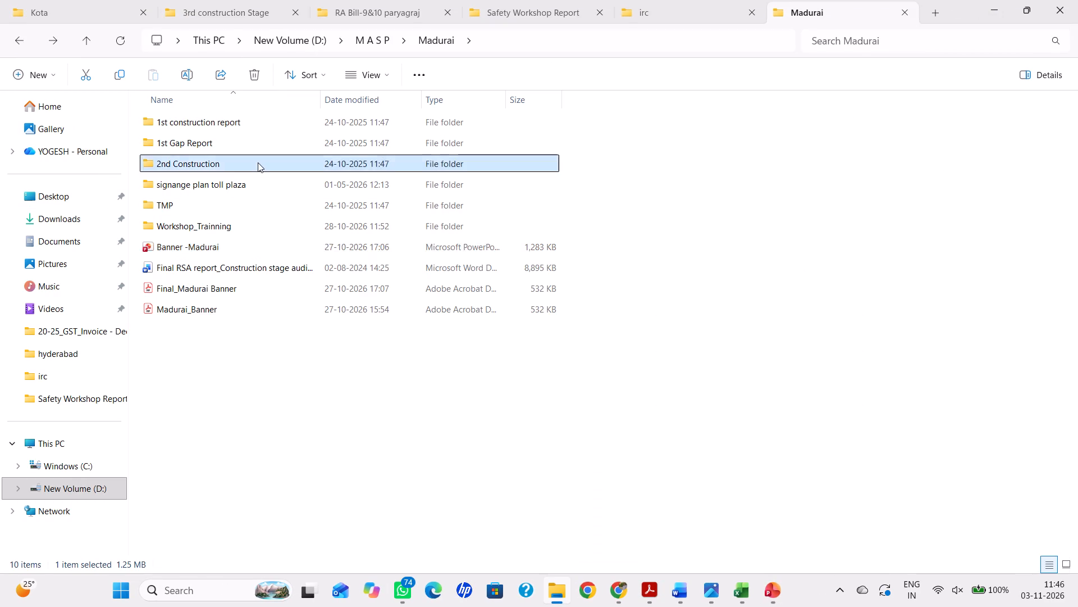
click(18, 42)
double_click(239, 120)
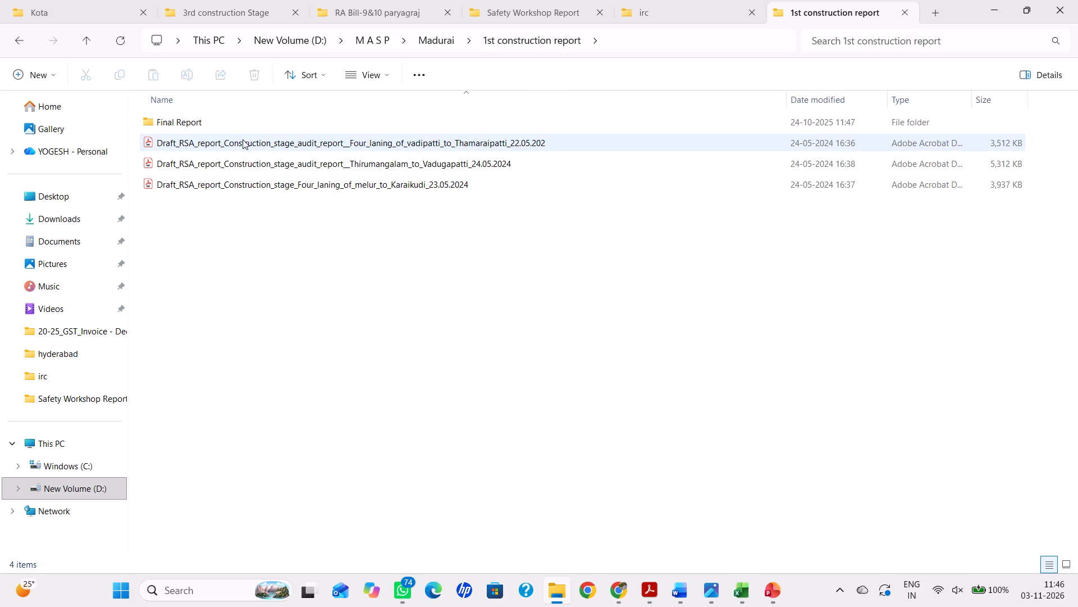
double_click(307, 163)
scroll(576, 340, down, 6)
scroll(597, 311, up, 1)
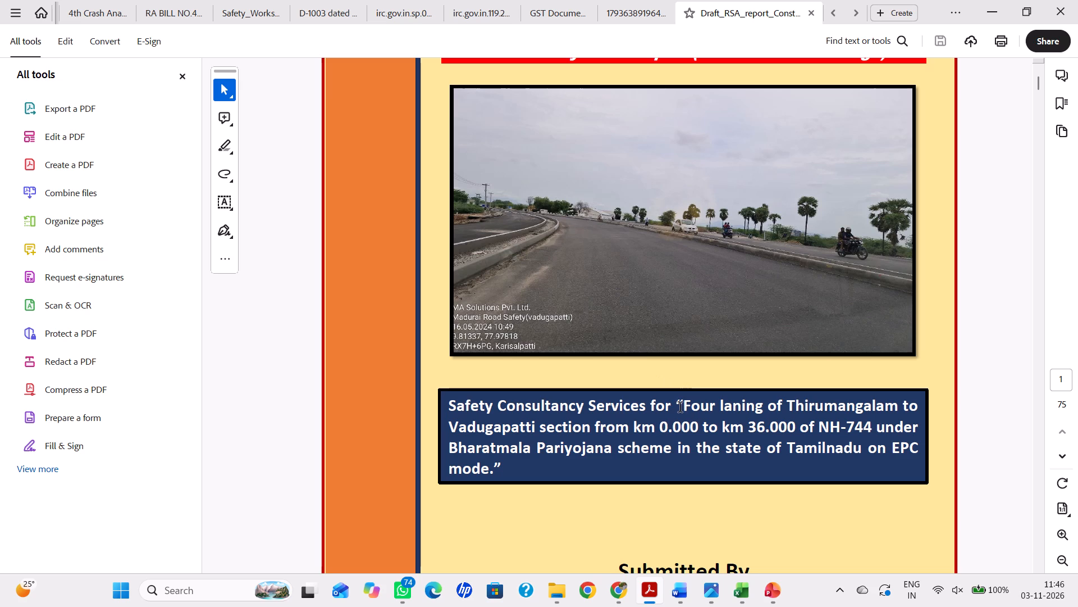
drag(684, 408, 494, 465)
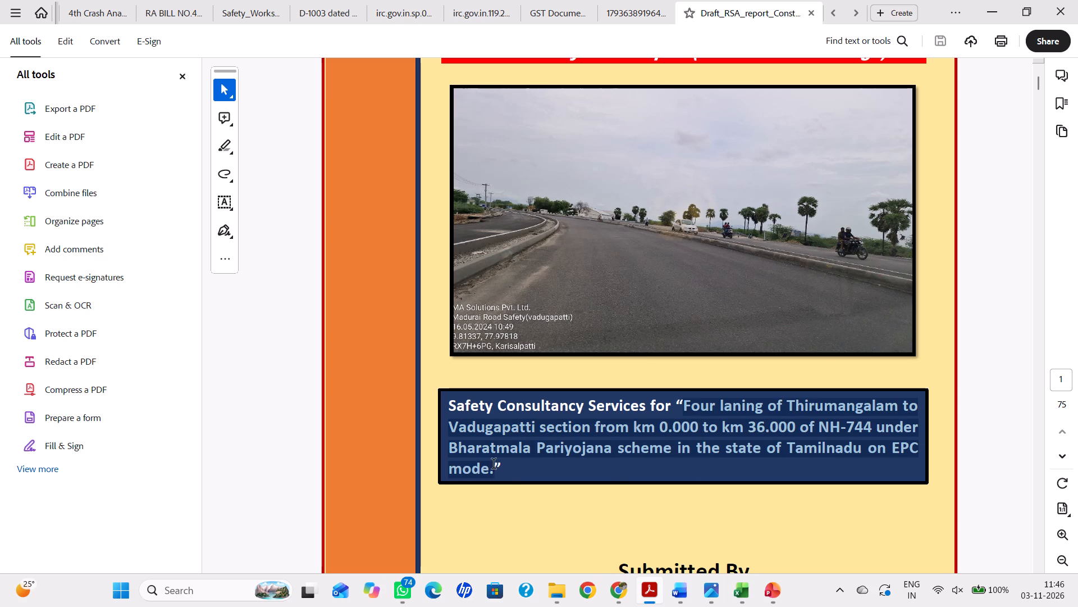
drag(494, 465, 488, 465)
drag(488, 465, 493, 465)
key(ctrl+c)
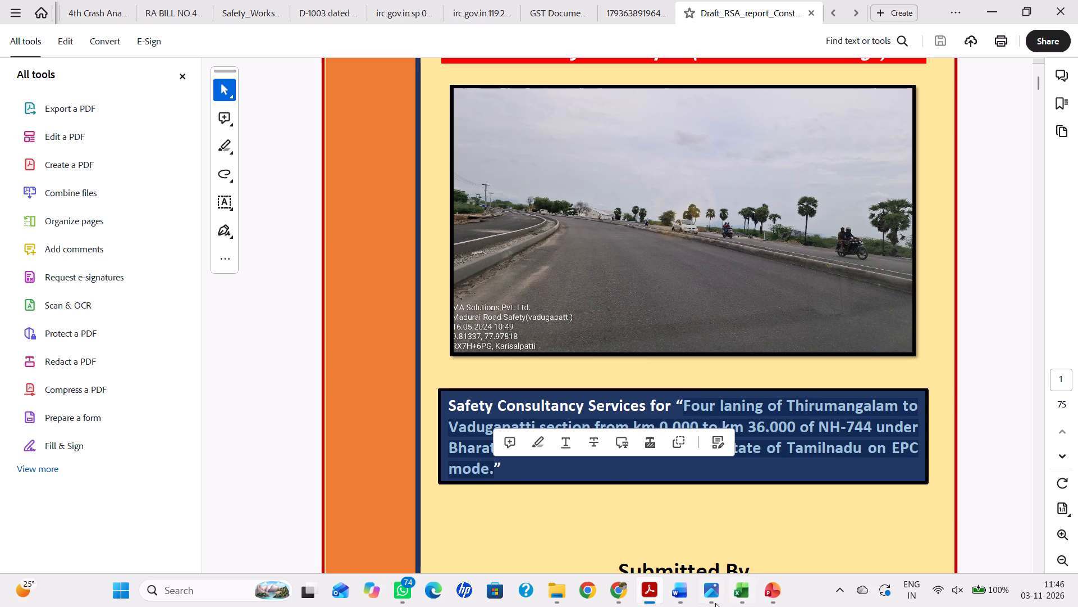
In Training workshop report_Madurai, replace the Basukinath-Deoghar project title in the cover's blue box with the copied title as text only.
click(687, 597)
click(768, 513)
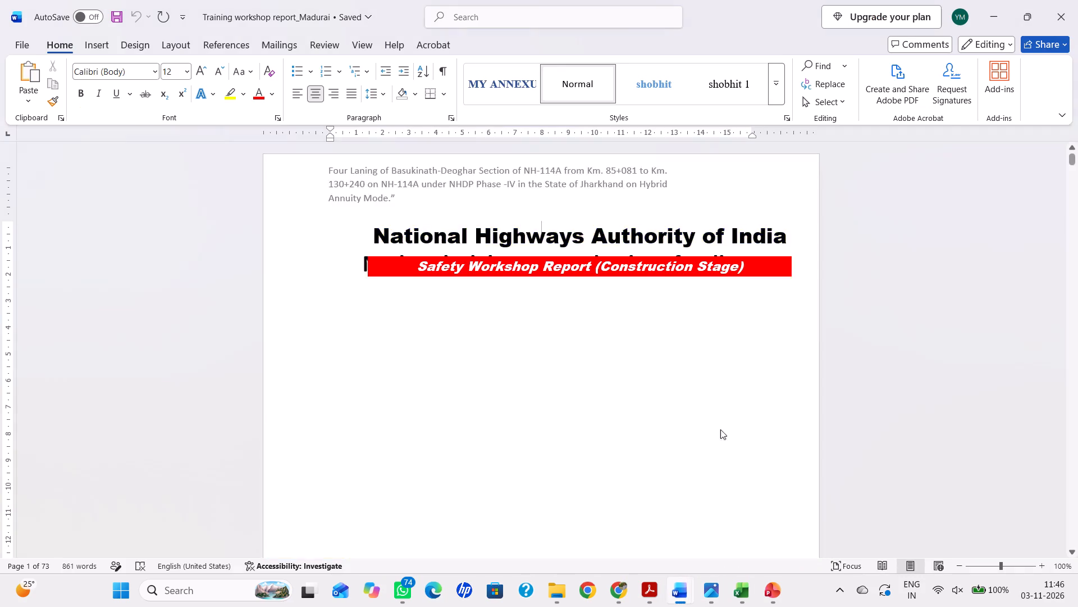
scroll(716, 420, down, 8)
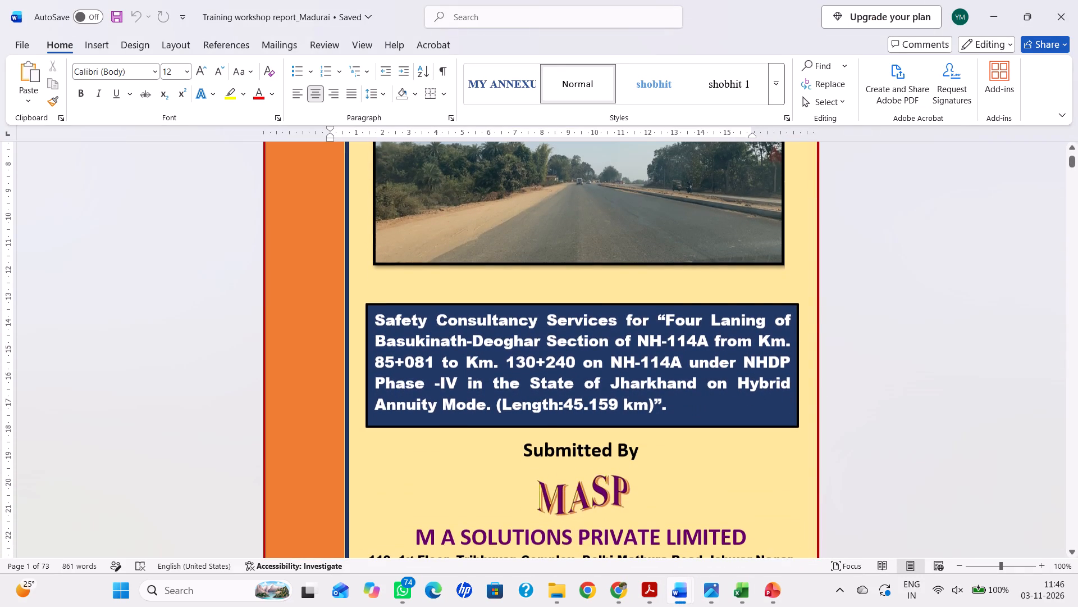
drag(656, 321, 657, 407)
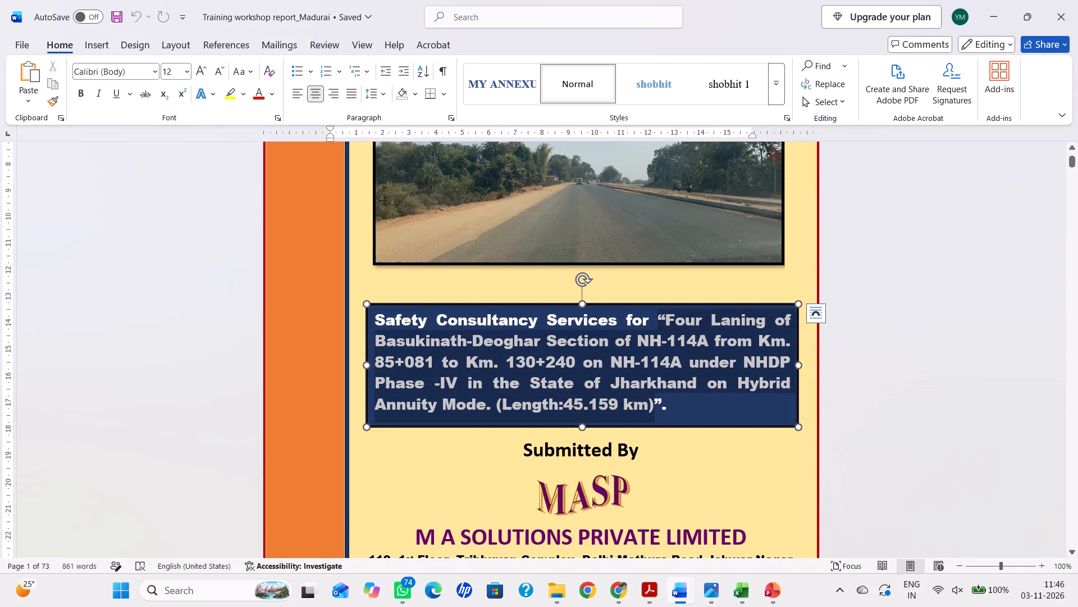
drag(657, 407, 661, 407)
right_click(596, 387)
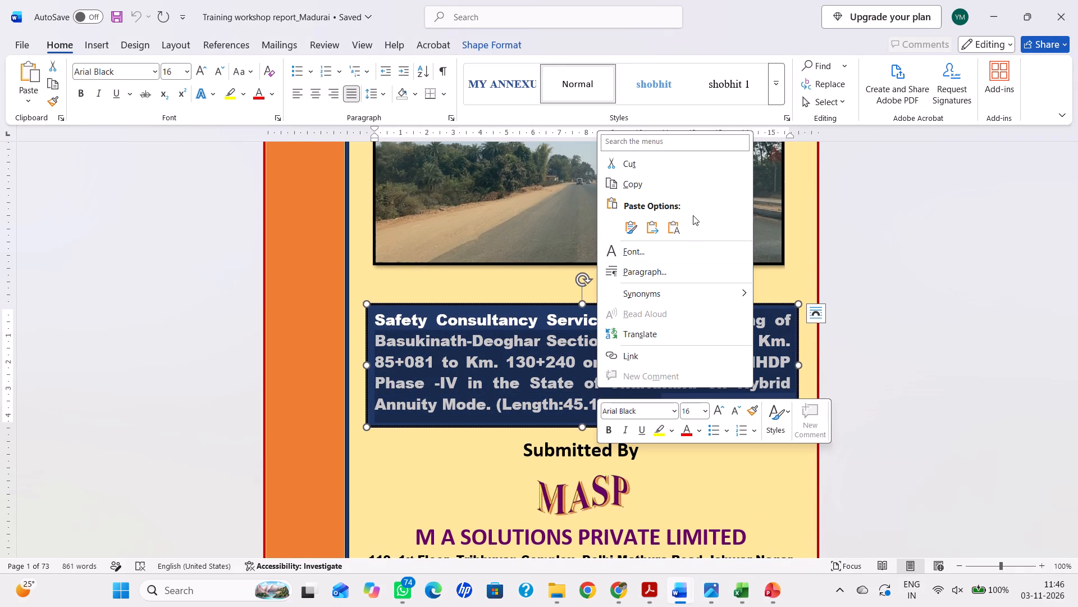
click(670, 220)
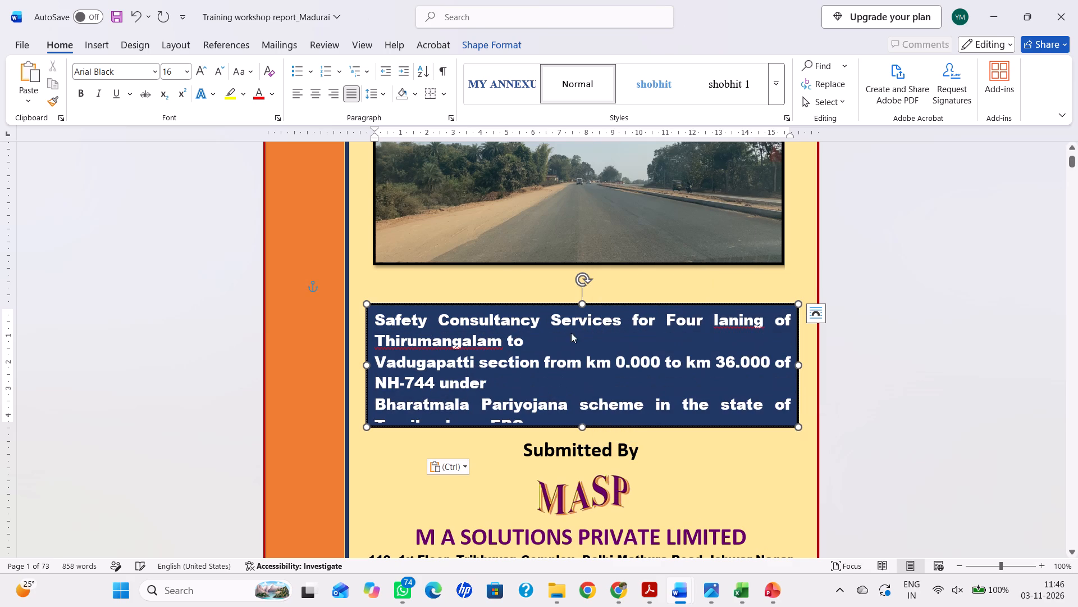
Join the pasted cover title's broken lines into one continuous paragraph and extend the blue text box downward to fit it.
click(376, 363)
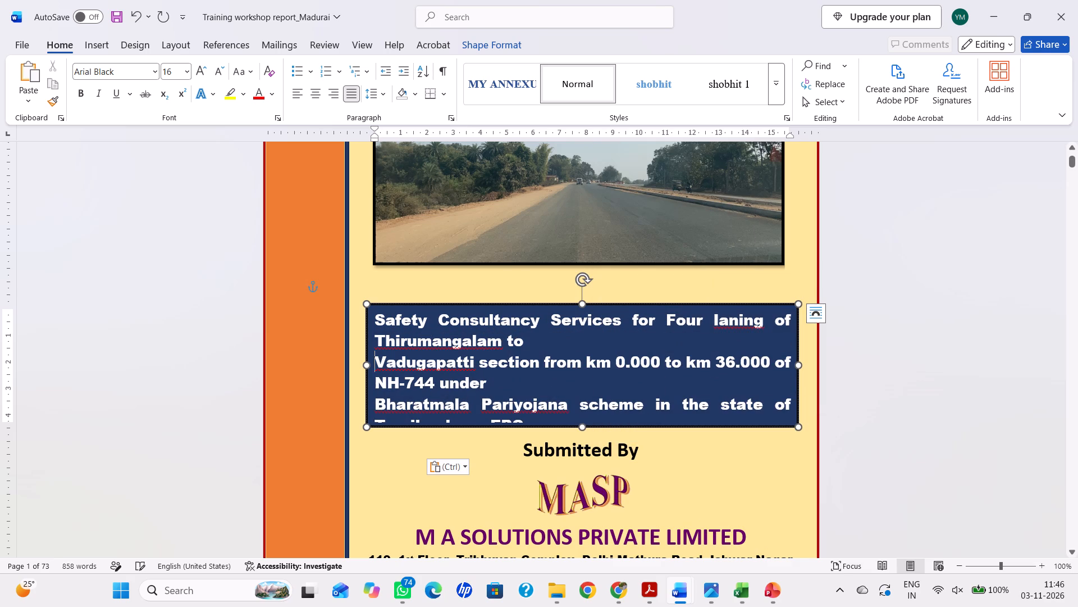
key(BackSpace)
key(space)
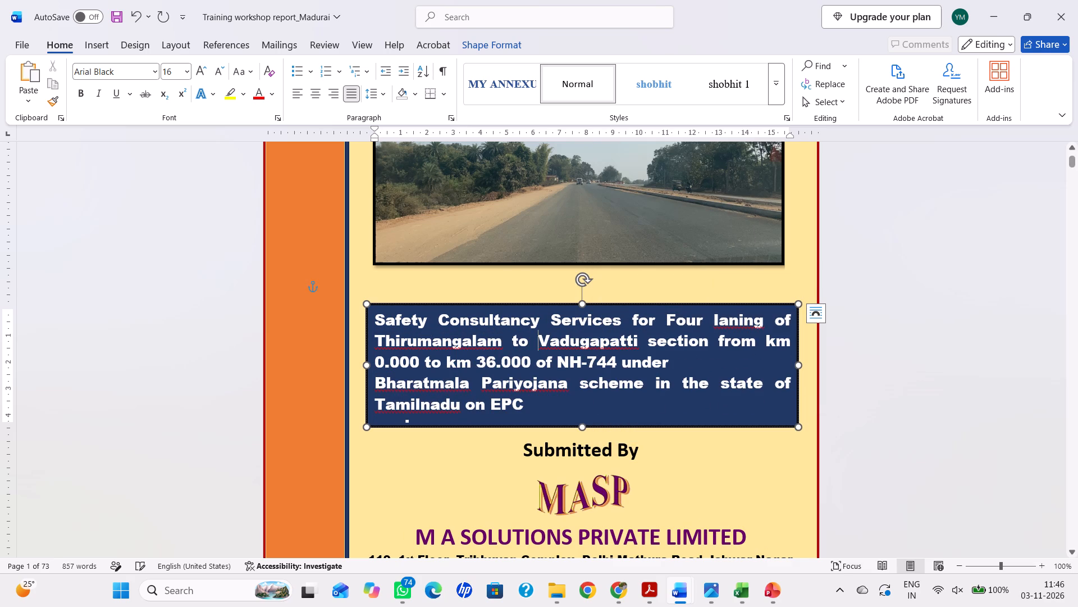
click(374, 386)
key(BackSpace)
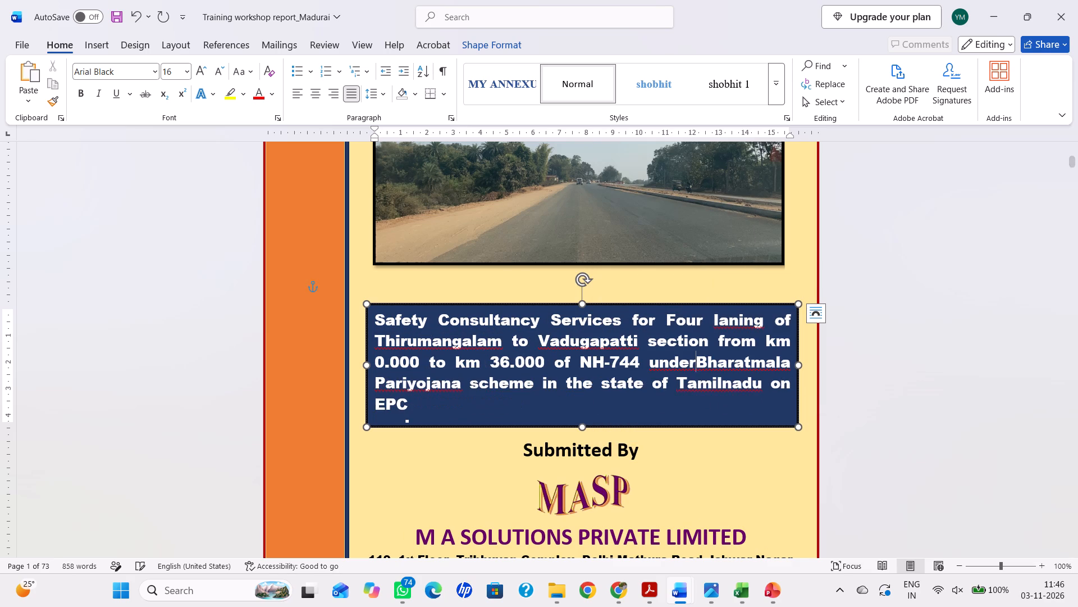
key(space)
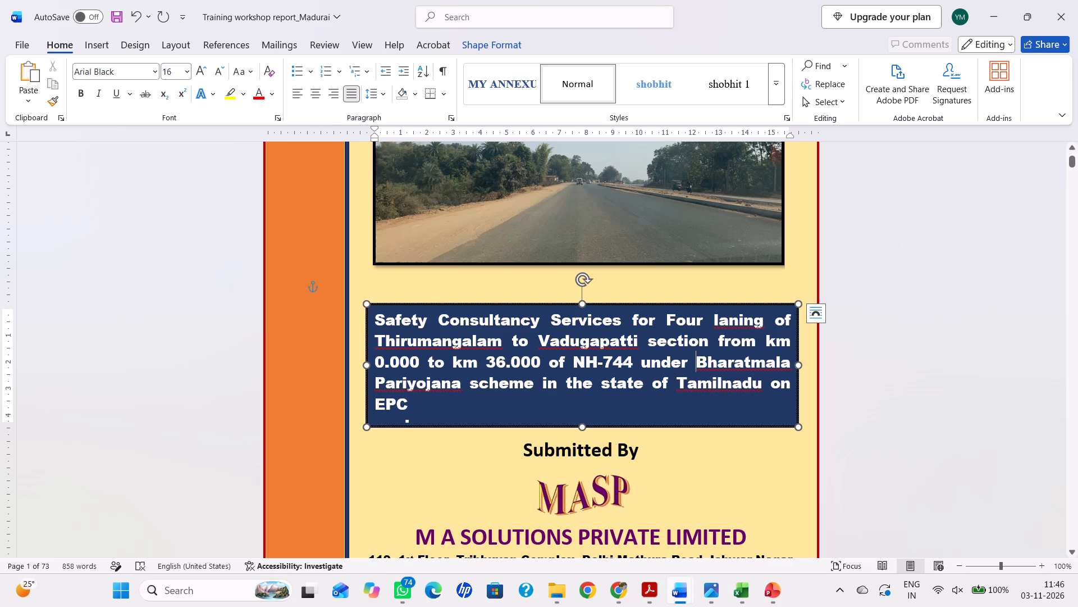
drag(583, 427, 585, 450)
drag(585, 450, 584, 461)
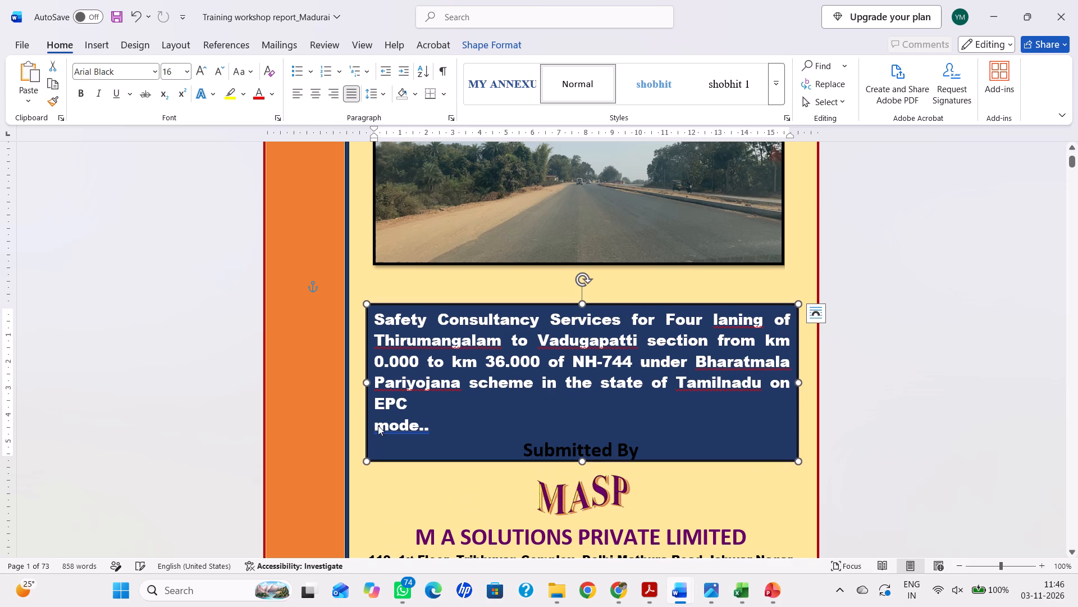
click(376, 424)
key(BackSpace)
key(space)
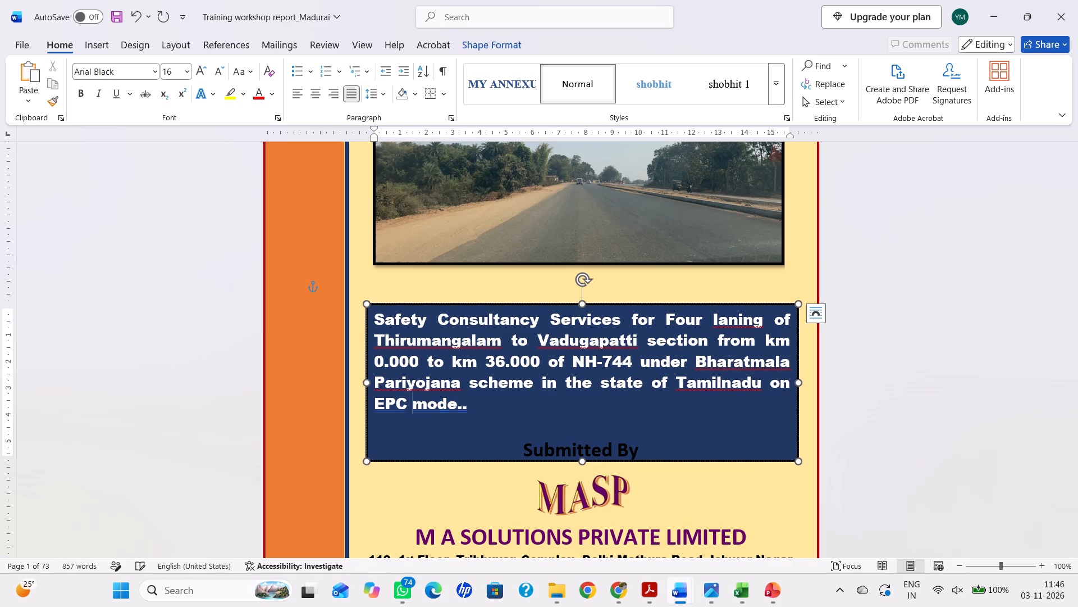
Delete the duplicate full stop after "EPC mode" in the cover's blue title box.
click(473, 410)
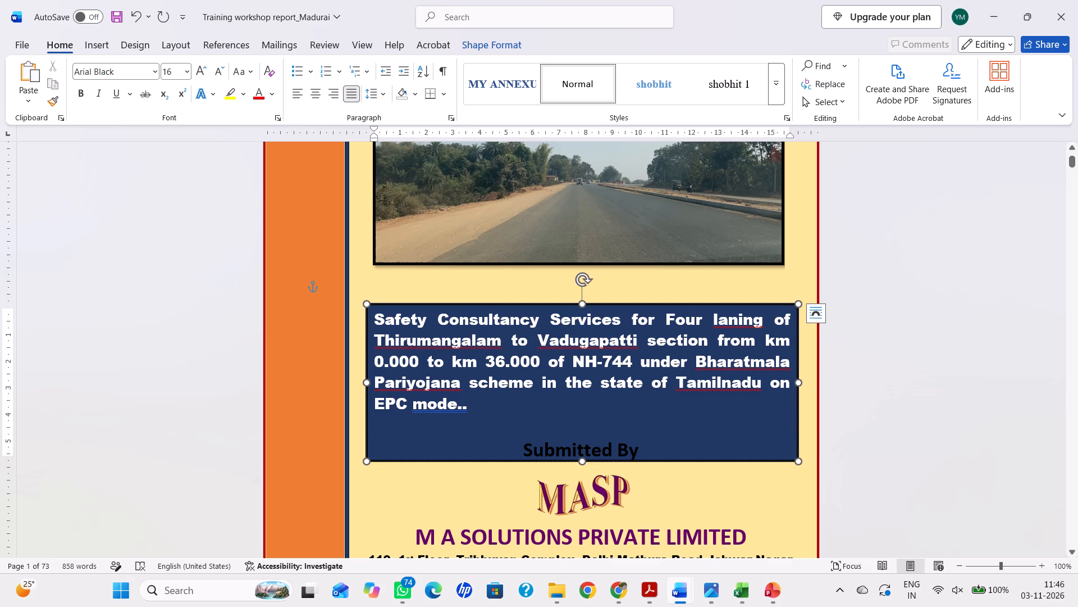
key(BackSpace)
Check the title on the draft RSA PDF cover and the road sections on the Banner -Madurai slide.
key(grave)
key(alt+Tab)
key(grave)
key(alt+Tab)
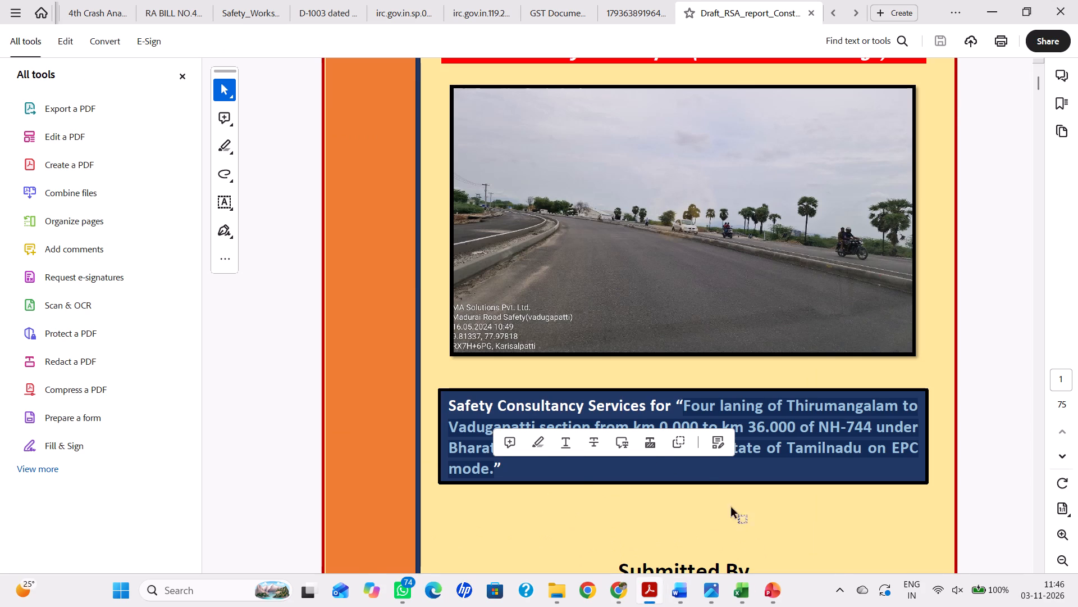
click(760, 595)
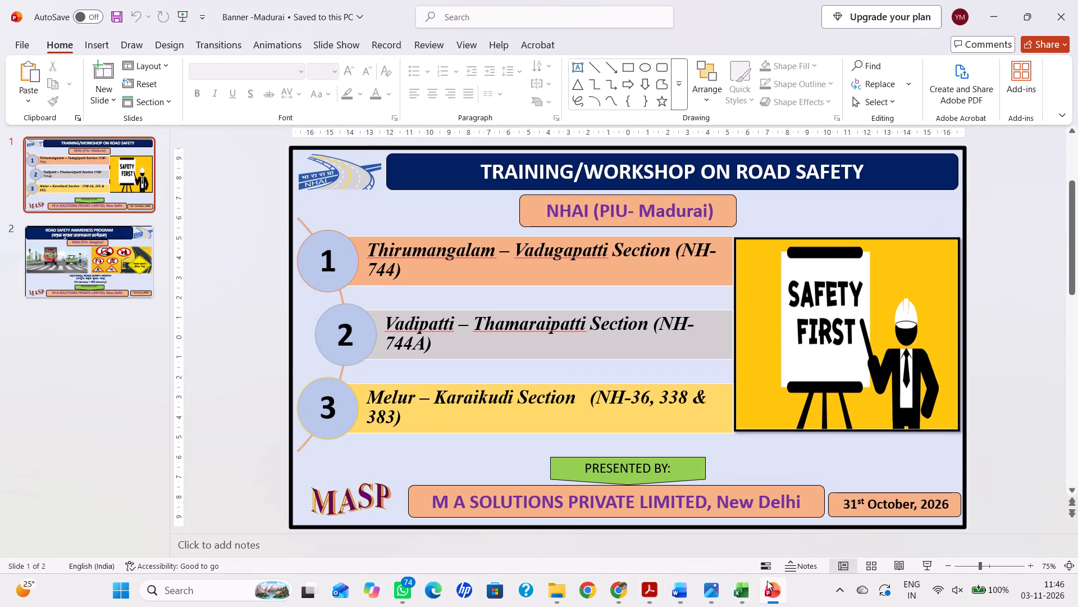
key(grave)
key(alt+Tab)
Return to the Training workshop report_Madurai cover and save the report.
scroll(787, 497, up, 10)
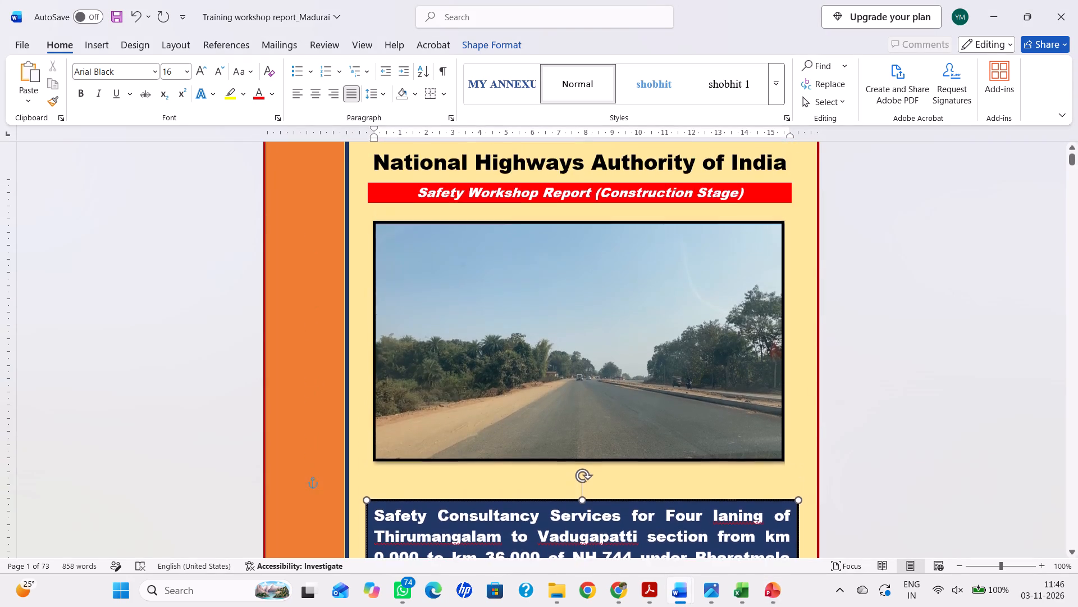
click(741, 267)
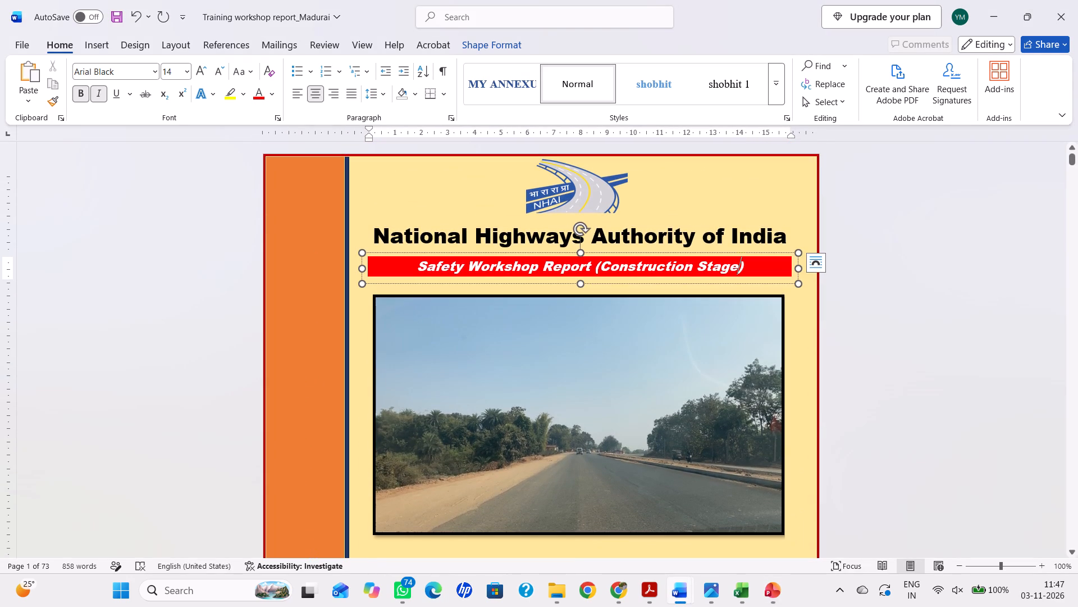
click(746, 270)
key(ctrl+s)
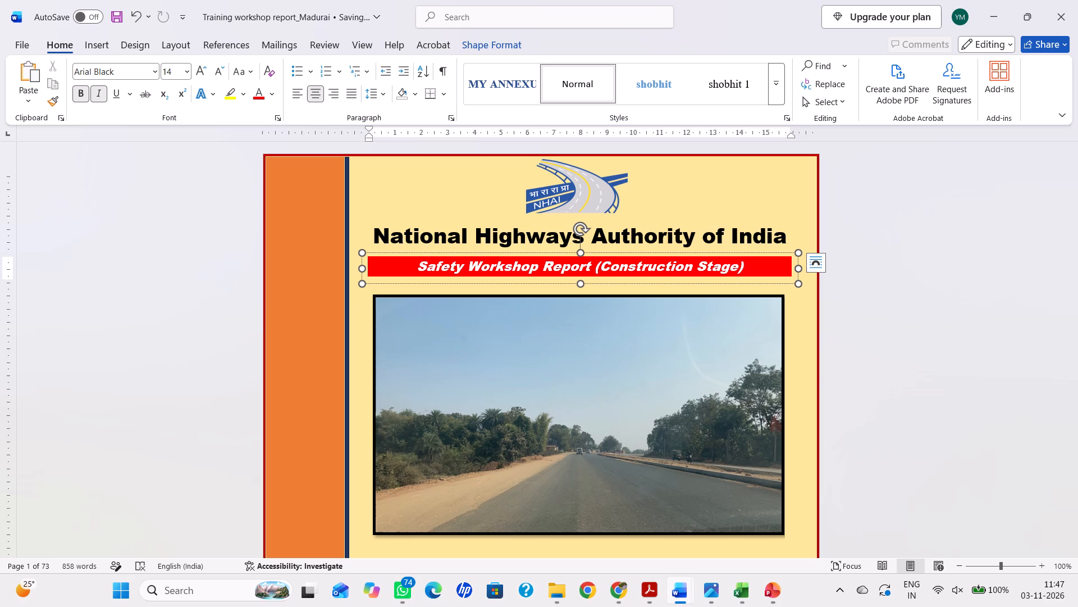
Look over the report from the cover to the Introduction, save it again and close the document.
scroll(764, 243, down, 8)
scroll(716, 240, down, 7)
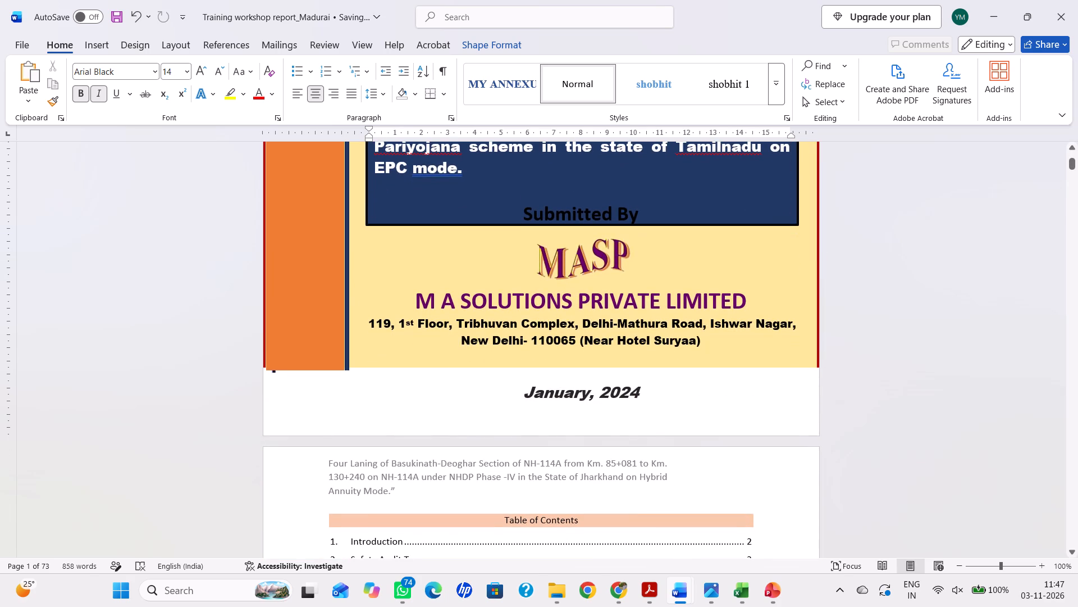
scroll(552, 357, up, 3)
scroll(380, 249, up, 2)
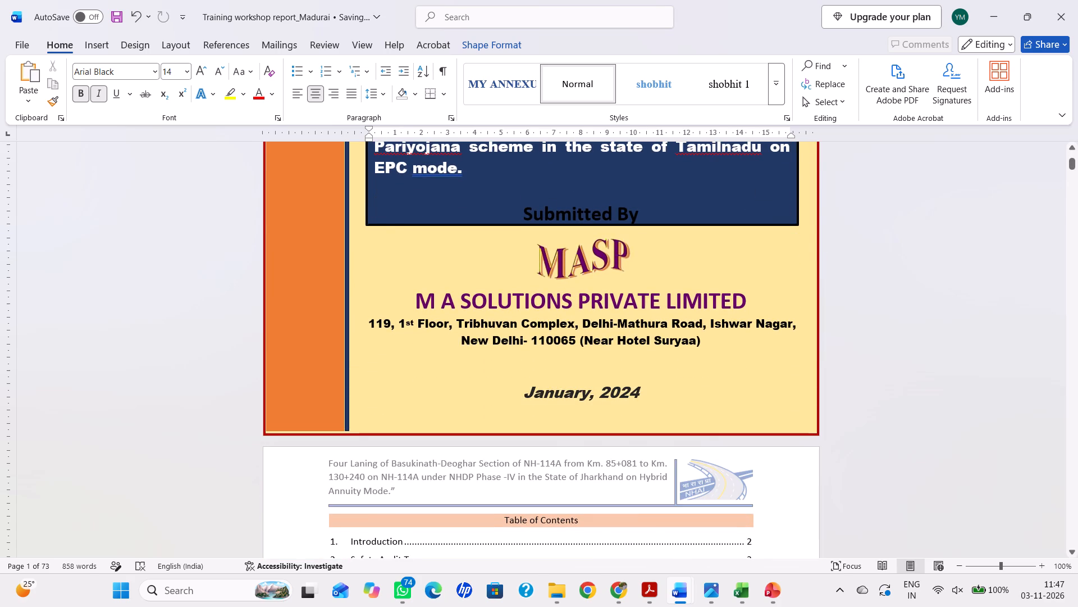
click(437, 346)
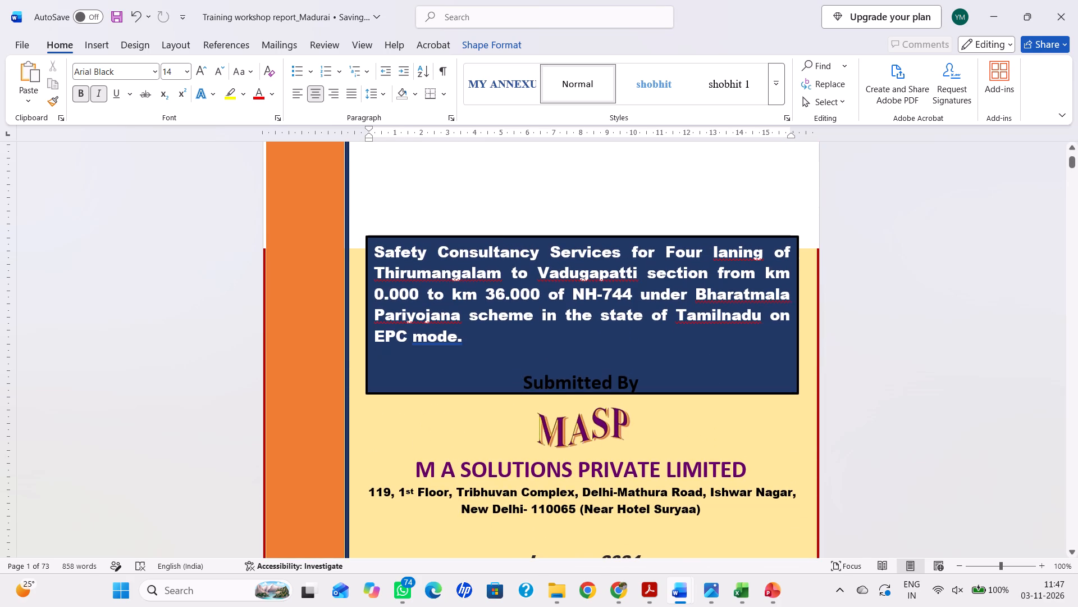
right_click(443, 339)
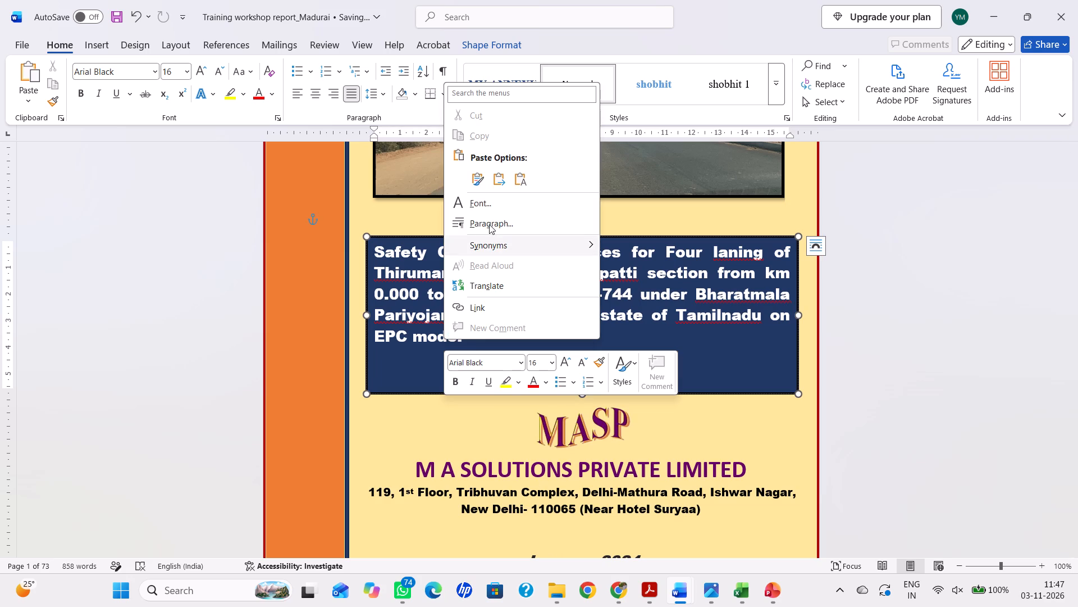
click(779, 373)
click(860, 369)
scroll(729, 352, down, 20)
scroll(729, 352, down, 2)
scroll(728, 372, down, 20)
scroll(728, 372, down, 1)
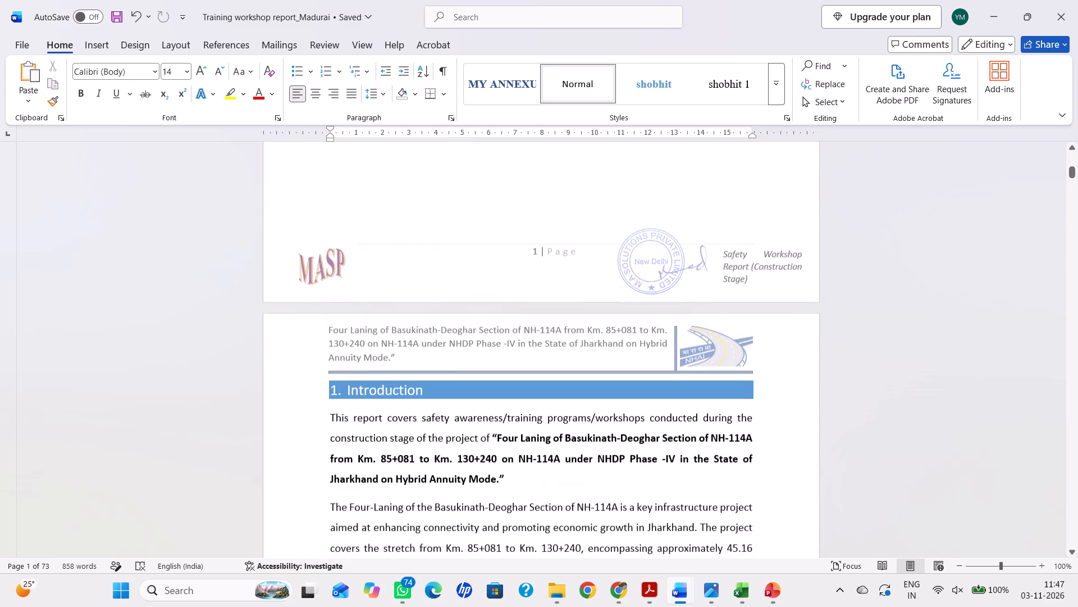
key(ctrl+s)
click(1061, 8)
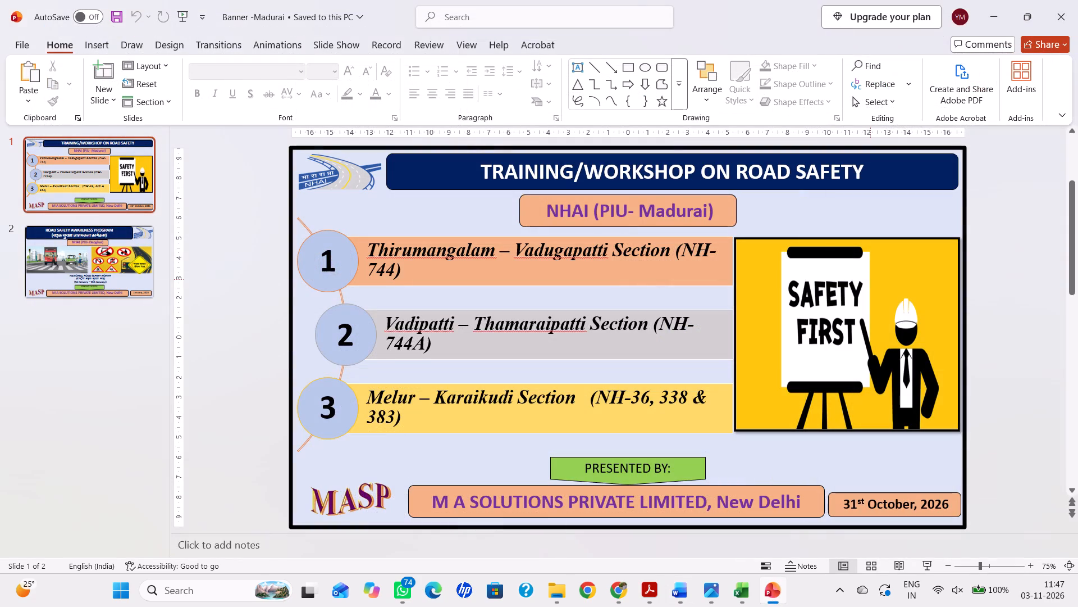
Reopen the Training workshop report_Madurai document from the desktop.
triple_click(986, 0)
click(986, 0)
click(852, 228)
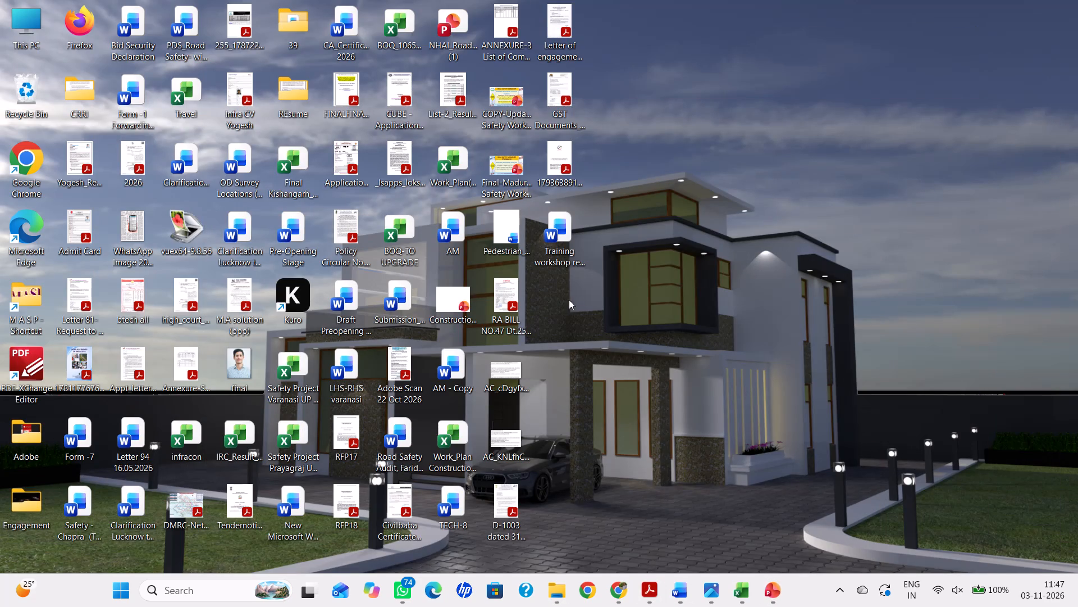
double_click(535, 244)
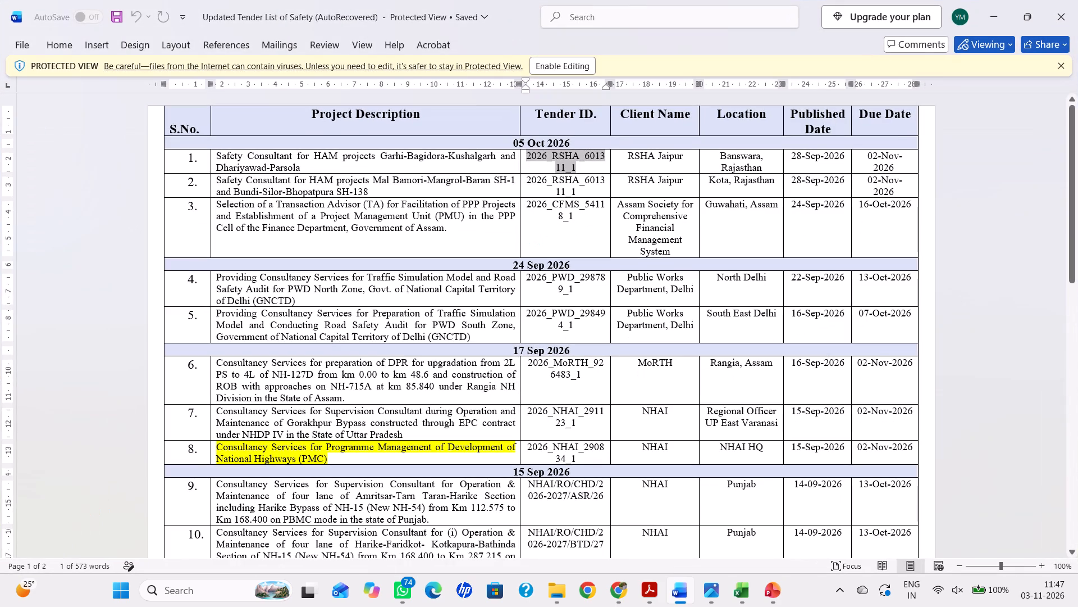
Enclose the cover's project title, from "Four laning" to "EPC mode", in double quotation marks, keeping the full stop outside.
scroll(554, 279, down, 9)
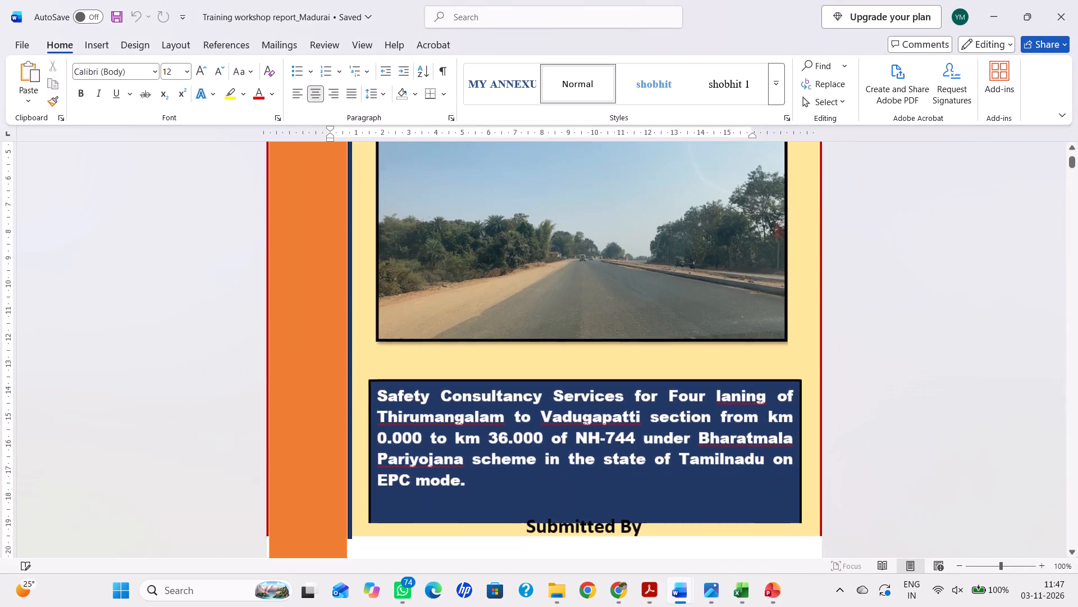
scroll(561, 284, down, 9)
scroll(561, 304, down, 13)
scroll(562, 324, up, 14)
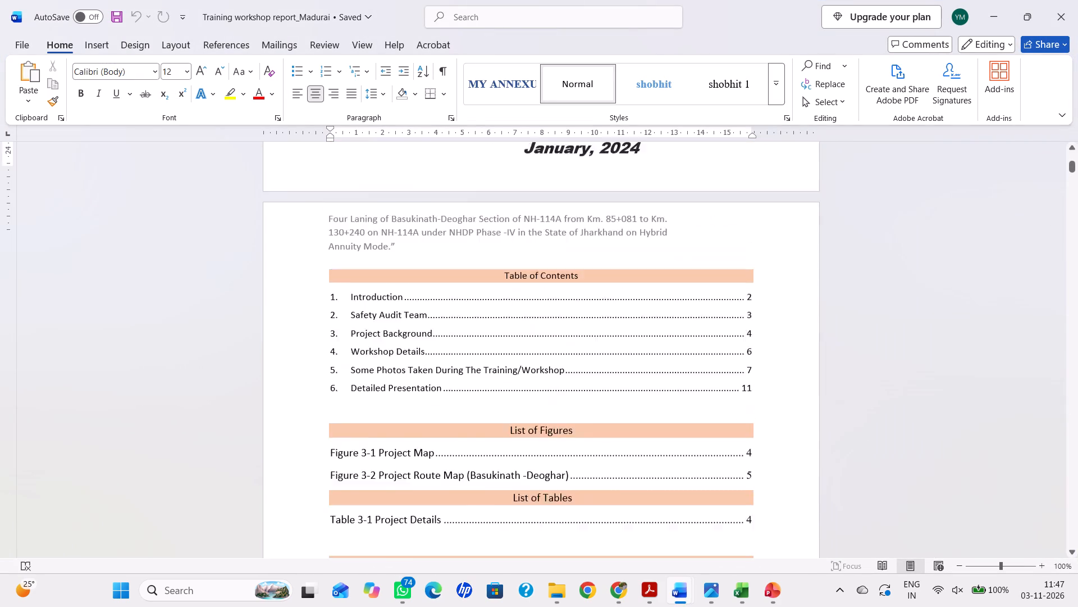
scroll(570, 348, up, 13)
scroll(601, 374, down, 6)
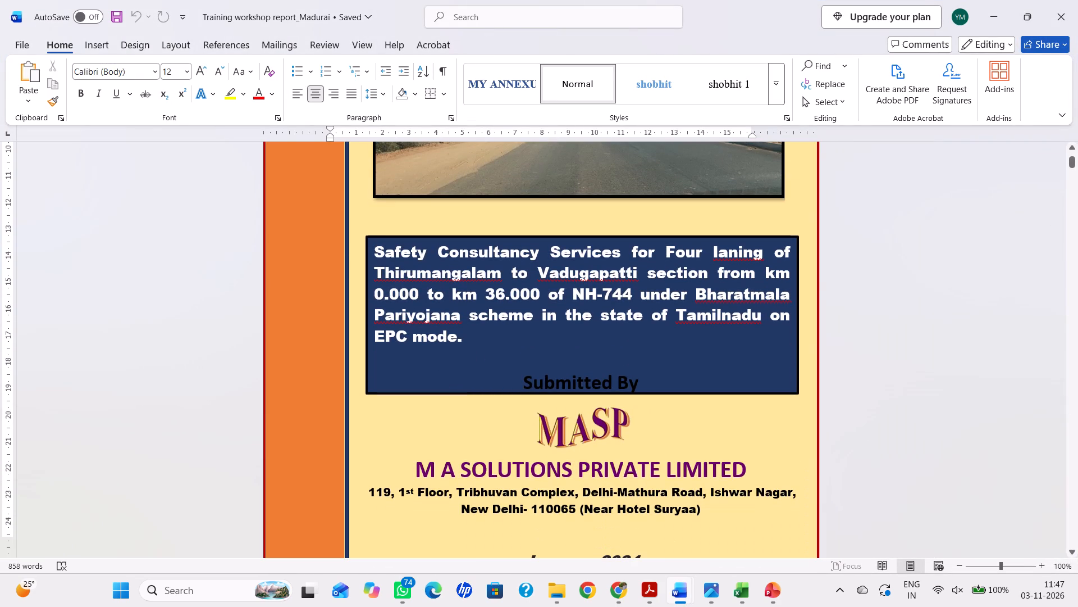
click(664, 252)
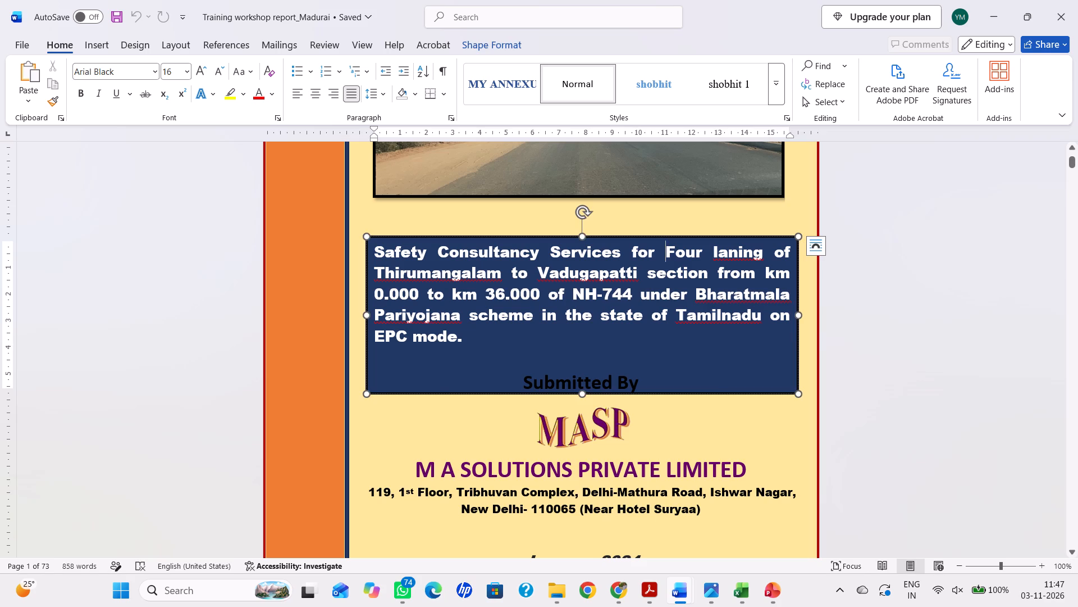
key(shift+quotedbl)
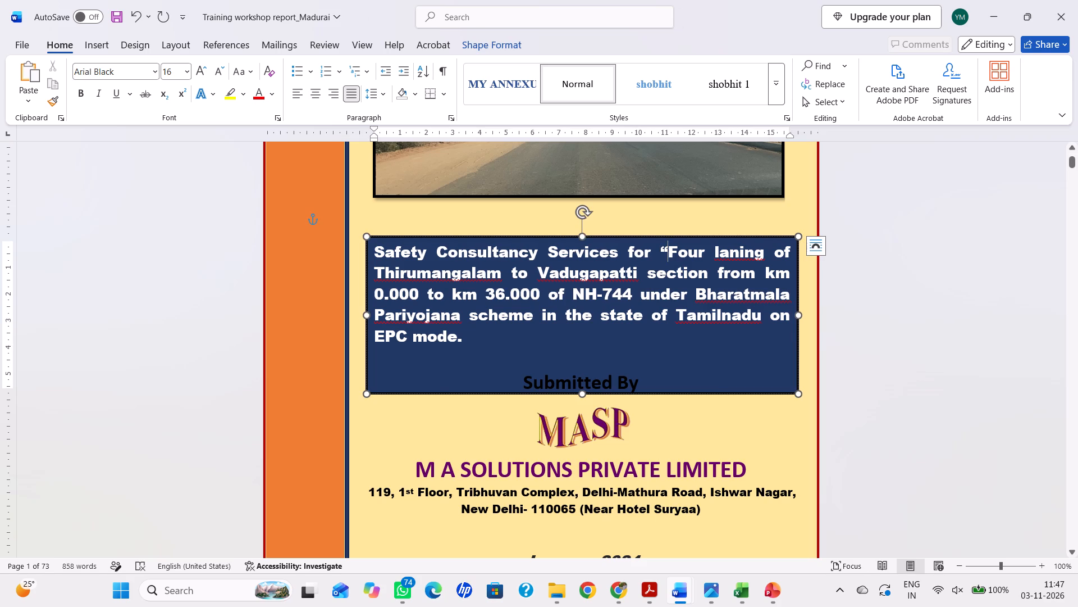
click(458, 339)
key(shift+quotedbl)
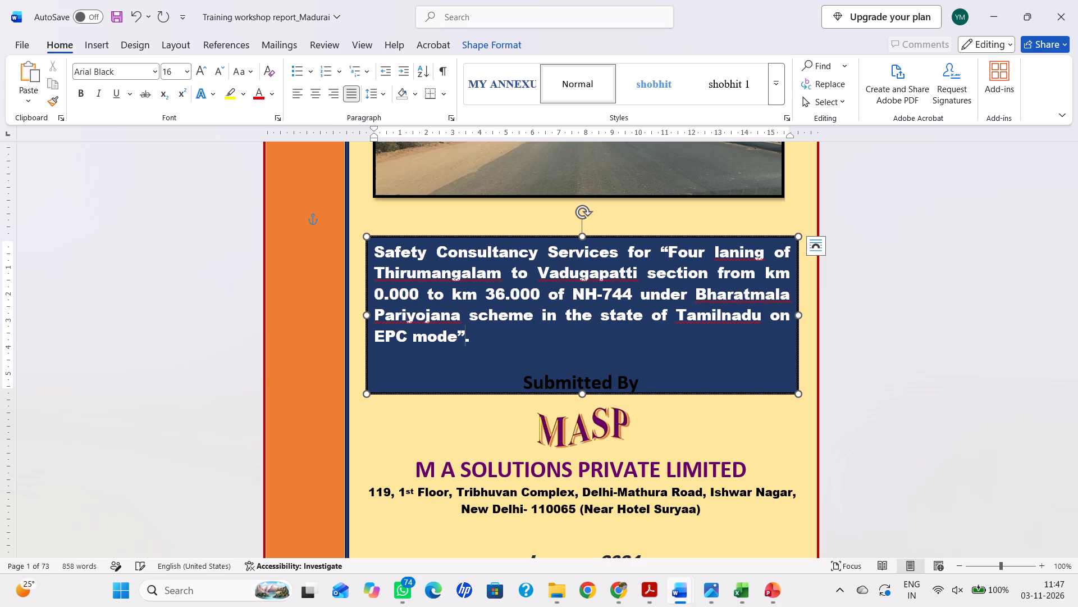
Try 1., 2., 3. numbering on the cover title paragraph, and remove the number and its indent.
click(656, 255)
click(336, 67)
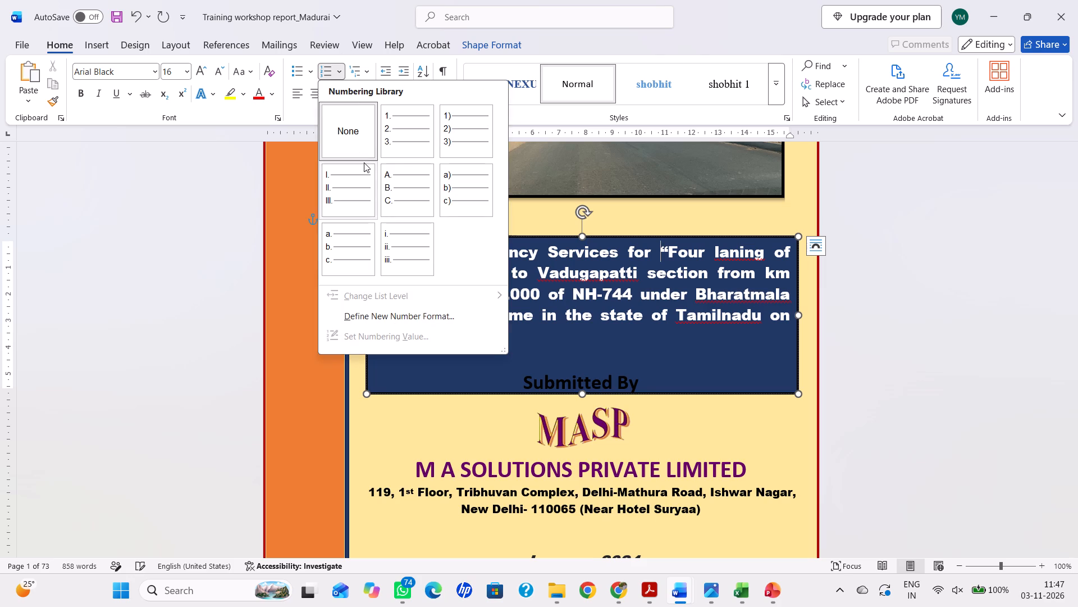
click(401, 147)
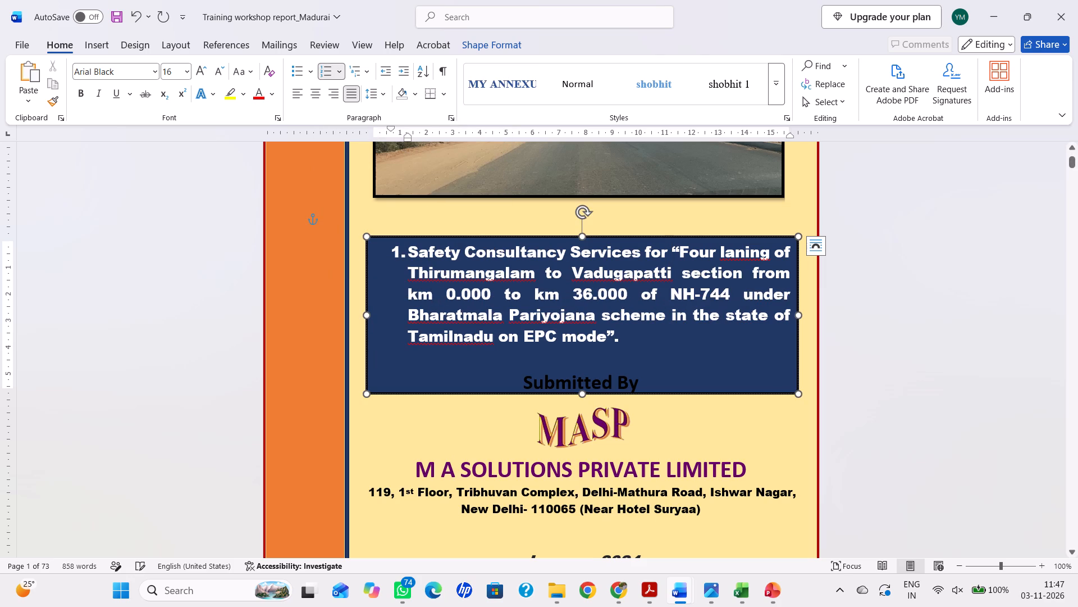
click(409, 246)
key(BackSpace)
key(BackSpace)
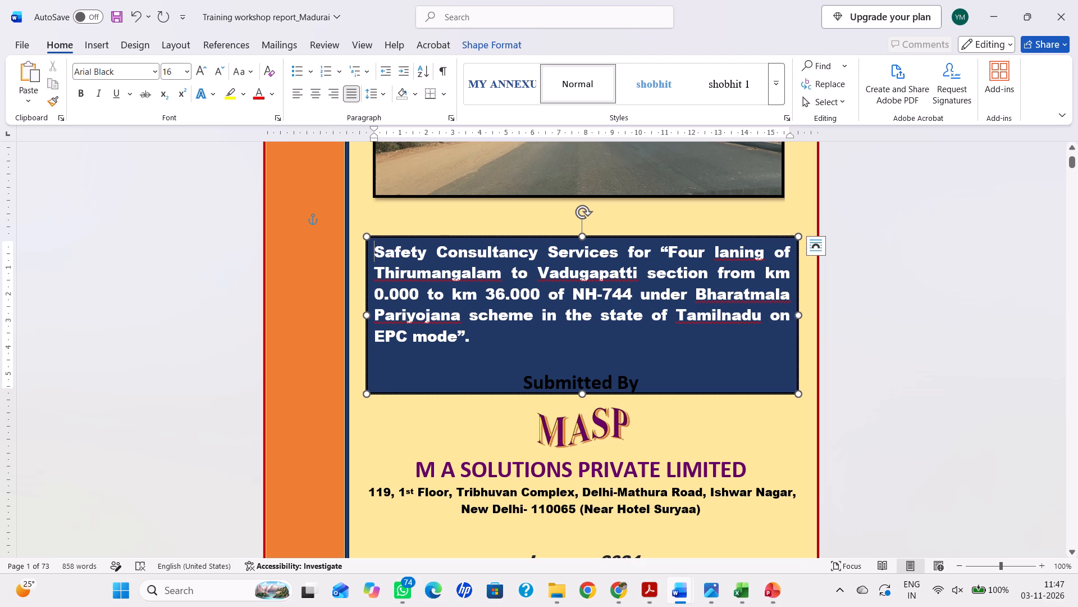
Start the quoted project title on a new line below "Safety Consultancy Services for" in the blue box.
click(660, 251)
key(Return)
Delete the road photo from the cover page together with the text box that held it.
scroll(669, 260, up, 6)
scroll(704, 312, up, 1)
click(547, 365)
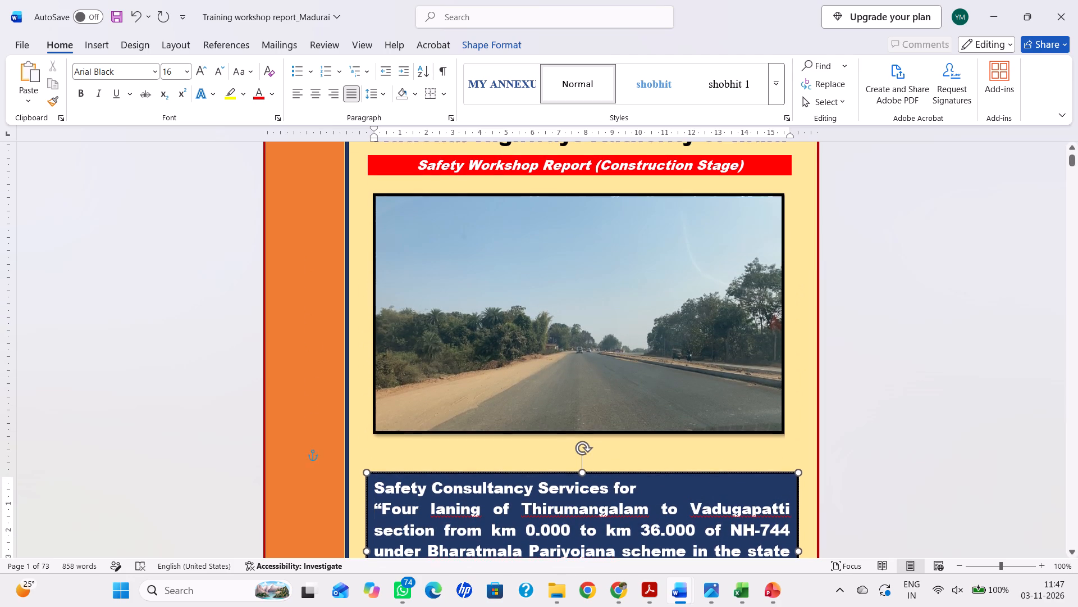
key(BackSpace)
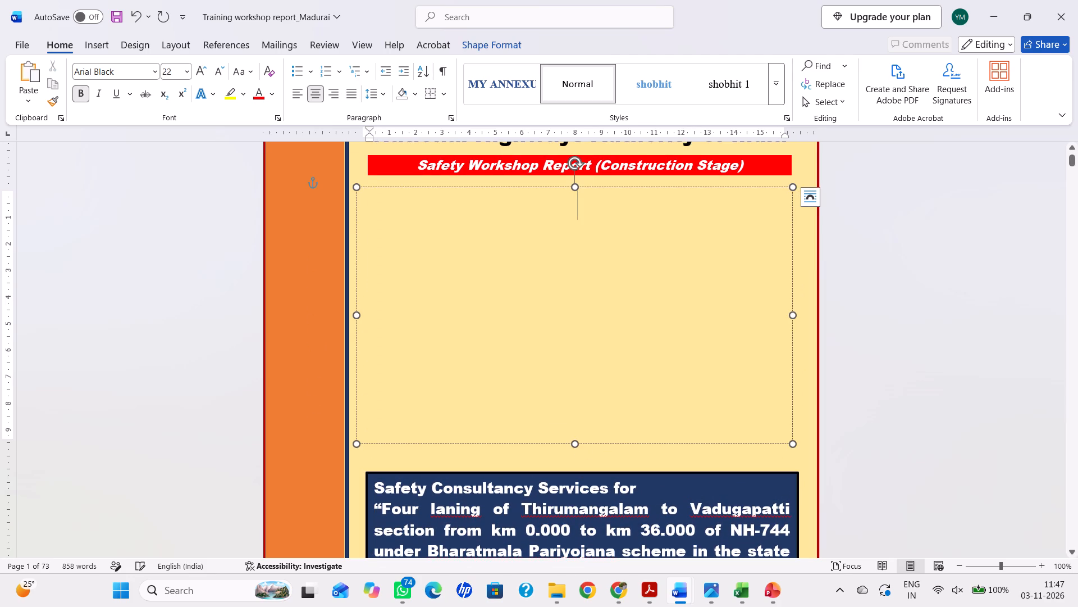
click(503, 187)
key(BackSpace)
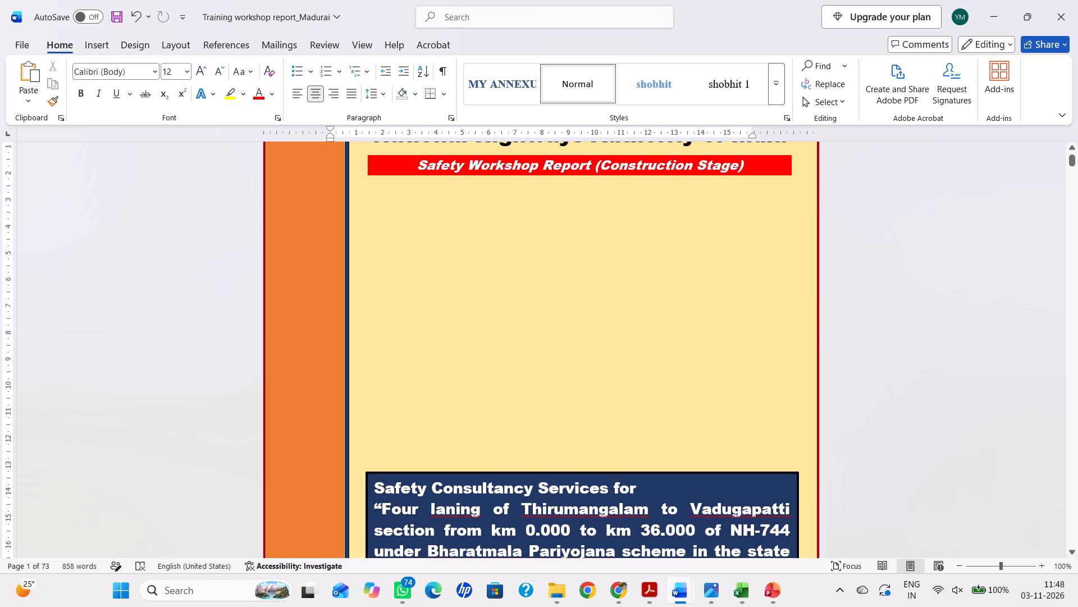
key(ctrl+z)
key(ctrl+z)
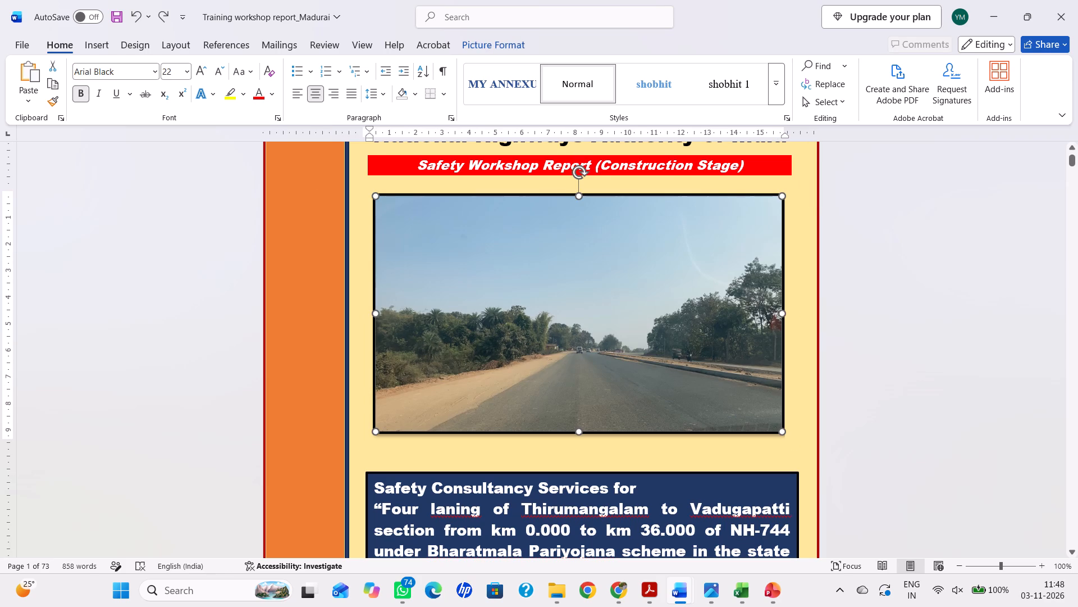
key(BackSpace)
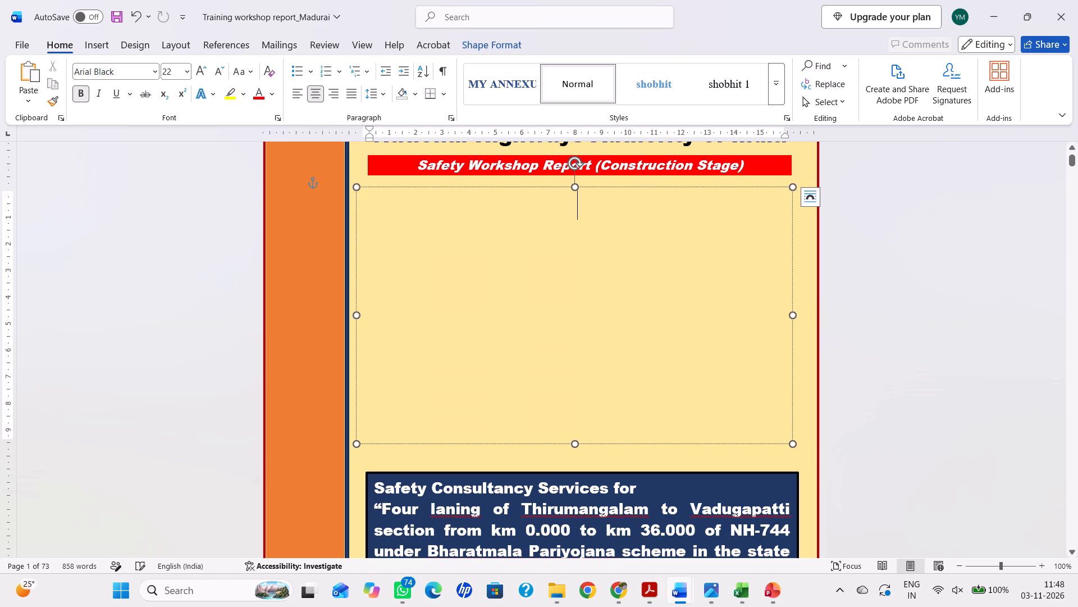
click(419, 187)
key(BackSpace)
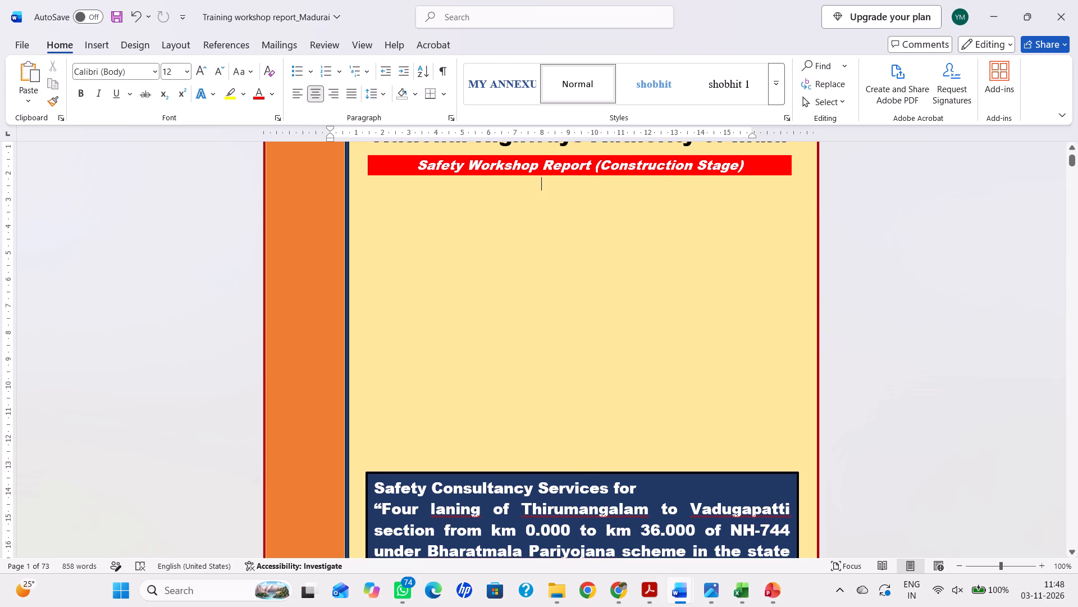
Move the blue title box up to just below the red "Safety Workshop Report (Construction Stage)" banner.
drag(512, 472, 511, 189)
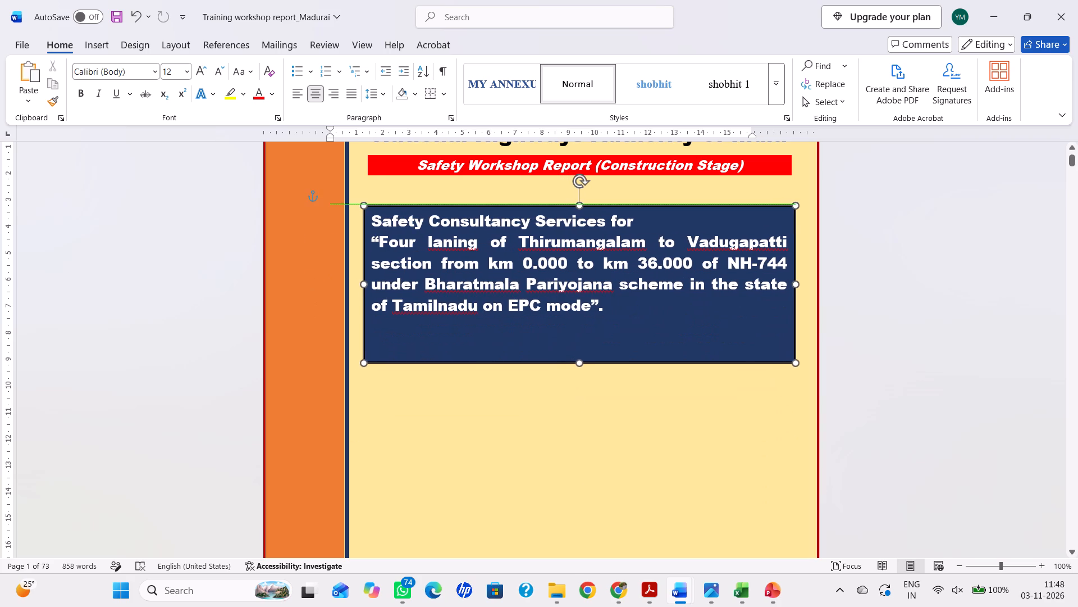
Shift the blue title box slightly sideways to line up with the red banner above it.
drag(511, 189, 513, 189)
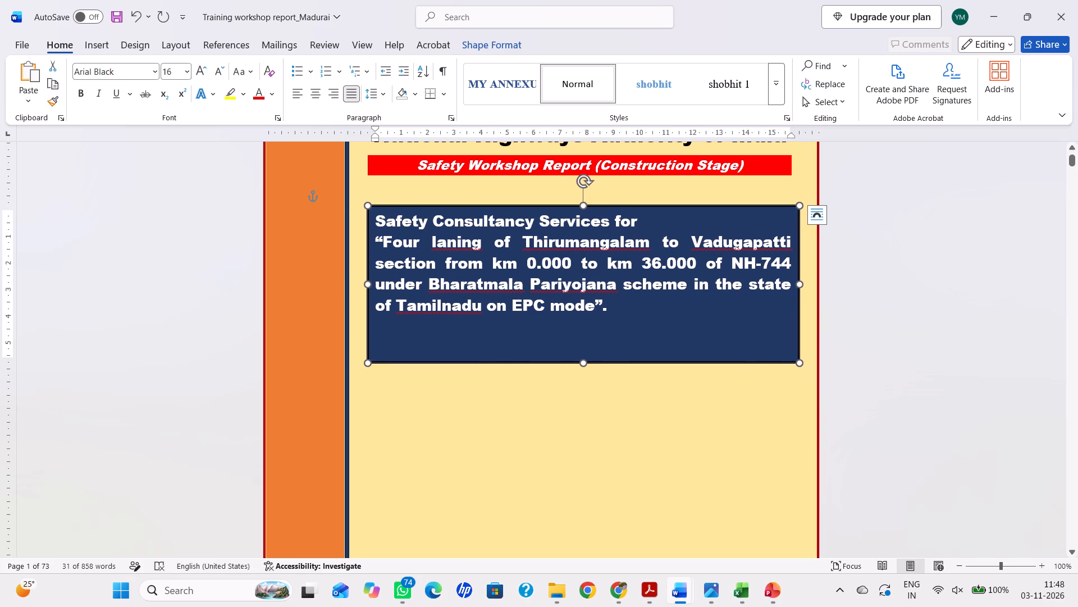
Number the quoted Thirumangalam to Vadugapatti title as item 1 and start an empty item 2 below it.
click(373, 239)
click(328, 70)
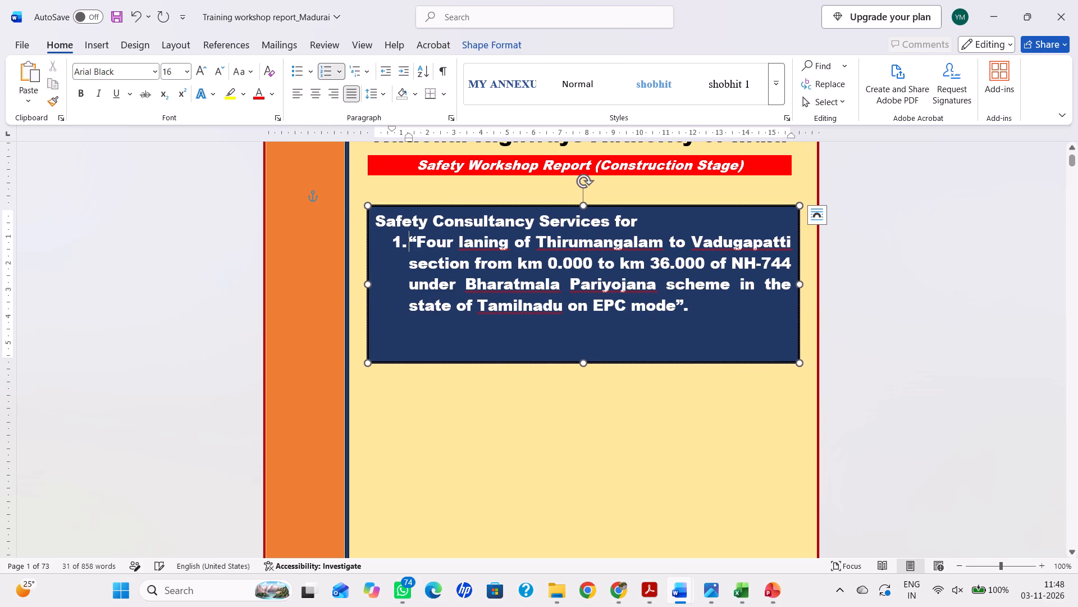
click(736, 307)
key(Return)
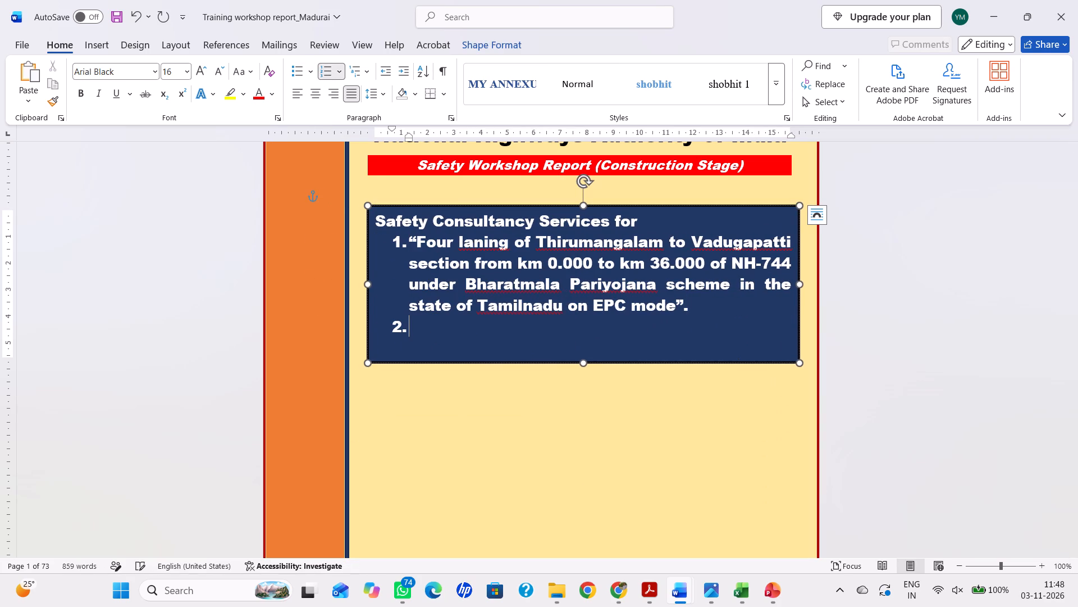
Switch to Acrobat, close the Thirumangalam to Vadugapatti draft audit report, and minimize Acrobat.
key(grave)
key(alt+Tab)
key(grave)
key(alt+Tab)
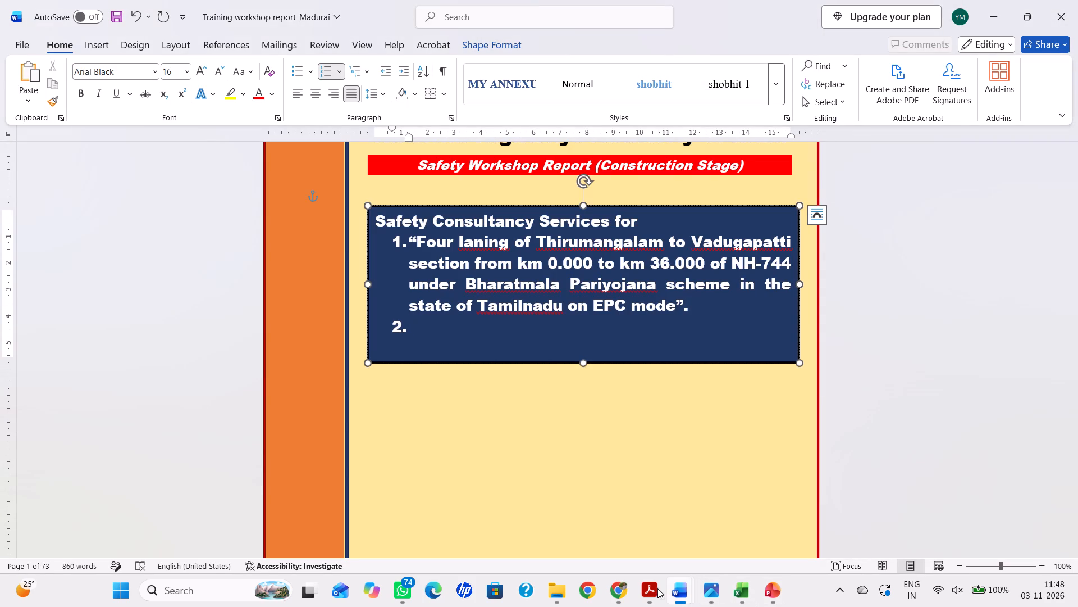
click(648, 588)
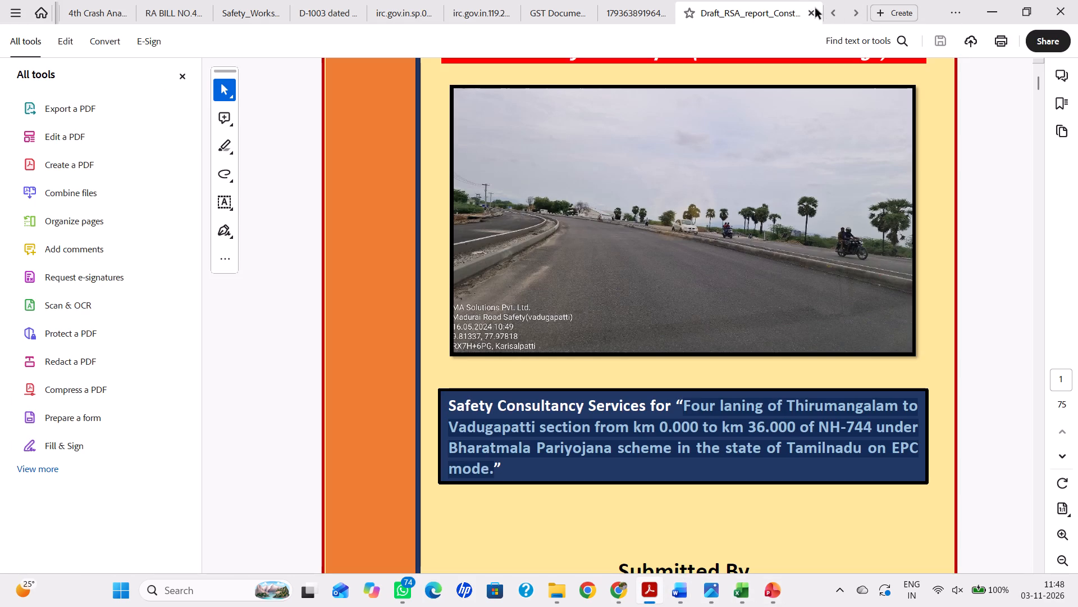
click(814, 11)
click(995, 1)
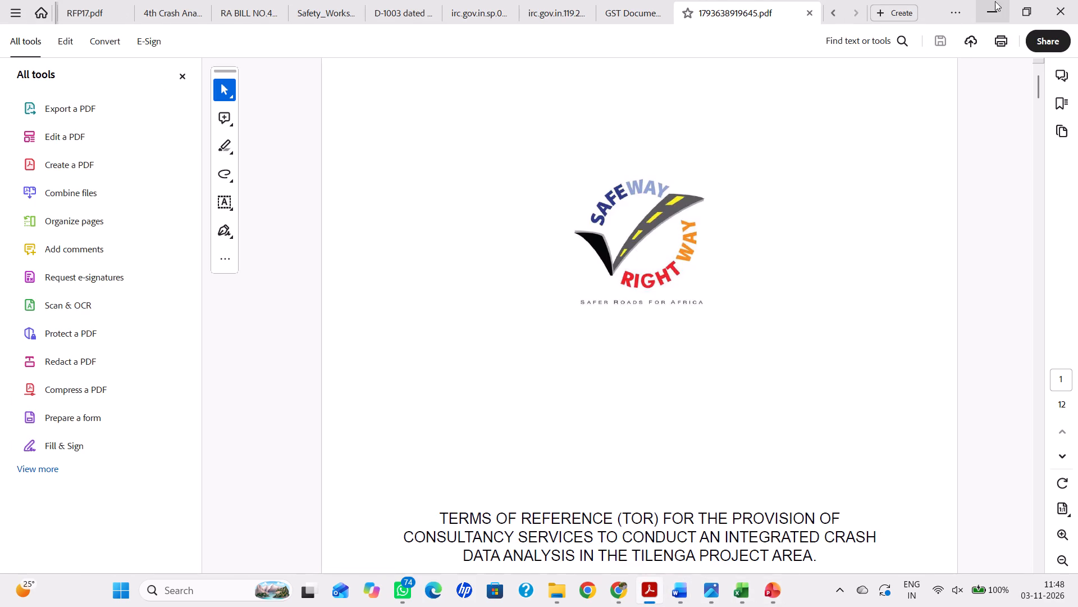
Open the Vadipatti to Thamaraipatti draft audit report PDF from the "1st construction report" folder.
click(776, 592)
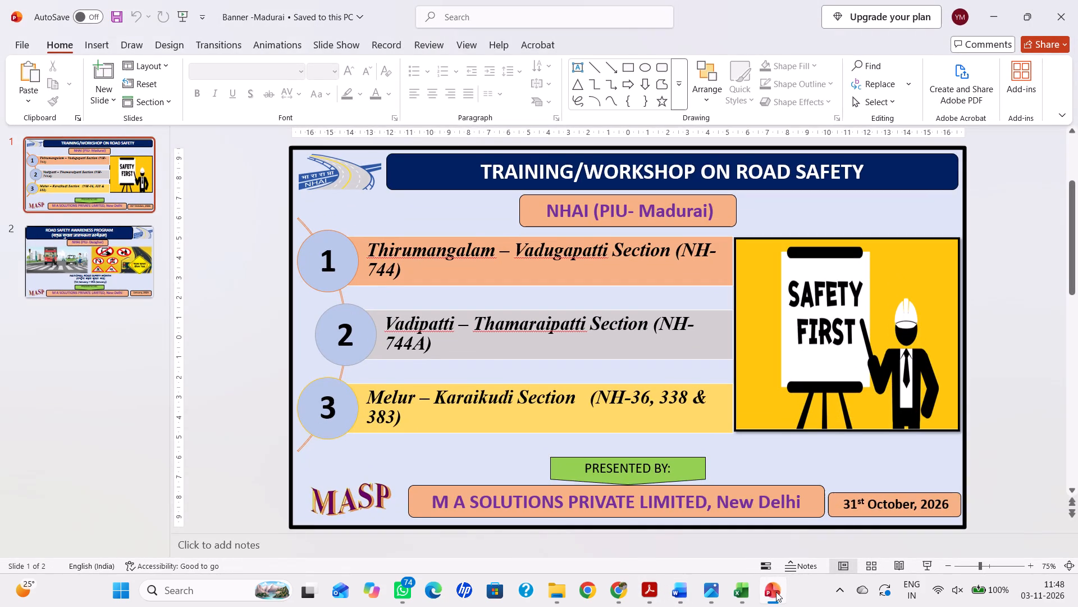
click(776, 592)
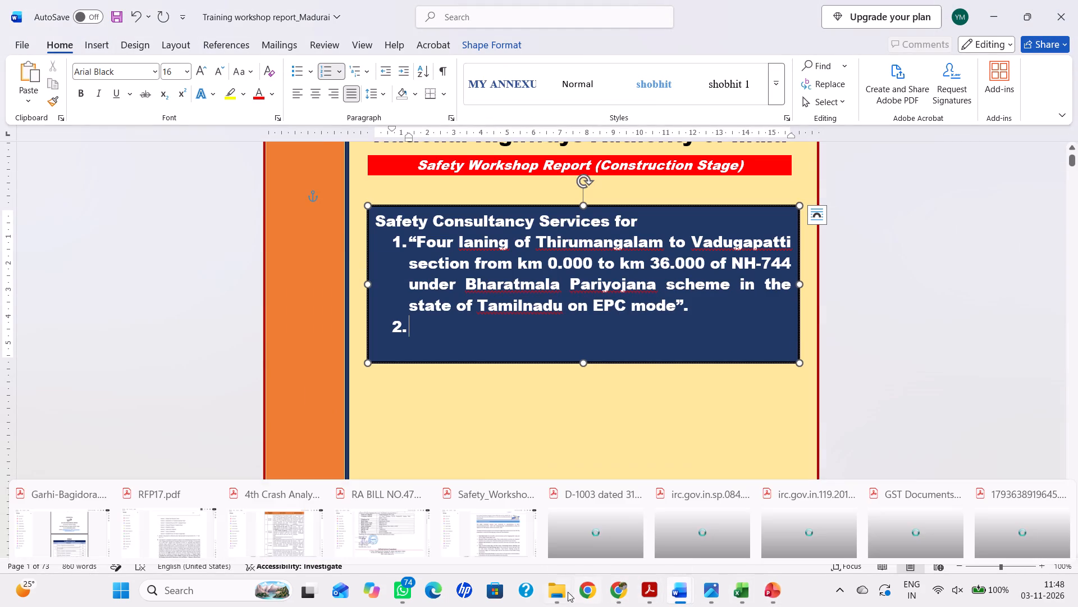
click(558, 587)
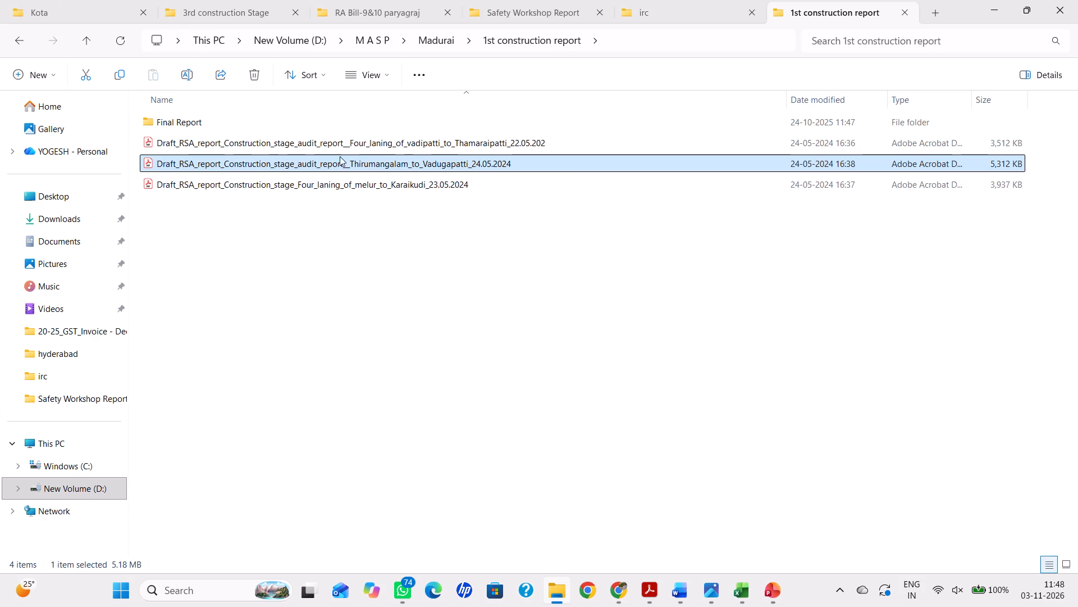
double_click(386, 137)
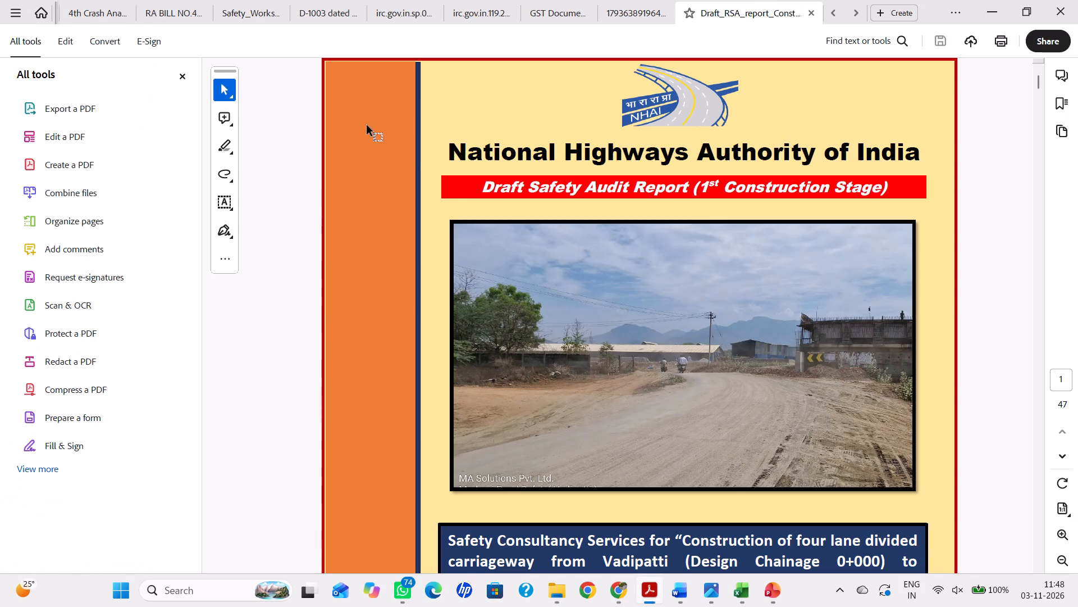
Copy the quoted "Construction of four lane divided carriageway" project title from the PDF cover and return to the Word Madurai report.
scroll(589, 312, down, 6)
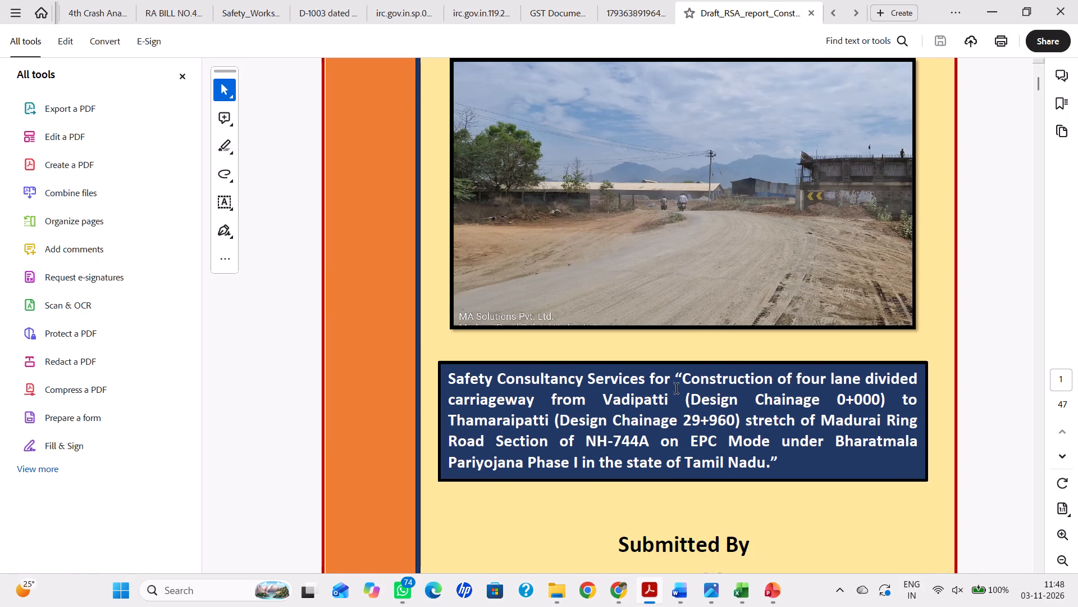
drag(674, 378, 759, 459)
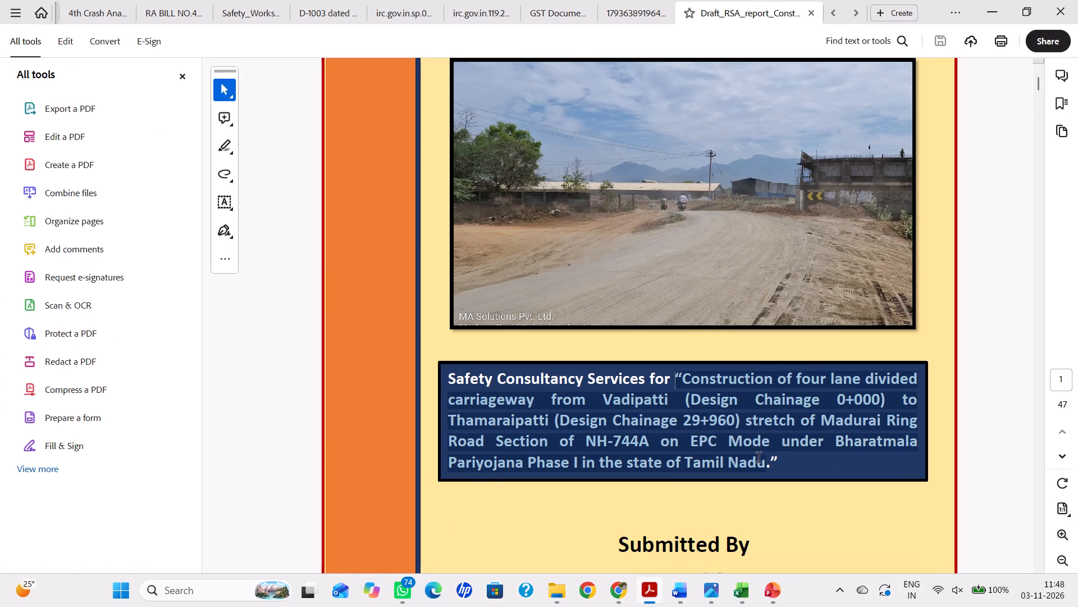
drag(759, 459, 771, 462)
key(ctrl+c)
key(grave)
key(alt+Tab)
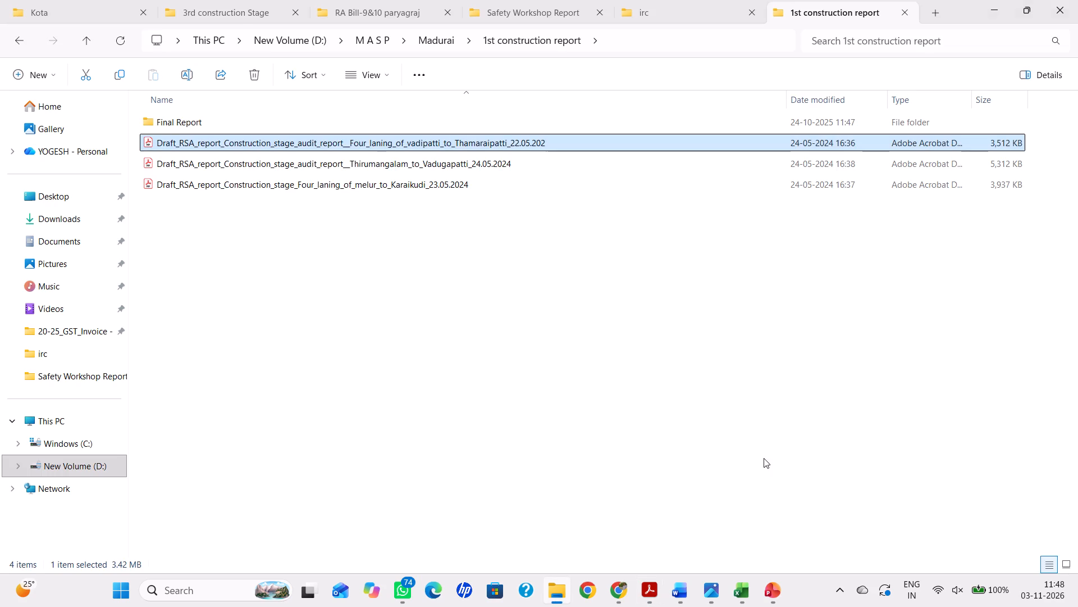
key(grave)
key(alt+Tab)
click(683, 590)
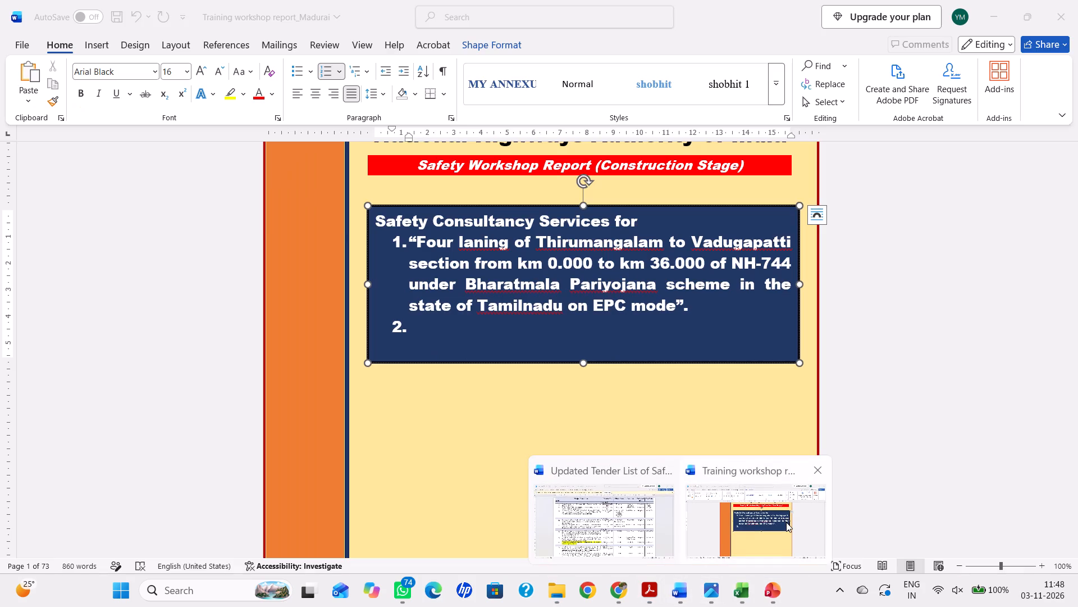
click(786, 522)
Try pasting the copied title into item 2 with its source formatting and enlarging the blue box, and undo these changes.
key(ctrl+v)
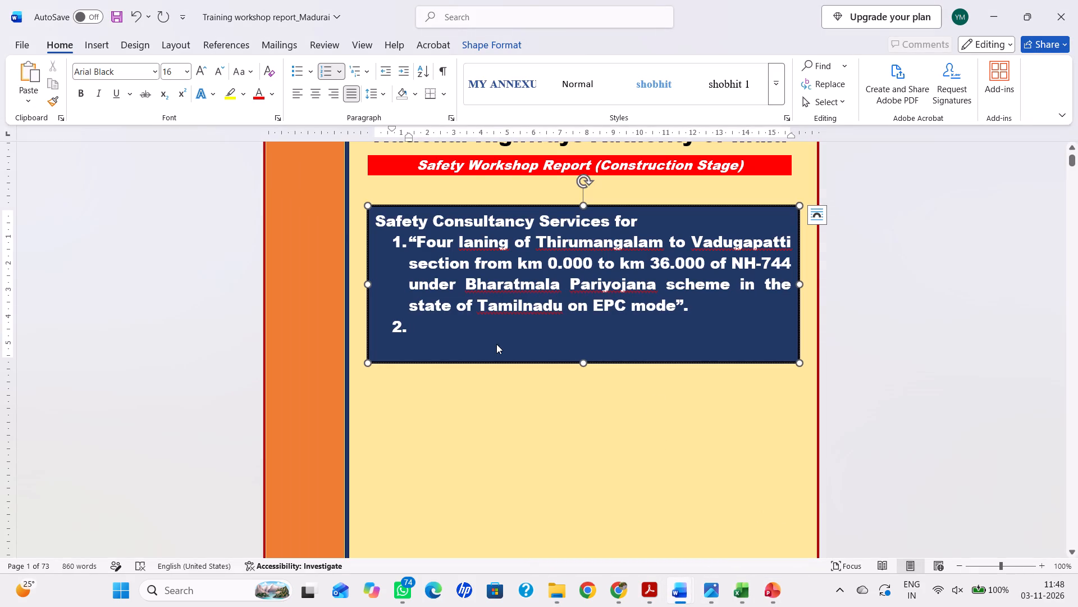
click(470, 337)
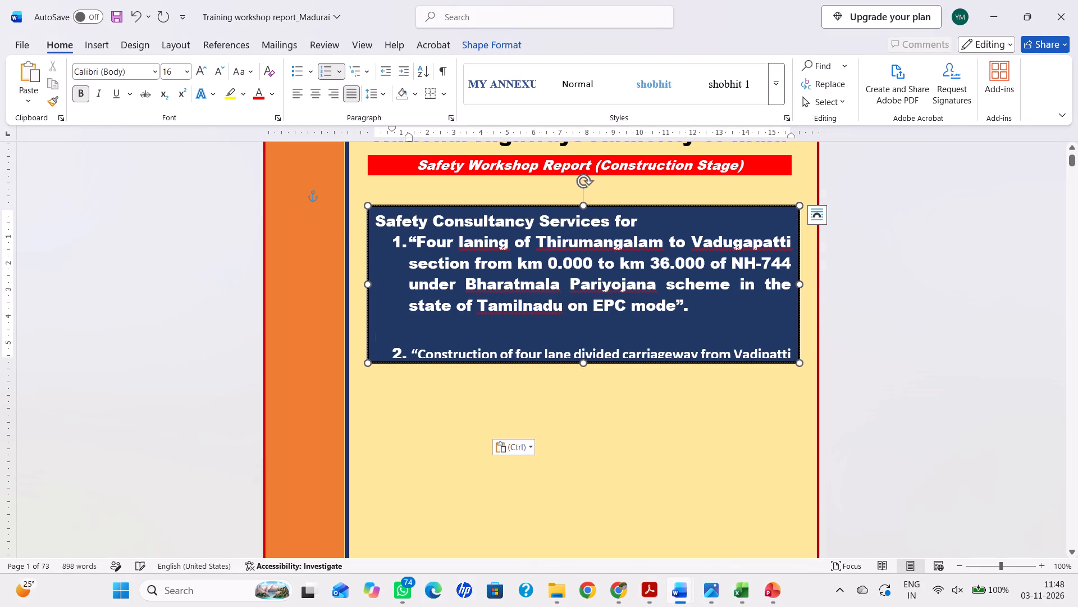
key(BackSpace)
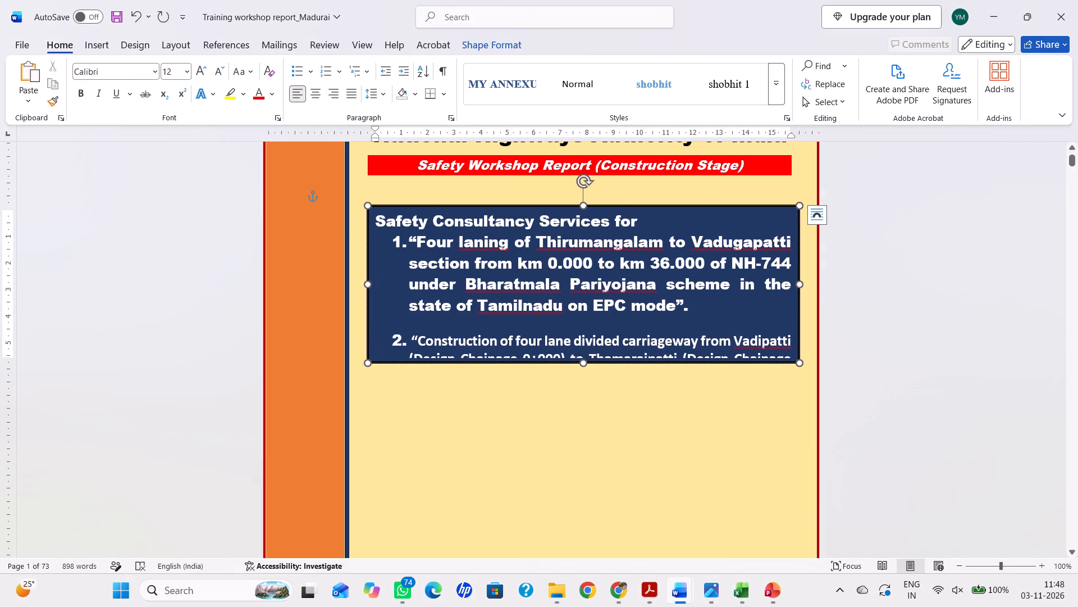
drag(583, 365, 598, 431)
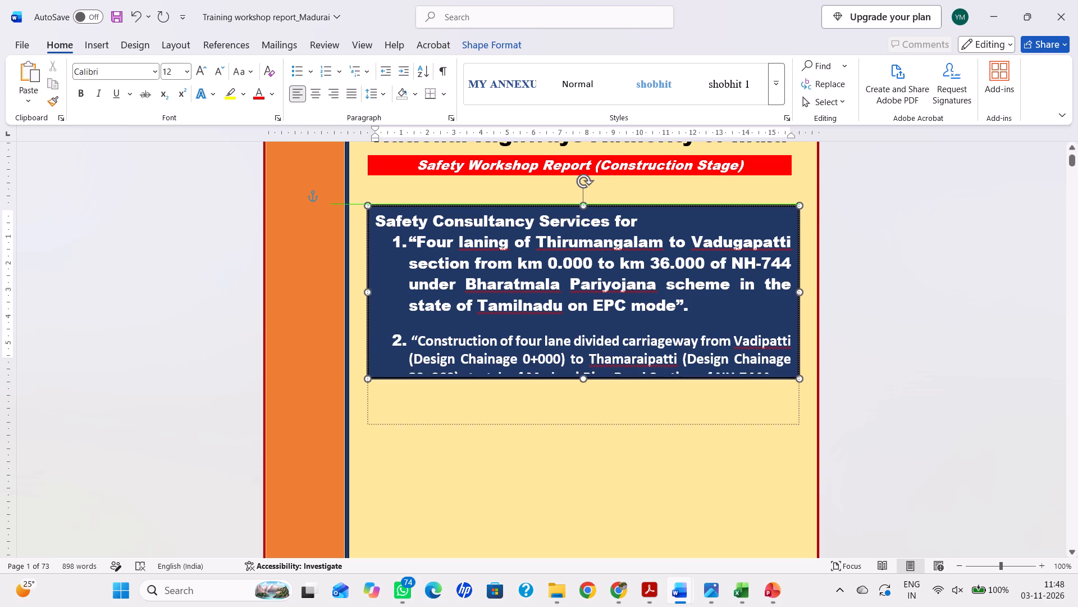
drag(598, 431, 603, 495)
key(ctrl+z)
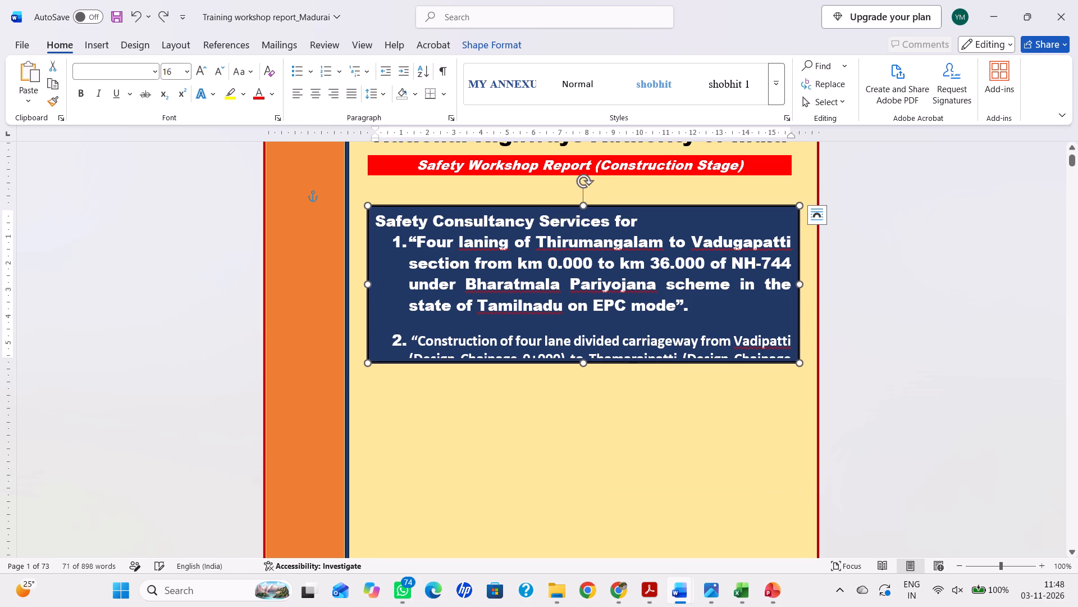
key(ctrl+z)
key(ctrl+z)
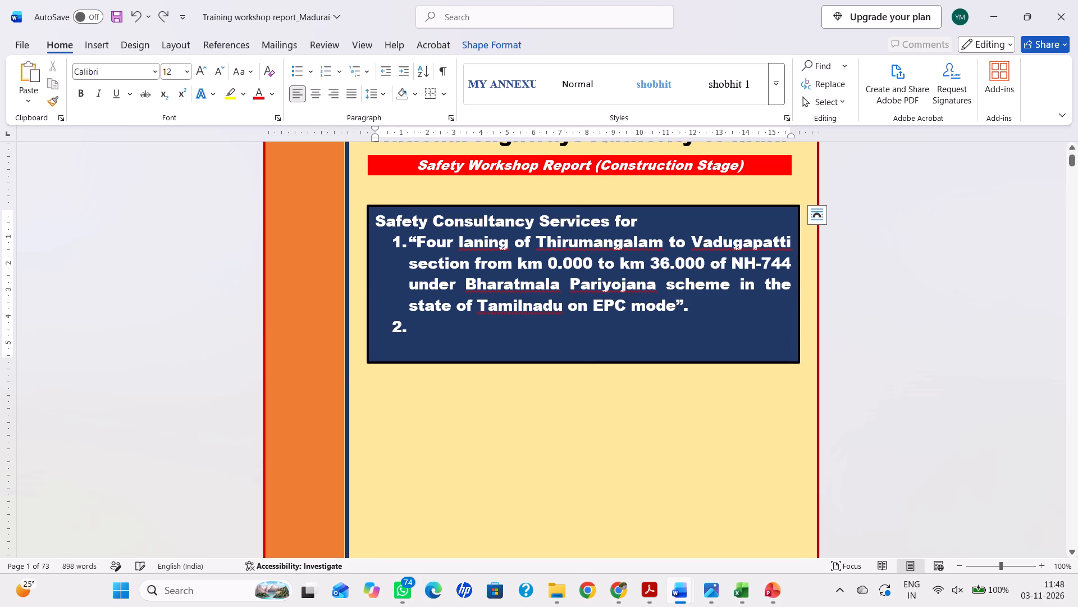
Paste the copied Vadipatti to Thamaraipatti title into item 2 as text only and save the document.
click(419, 318)
right_click(420, 321)
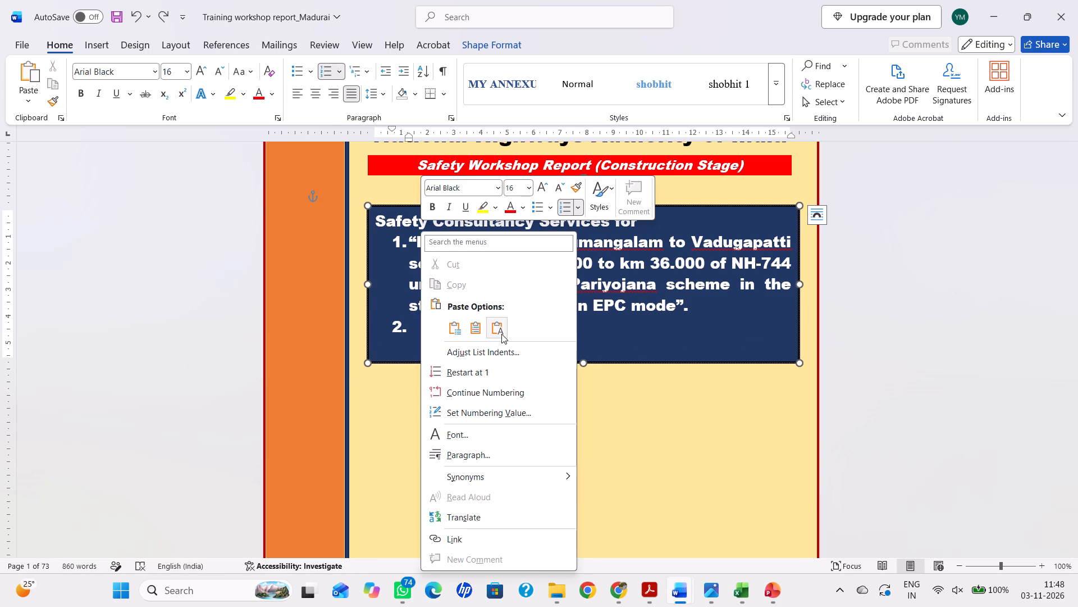
click(501, 334)
key(ctrl+s)
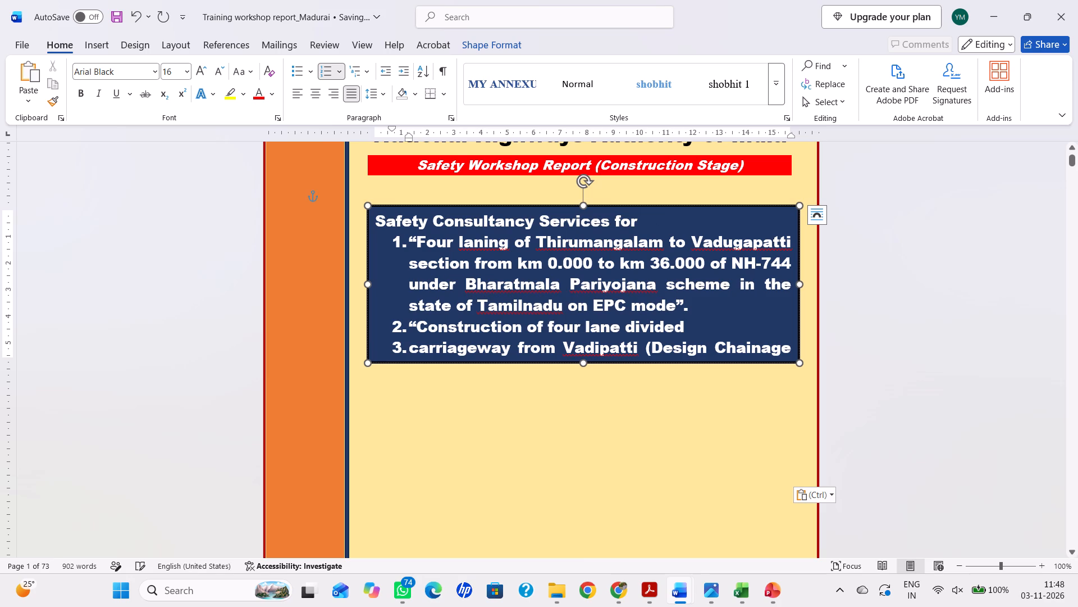
Extend the blue title box downward until all lines of the pasted project title fit inside it.
scroll(441, 361, down, 1)
click(584, 330)
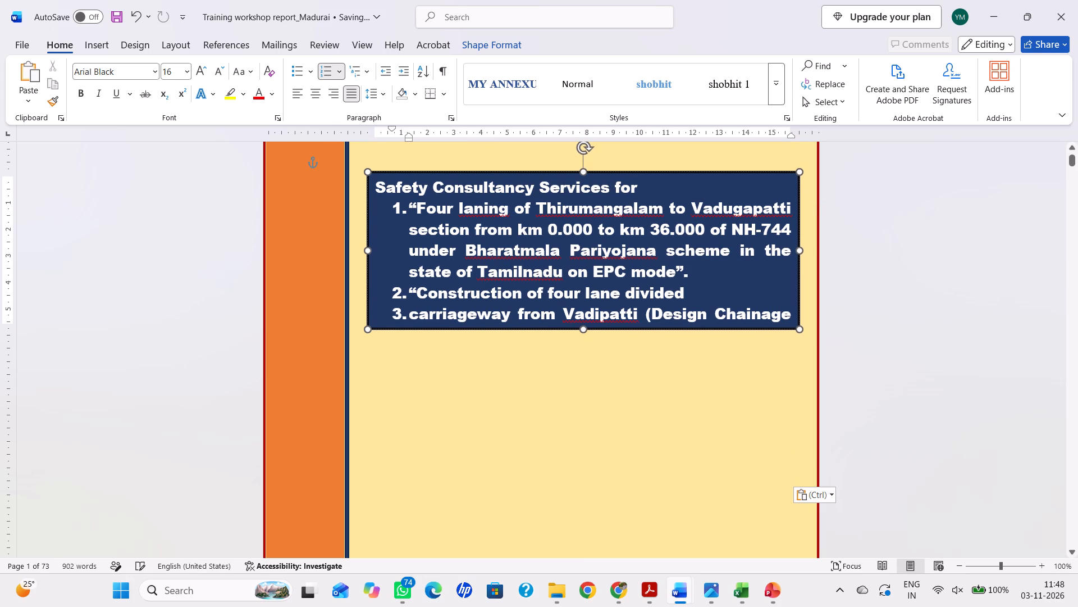
click(578, 320)
drag(582, 329, 581, 433)
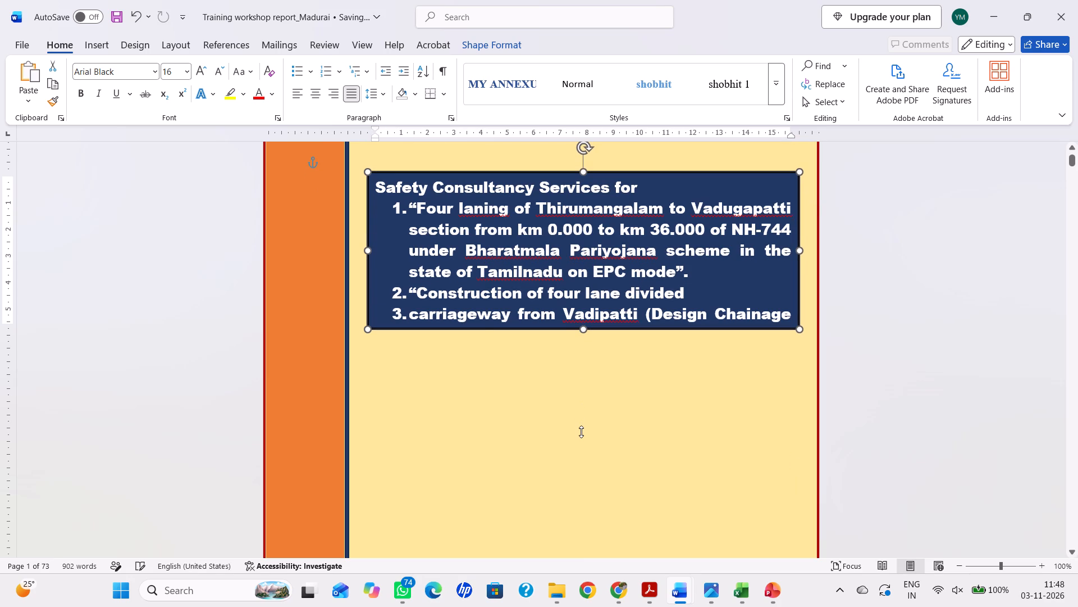
click(583, 329)
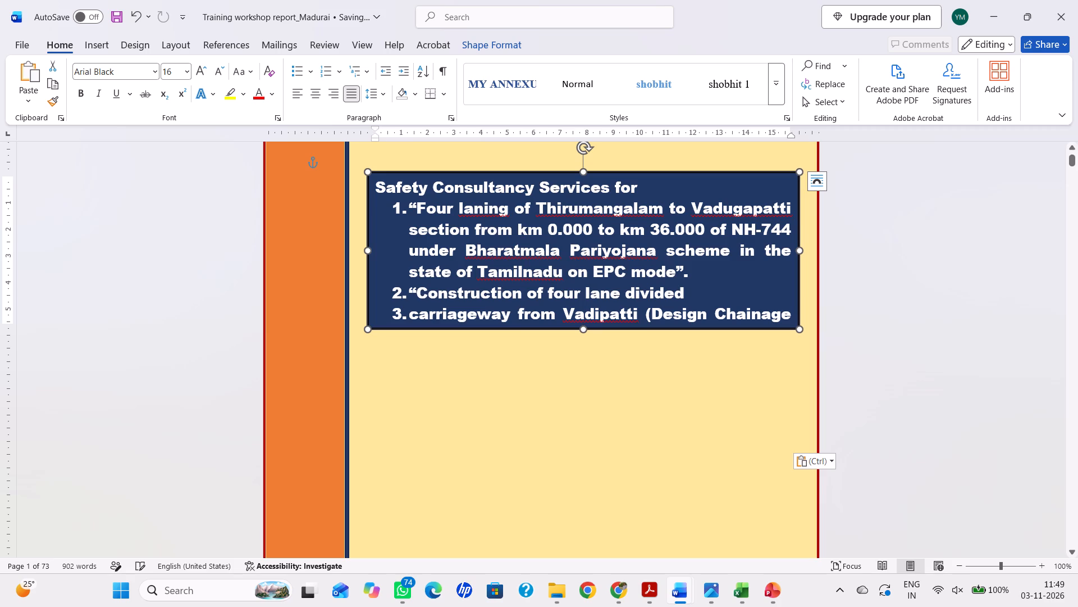
click(577, 306)
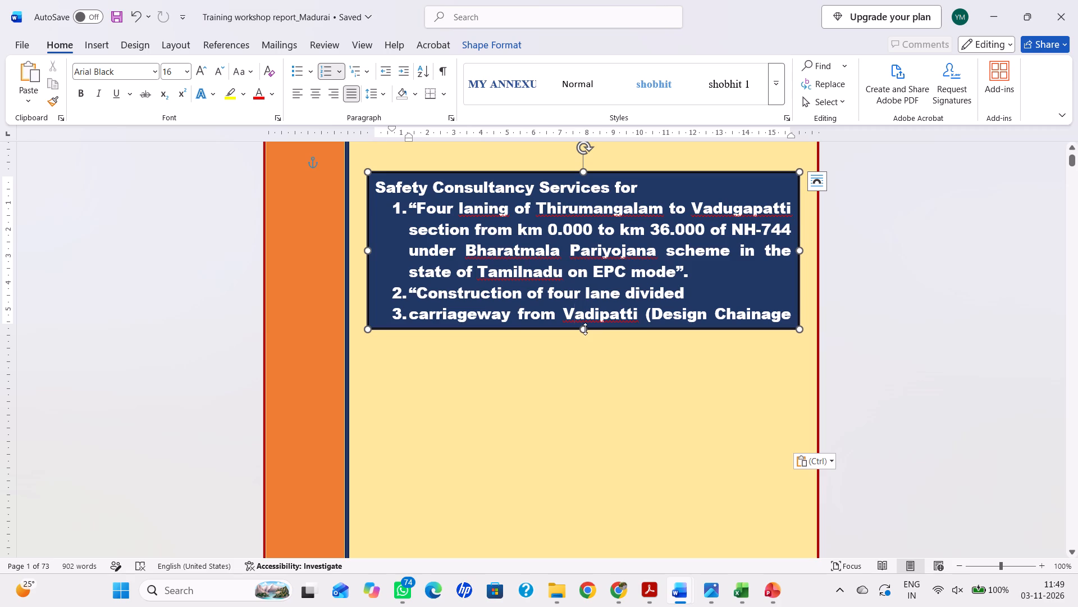
drag(584, 329, 582, 427)
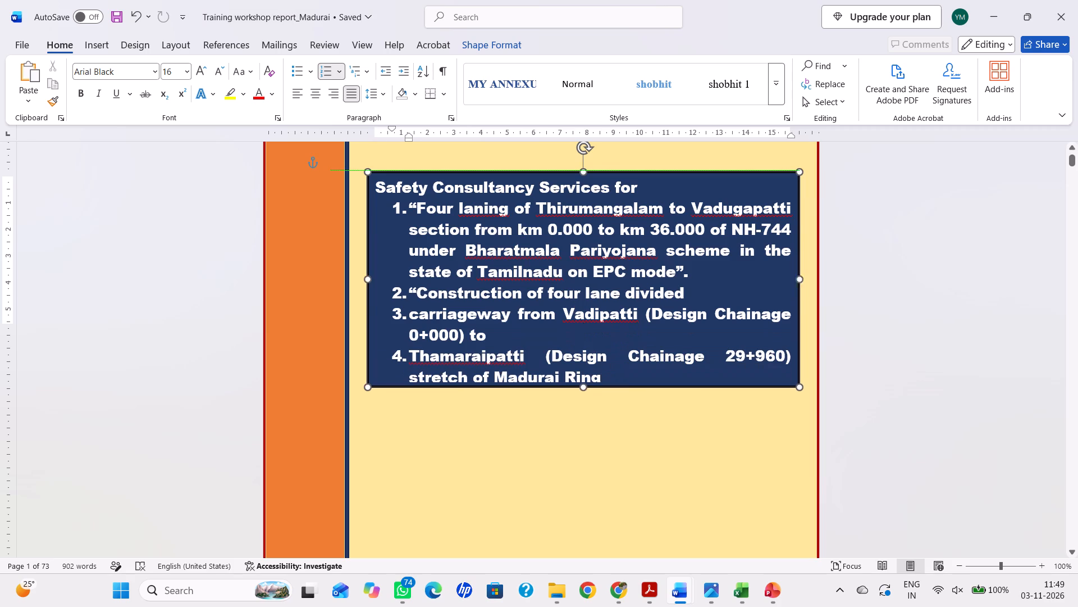
drag(582, 427, 582, 471)
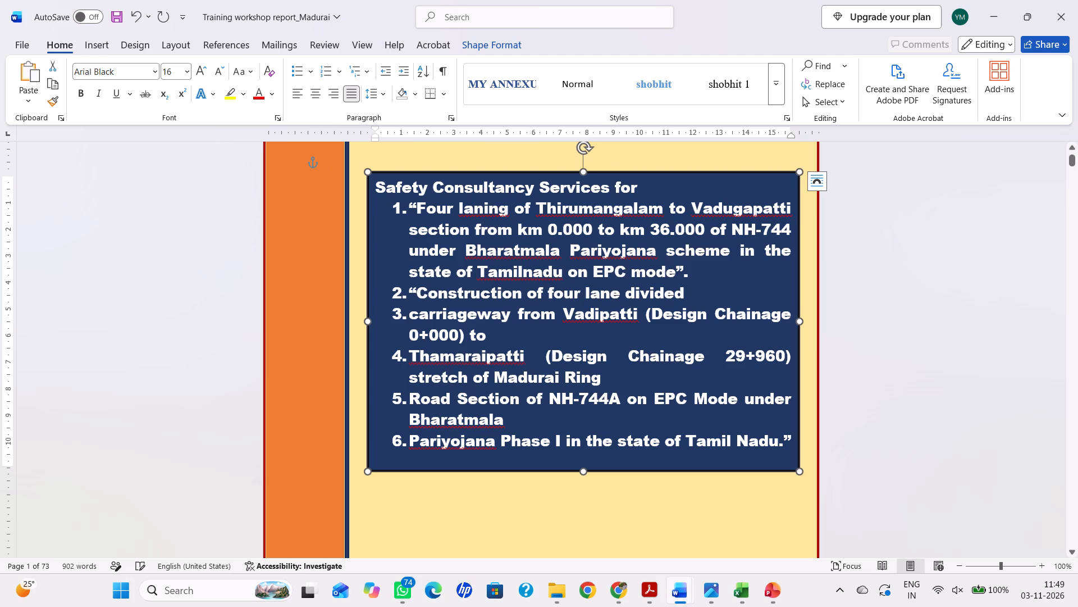
Join the lines starting "carriageway from Vadipatti" and "Thamaraipatti" onto item 2, removing their numbers and leaving a space at each join.
click(412, 320)
key(BackSpace)
key(BackSpace)
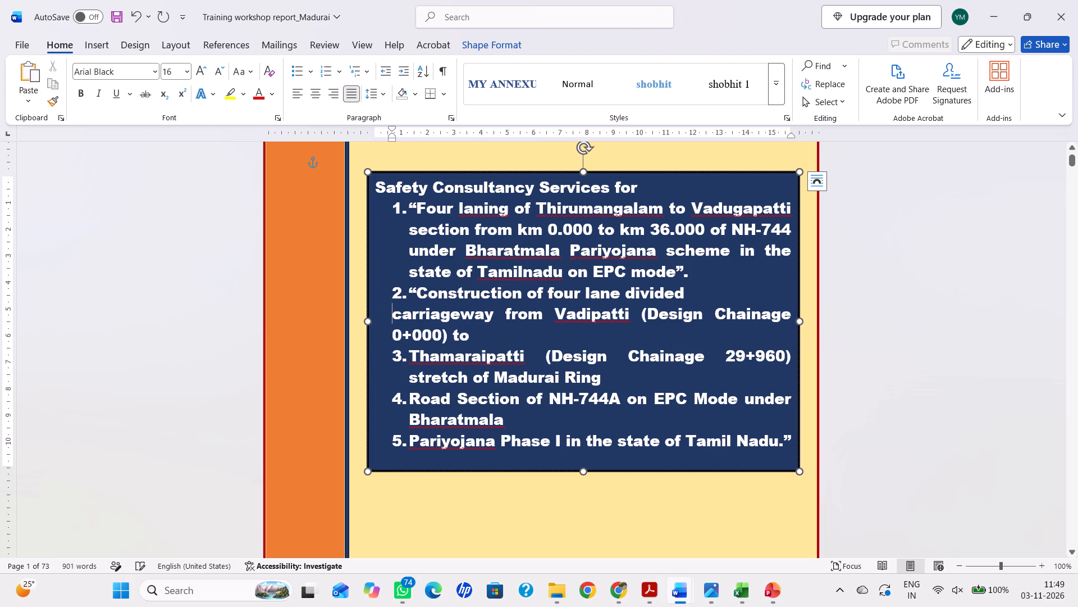
key(BackSpace)
key(BackSpace)
key(space)
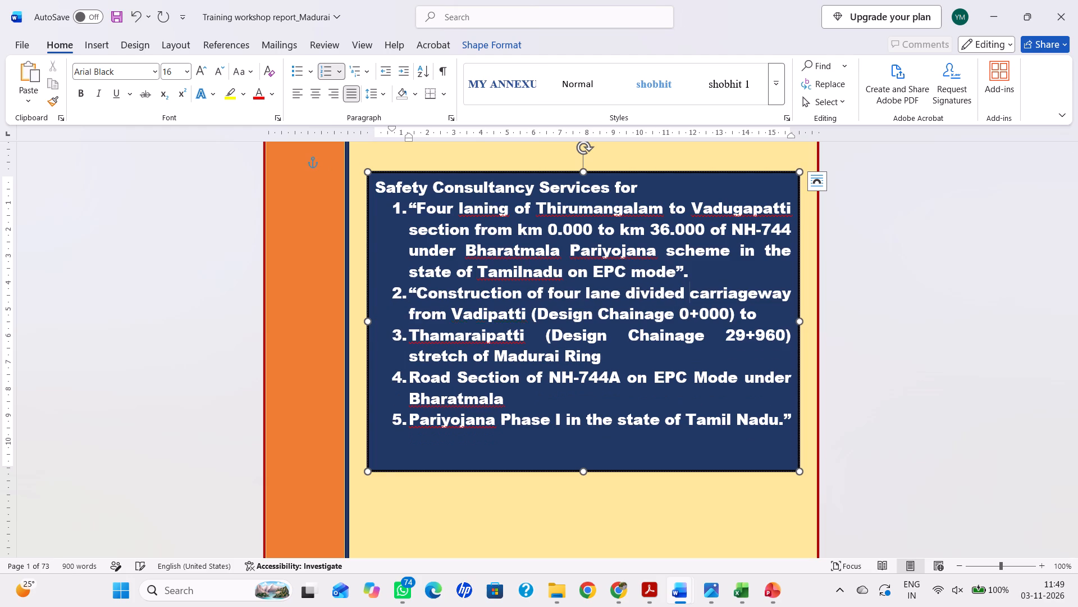
click(408, 335)
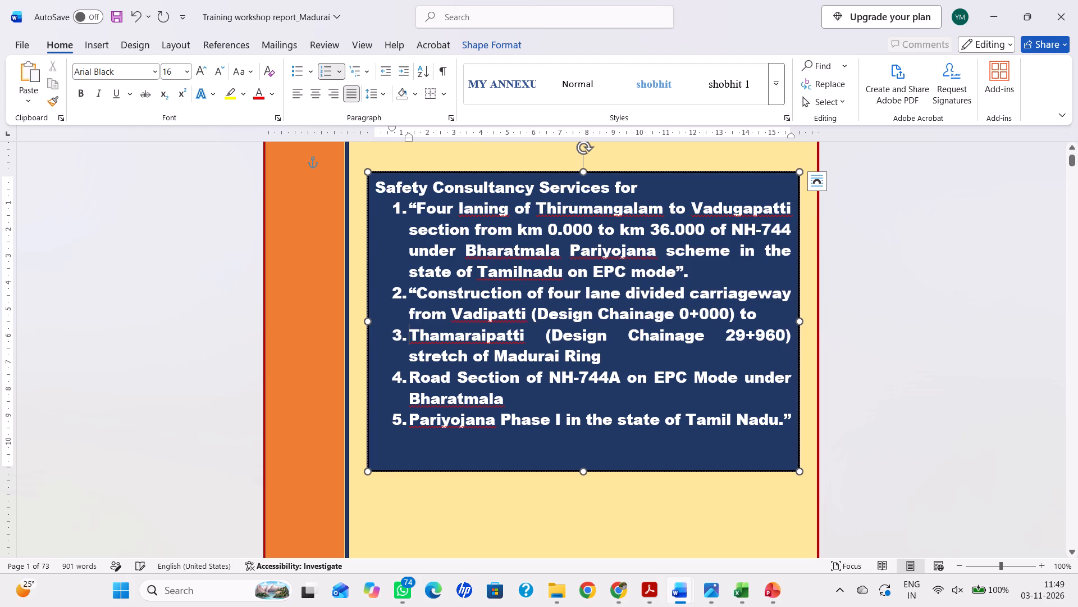
key(BackSpace)
key(BackSpace)
key(BackSpace)
key(space)
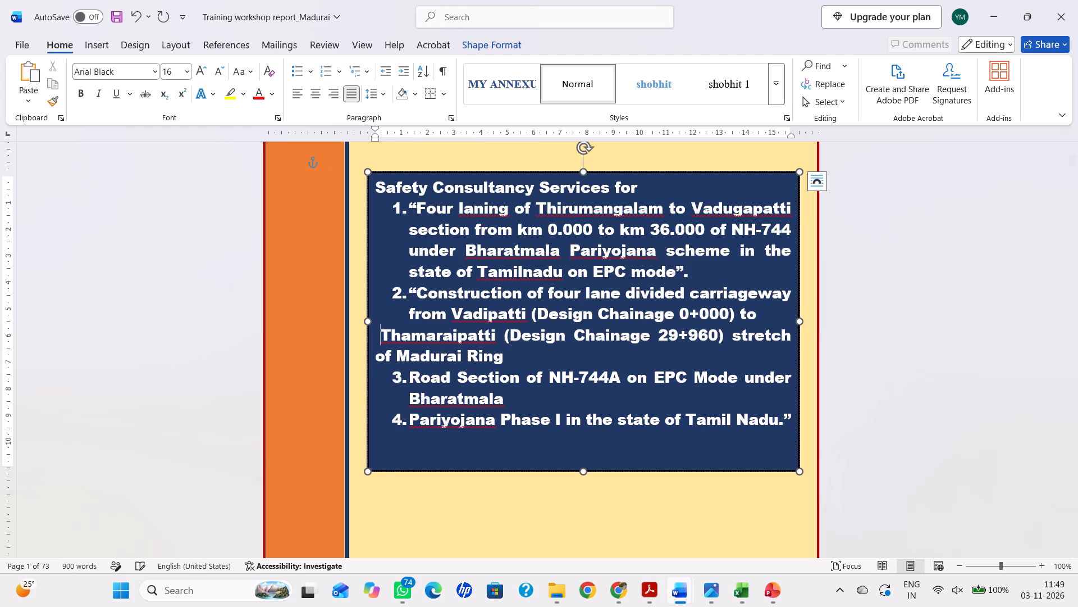
key(BackSpace)
key(BackSpace)
key(space)
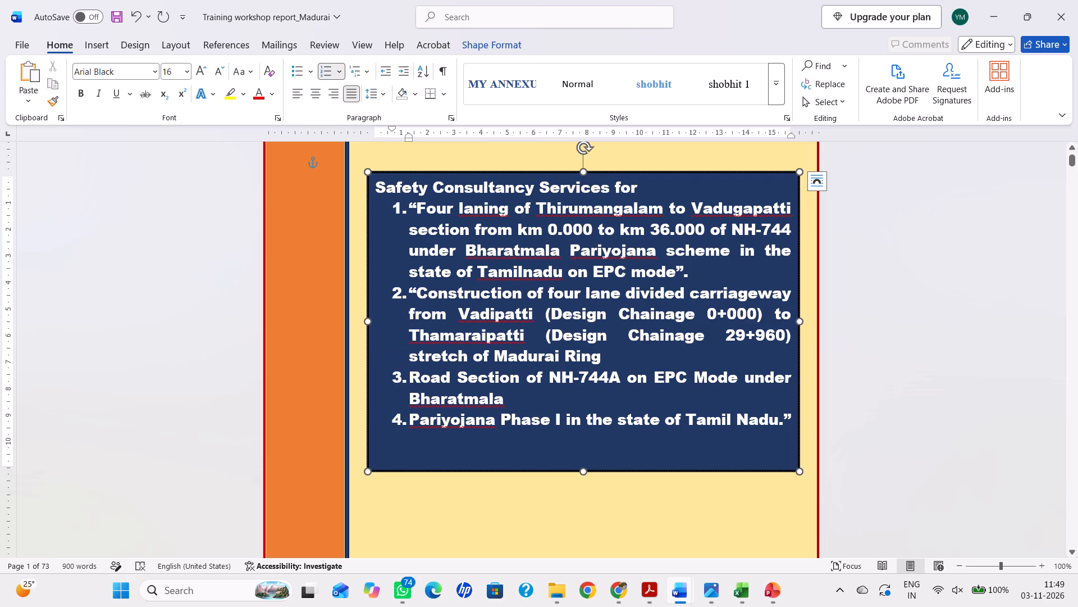
Join the lines starting "Road Section of NH-744A" and "Pariyojana Phase I" onto item 2, removing their numbers and leaving a space at each join.
click(408, 382)
key(BackSpace)
key(BackSpace)
key(BackSpace)
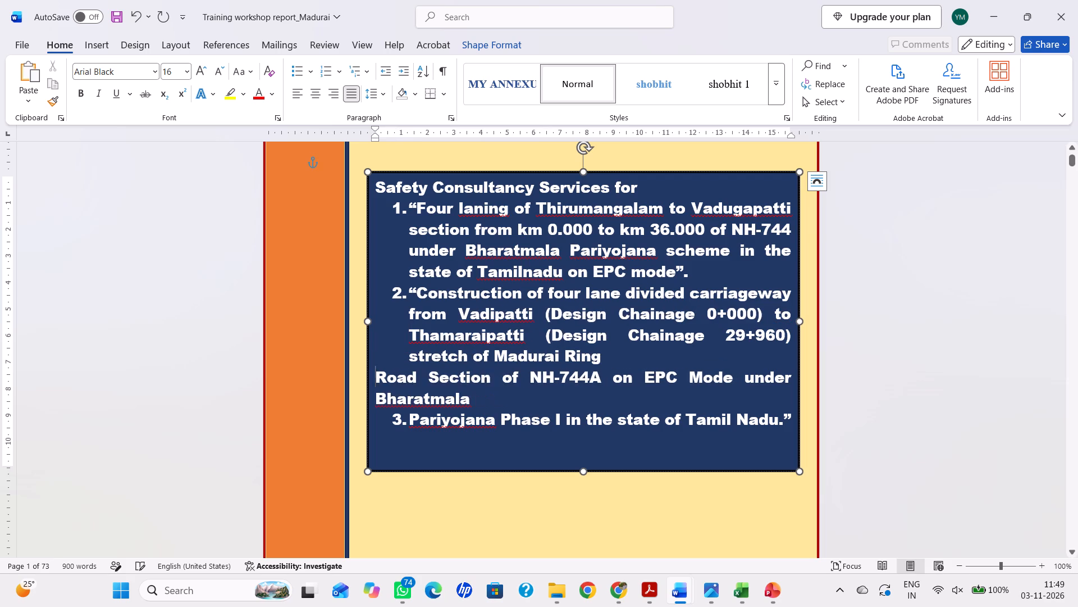
key(BackSpace)
key(space)
click(410, 388)
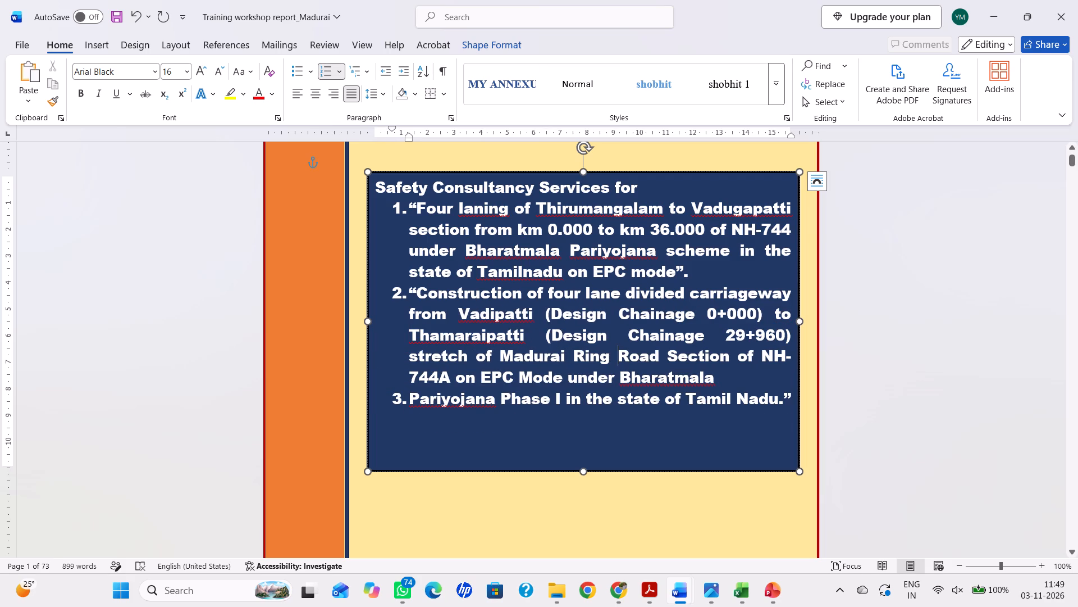
key(BackSpace)
key(BackSpace)
key(BackSpace)
key(BackSpace)
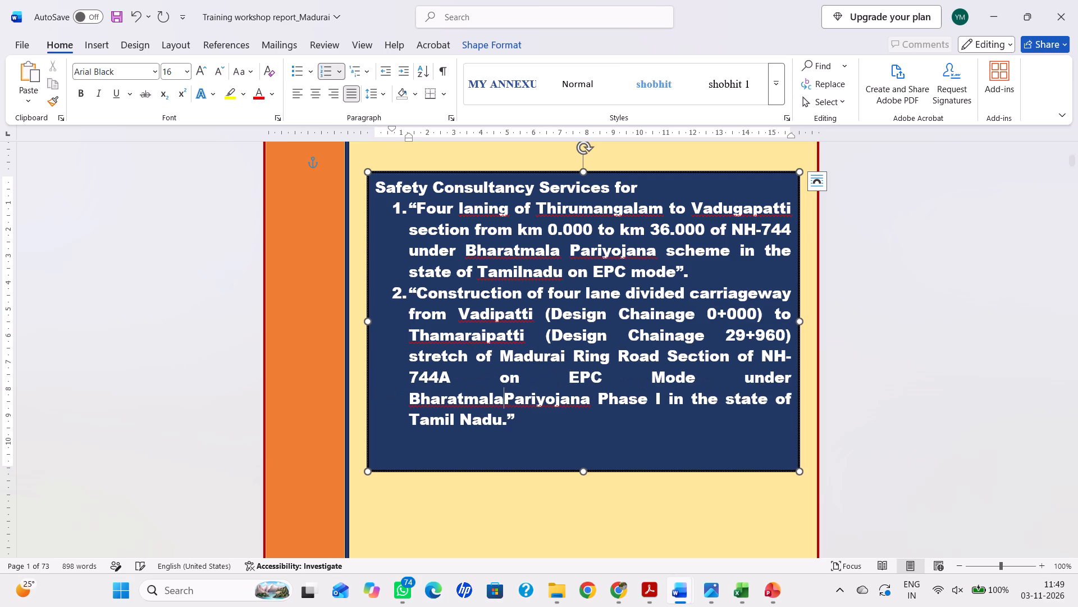
key(space)
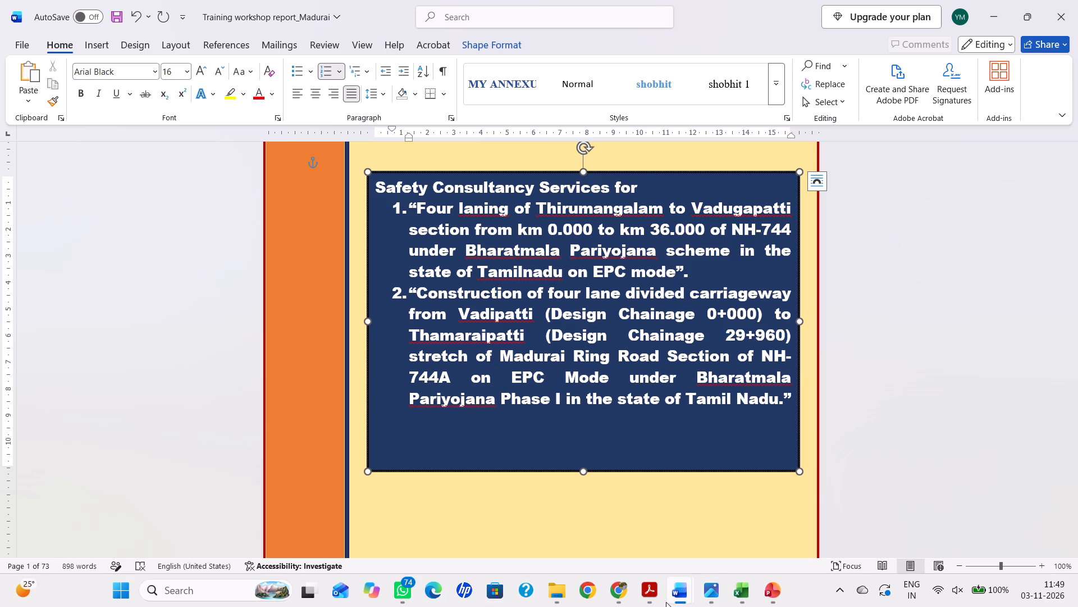
Close the Vadipatti draft report PDF, open the Melur to Karaikudi draft report, and copy the quoted project title from its cover.
click(765, 597)
click(765, 597)
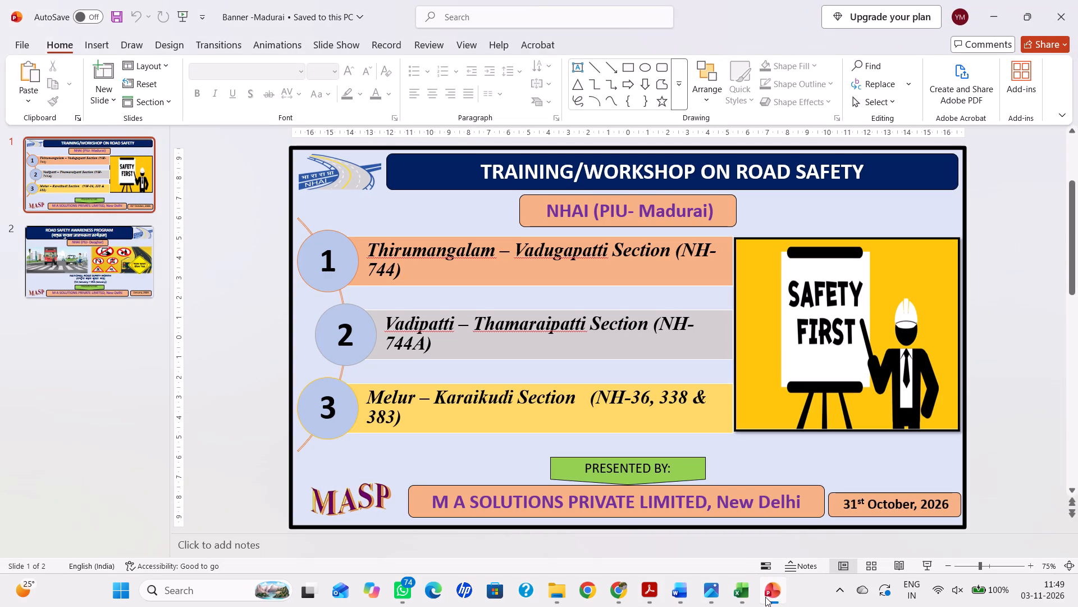
click(648, 606)
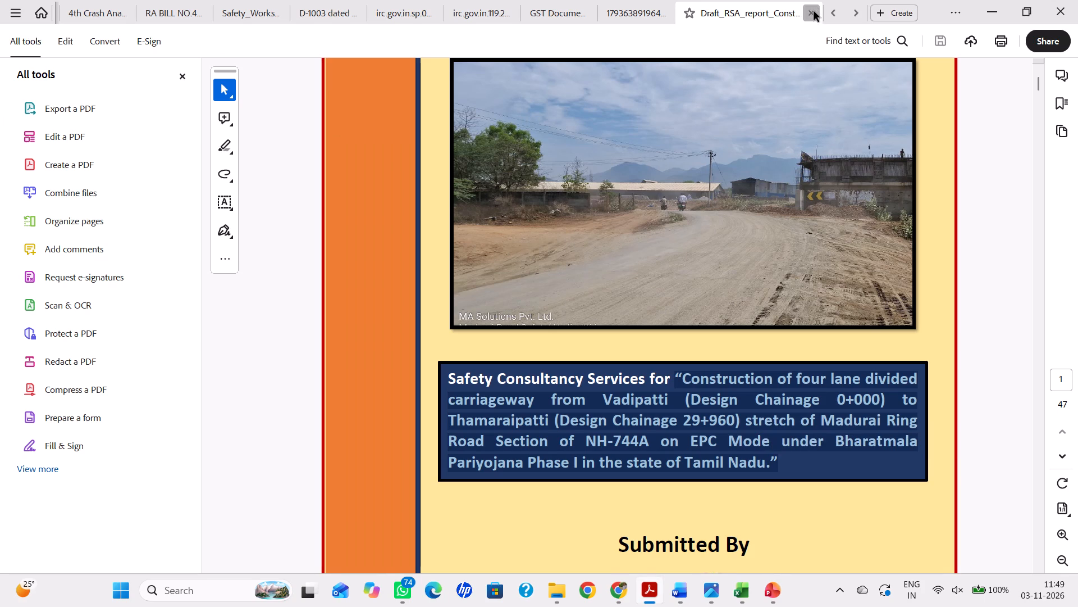
click(814, 11)
click(561, 590)
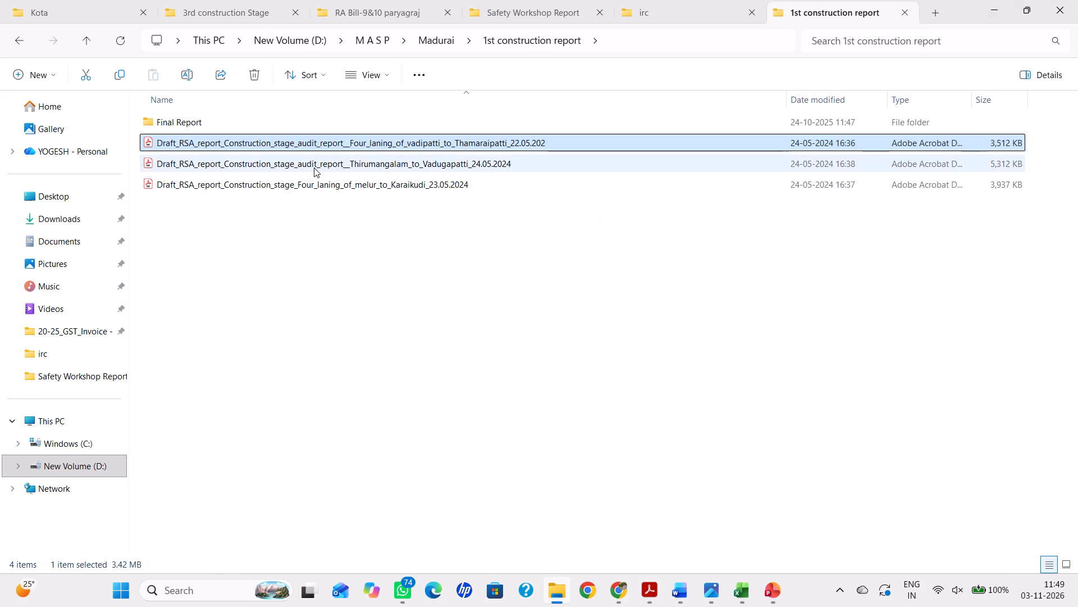
double_click(314, 185)
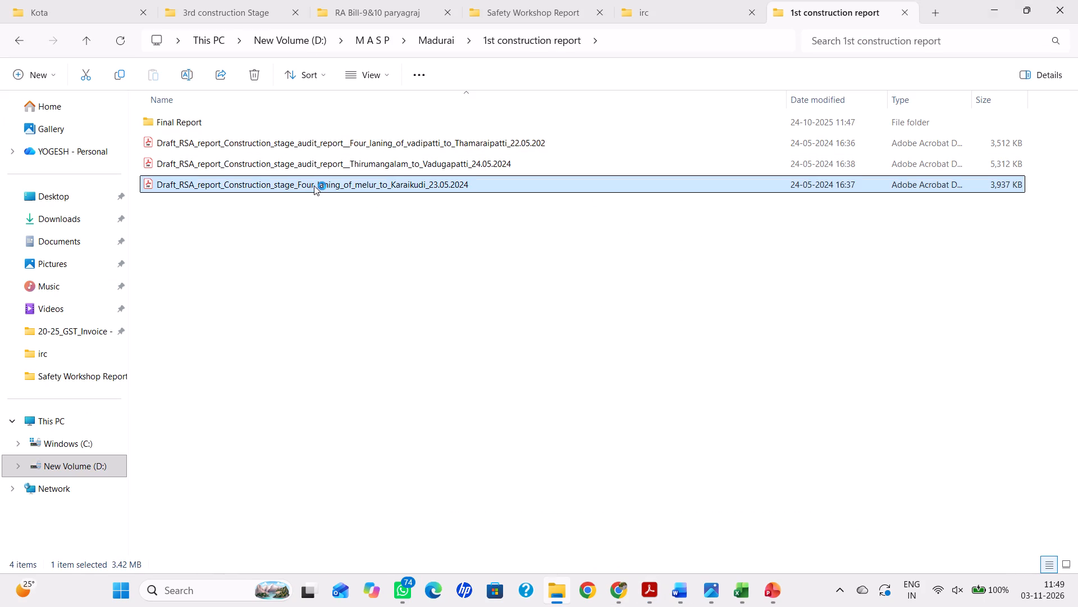
scroll(504, 296, down, 6)
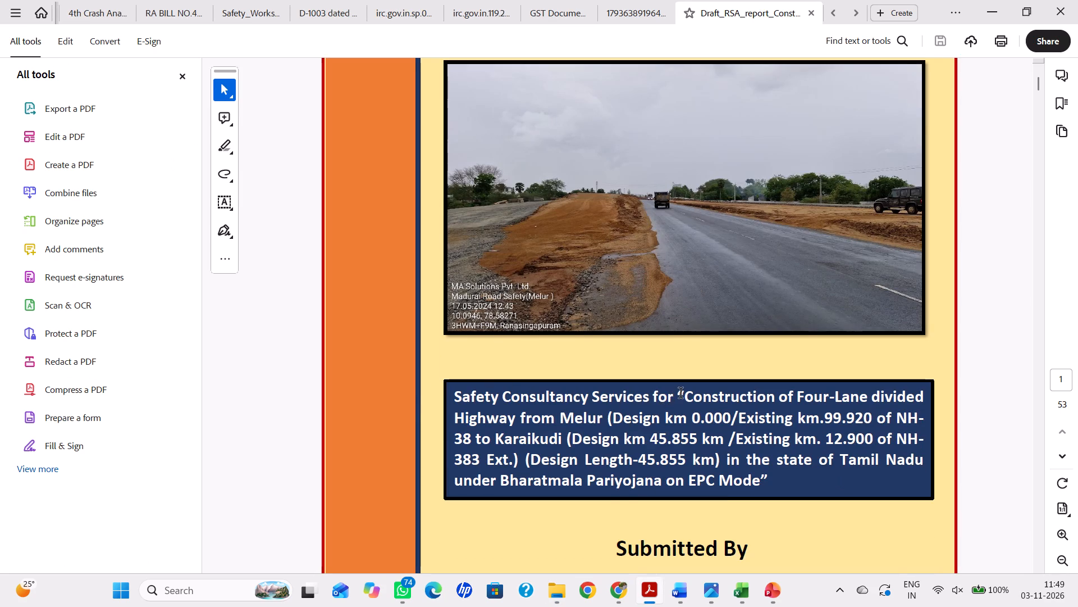
drag(681, 394, 768, 488)
key(ctrl+c)
Return to the Madurai report in Word, add item 3 after item 2, and paste the copied title into it as text only.
key(grave)
key(alt+Tab)
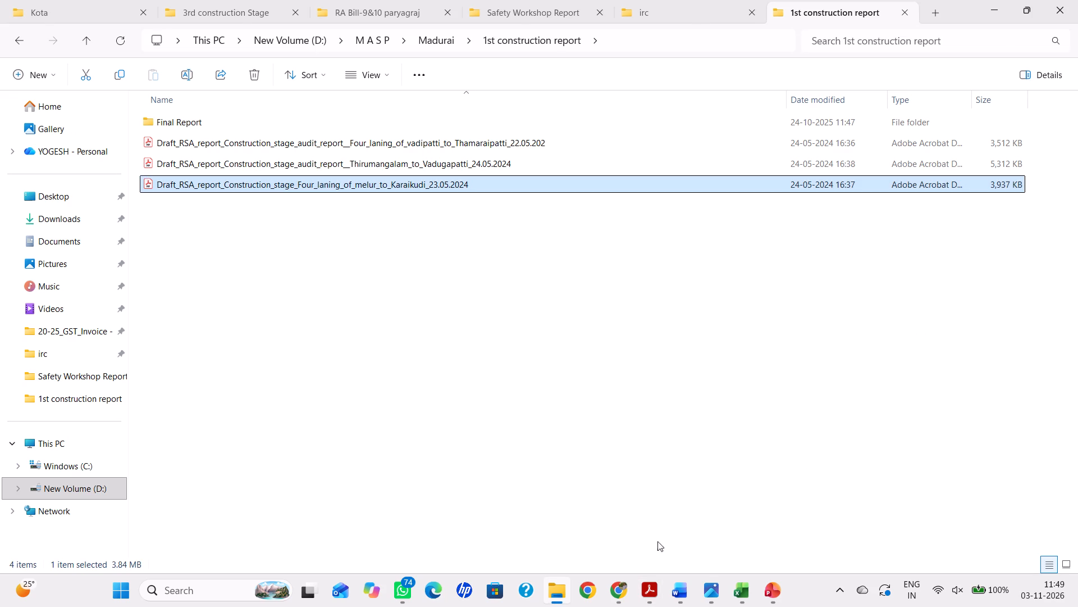
key(grave)
key(alt+Tab)
click(766, 590)
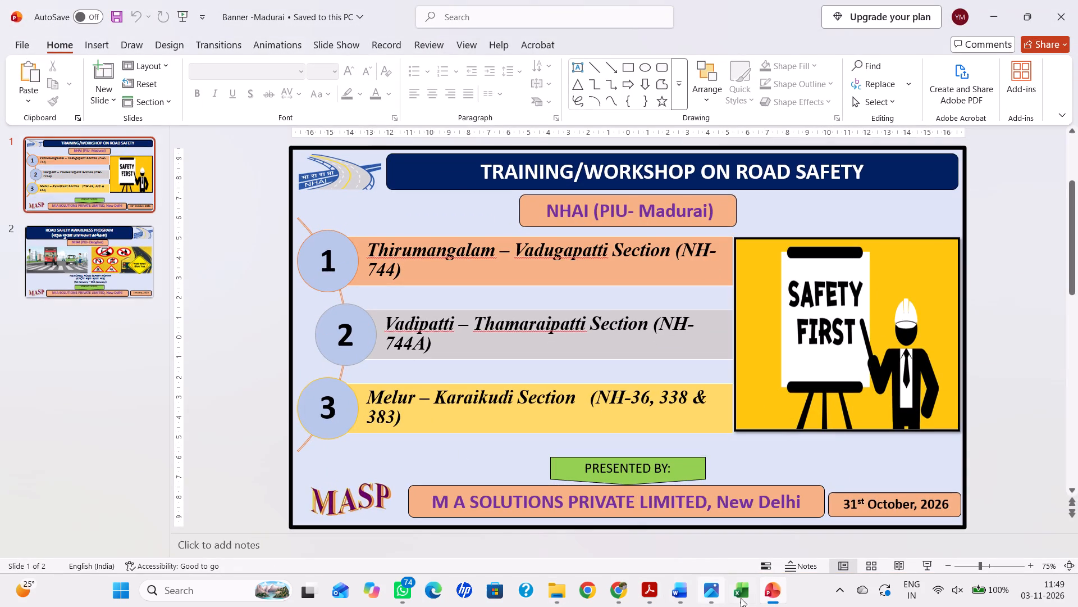
click(686, 587)
click(748, 528)
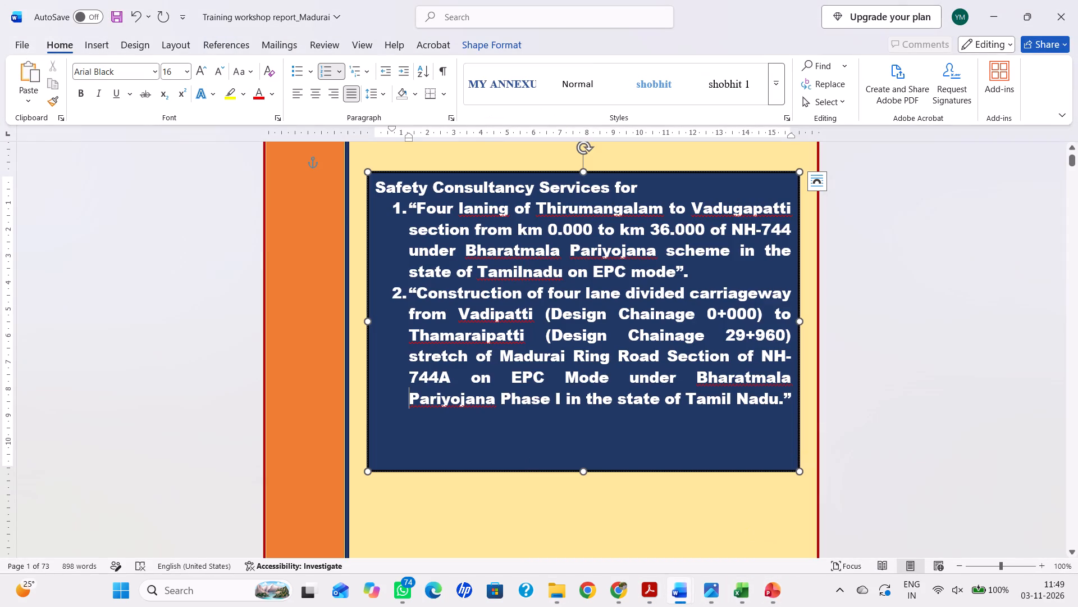
click(795, 396)
key(Return)
key(ctrl+v)
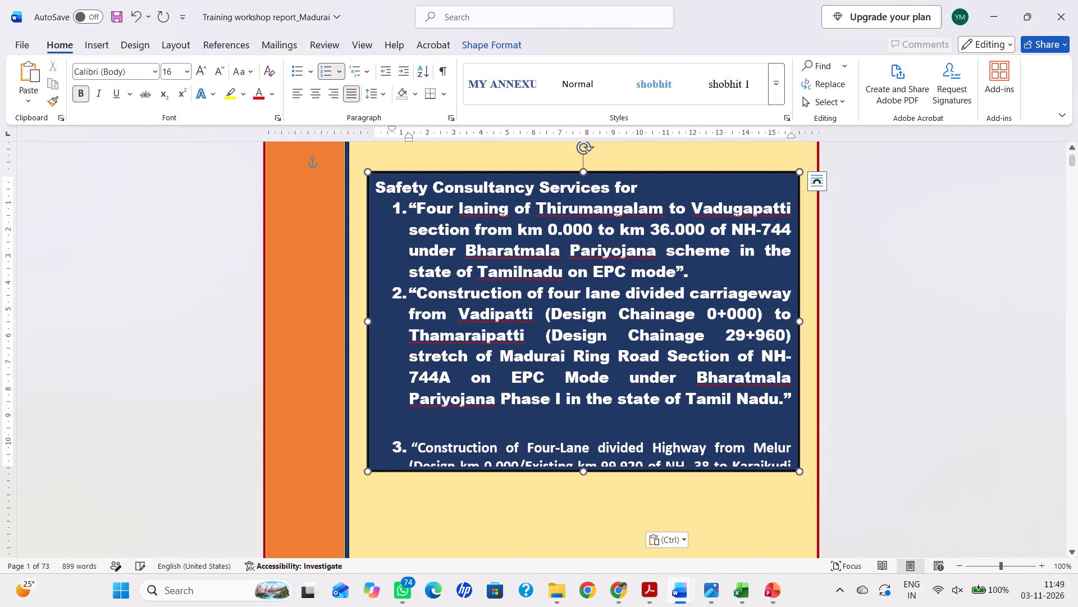
key(ctrl+z)
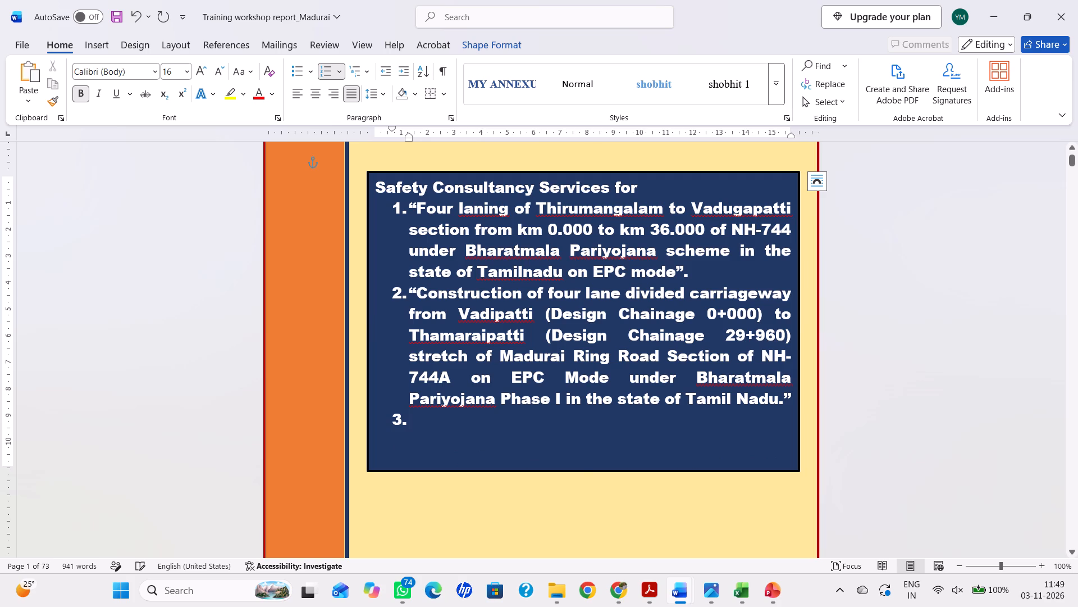
click(420, 422)
right_click(412, 419)
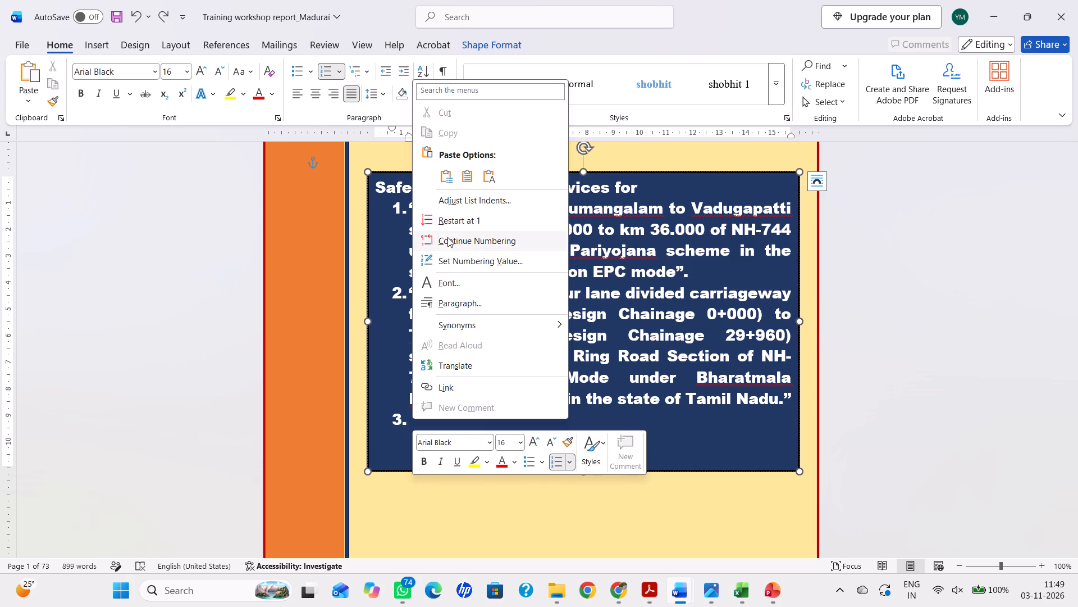
click(485, 178)
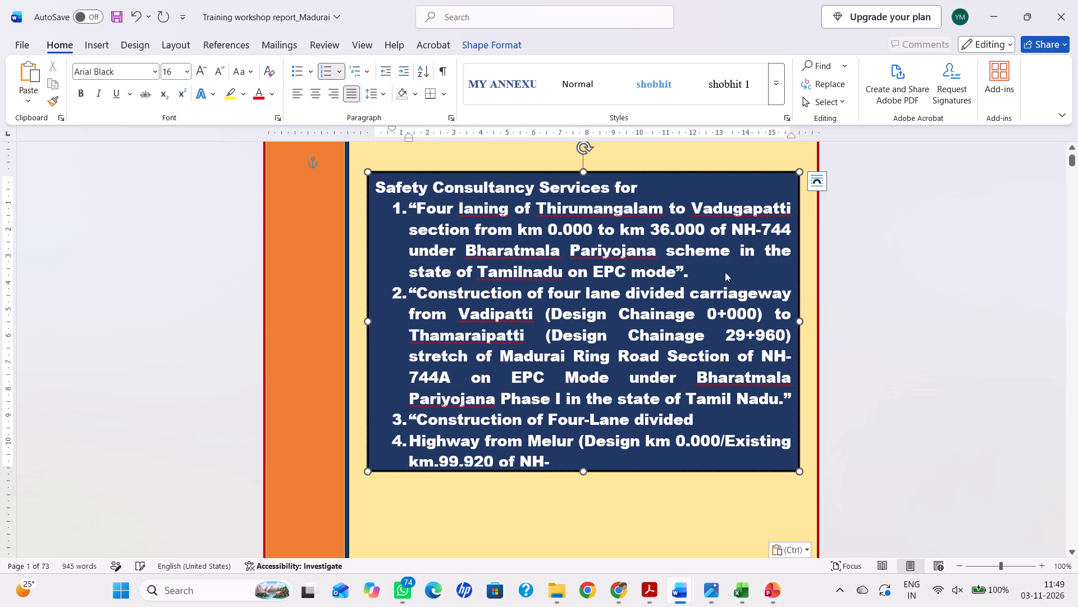
Insert an unnumbered blank line between items 1 and 2 in the blue title box.
click(725, 272)
key(Return)
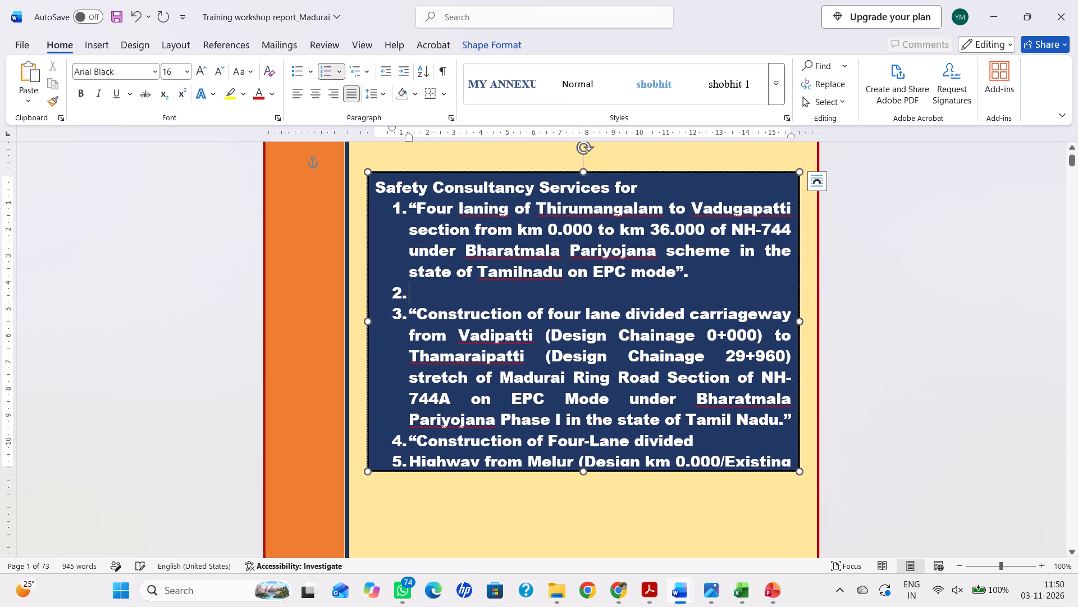
key(BackSpace)
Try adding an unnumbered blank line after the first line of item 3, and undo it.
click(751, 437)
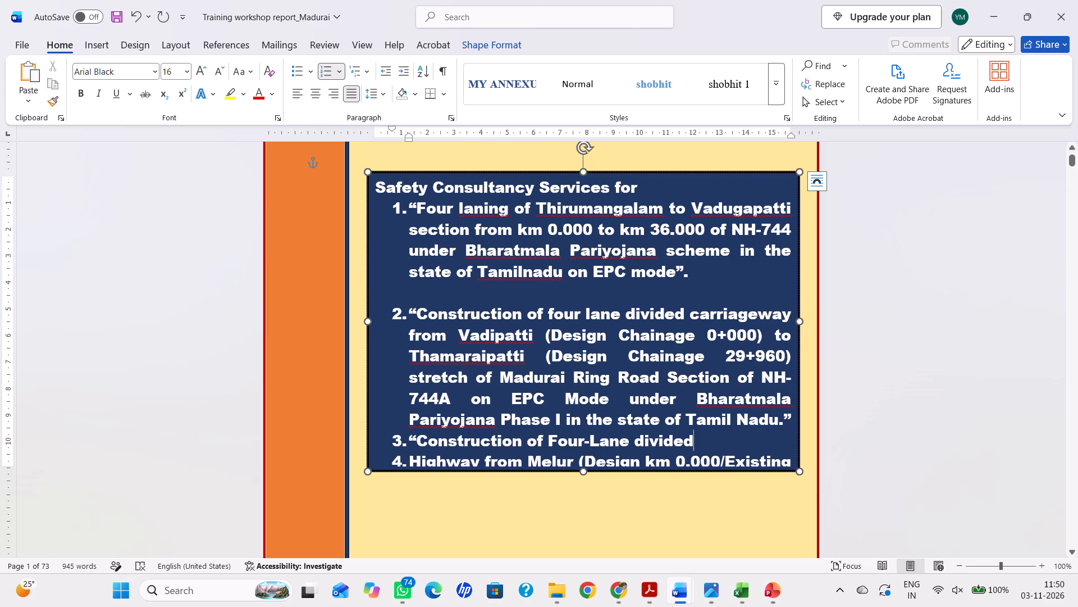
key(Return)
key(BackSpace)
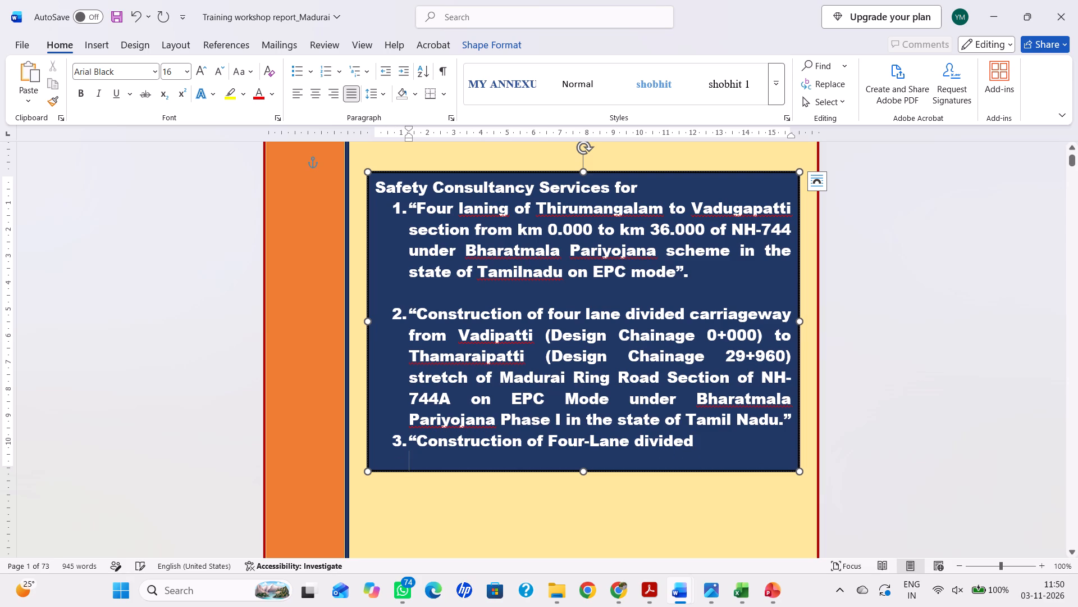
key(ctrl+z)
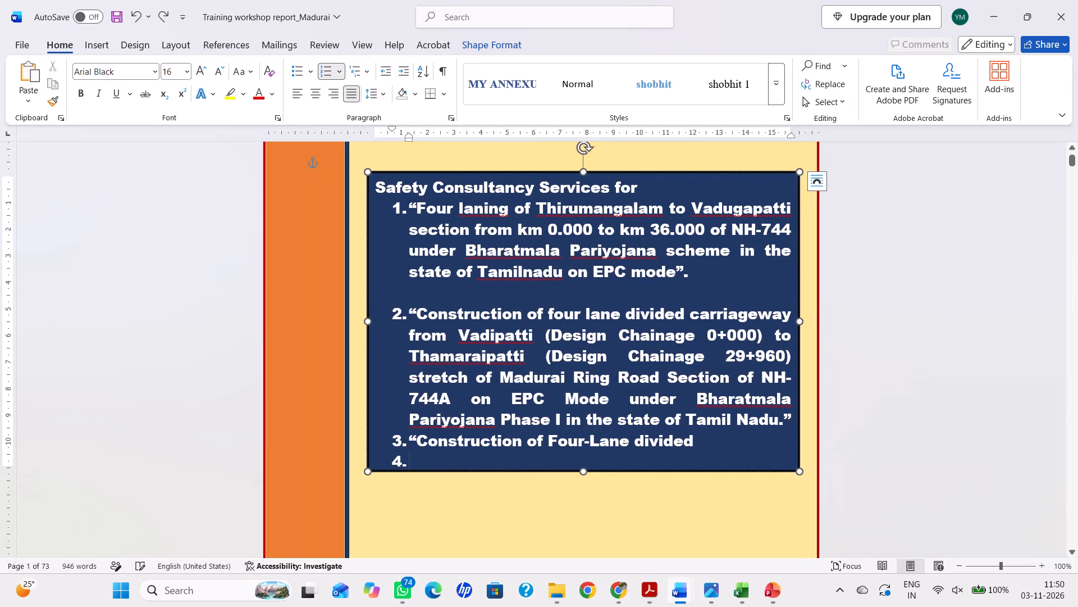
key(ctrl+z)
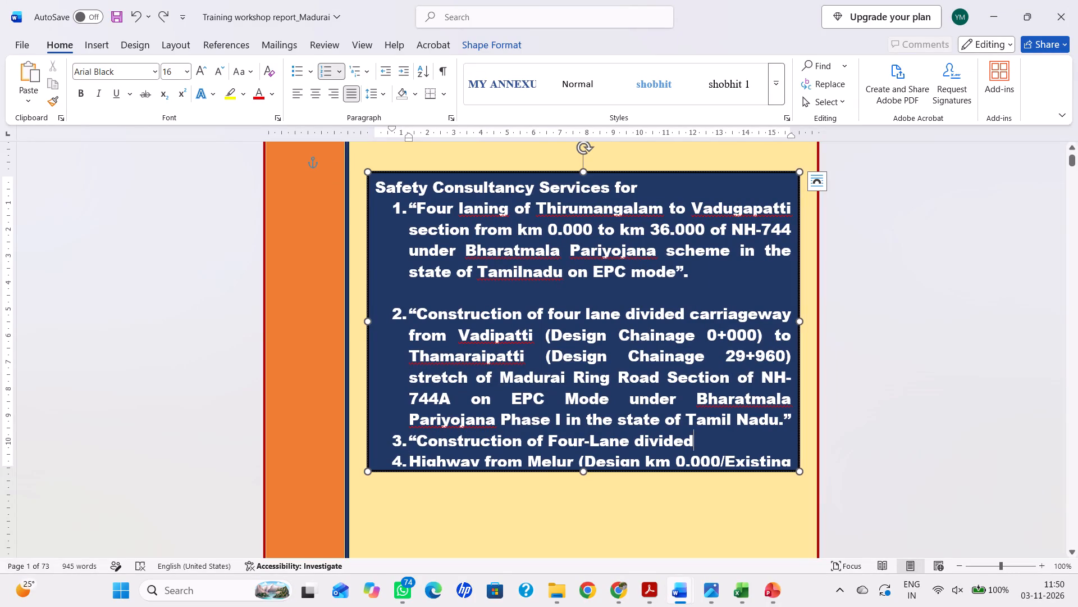
Add a new line after the end of item 2 to separate it from the Melur to Karaikudi title.
click(793, 417)
key(Return)
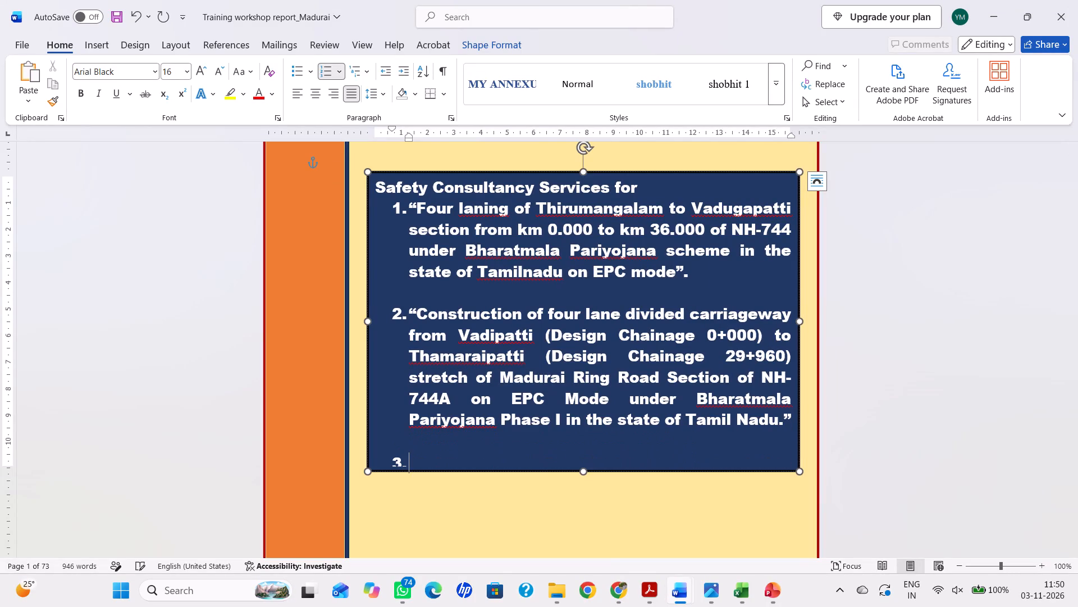
Extend the blue title box downward as far as the "Submitted By" line so more of the pasted title fits.
scroll(624, 462, down, 2)
drag(585, 404, 586, 404)
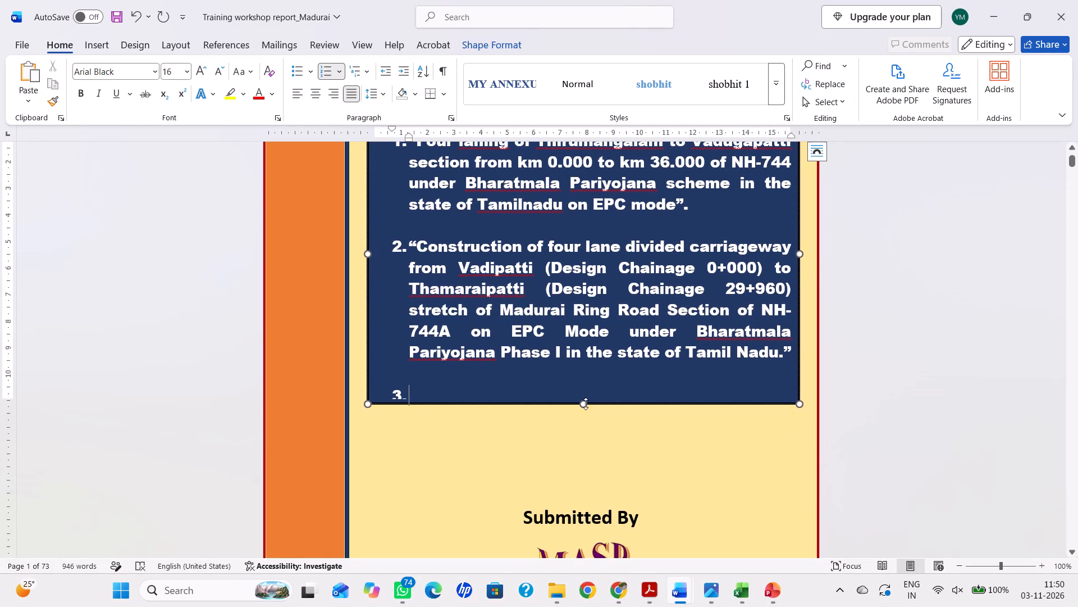
drag(586, 404, 591, 516)
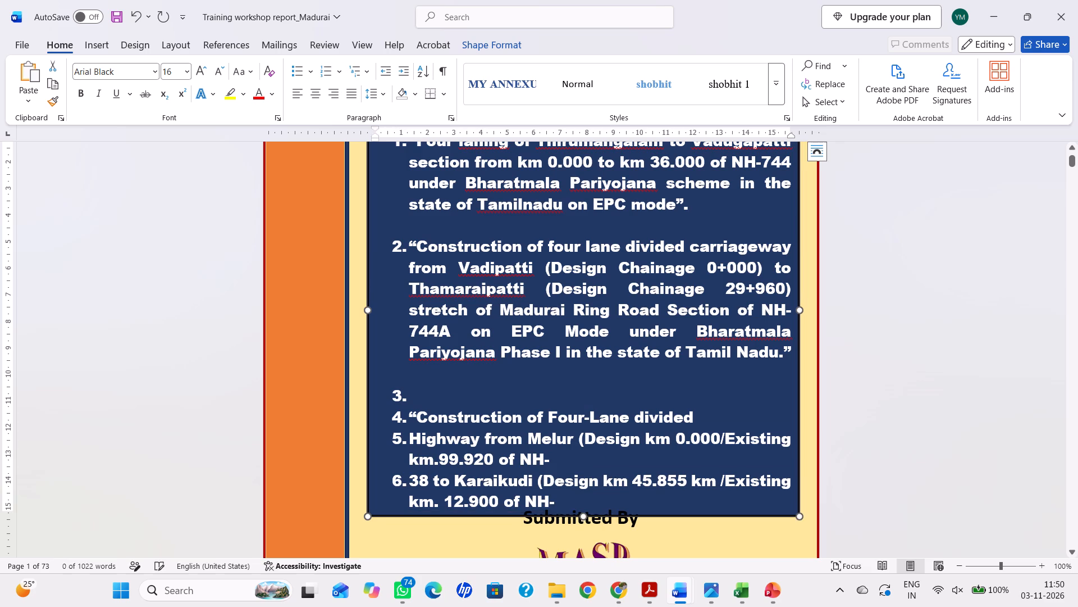
Join the lines starting "Construction of Four-Lane" and "Highway from Melur" onto item 3, and remove the number before "38 to Karaikudi".
click(408, 414)
key(BackSpace)
key(BackSpace)
key(BackSpace)
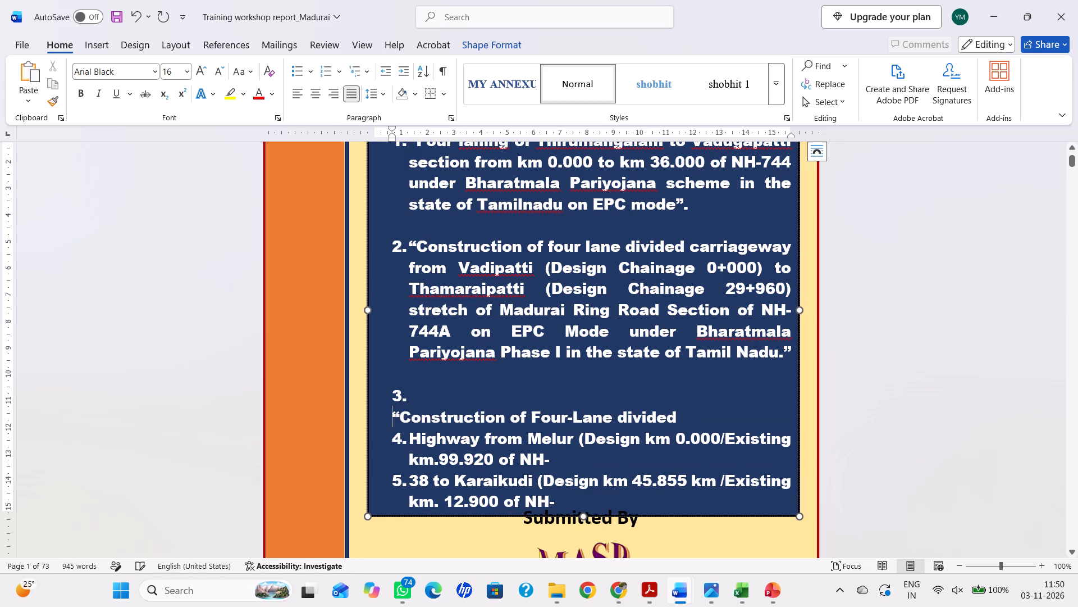
key(BackSpace)
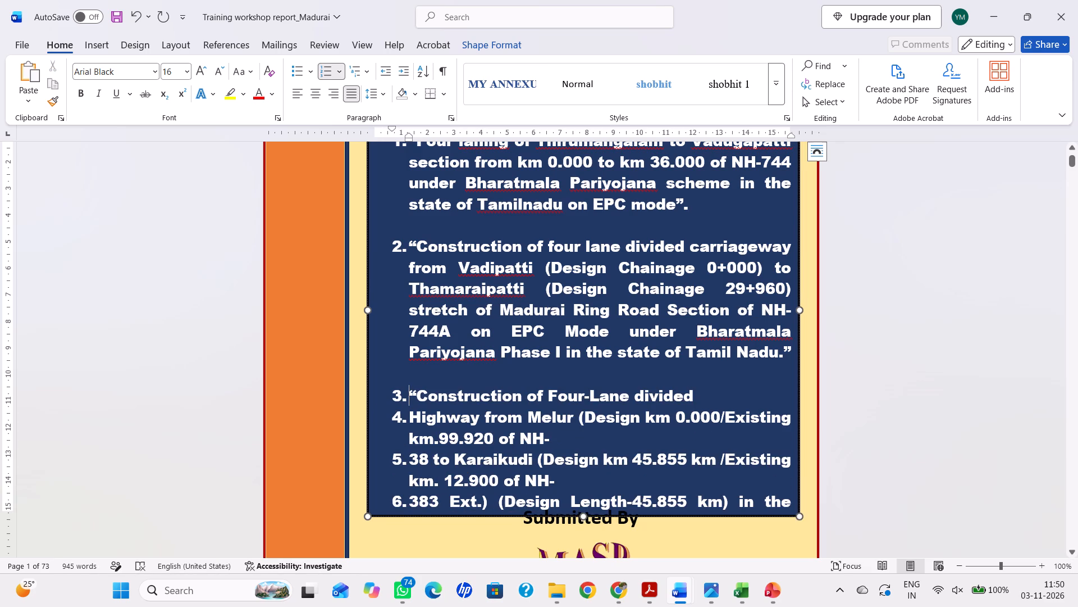
click(407, 420)
key(BackSpace)
key(BackSpace)
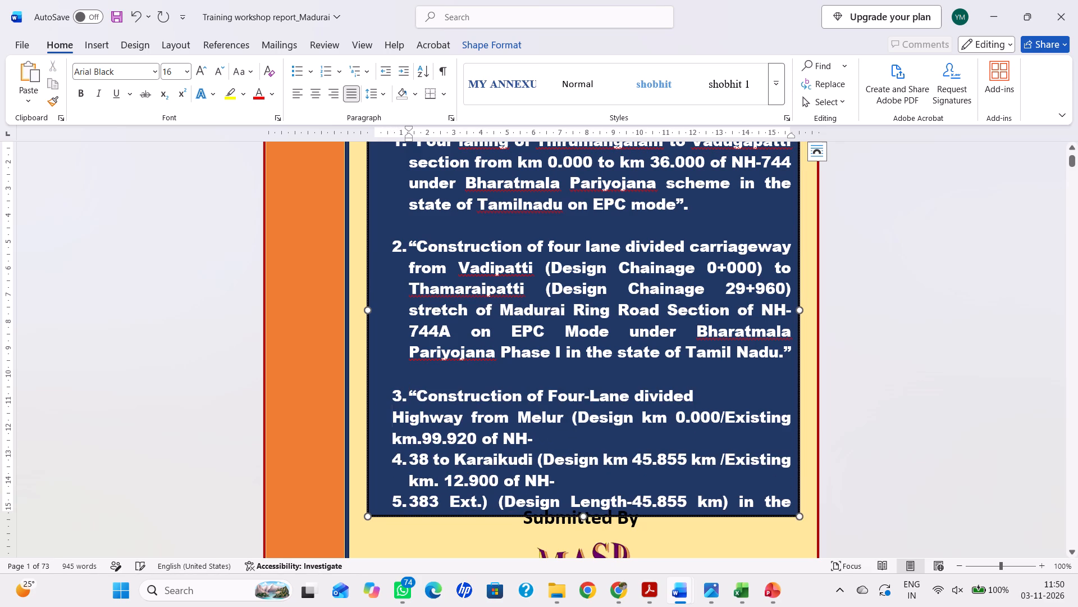
key(BackSpace)
key(BackSpace)
key(space)
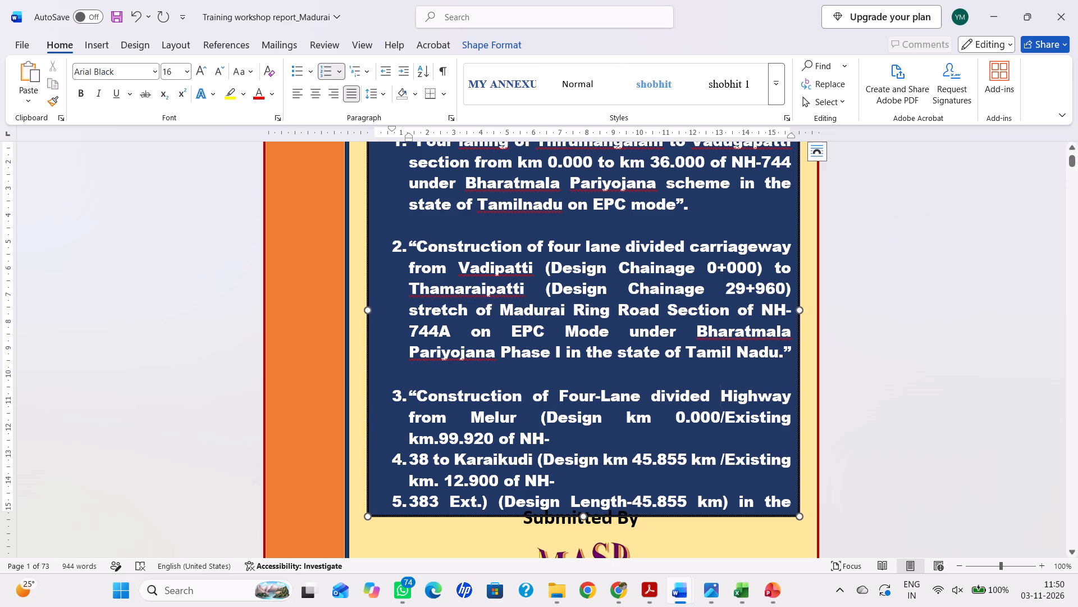
click(405, 457)
click(409, 463)
key(BackSpace)
Join the lines starting "38 to Karaikudi" and "383 Ext.)" onto item 3, so the highway numbers read NH-38 and NH-383.
key(BackSpace)
key(BackSpace)
key(BackSpace)
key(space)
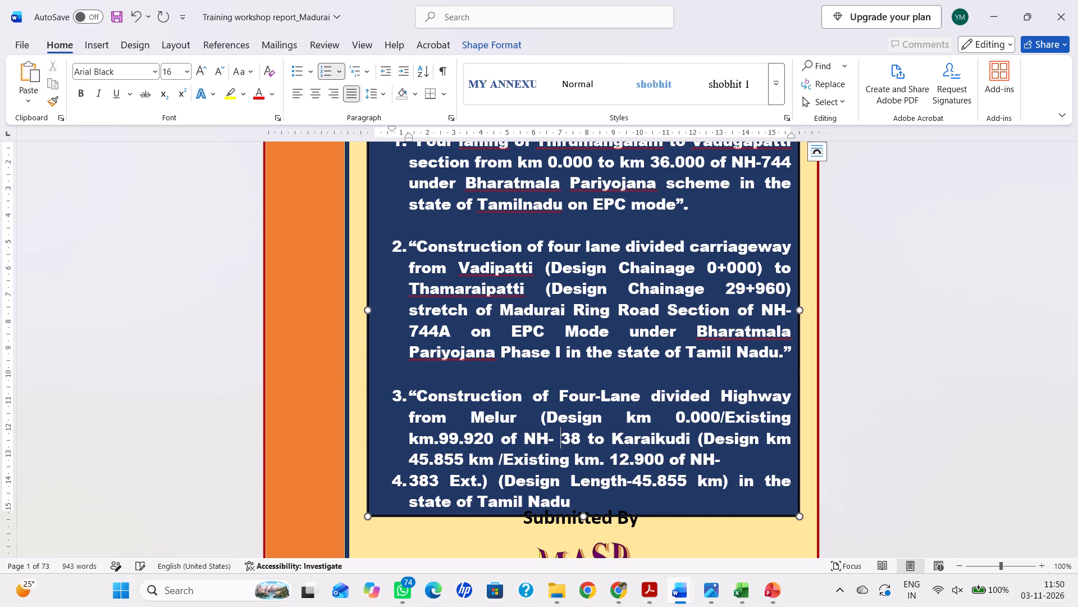
key(BackSpace)
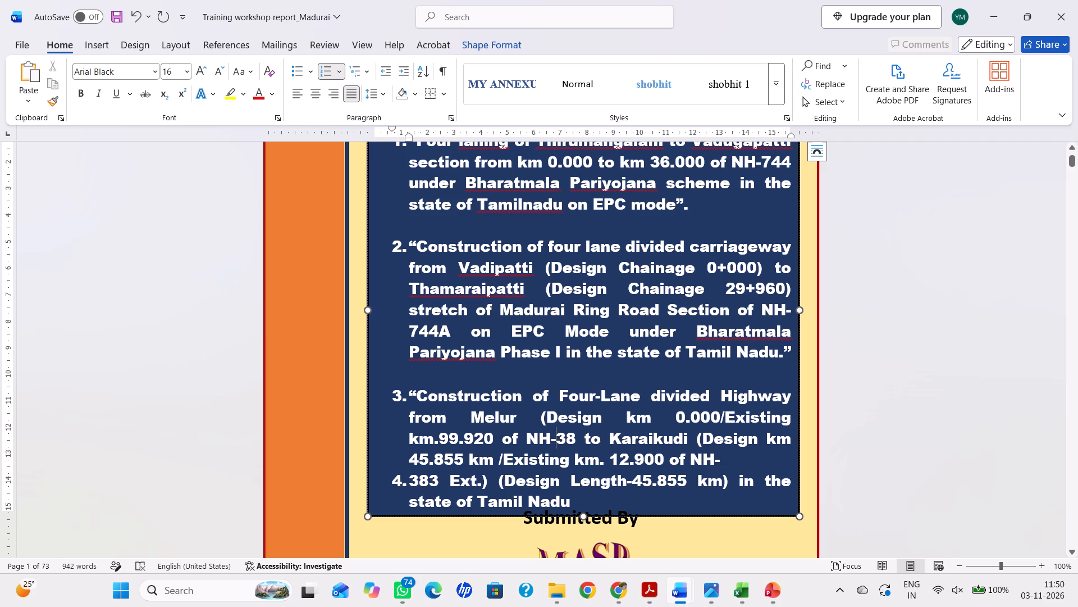
click(412, 485)
key(BackSpace)
key(BackSpace)
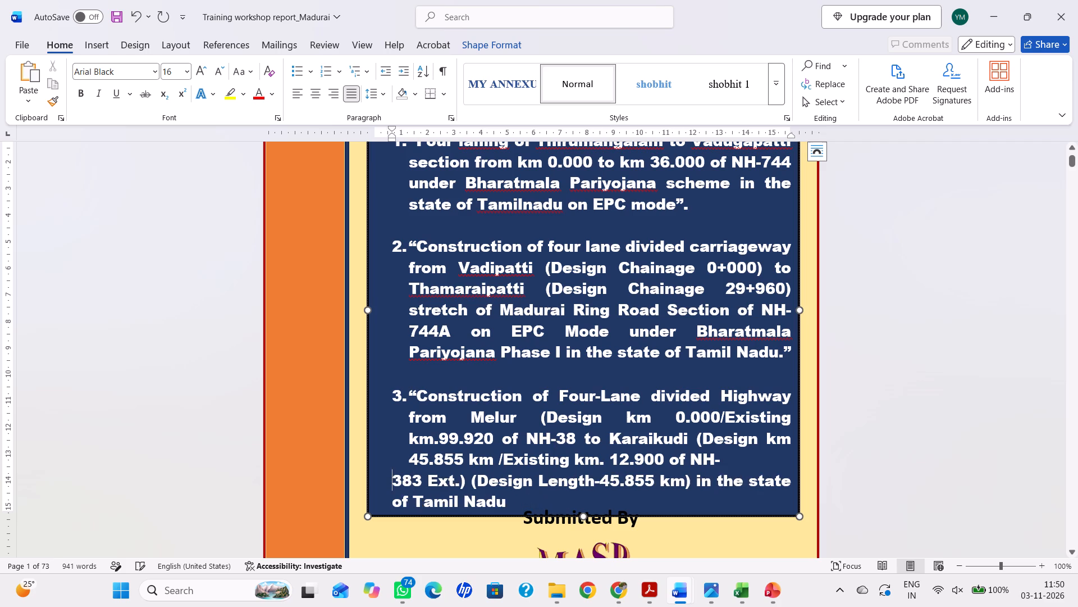
key(BackSpace)
key(BackSpace)
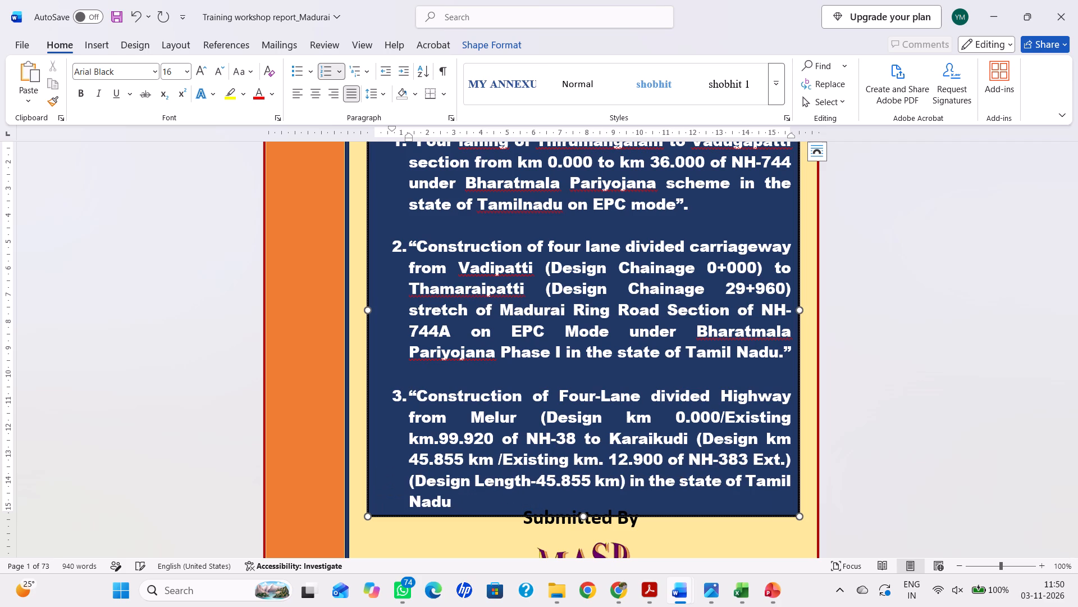
Extend the blue title box further down, past the "Submitted By" line, to fit the last line of the pasted title.
scroll(413, 441, down, 1)
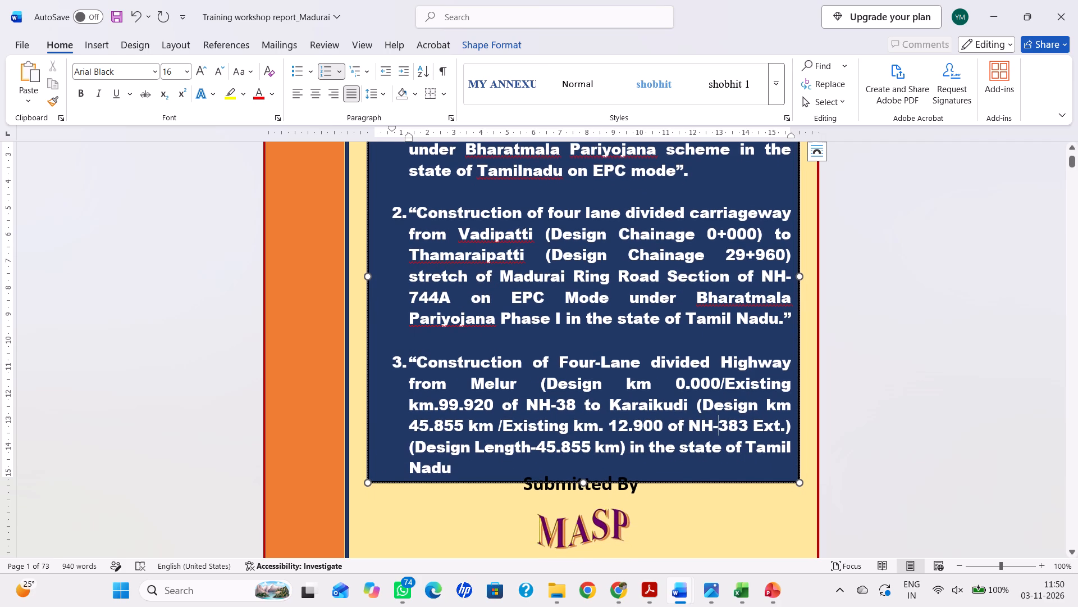
drag(583, 484, 587, 517)
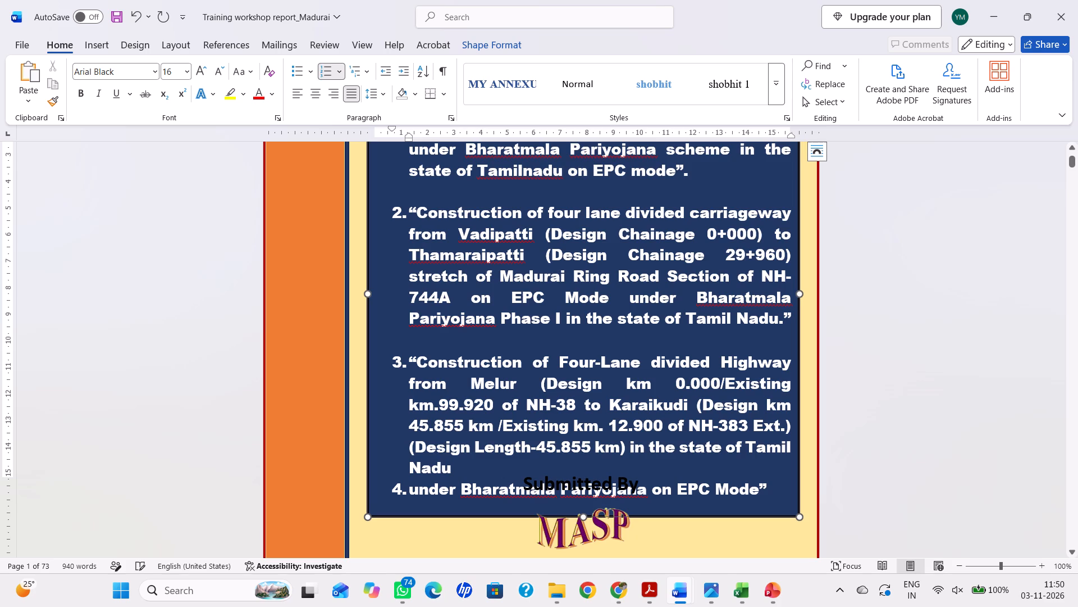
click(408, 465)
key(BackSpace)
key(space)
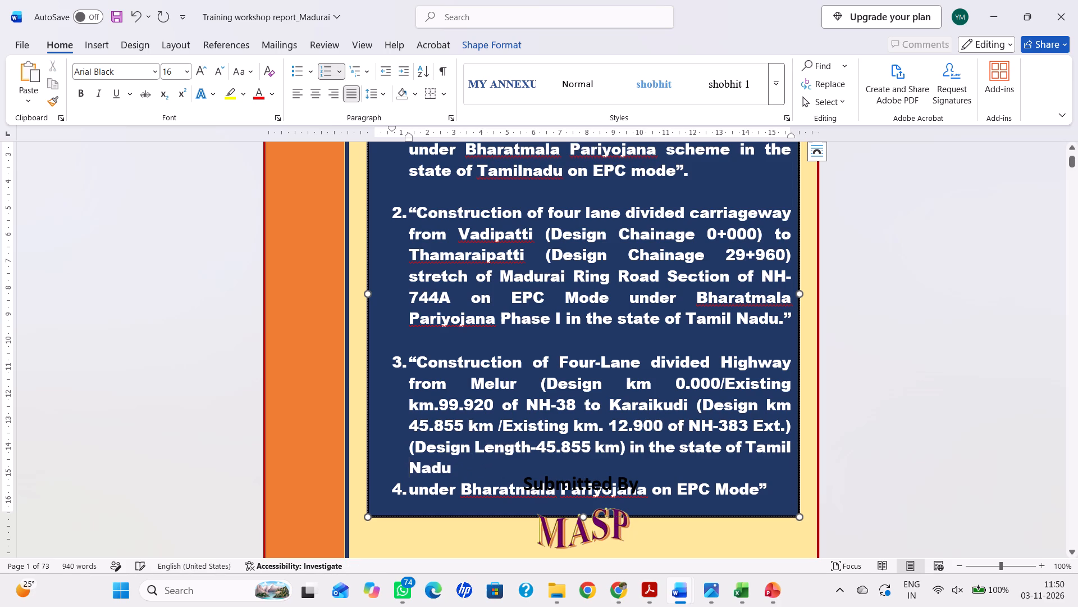
Move the "Submitted By" company block down the cover page, clear of the blue title box.
click(409, 483)
click(413, 497)
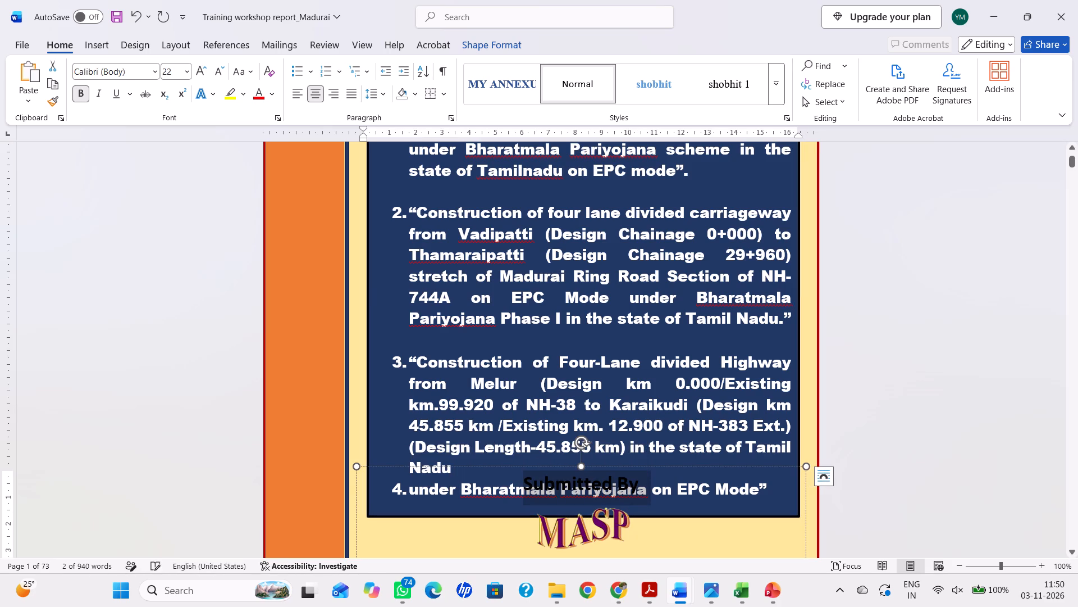
click(409, 483)
click(427, 489)
click(437, 497)
drag(581, 466, 592, 532)
Remove the number before "under Bharatmala Pariyojana on EPC Mode" and join that line onto item 3 after "Nadu", separated by a space.
scroll(377, 388, up, 7)
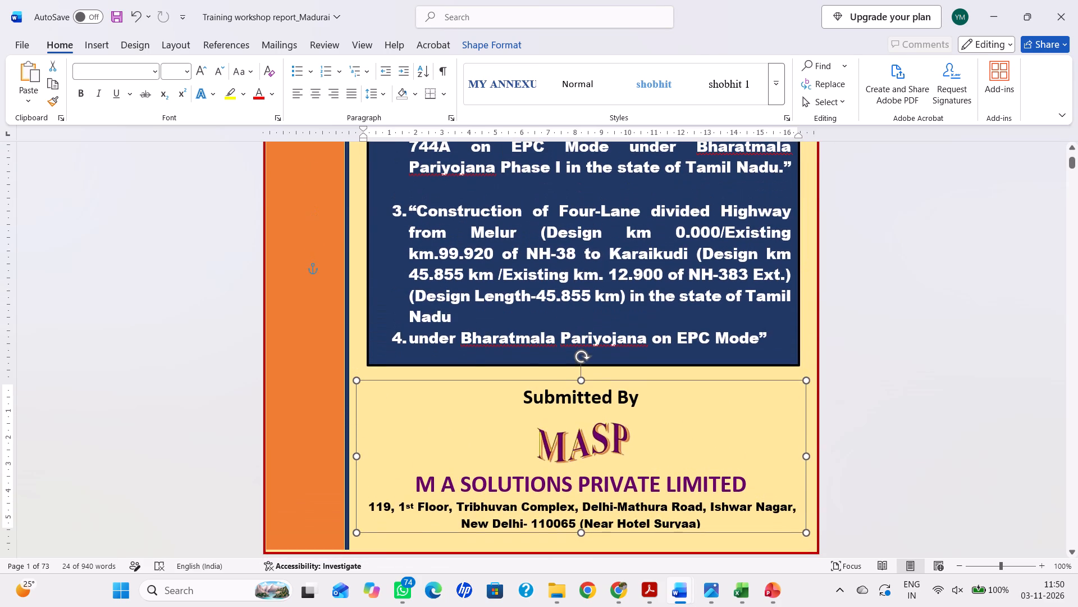
click(412, 342)
key(BackSpace)
key(BackSpace)
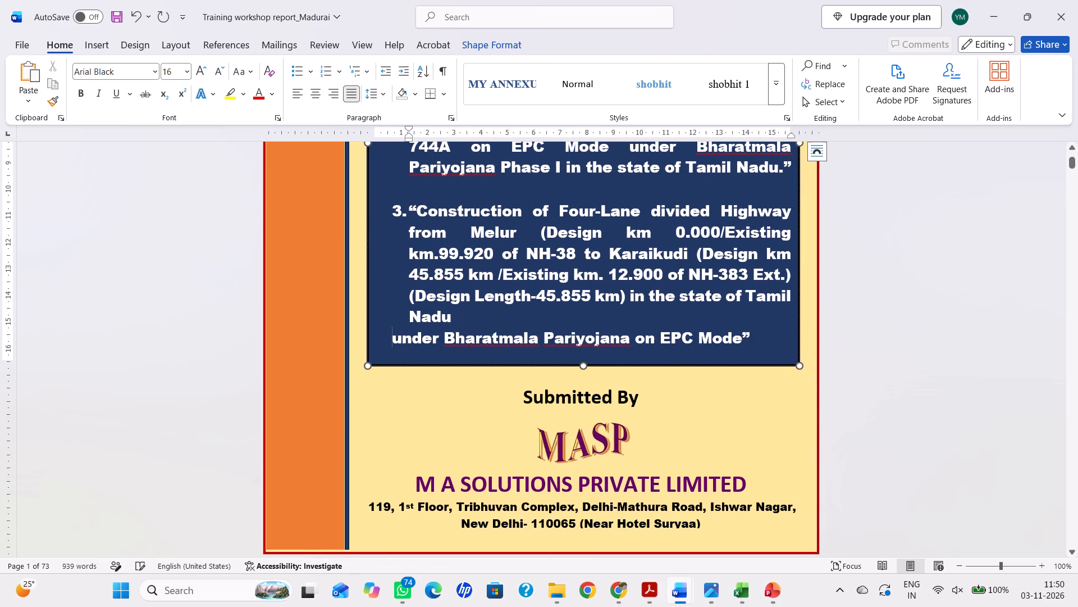
key(BackSpace)
key(BackSpace)
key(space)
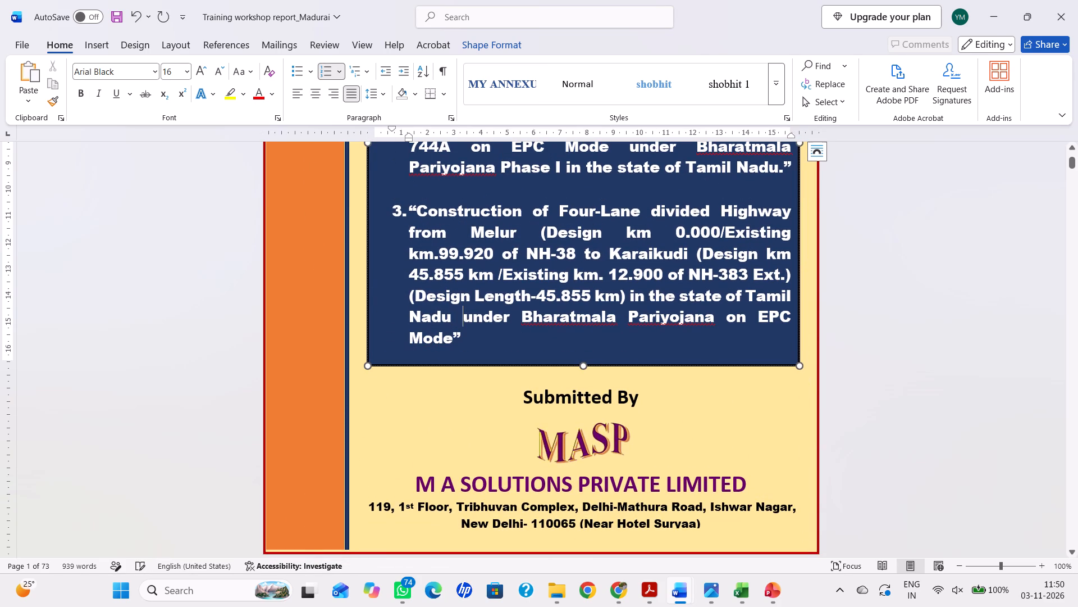
Shorten the blue title box so its bottom edge sits just below the last line of item 3.
drag(582, 366, 582, 343)
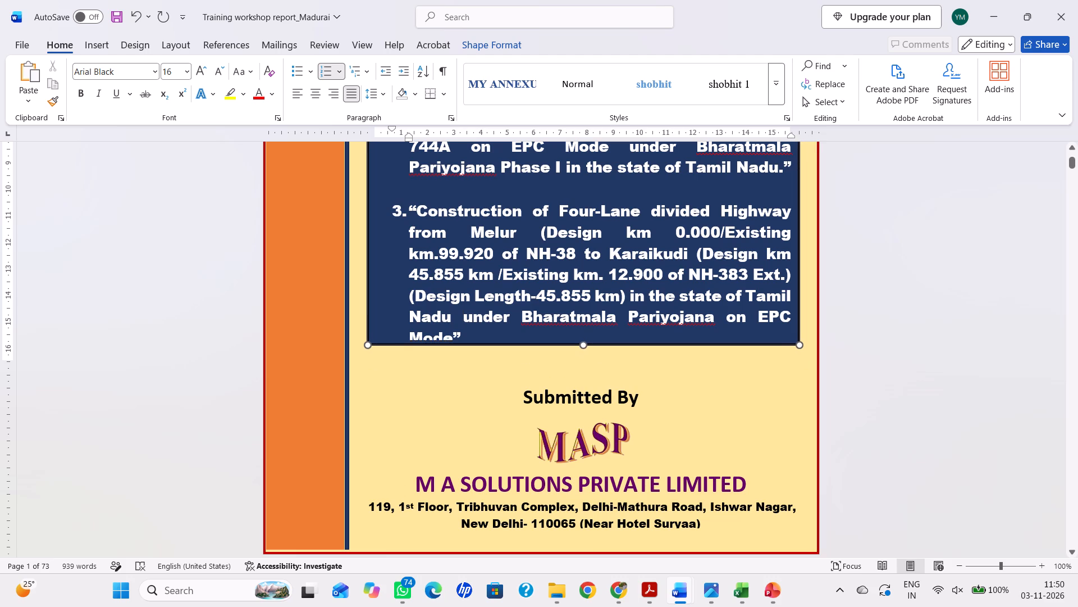
drag(582, 343, 589, 354)
Move the "Submitted By" company block up so it sits just below the blue title box.
scroll(597, 408, down, 5)
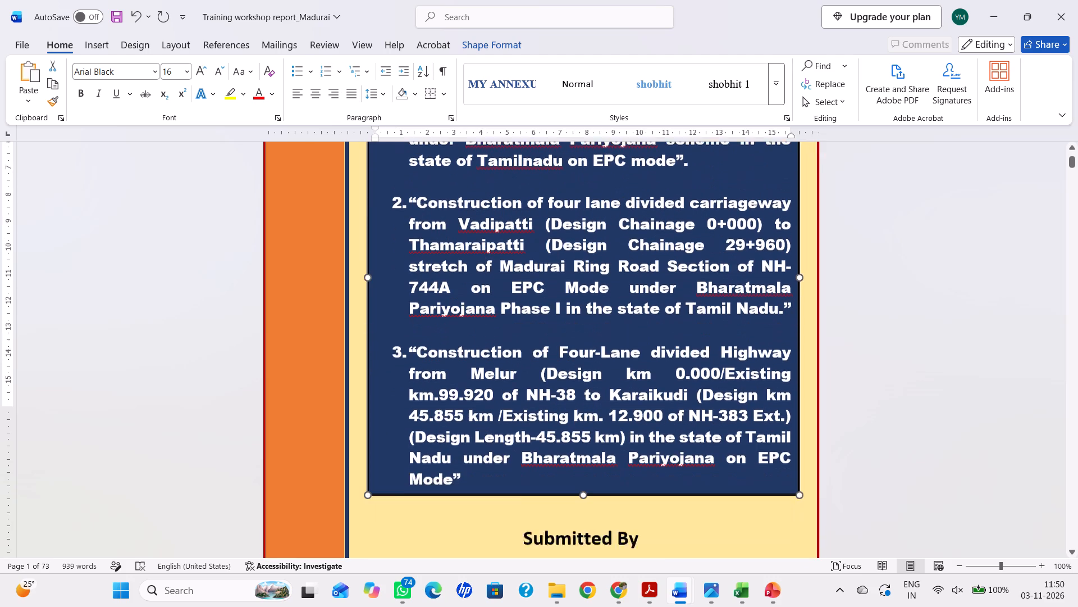
scroll(596, 407, down, 3)
click(596, 407)
click(651, 330)
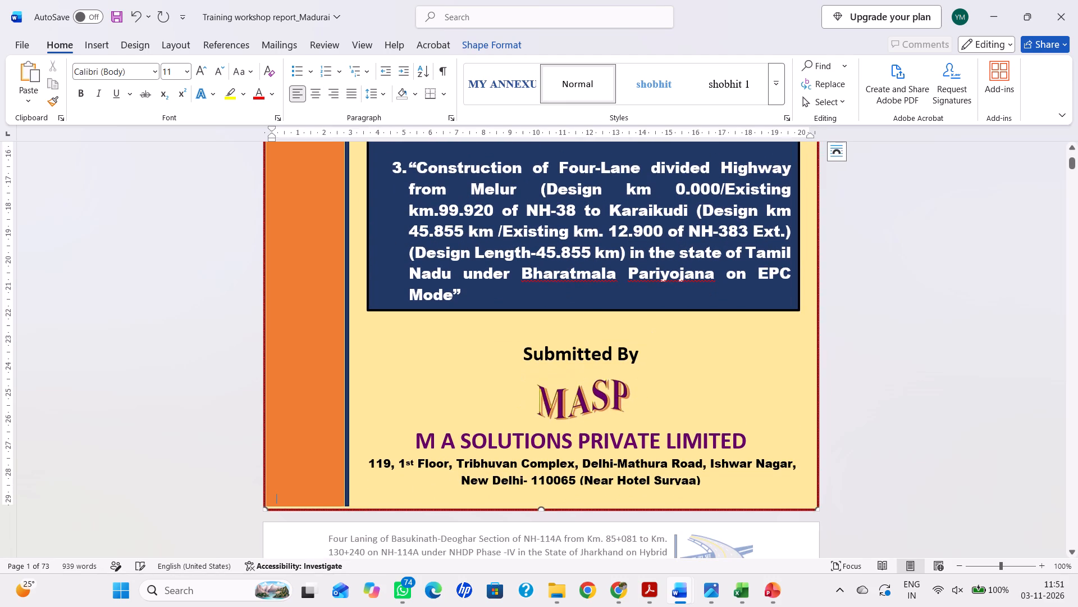
drag(680, 349, 680, 356)
click(664, 403)
drag(667, 336, 666, 325)
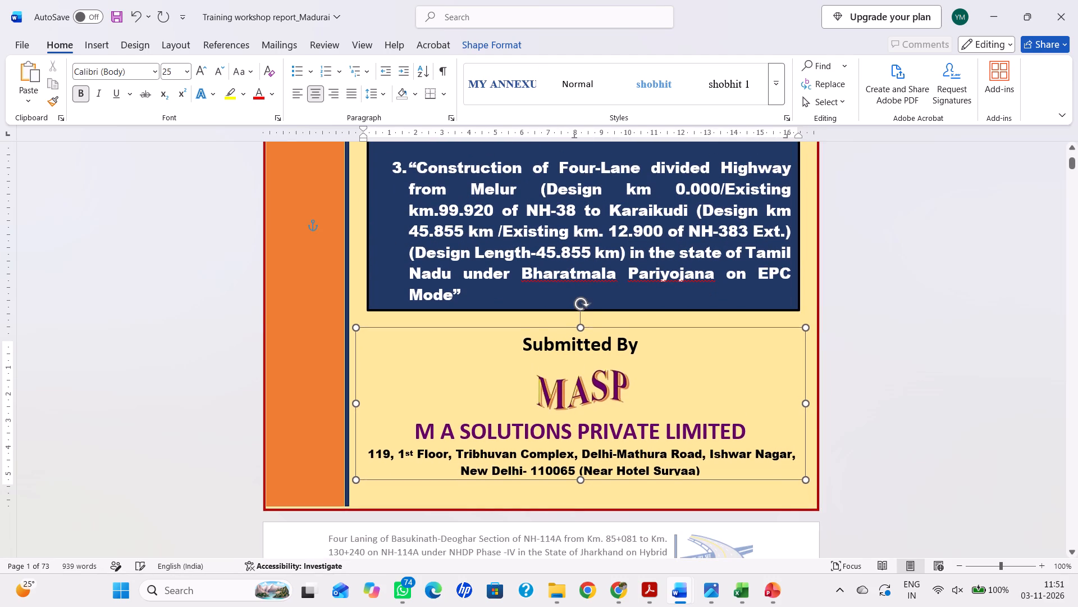
drag(666, 325, 666, 320)
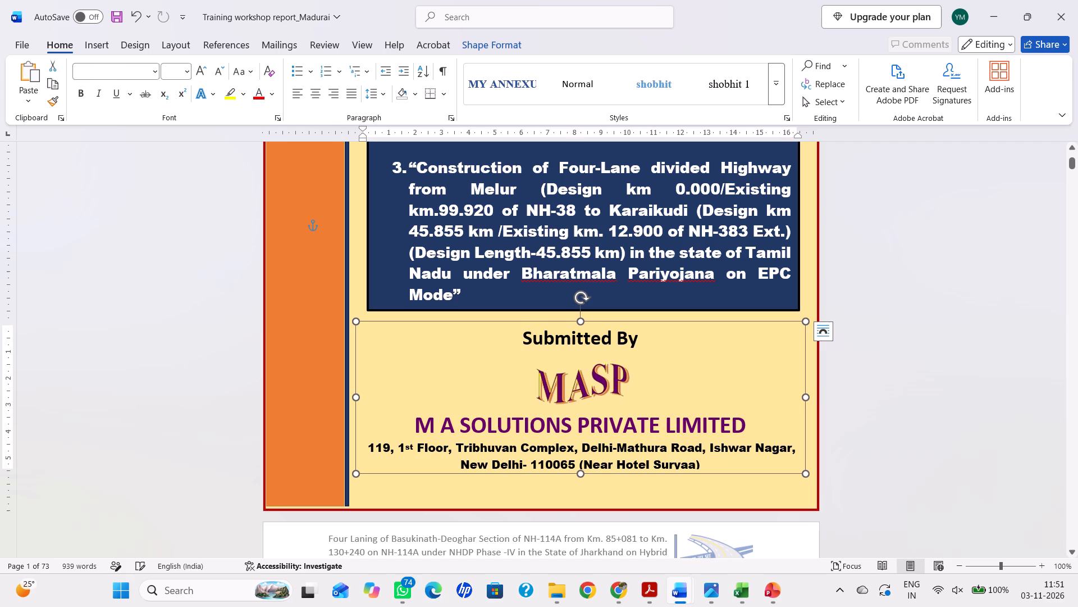
Deselect the company block and save the report.
click(897, 410)
key(ctrl+s)
Review the cover page, the contents lists and the Introduction for project details that still need updating.
scroll(721, 513, up, 8)
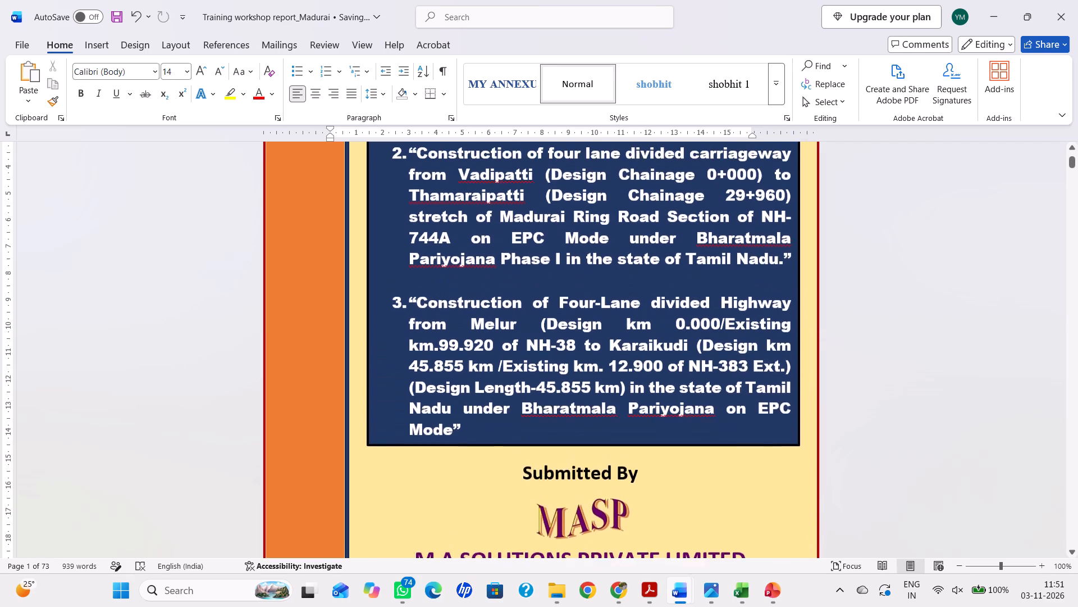
scroll(696, 498, up, 6)
scroll(699, 348, up, 20)
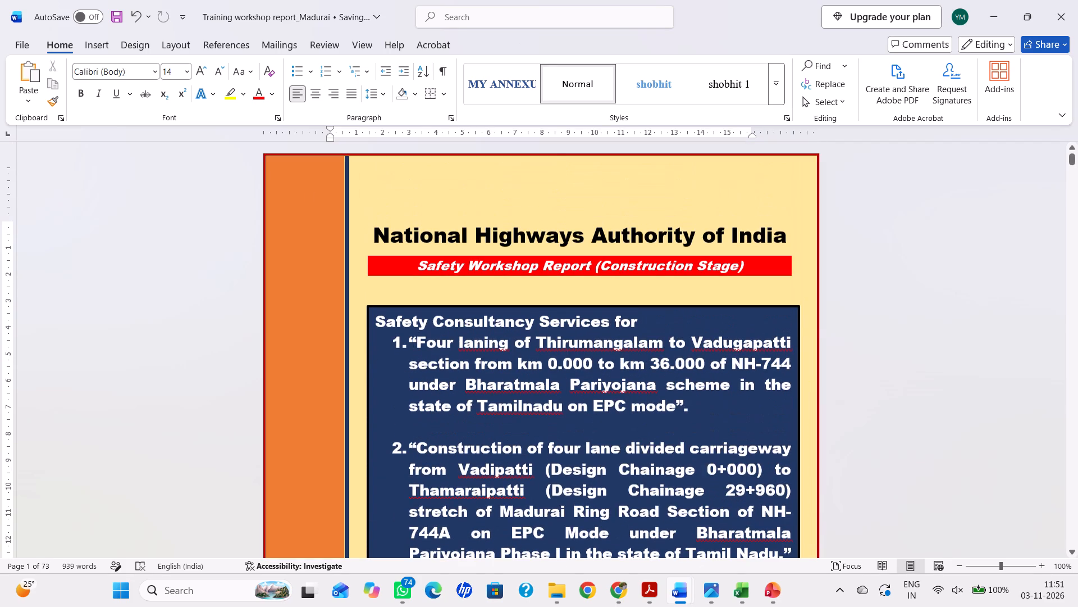
scroll(711, 341, up, 4)
scroll(711, 341, down, 13)
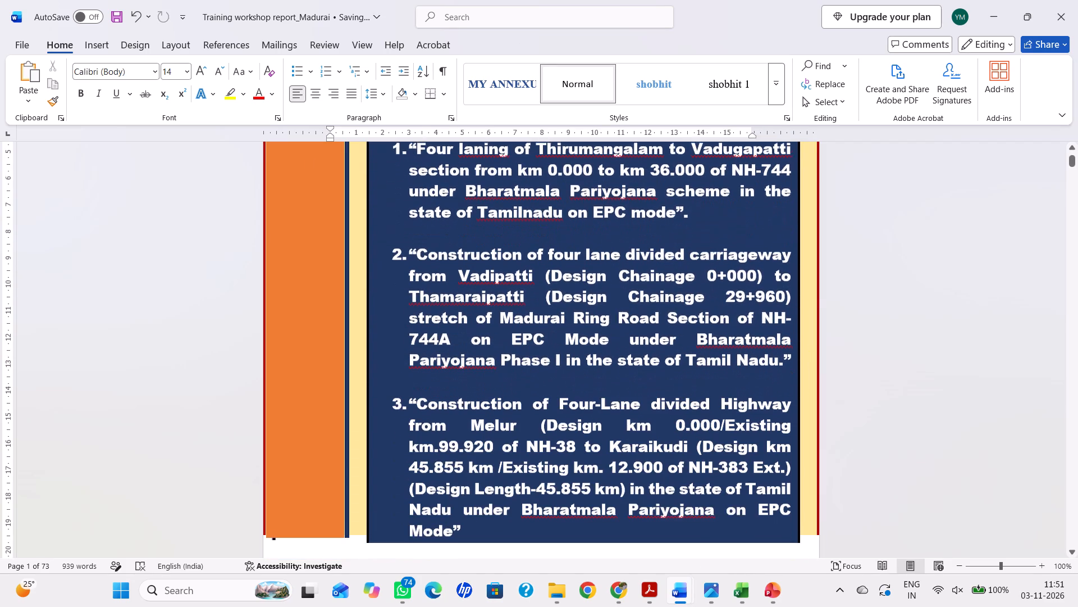
scroll(760, 352, down, 7)
scroll(804, 543, down, 12)
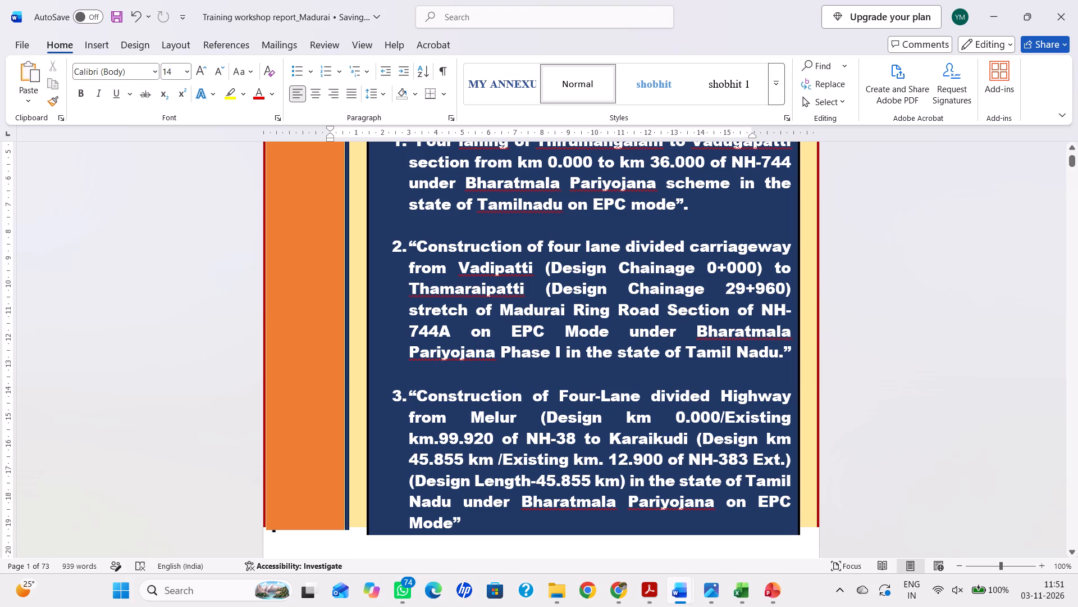
scroll(528, 254, up, 5)
scroll(518, 322, up, 6)
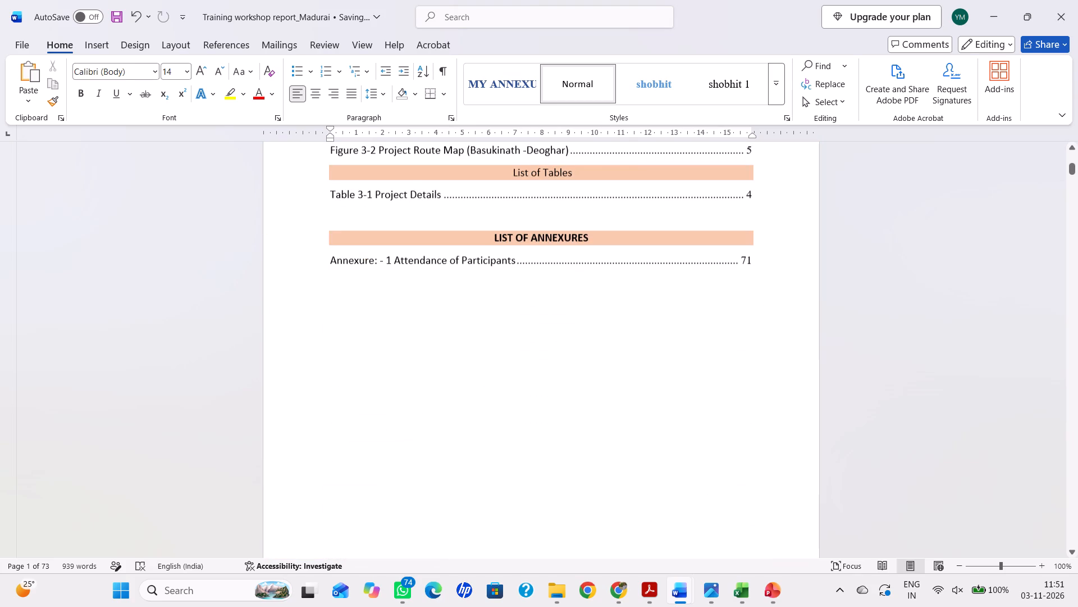
scroll(535, 352, up, 6)
scroll(535, 352, down, 6)
scroll(535, 352, up, 5)
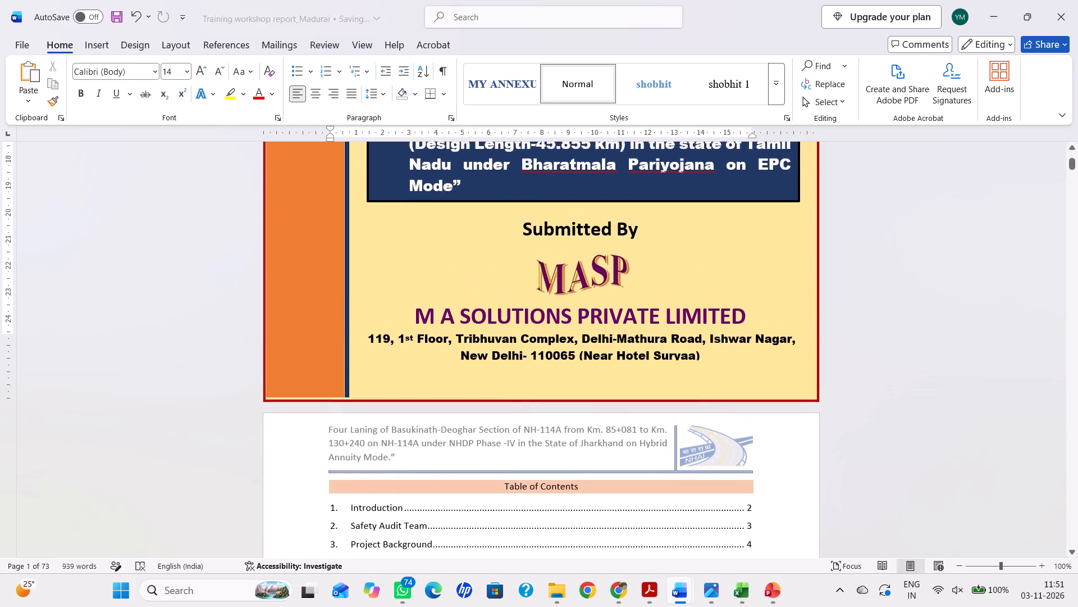
scroll(535, 352, down, 20)
scroll(535, 352, down, 12)
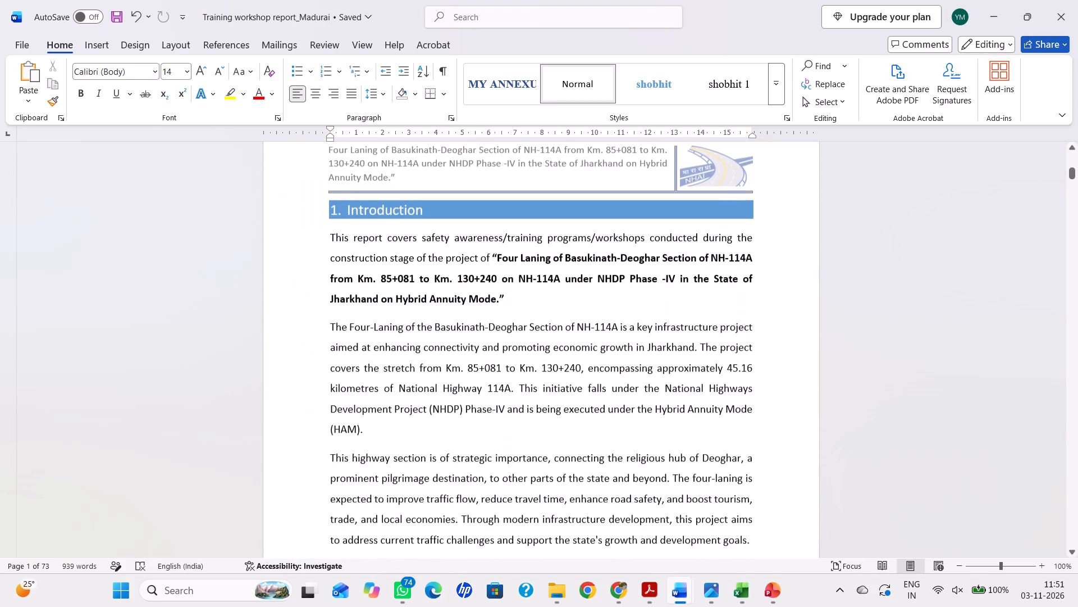
scroll(536, 357, up, 2)
Save the report again.
key(ctrl+s)
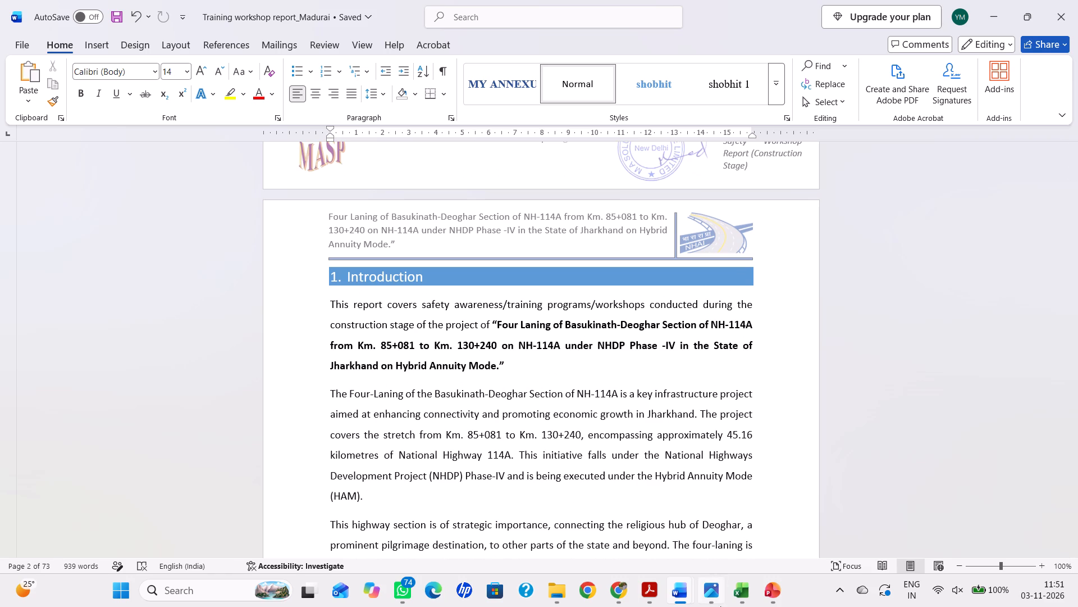
Switch to the Melur to Karaikudi audit report PDF and examine its Introduction section on page 4.
click(642, 597)
click(642, 597)
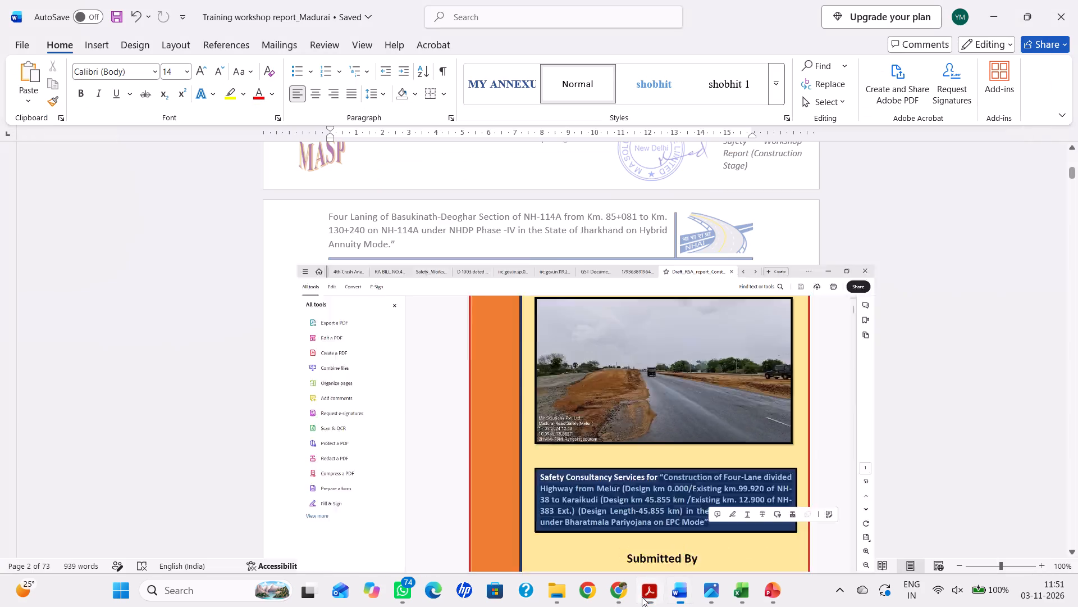
click(654, 606)
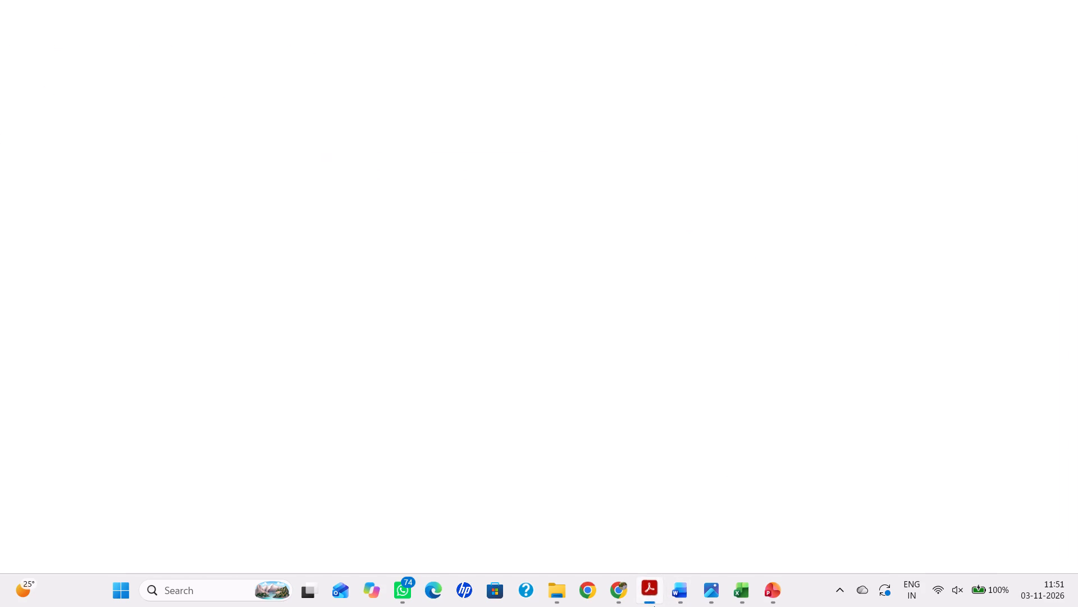
scroll(691, 353, down, 6)
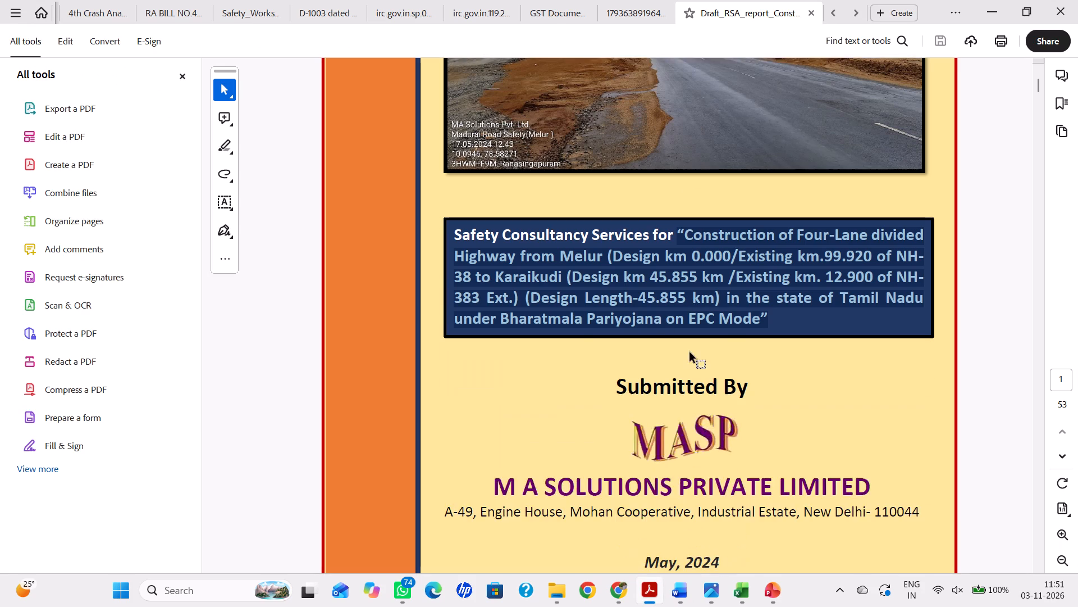
scroll(691, 354, down, 13)
scroll(691, 356, down, 20)
scroll(691, 356, down, 5)
scroll(693, 358, down, 17)
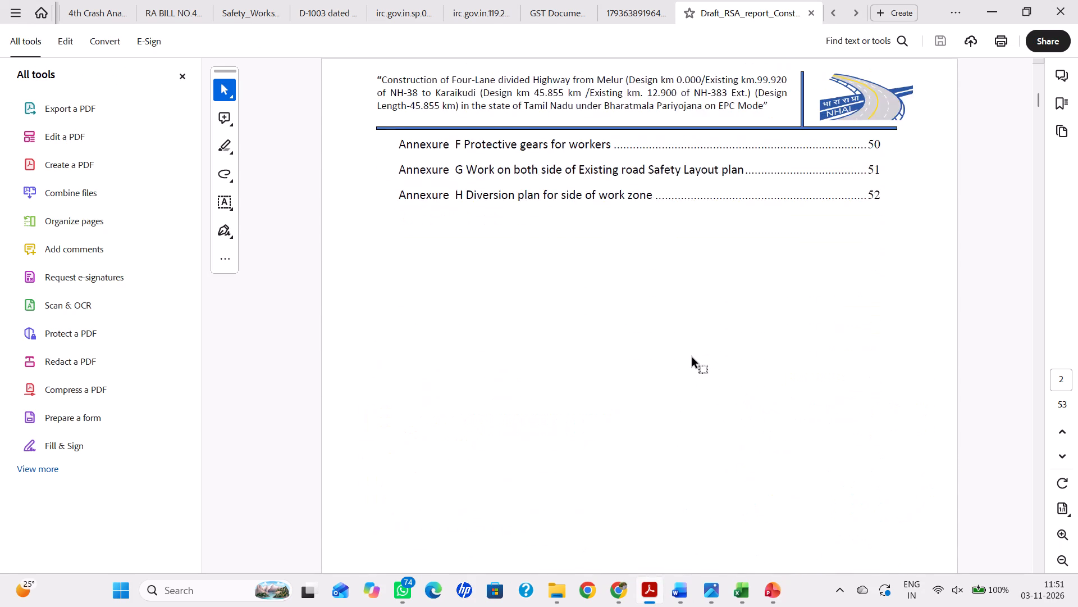
scroll(693, 358, down, 20)
scroll(693, 358, down, 15)
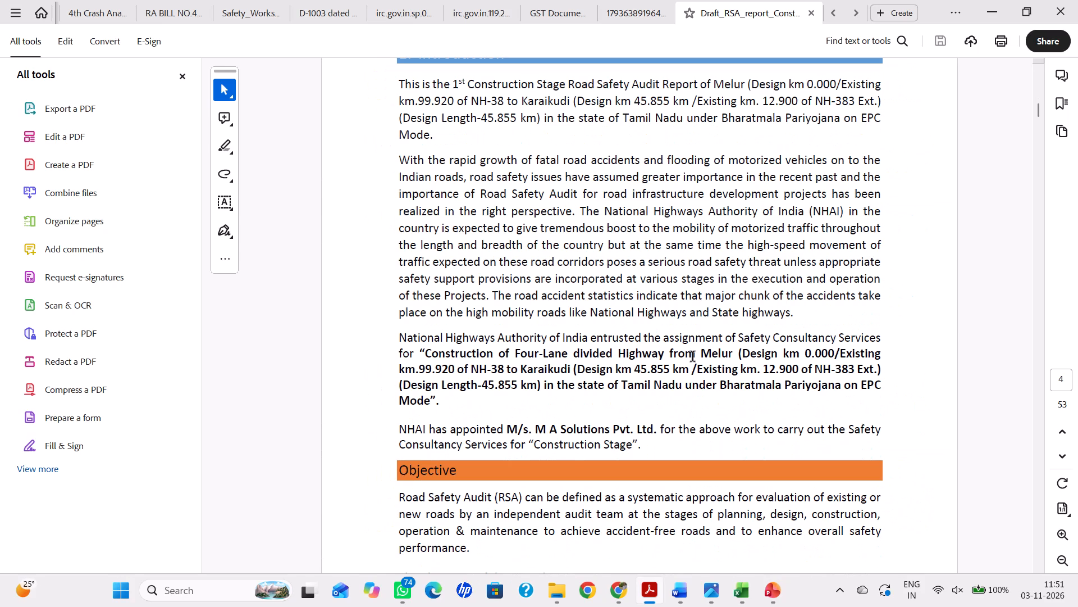
scroll(661, 342, up, 1)
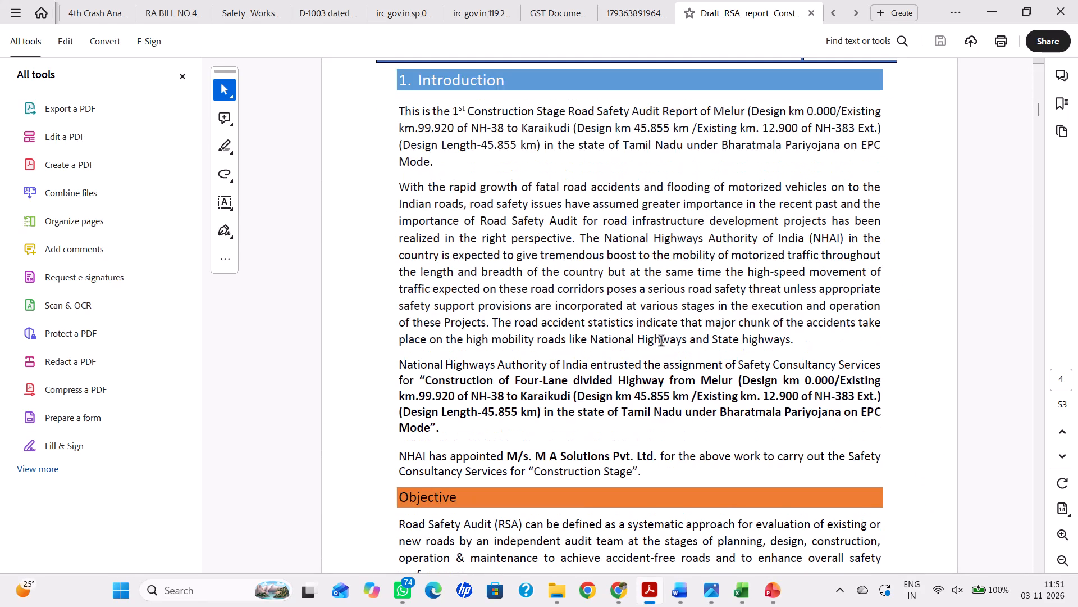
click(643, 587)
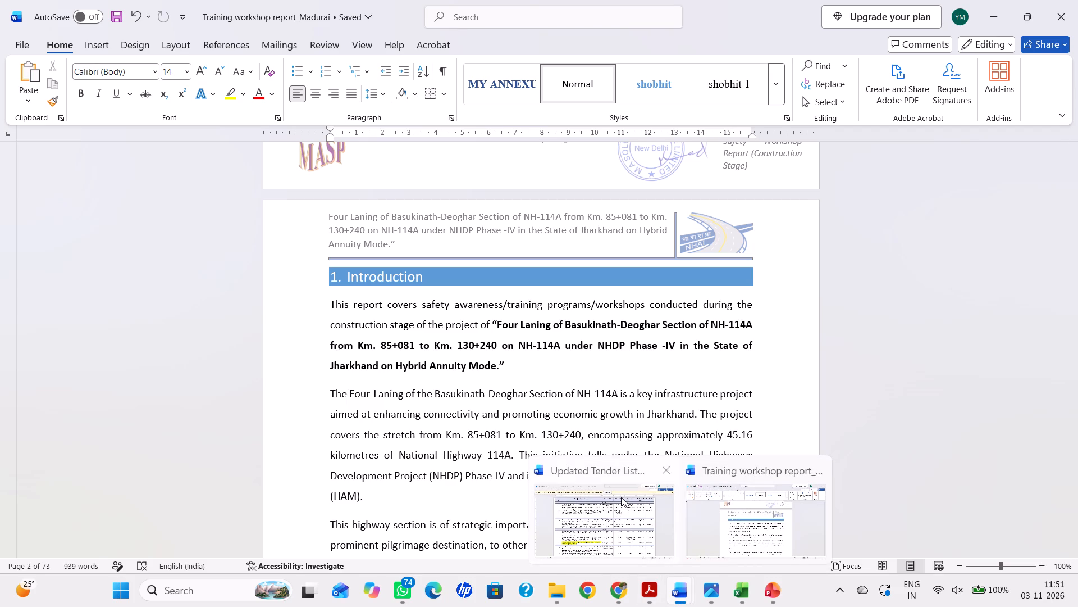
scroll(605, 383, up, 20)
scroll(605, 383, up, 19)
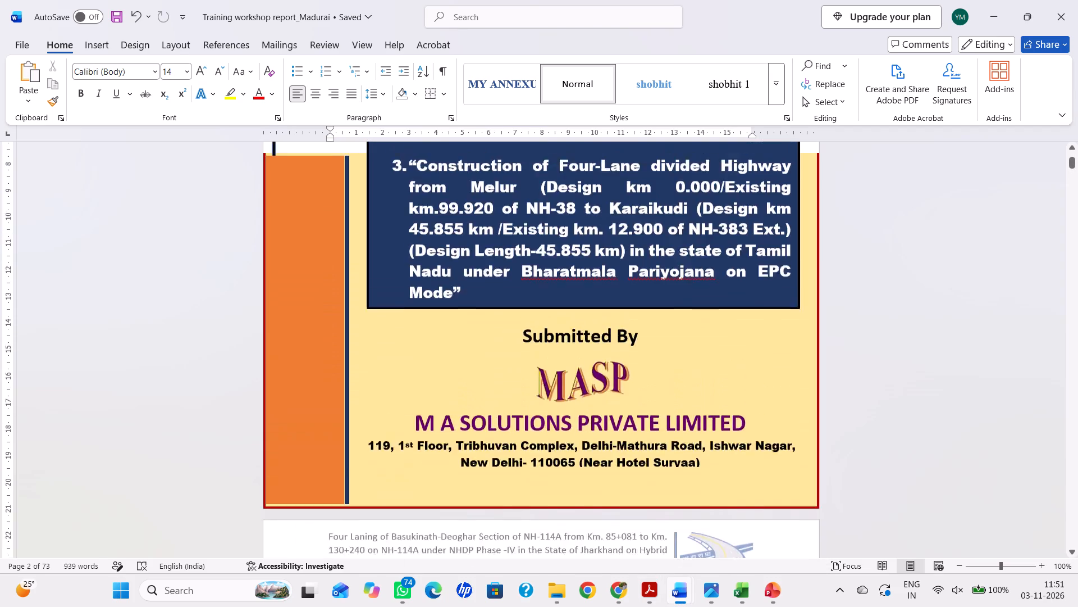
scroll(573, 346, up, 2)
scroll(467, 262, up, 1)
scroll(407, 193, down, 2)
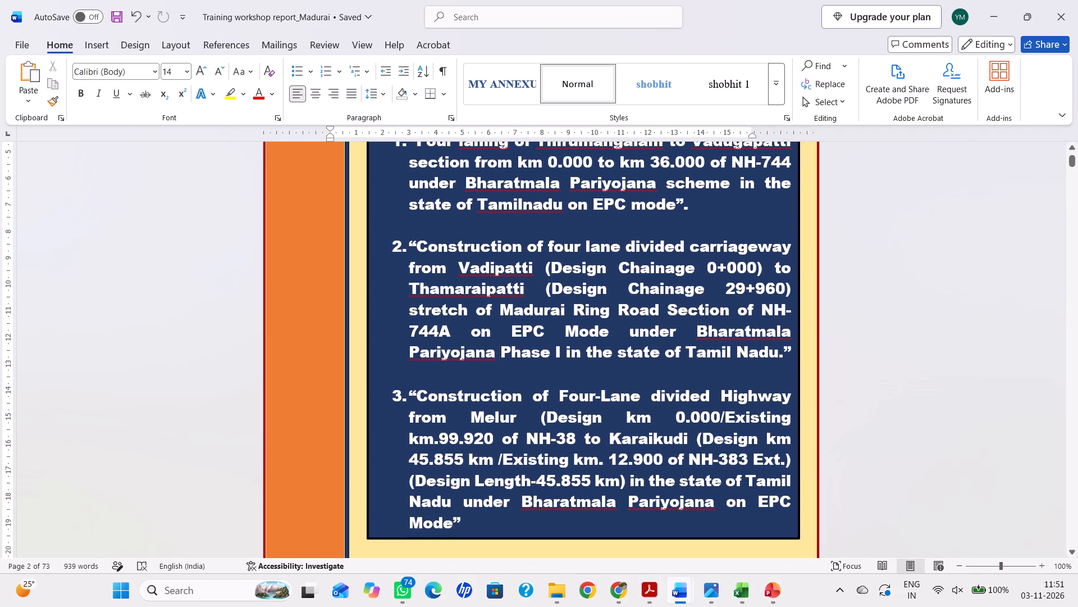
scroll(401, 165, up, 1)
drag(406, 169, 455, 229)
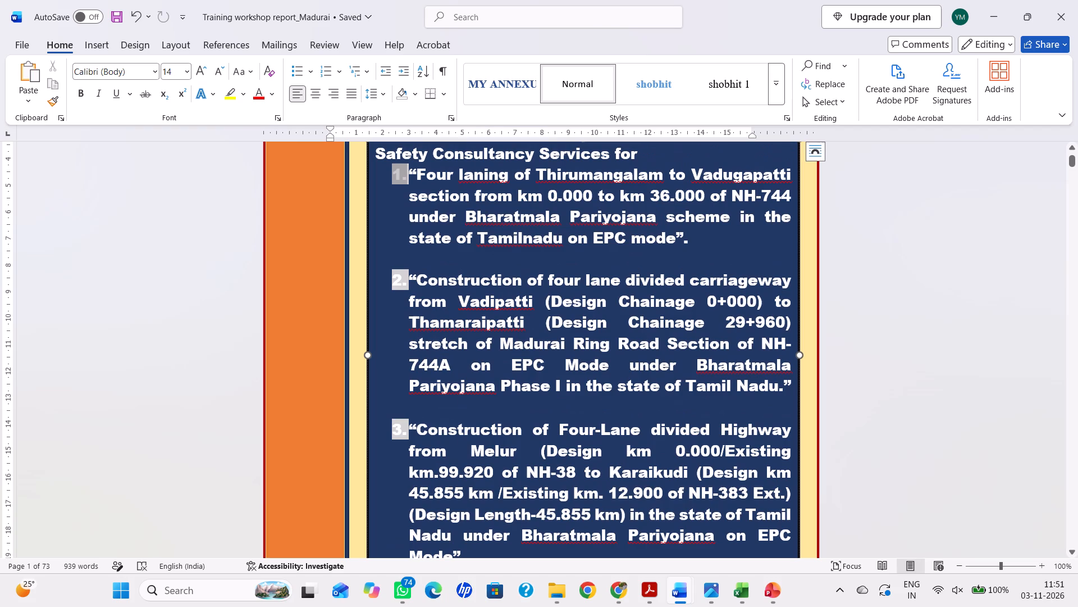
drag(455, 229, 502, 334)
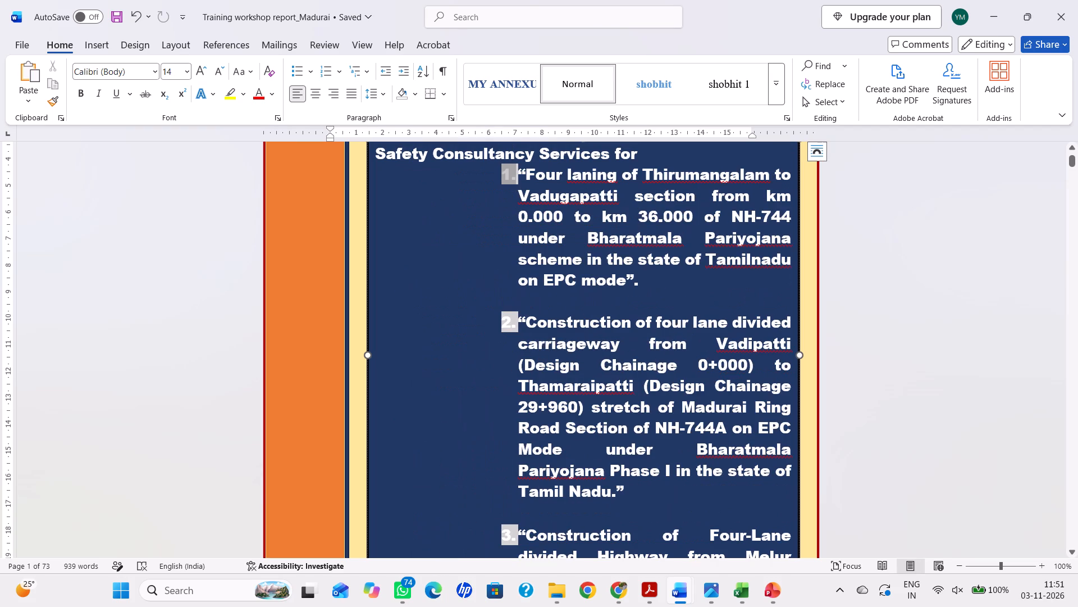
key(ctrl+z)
Replace the Basukinath-Deoghar title in the Introduction's first paragraph with the three cover project titles, pasted as text only.
click(417, 173)
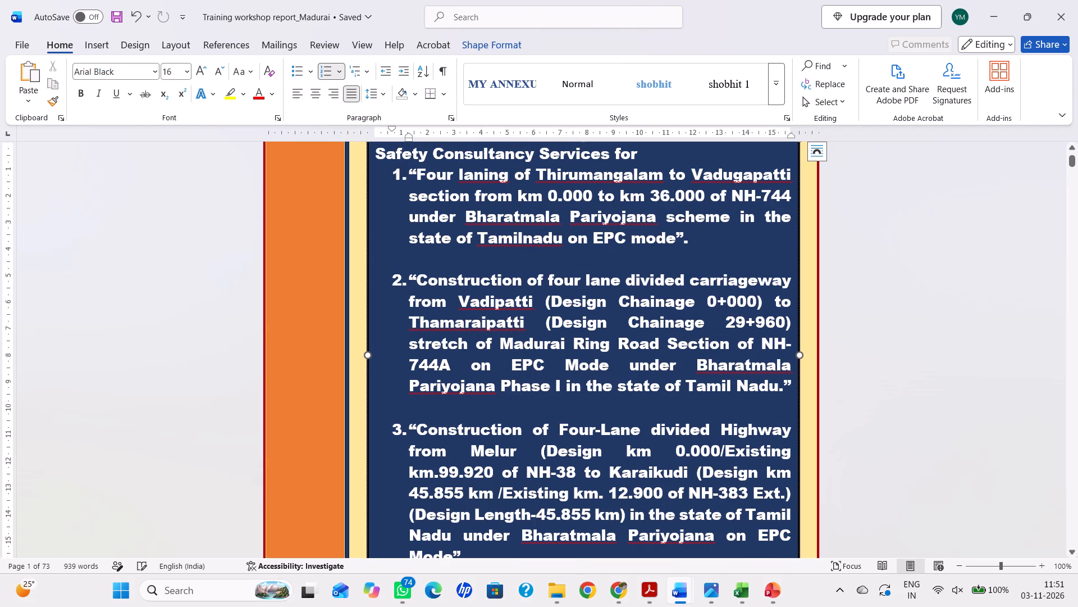
drag(409, 167, 596, 606)
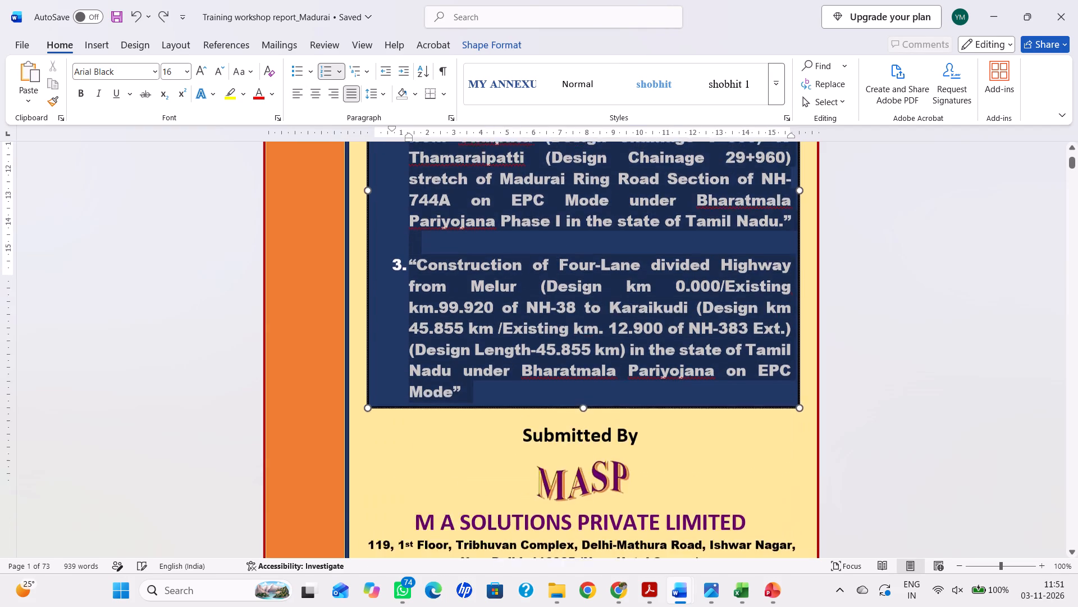
drag(596, 606, 479, 219)
key(ctrl+c)
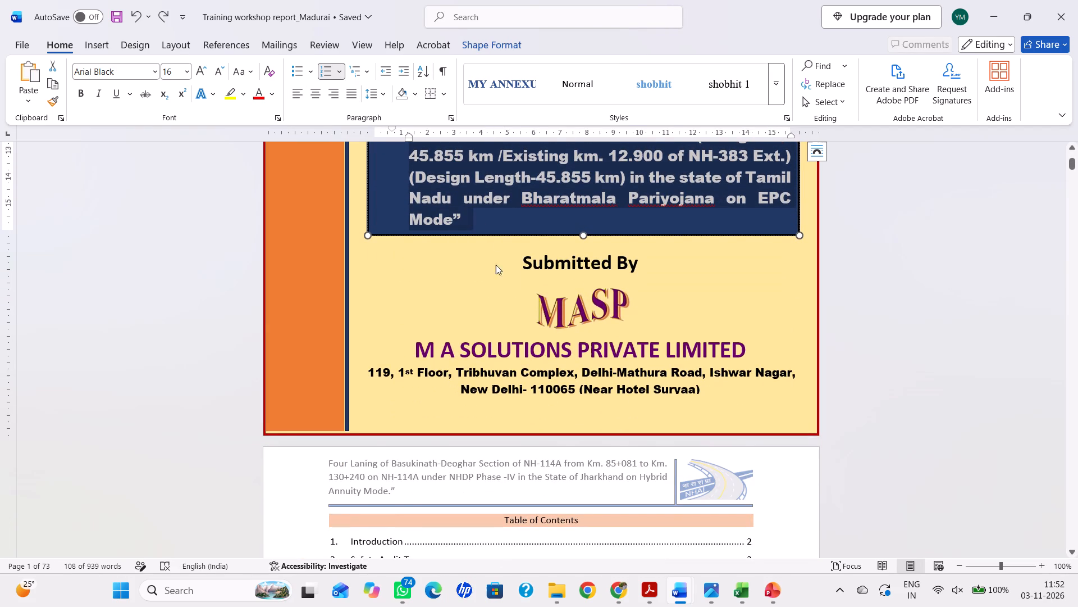
scroll(507, 289, down, 14)
scroll(510, 300, down, 17)
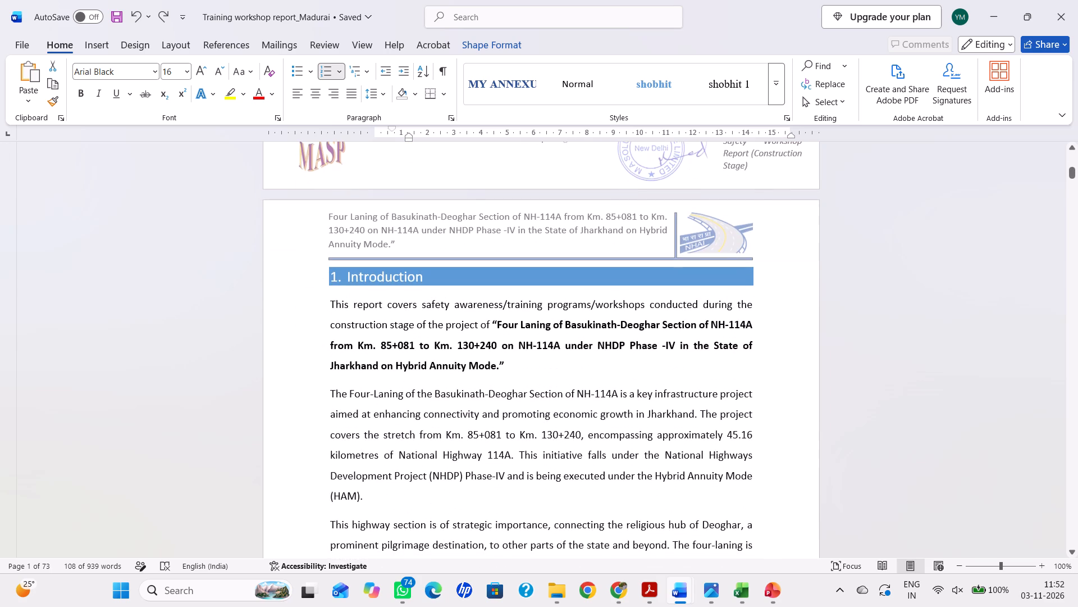
drag(492, 319, 496, 332)
drag(496, 332, 499, 365)
right_click(499, 365)
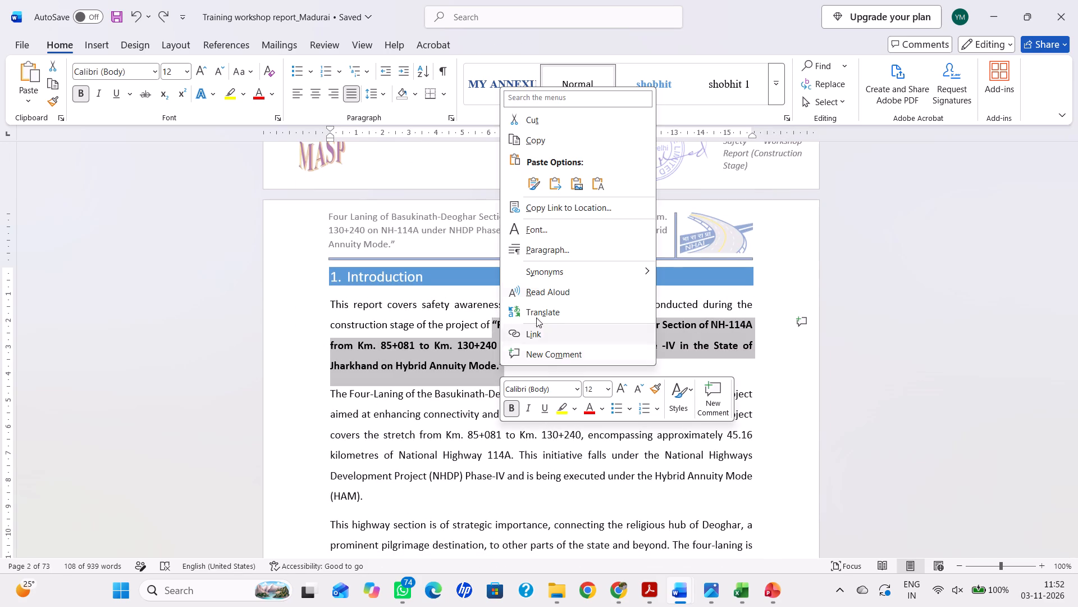
click(596, 183)
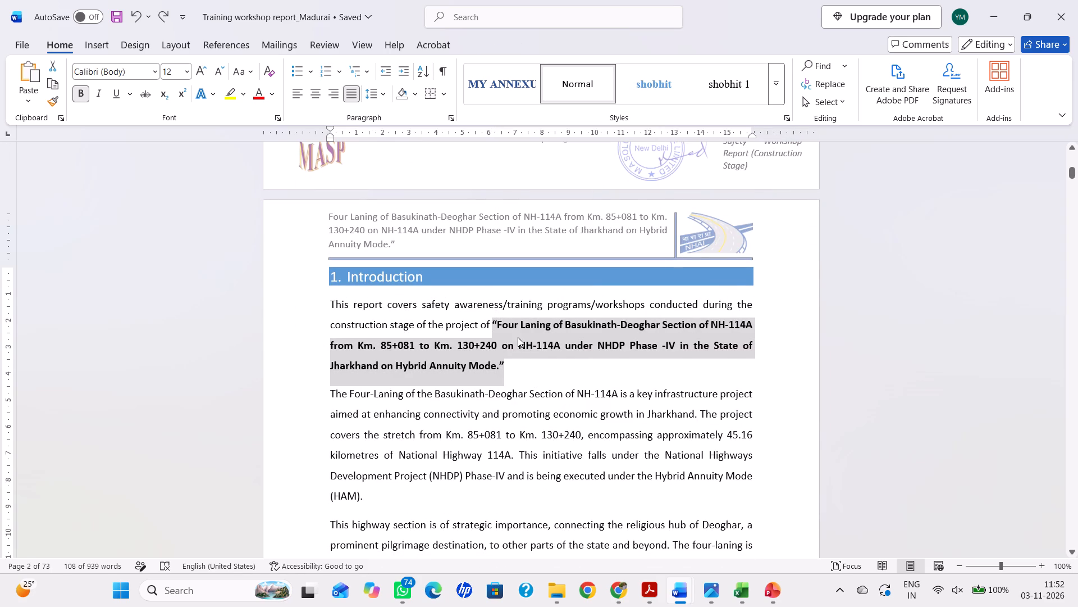
Remove the numbers and gaps before the Thirumangalam and Vadipatti titles in the Introduction, including the blank line between them.
click(528, 271)
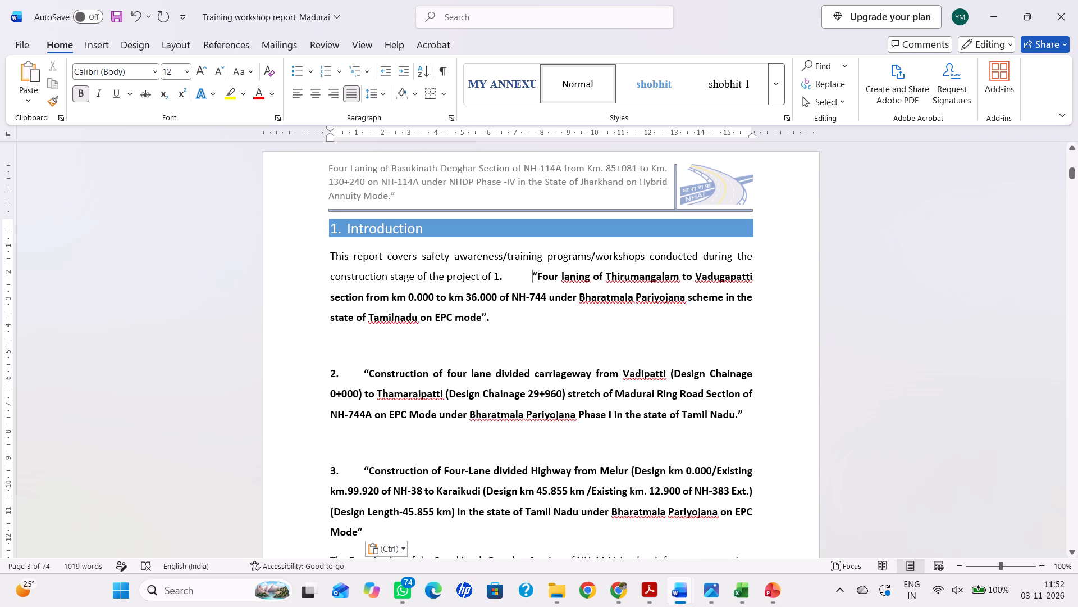
key(BackSpace)
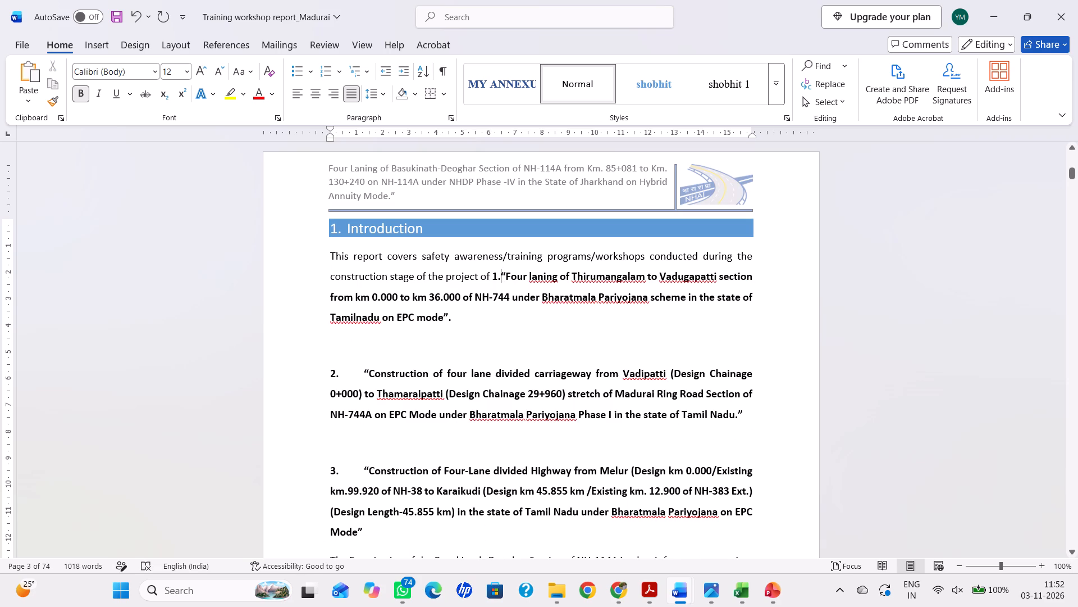
key(BackSpace)
key(BackSpace)
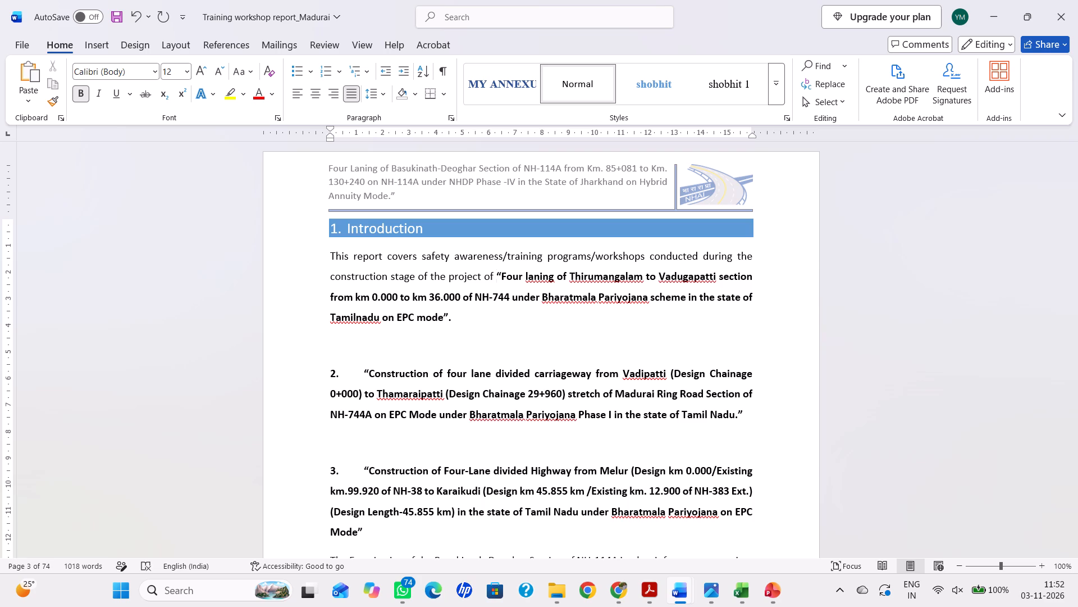
click(362, 371)
key(BackSpace)
key(BackSpace)
key(BackSpace)
key(BackSpace)
key(BackSpace)
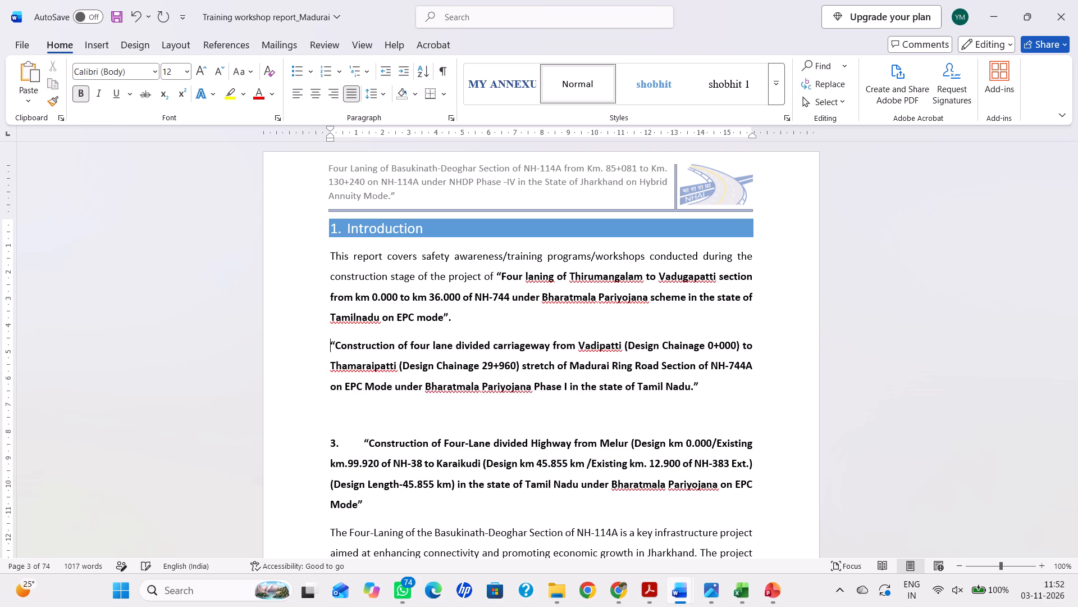
Replace the full stop after the Thirumangalam title with a comma, keeping the Vadipatti title in its own paragraph.
key(space)
key(BackSpace)
key(BackSpace)
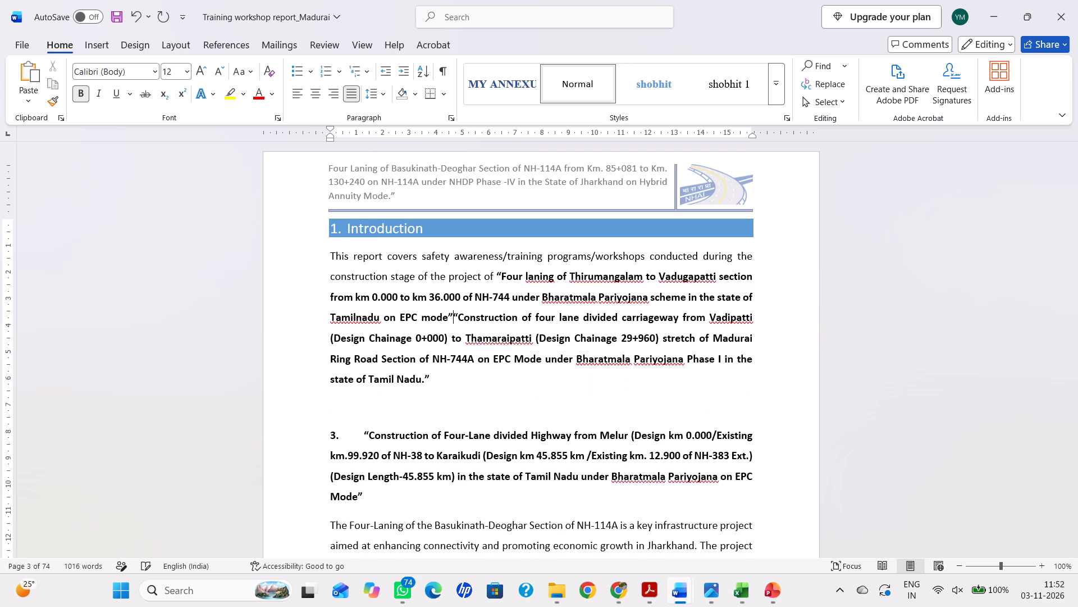
key(comma)
key(space)
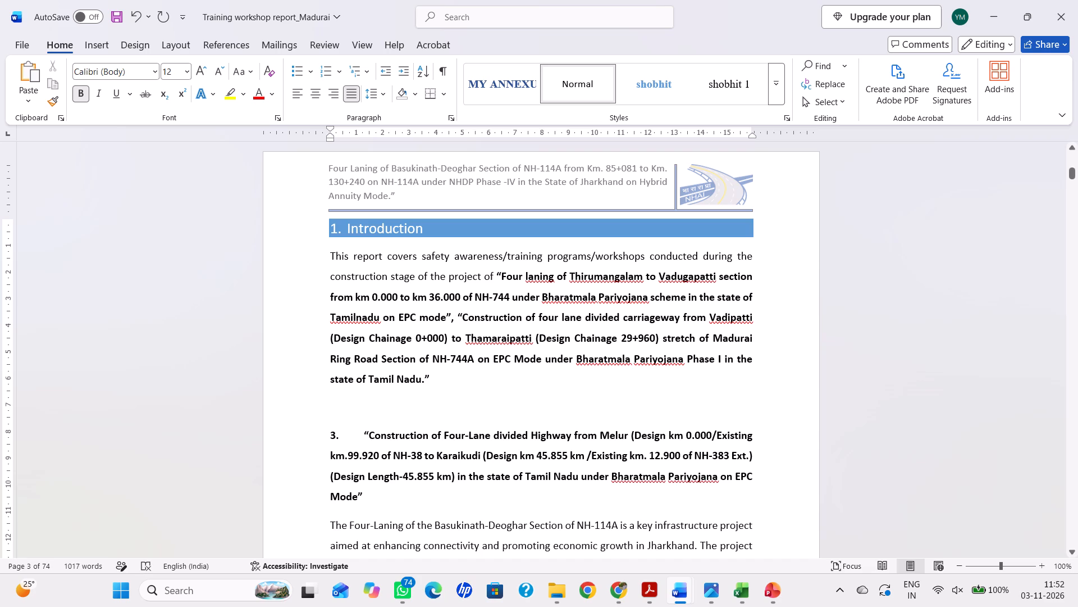
key(Return)
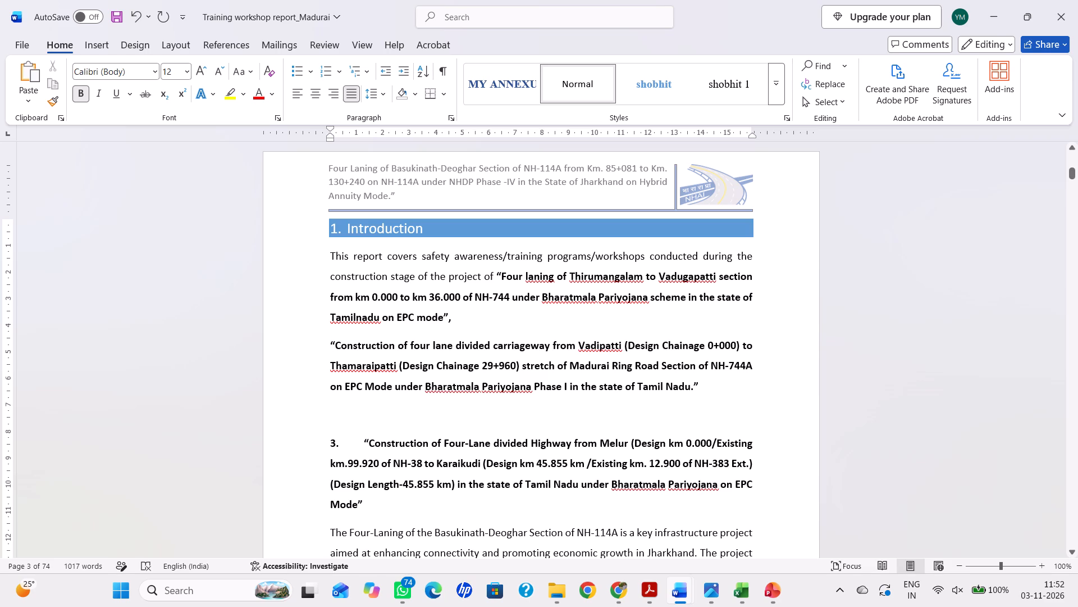
Remove the number 3 and the blank line before the Melur to Karaikudi title in the Introduction, and save the report.
click(364, 441)
key(BackSpace)
key(BackSpace)
key(BackSpace)
key(BackSpace)
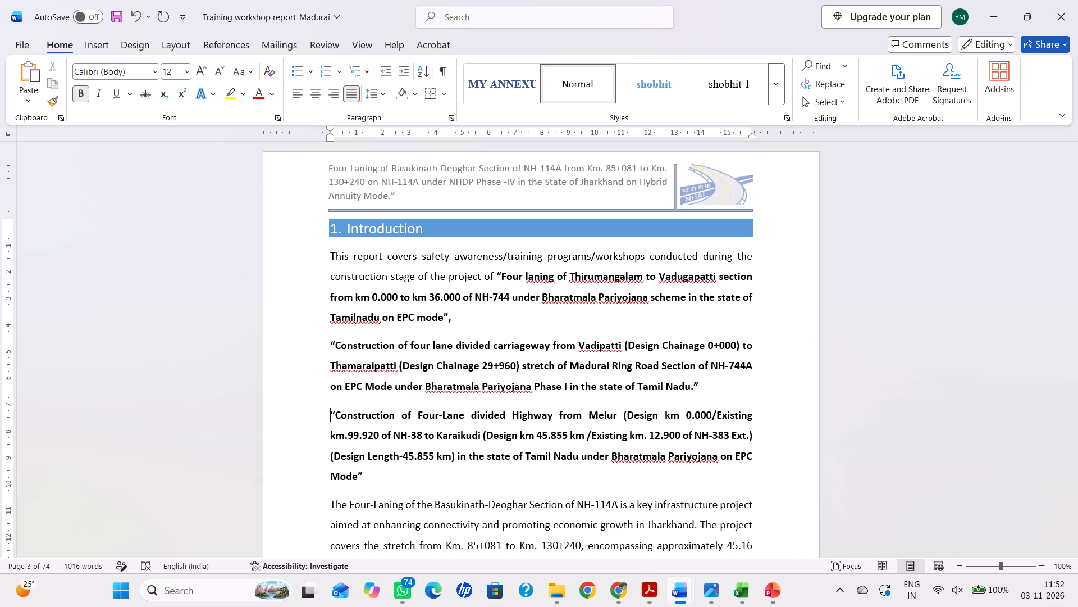
key(ctrl+s)
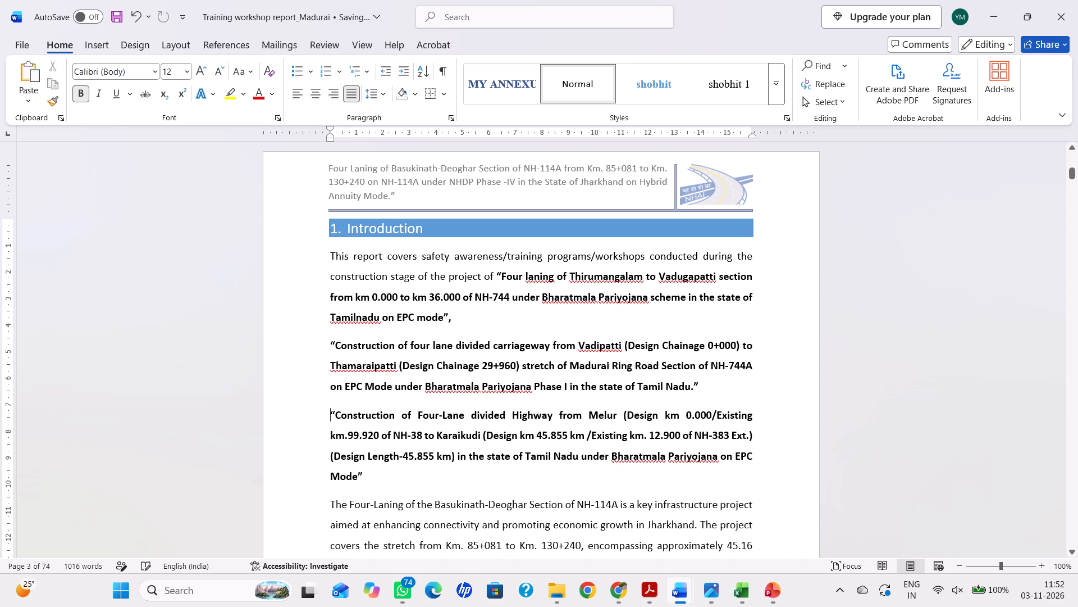
Compare the remaining Introduction paragraphs of the workshop report with the Introduction in the Melur to Karaikudi audit report PDF.
scroll(569, 370, down, 3)
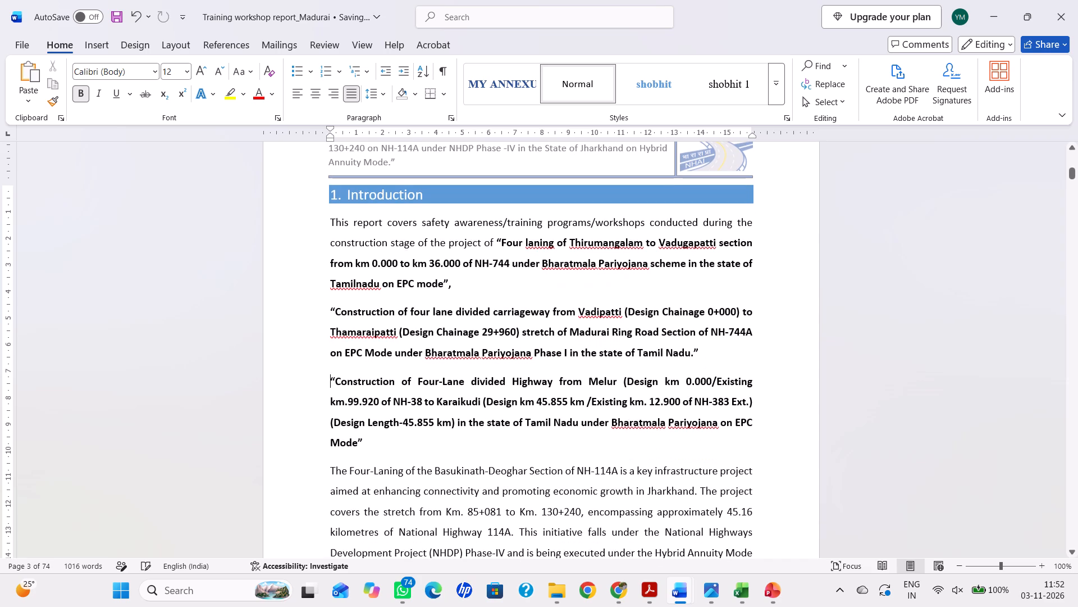
scroll(572, 375, down, 2)
key(grave)
key(alt+Tab)
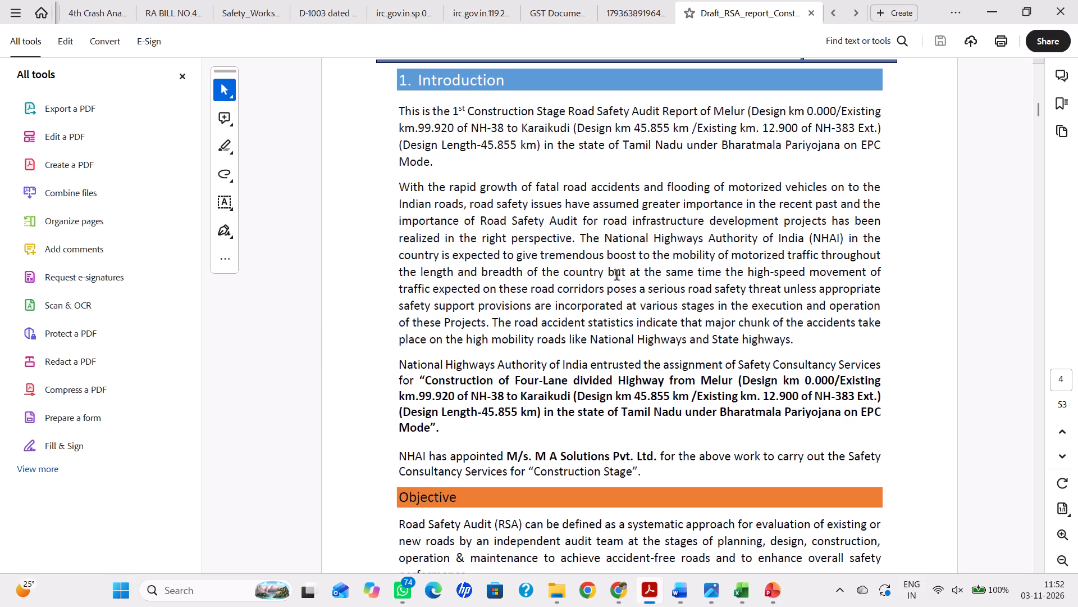
key(grave)
key(alt+Tab)
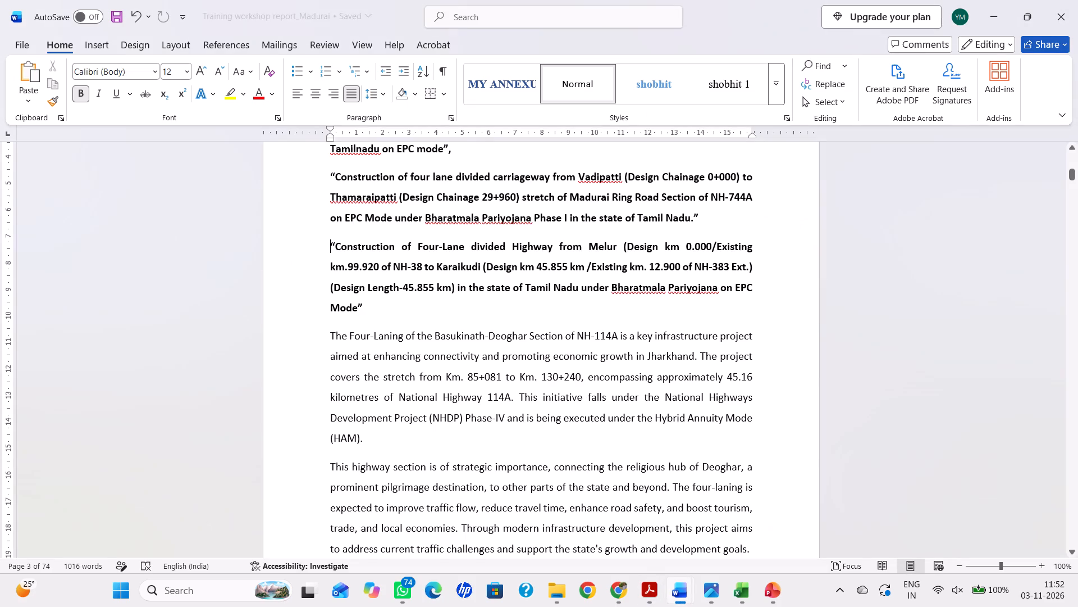
scroll(501, 260, down, 4)
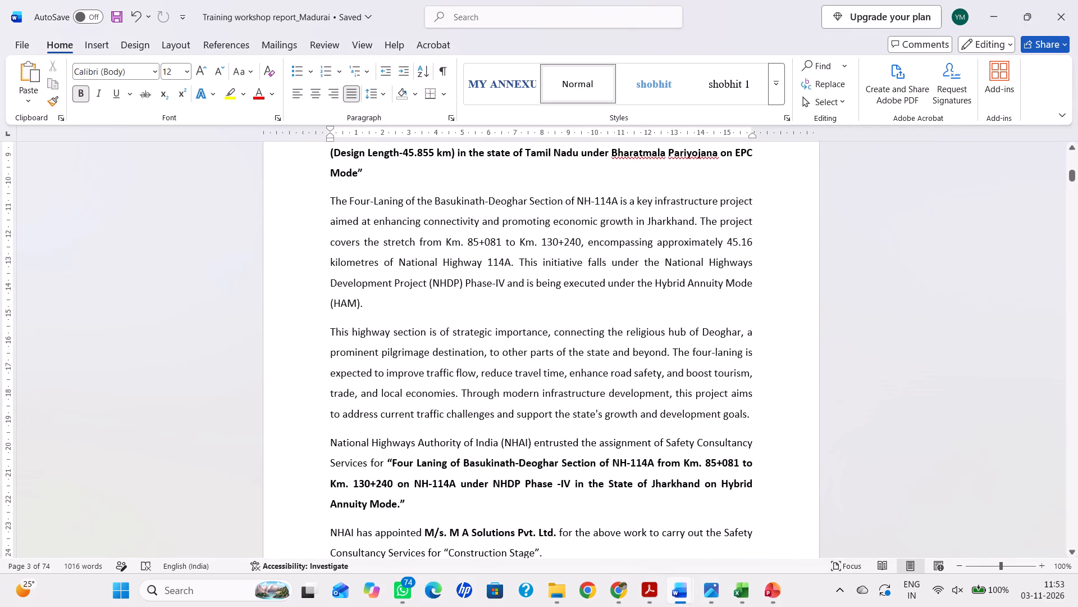
key(grave)
key(alt+Tab)
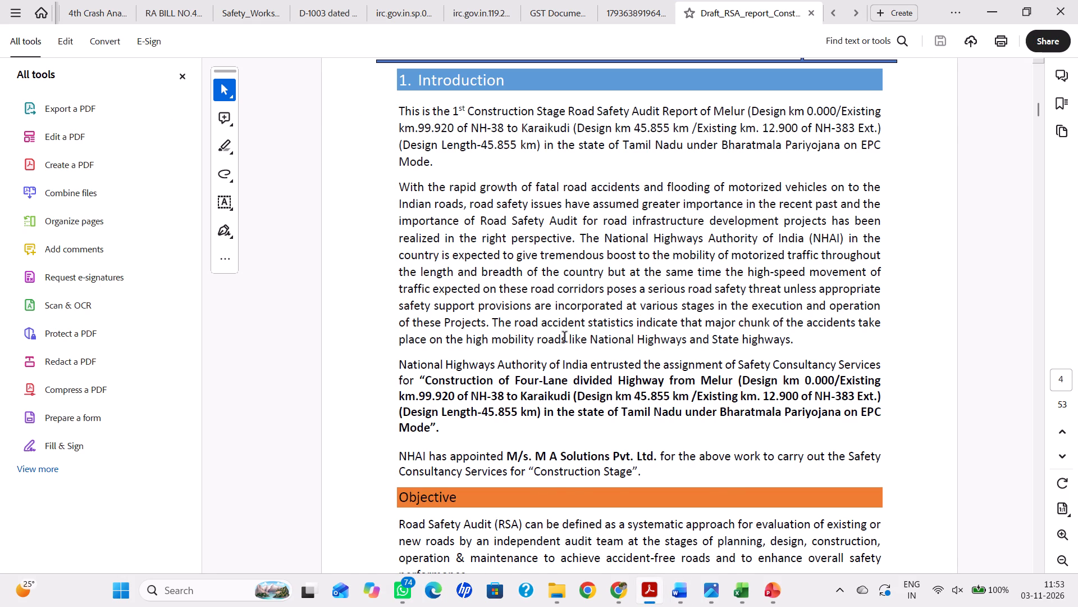
key(grave)
key(alt+Tab)
scroll(551, 338, down, 2)
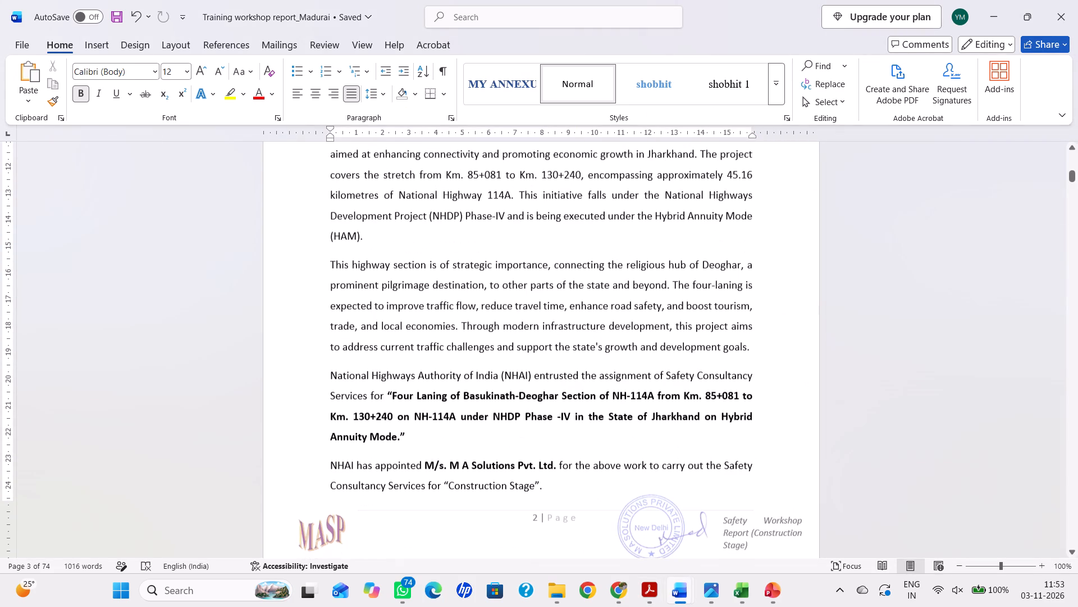
key(grave)
key(alt+Tab)
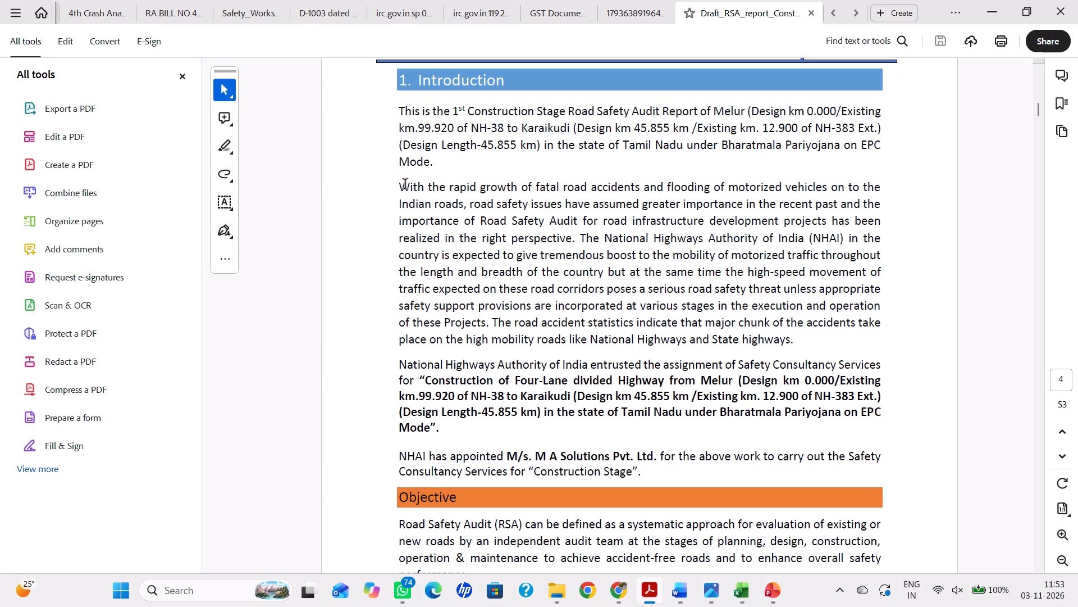
Replace the two Basukinath-Deoghar description paragraphs in the Introduction with the PDF's "With the rapid growth of fatal road accidents" paragraph, as unformatted text in its own paragraph.
drag(403, 183, 701, 334)
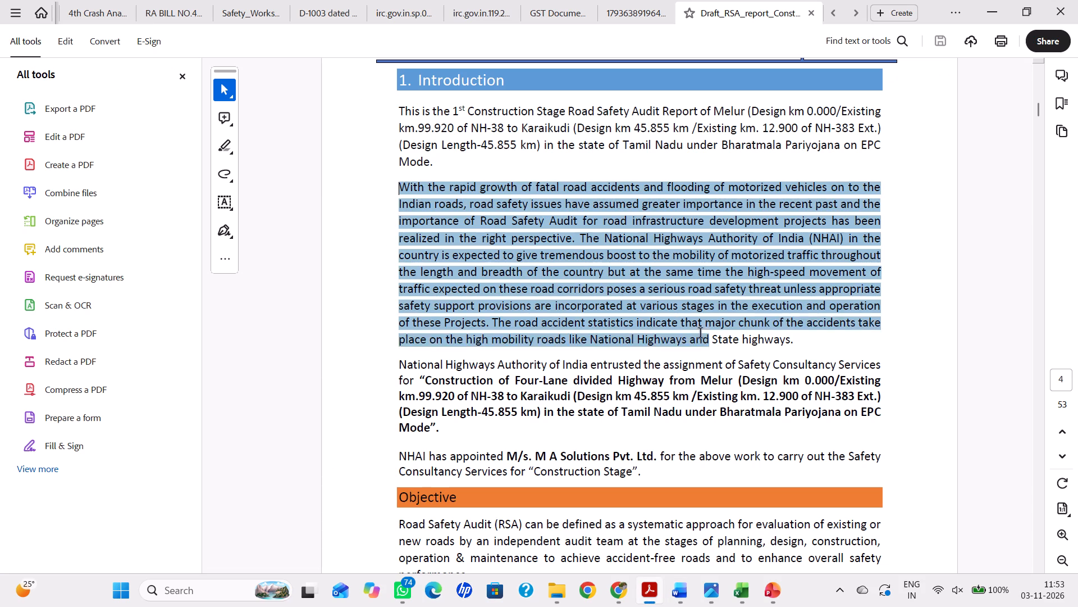
drag(701, 334, 797, 336)
key(ctrl+c)
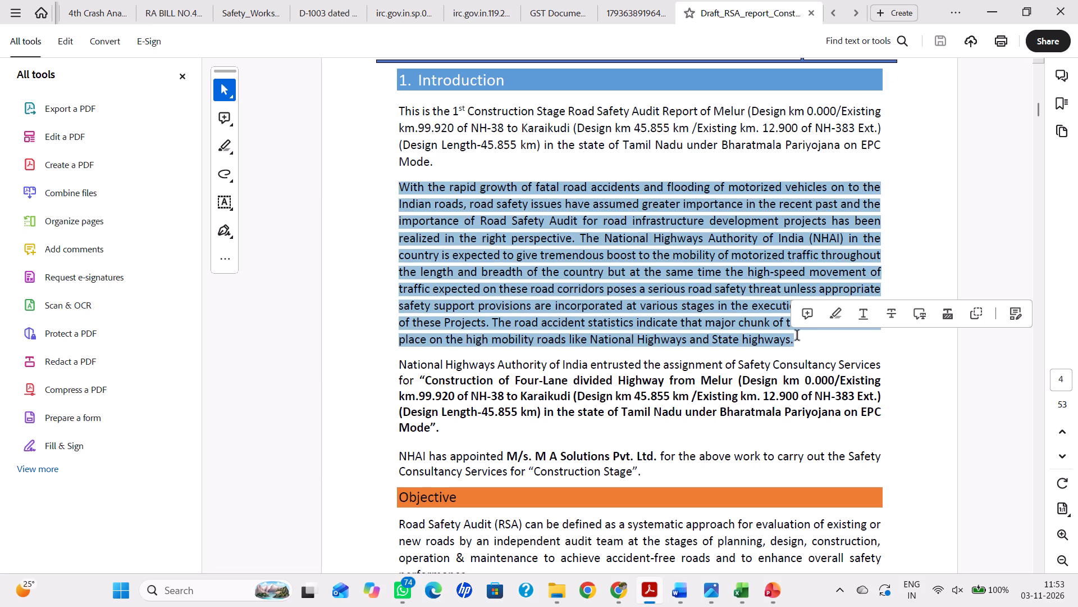
key(grave)
key(alt+Tab)
scroll(329, 257, up, 1)
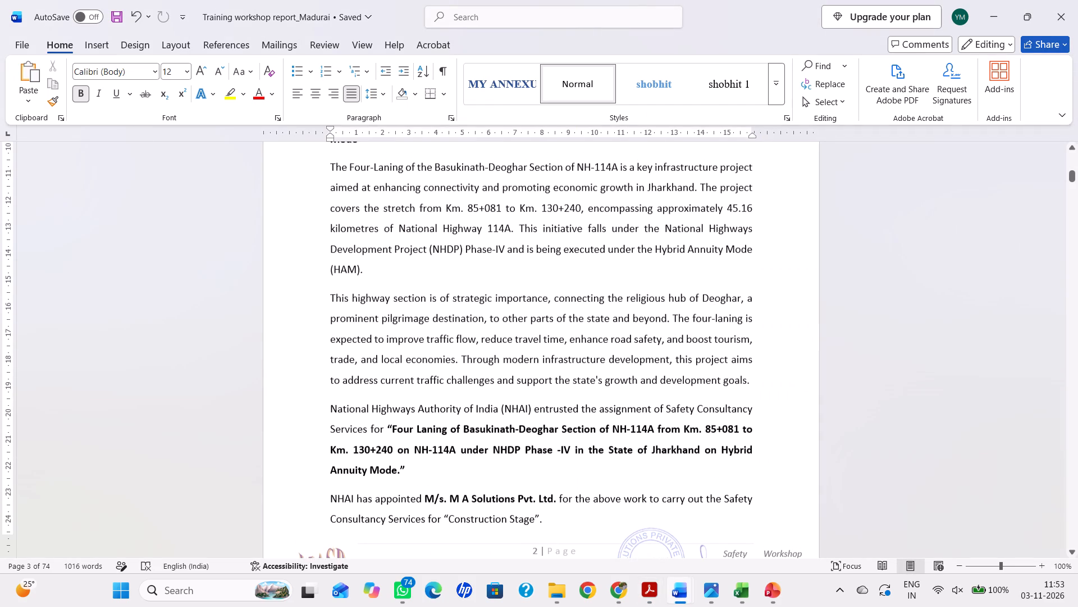
drag(332, 170, 548, 378)
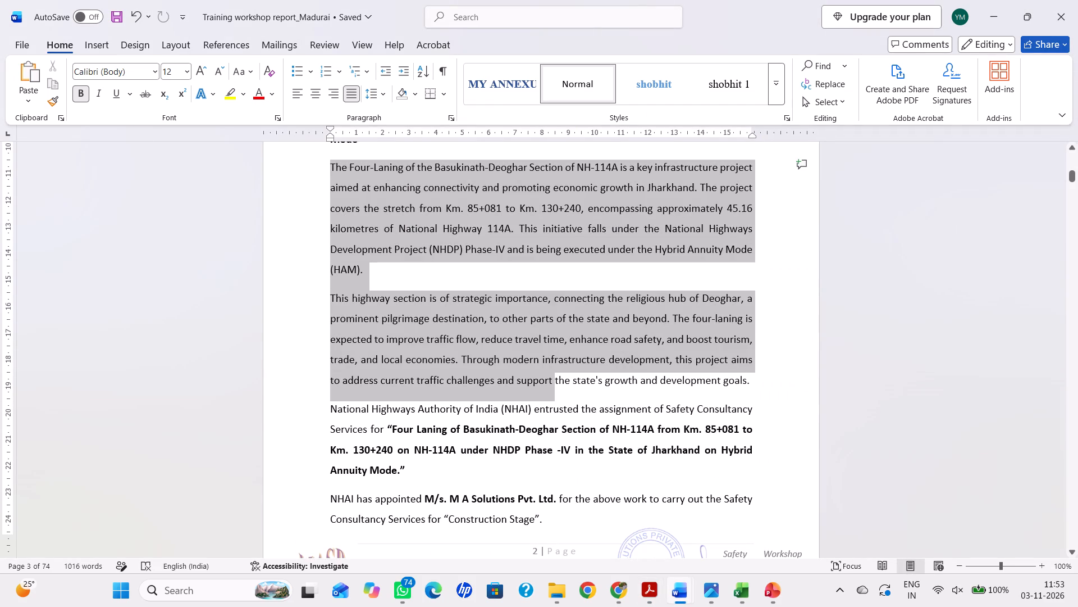
drag(548, 378, 756, 382)
right_click(591, 332)
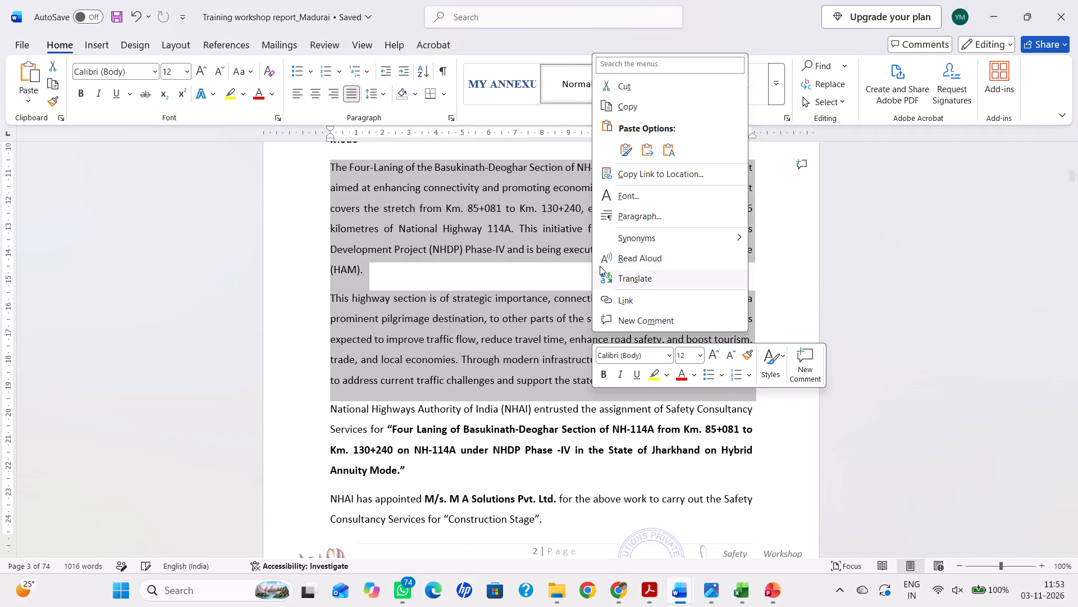
click(665, 148)
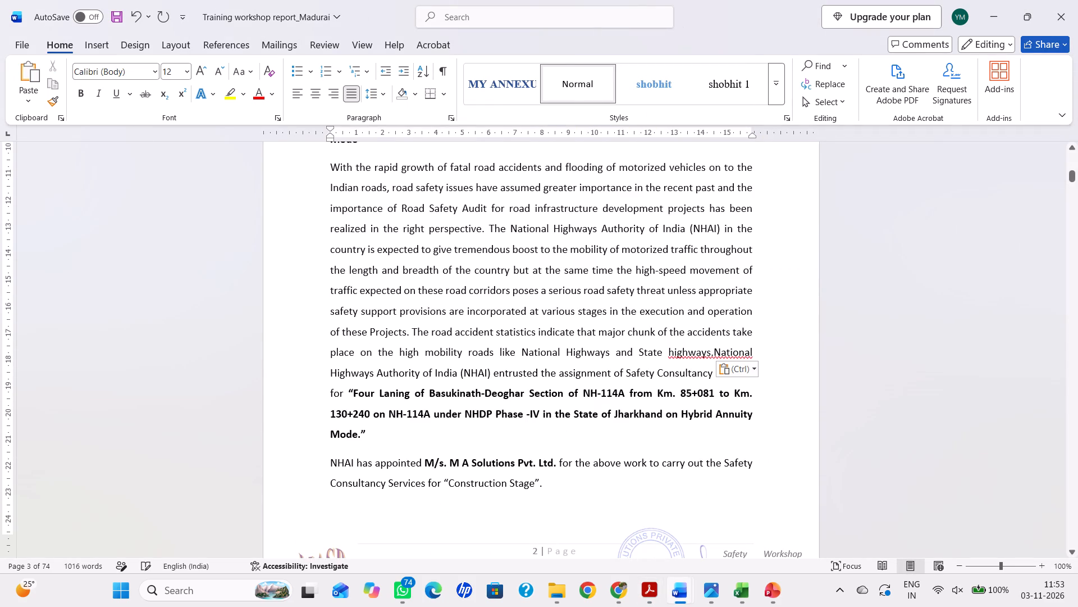
key(Return)
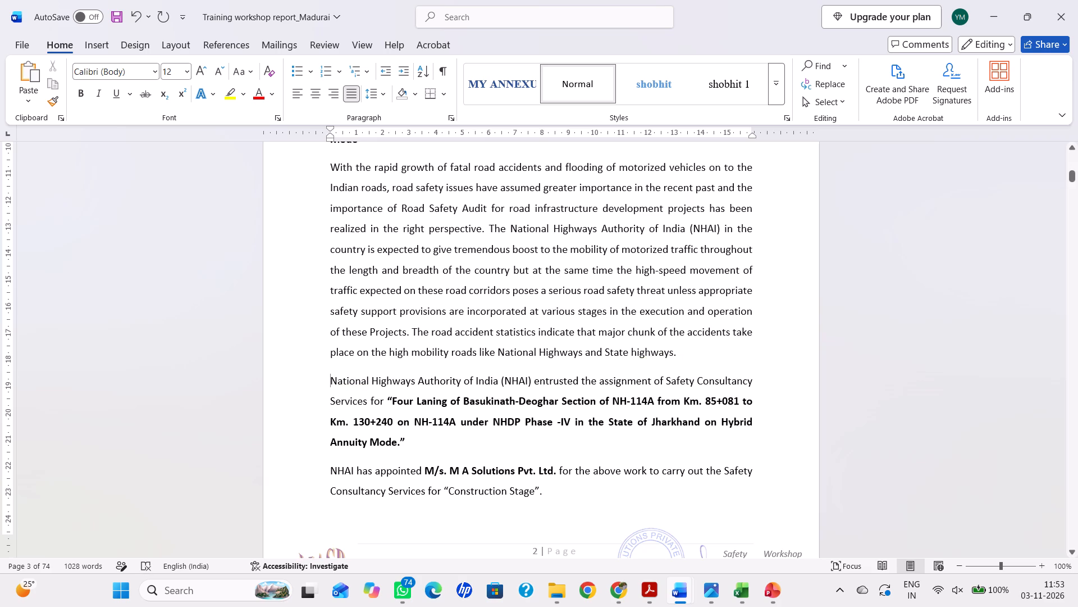
Replace the Basukinath-Deoghar title in the "NHAI entrusted" paragraph with the Thirumangalam, Vadipatti and Melur to Karaikudi titles copied from the Introduction's opening, as text only.
scroll(551, 377, up, 2)
scroll(551, 377, down, 5)
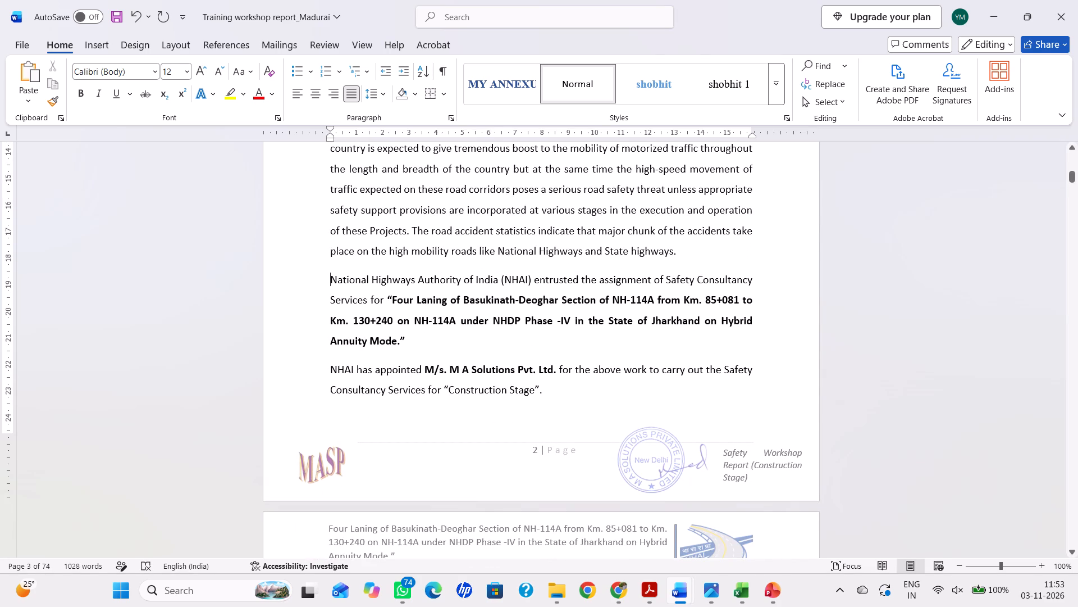
scroll(526, 372, up, 12)
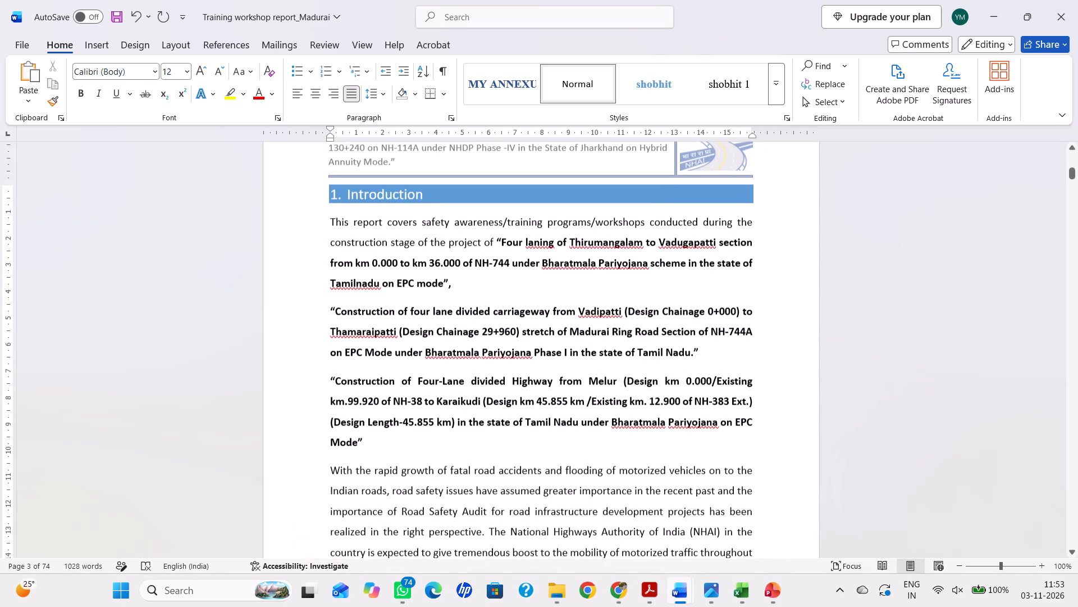
click(498, 239)
drag(496, 239, 513, 282)
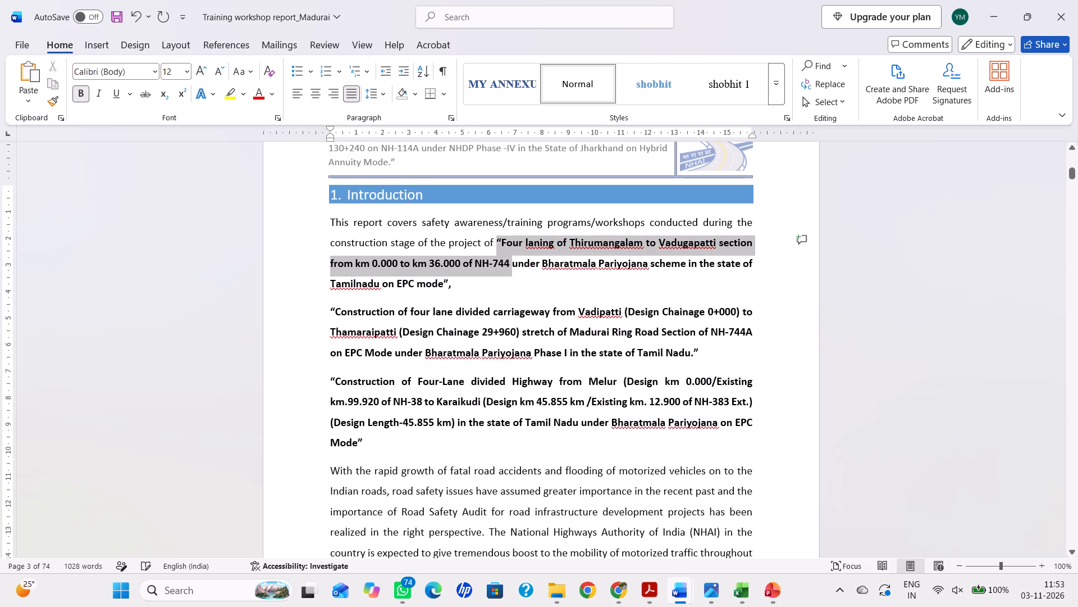
drag(513, 282, 532, 438)
key(ctrl+c)
scroll(459, 380, down, 11)
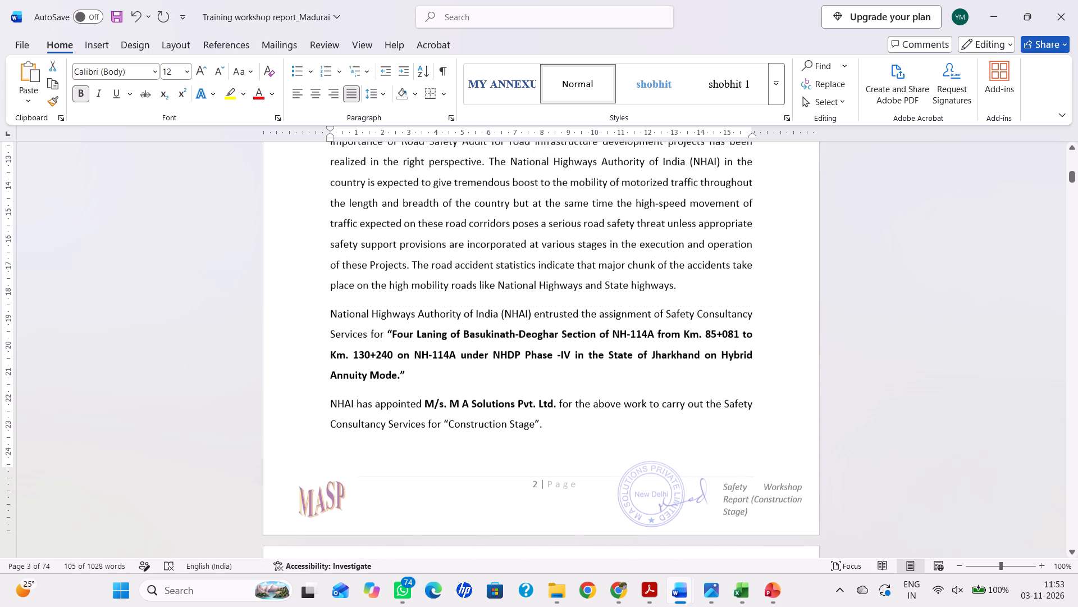
drag(383, 334, 409, 370)
click(385, 337)
drag(387, 328, 409, 382)
right_click(391, 366)
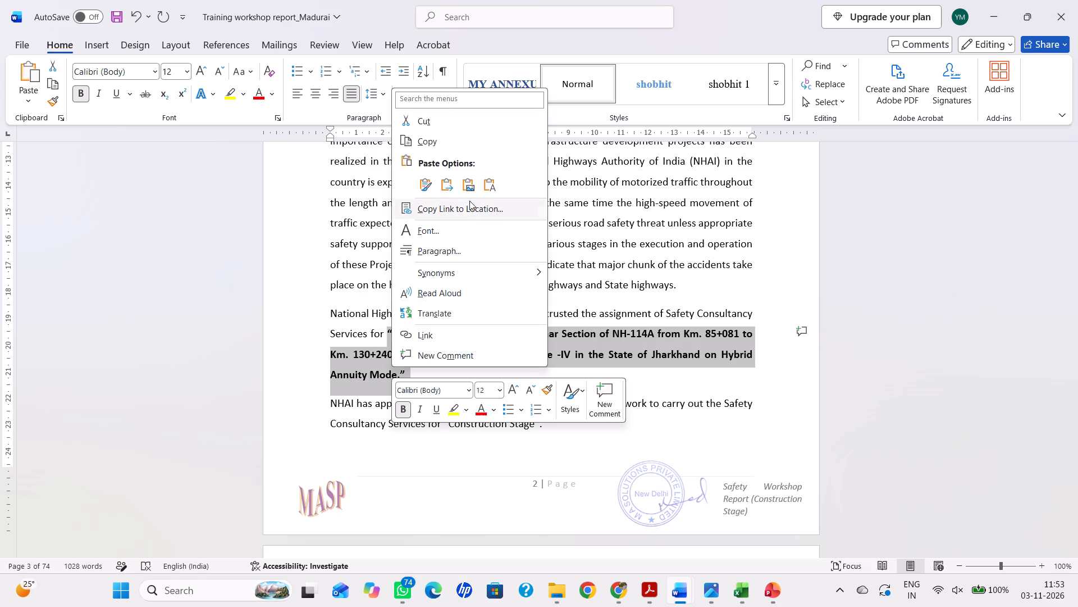
click(493, 180)
Start "NHAI has appointed M/s. M A Solutions Pvt. Ltd." in a new paragraph after the Melur to Karaikudi title, and save the report.
scroll(456, 362, up, 2)
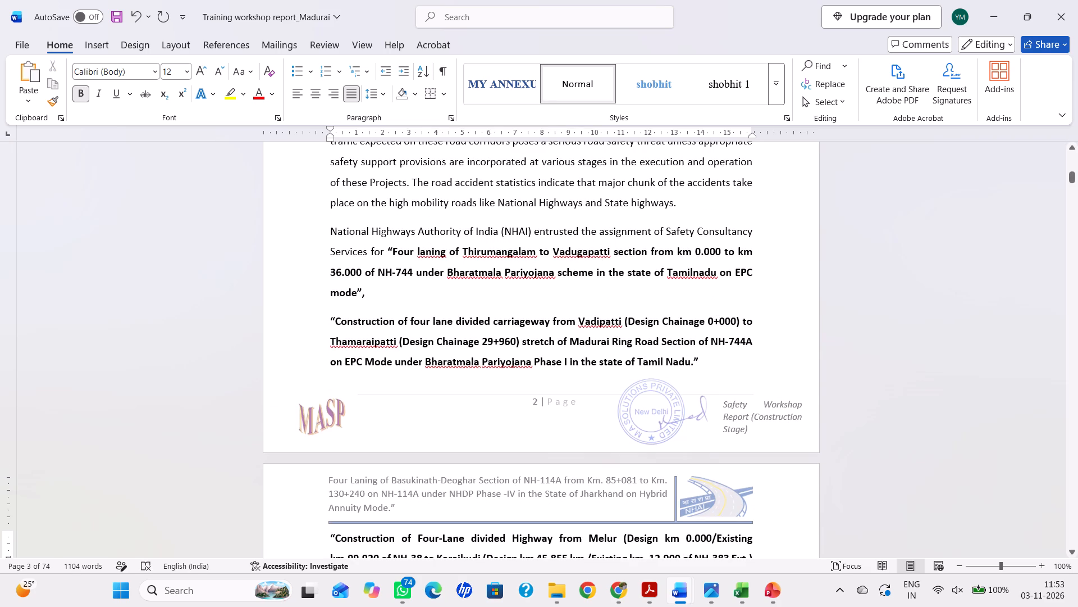
scroll(395, 249, down, 5)
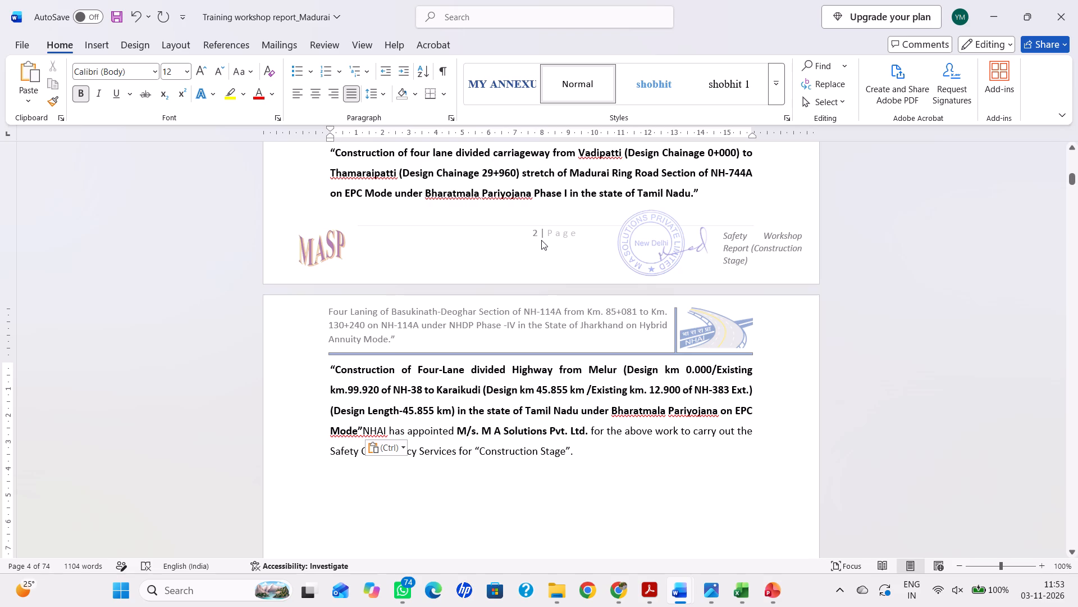
key(Return)
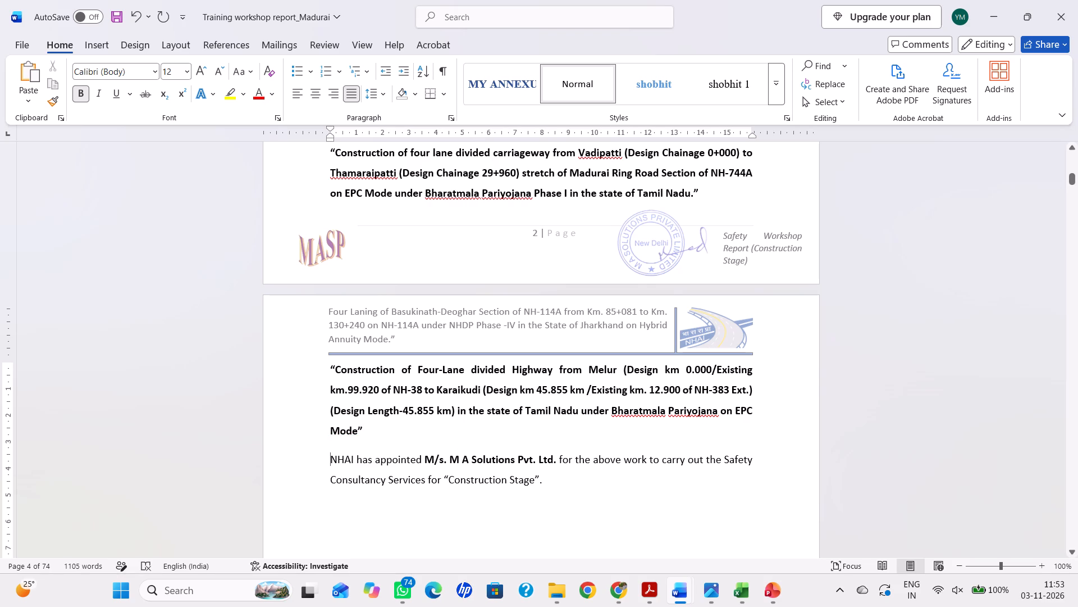
key(ctrl+s)
Examine the pages from the end of the Introduction to the start of the Safety Audit Team section.
scroll(593, 459, down, 16)
scroll(535, 361, down, 4)
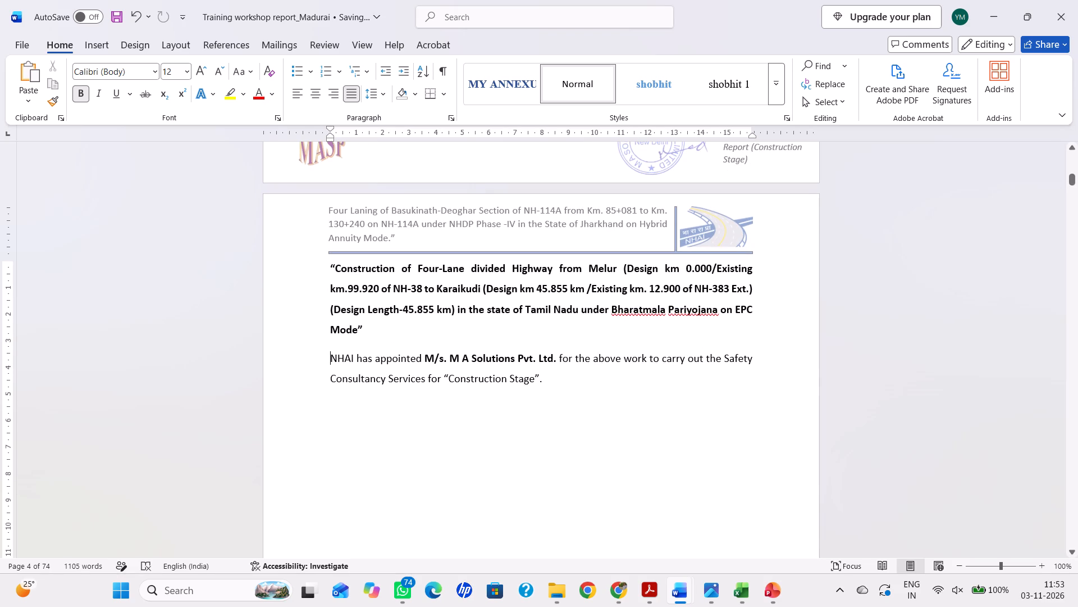
scroll(535, 361, down, 9)
scroll(535, 361, up, 6)
scroll(532, 441, up, 1)
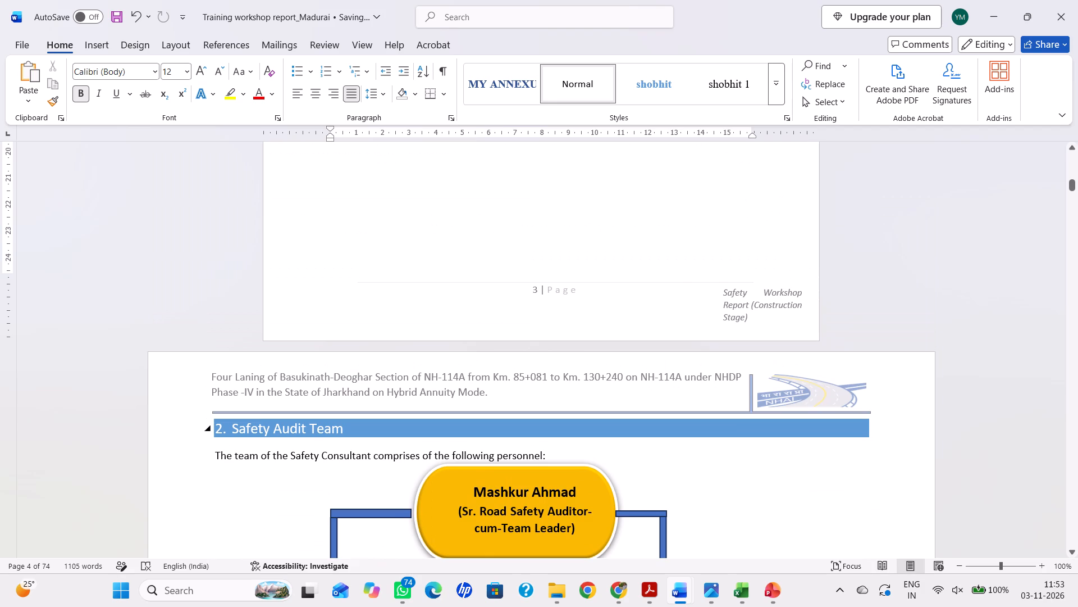
scroll(531, 456, up, 5)
scroll(549, 345, up, 3)
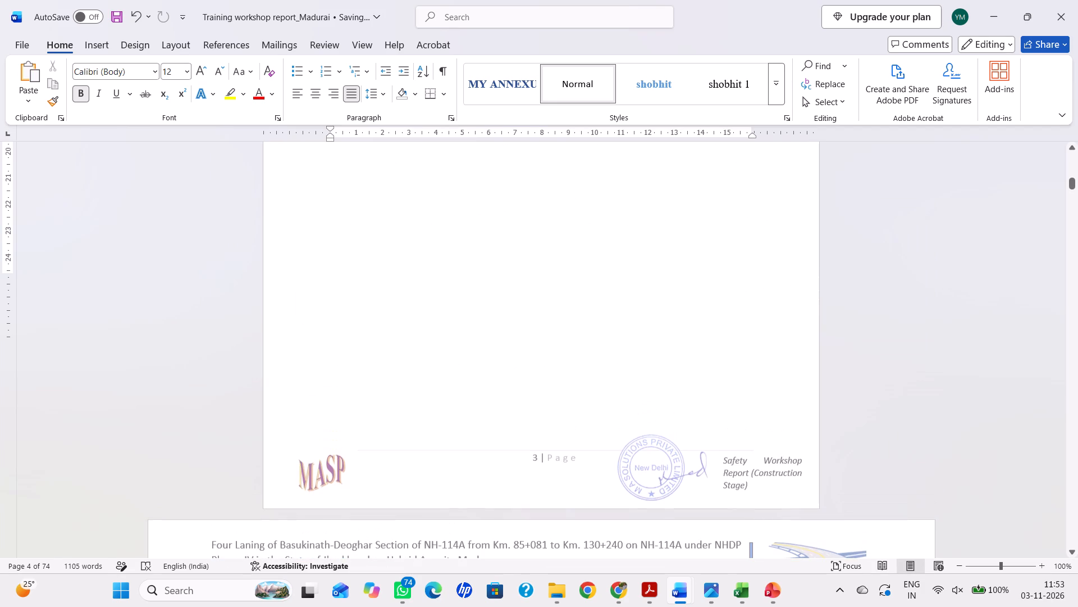
scroll(549, 345, up, 2)
Save the workshop report again and close it.
key(ctrl+s)
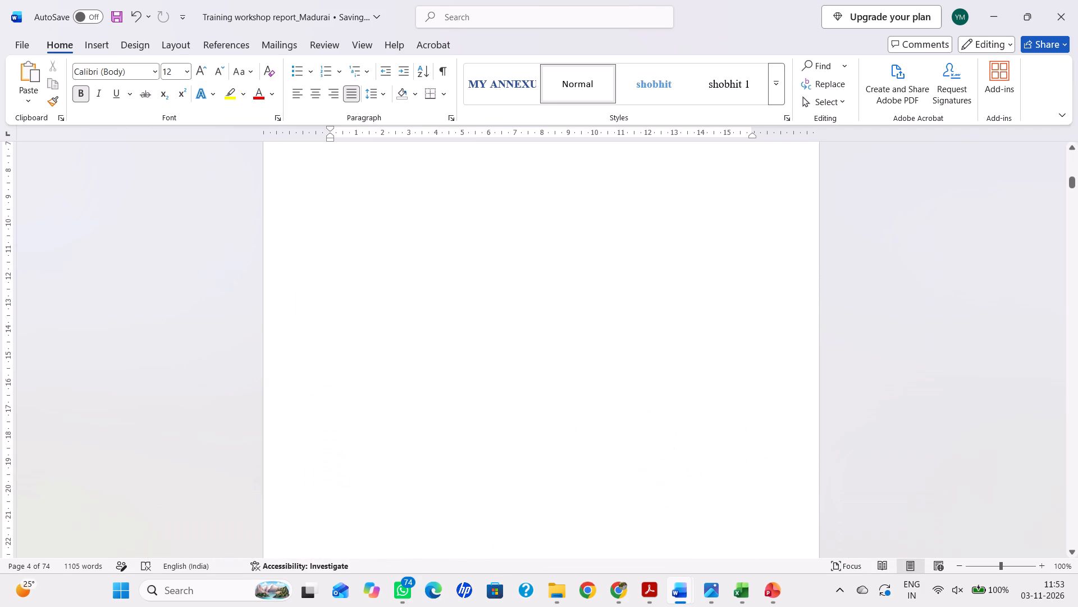
click(1061, 14)
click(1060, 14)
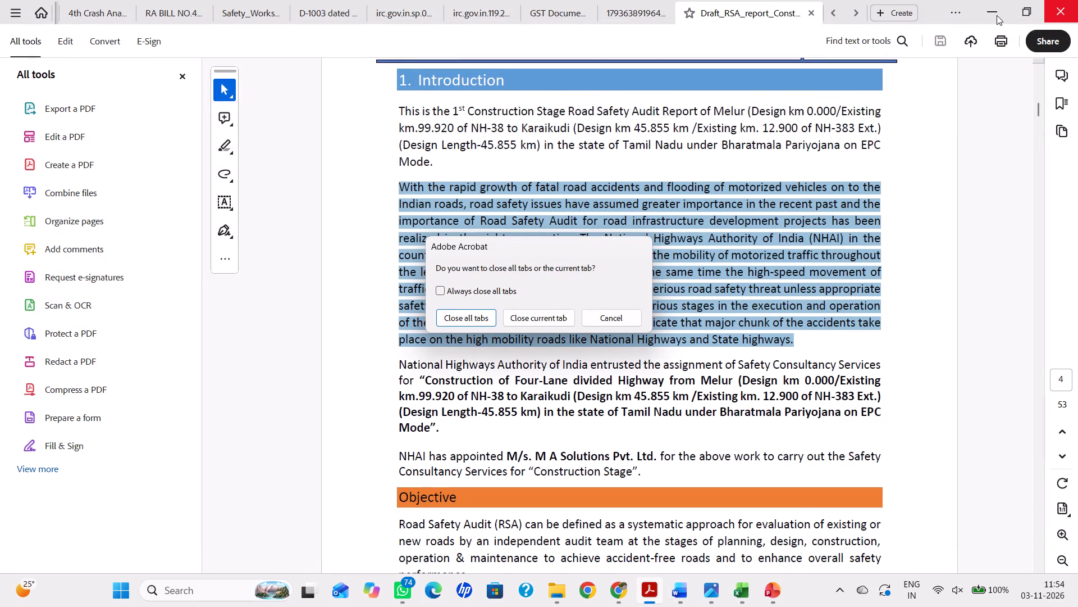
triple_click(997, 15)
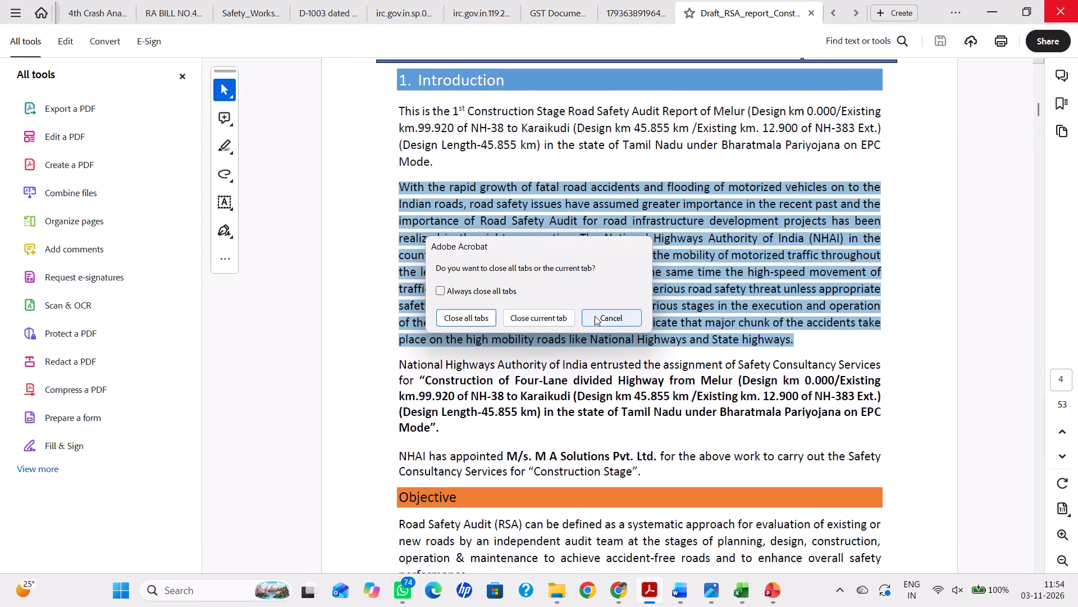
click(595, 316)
Minimise the open windows, refresh the desktop and reopen the Training workshop report_Madurai document from it.
triple_click(981, 0)
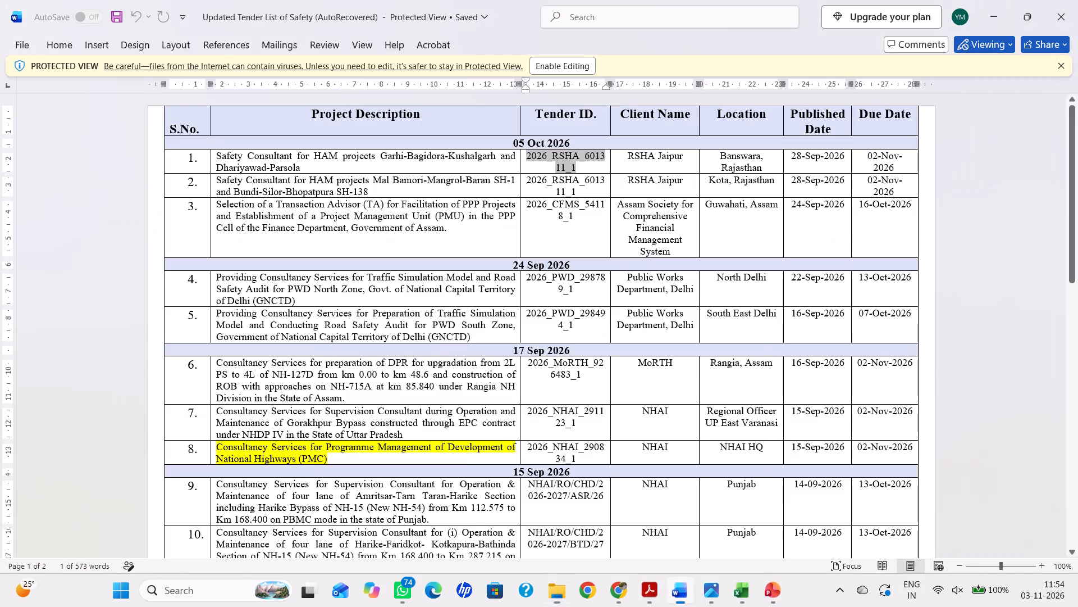
triple_click(1006, 6)
click(735, 260)
right_click(735, 260)
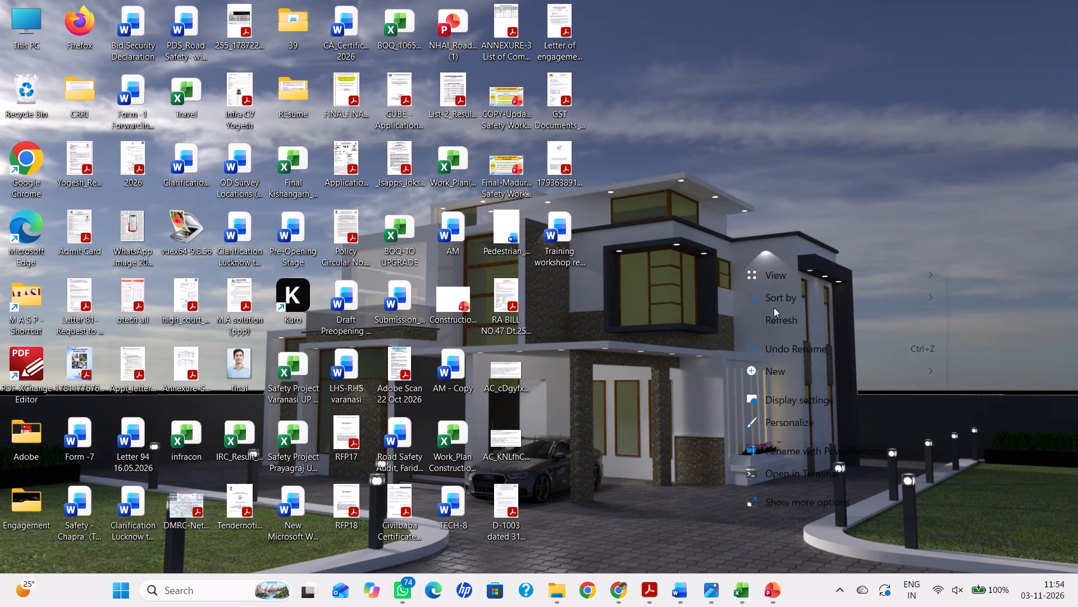
click(778, 313)
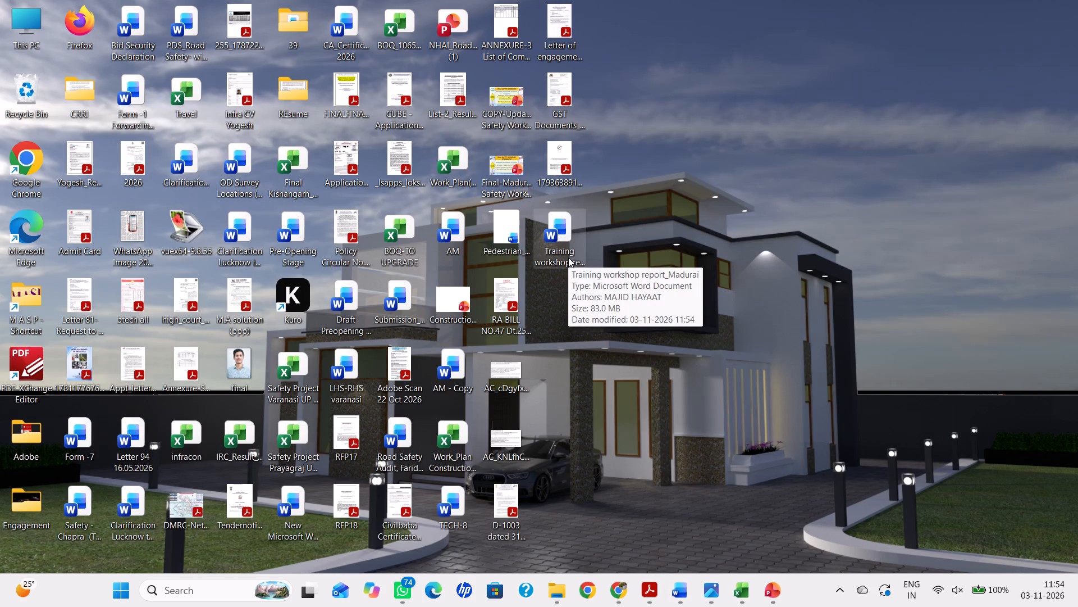
double_click(568, 257)
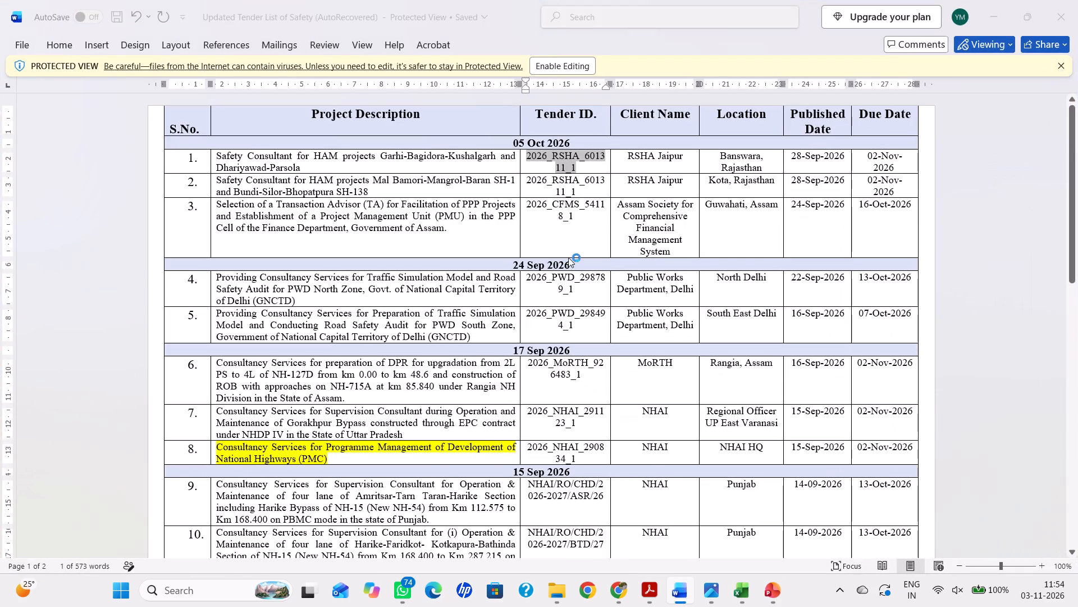
Review the reopened workshop report from the front lists through the Introduction to the Safety Audit Team chart.
scroll(582, 268, down, 16)
scroll(619, 292, up, 1)
scroll(619, 292, down, 18)
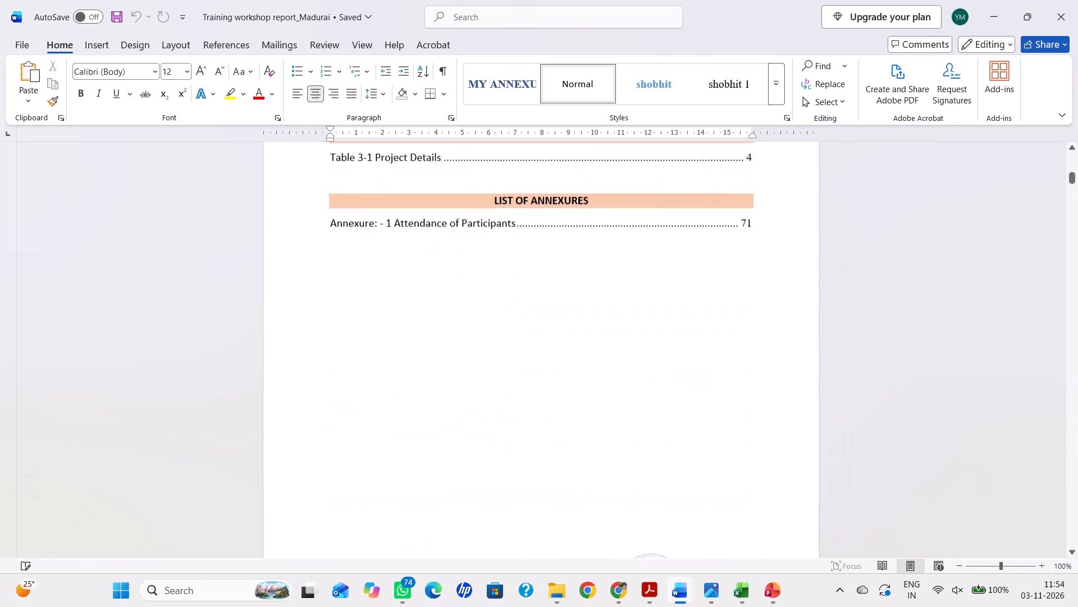
scroll(646, 302, down, 16)
scroll(652, 303, down, 6)
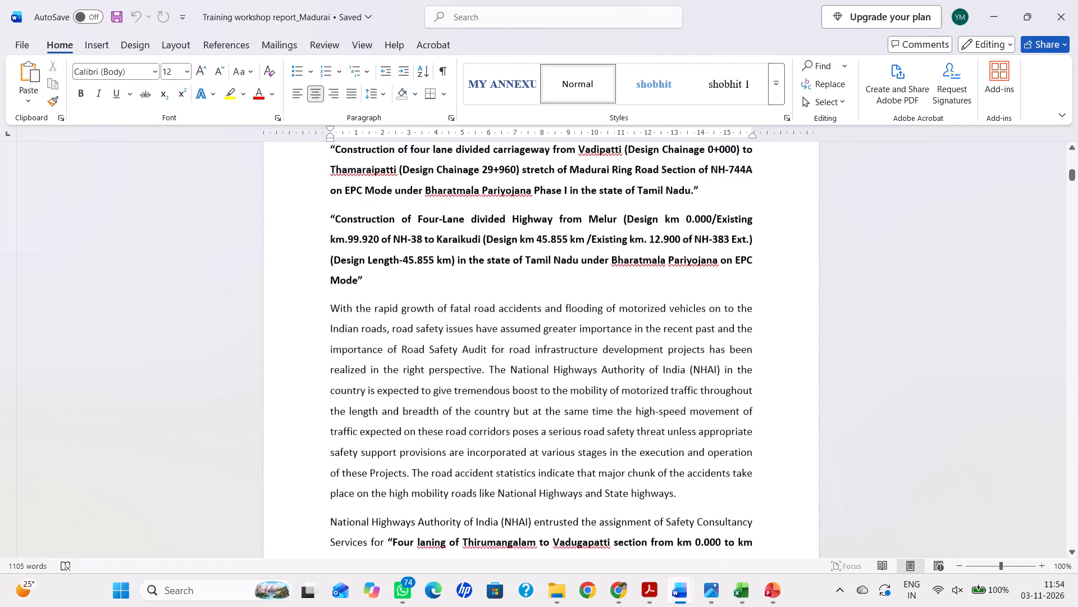
scroll(714, 351, down, 20)
scroll(679, 324, up, 1)
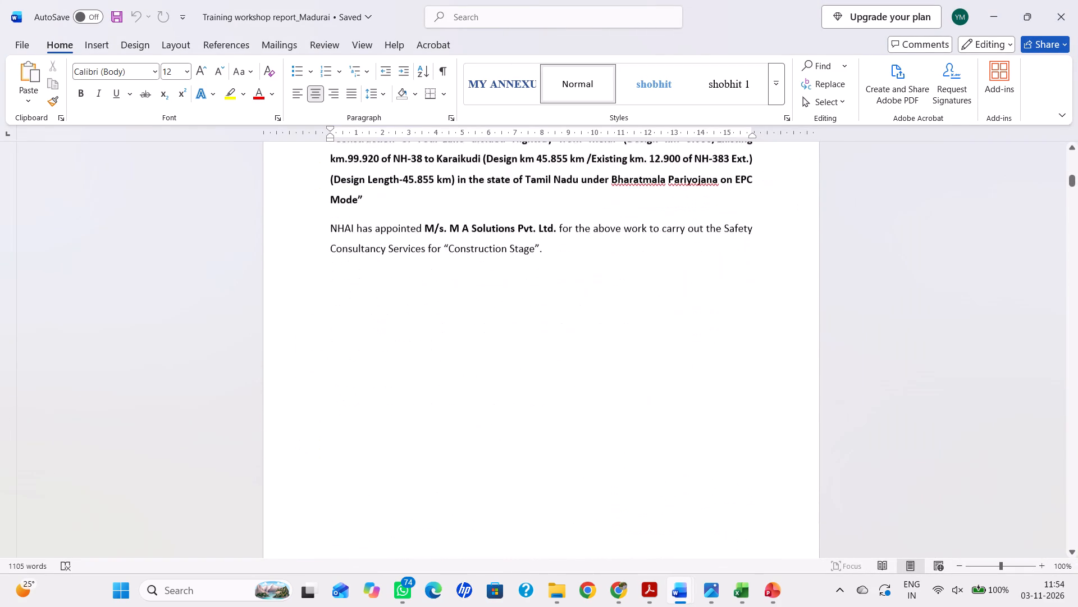
scroll(634, 305, down, 17)
scroll(619, 291, down, 7)
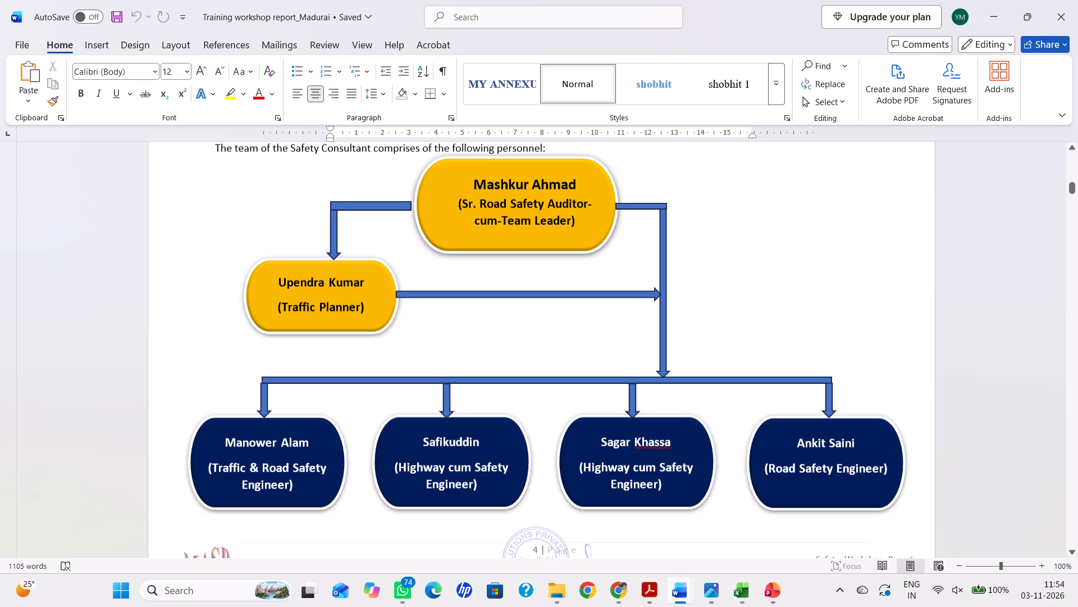
scroll(323, 401, down, 2)
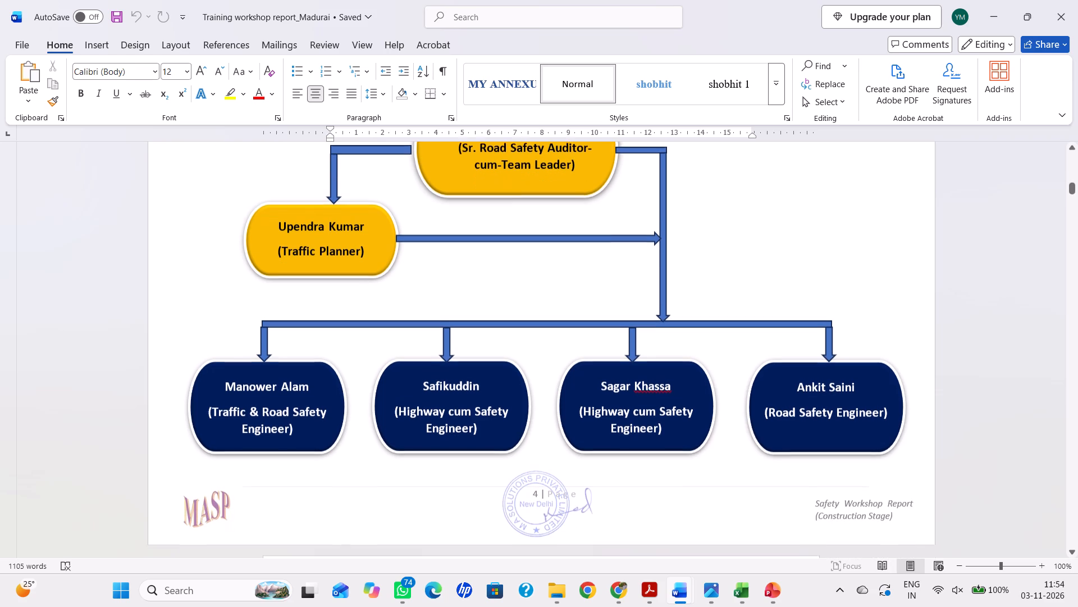
Compare the Safety Audit Team chart of the workshop report with the one in the Melur to Karaikudi audit report PDF.
key(grave)
key(alt+Tab)
key(grave)
key(alt+Tab)
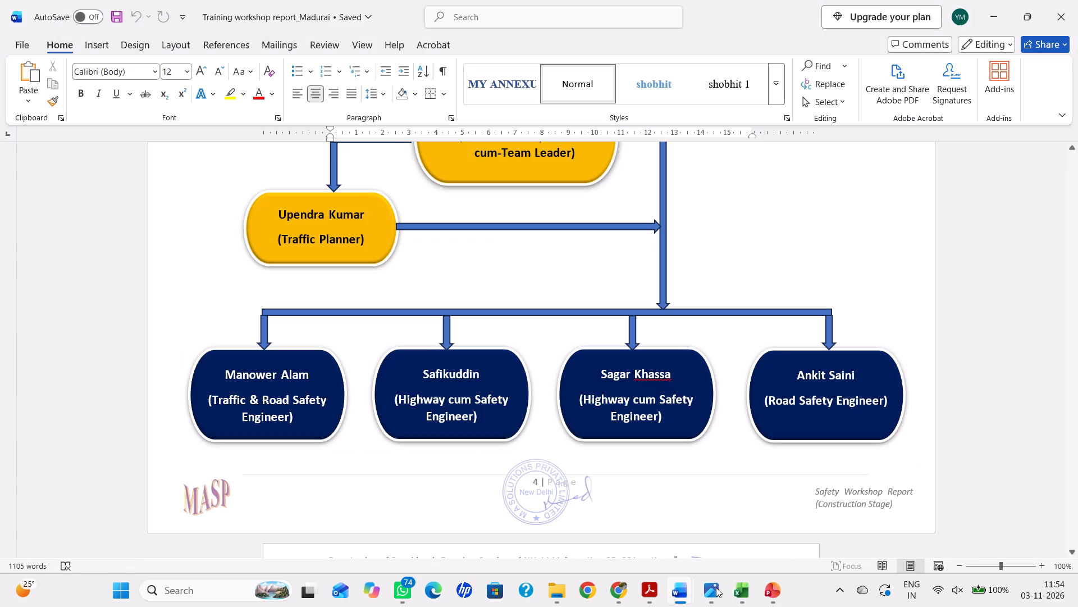
click(651, 588)
scroll(614, 403, up, 6)
scroll(614, 403, down, 10)
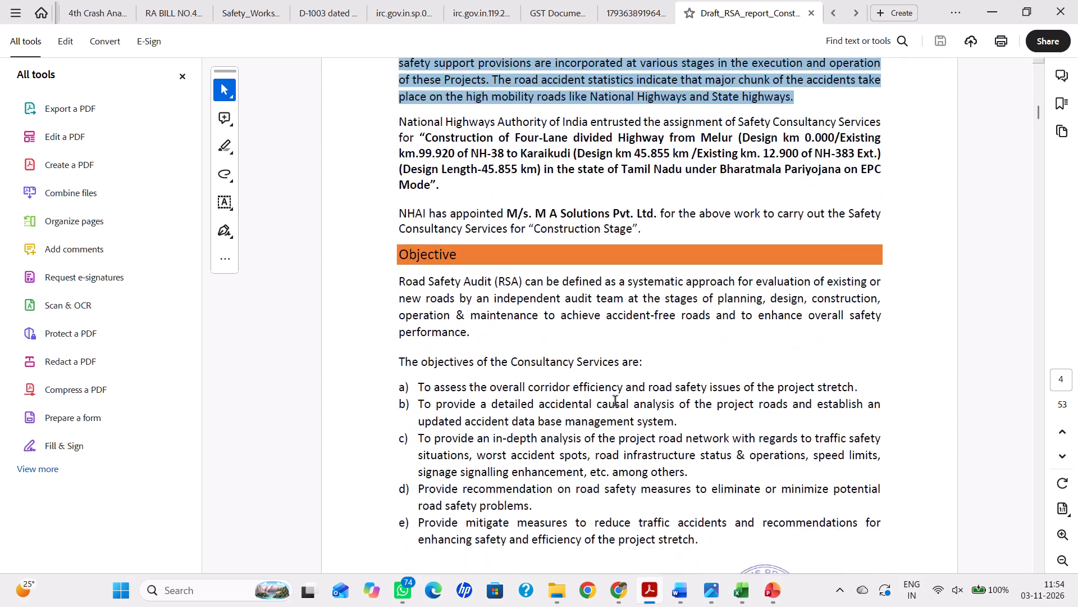
scroll(615, 402, down, 20)
scroll(615, 402, down, 10)
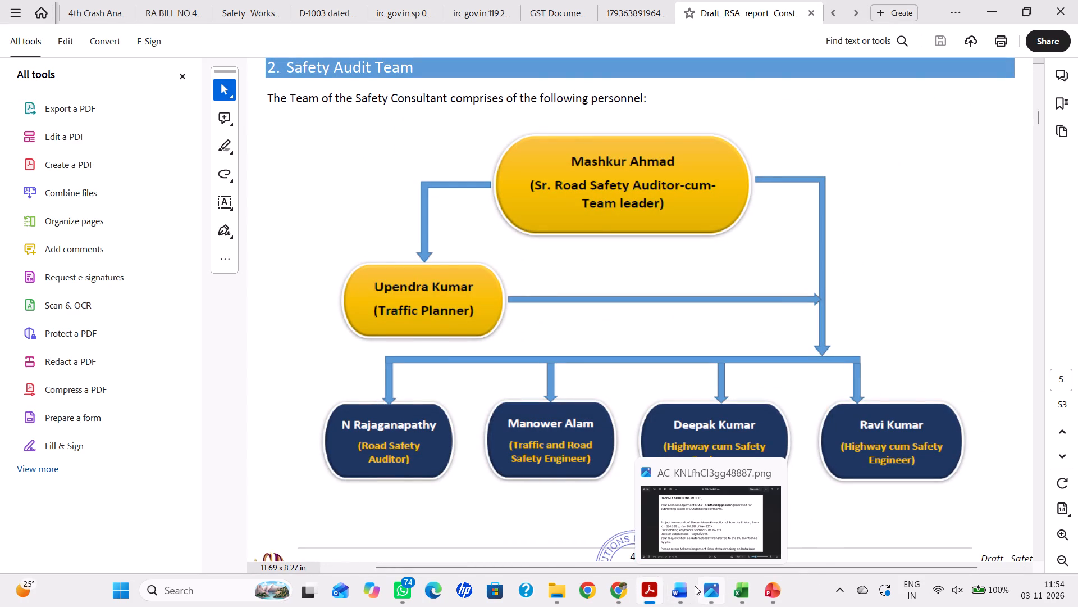
key(grave)
key(alt+Tab)
scroll(711, 345, up, 4)
scroll(711, 345, down, 2)
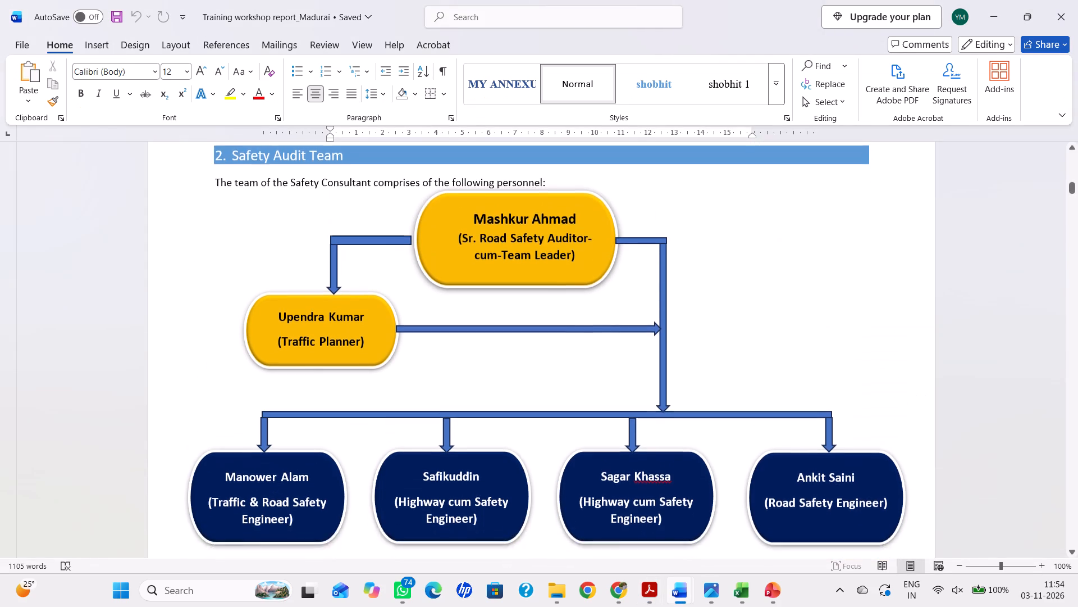
key(grave)
key(alt+Tab)
key(grave)
key(alt+Tab)
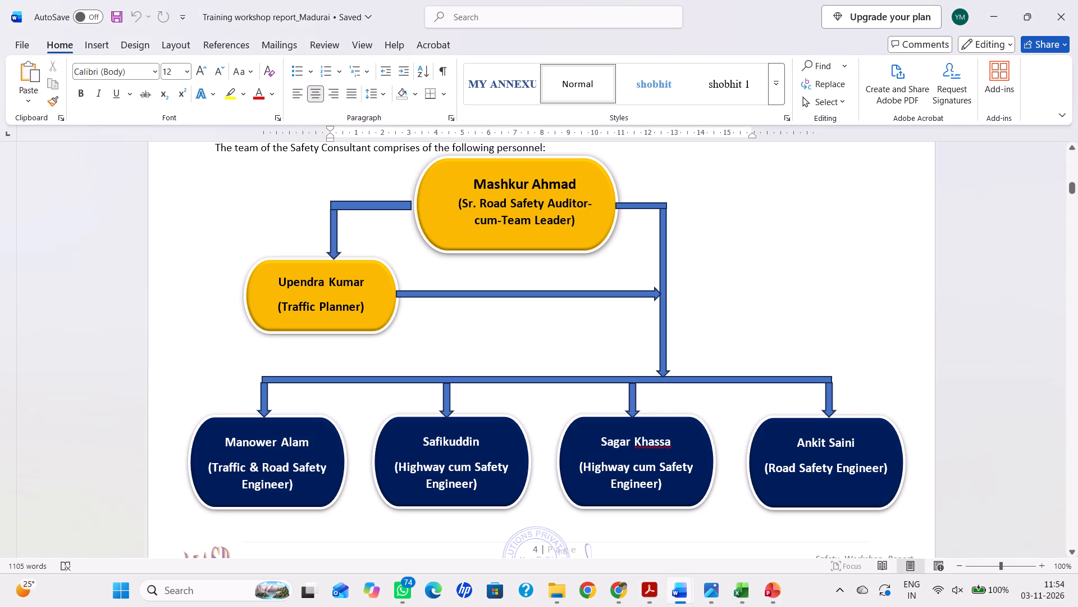
Compare the four bottom-row personnel boxes of the workshop report's team chart with those in the audit report PDF.
key(grave)
key(alt+Tab)
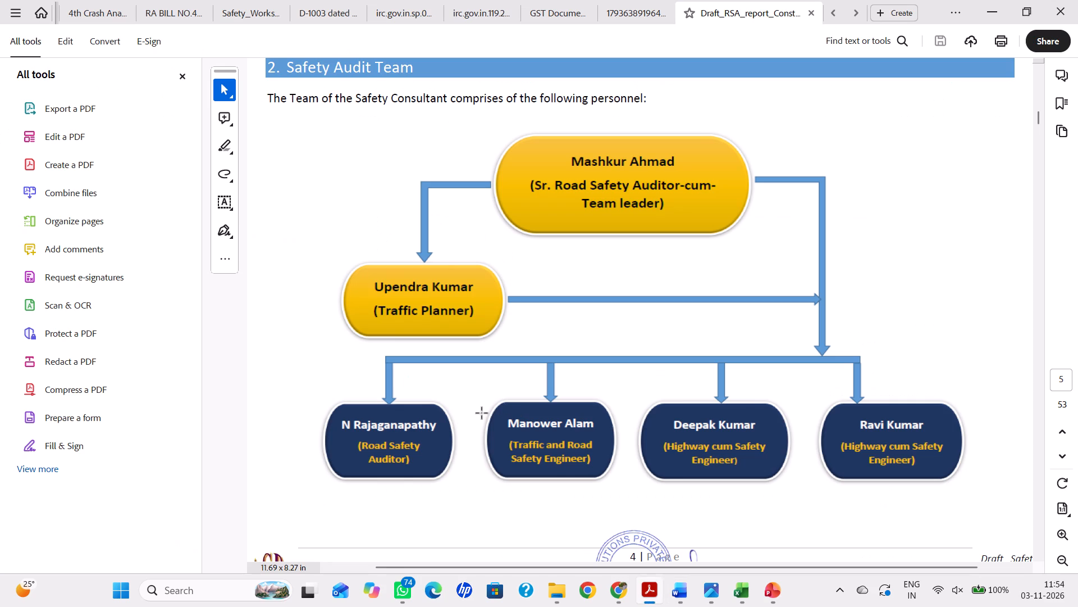
key(grave)
key(alt+Tab)
key(grave)
key(alt+Tab)
key(grave)
key(alt+Tab)
Replace the name in the first bottom-row box of the workshop report's chart with the Road Safety Auditor's name from the audit report PDF.
click(308, 444)
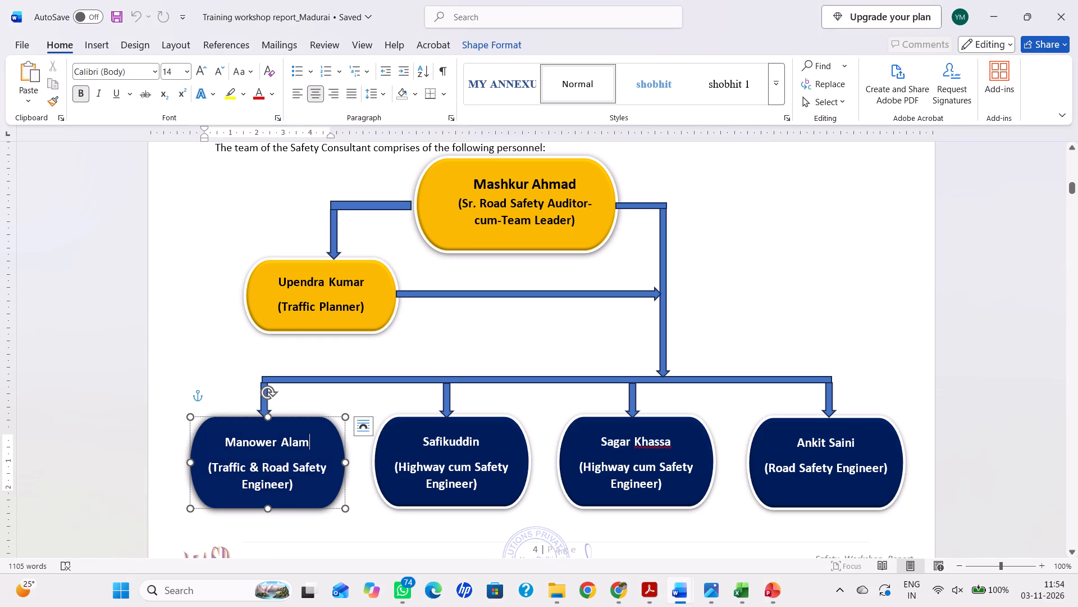
key(BackSpace)
key(BackSpace)
key(BackSpace)
key(BackSpace)
key(BackSpace)
key(BackSpace)
key(BackSpace)
key(BackSpace)
key(BackSpace)
key(BackSpace)
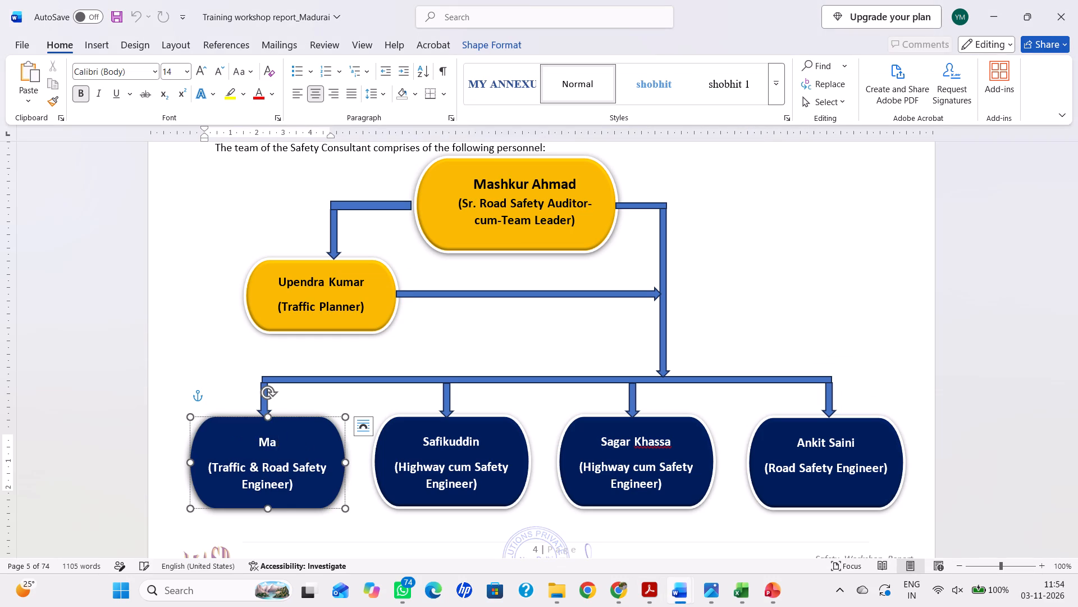
key(BackSpace)
key(BackSpace)
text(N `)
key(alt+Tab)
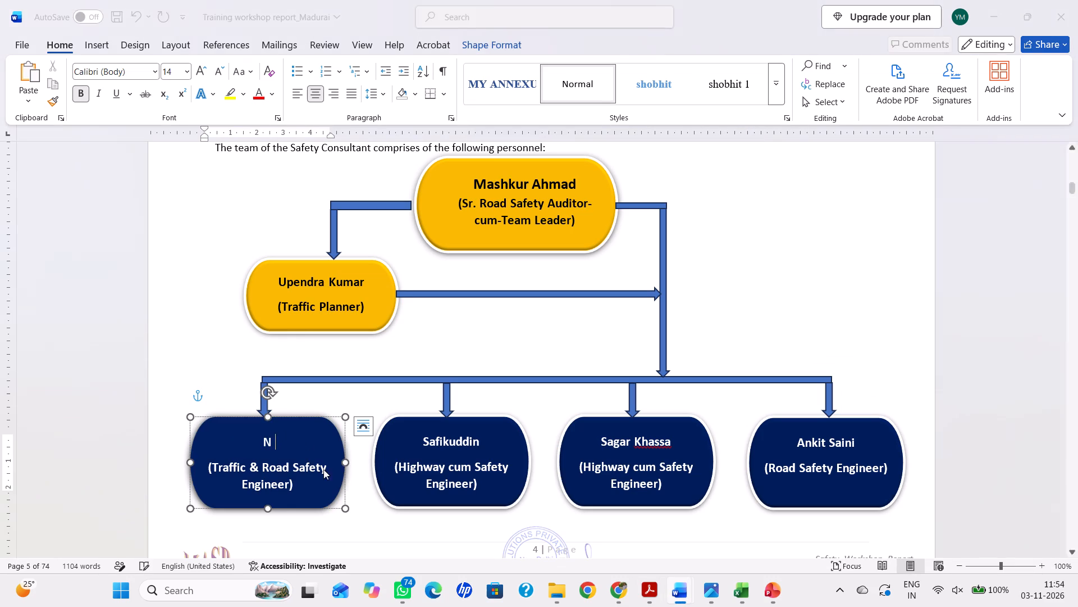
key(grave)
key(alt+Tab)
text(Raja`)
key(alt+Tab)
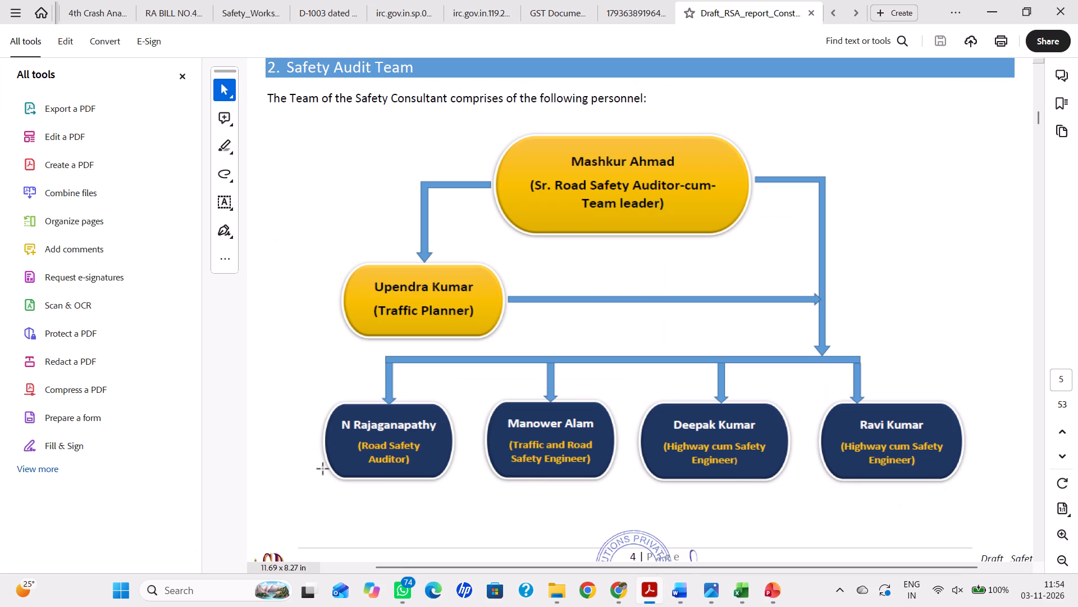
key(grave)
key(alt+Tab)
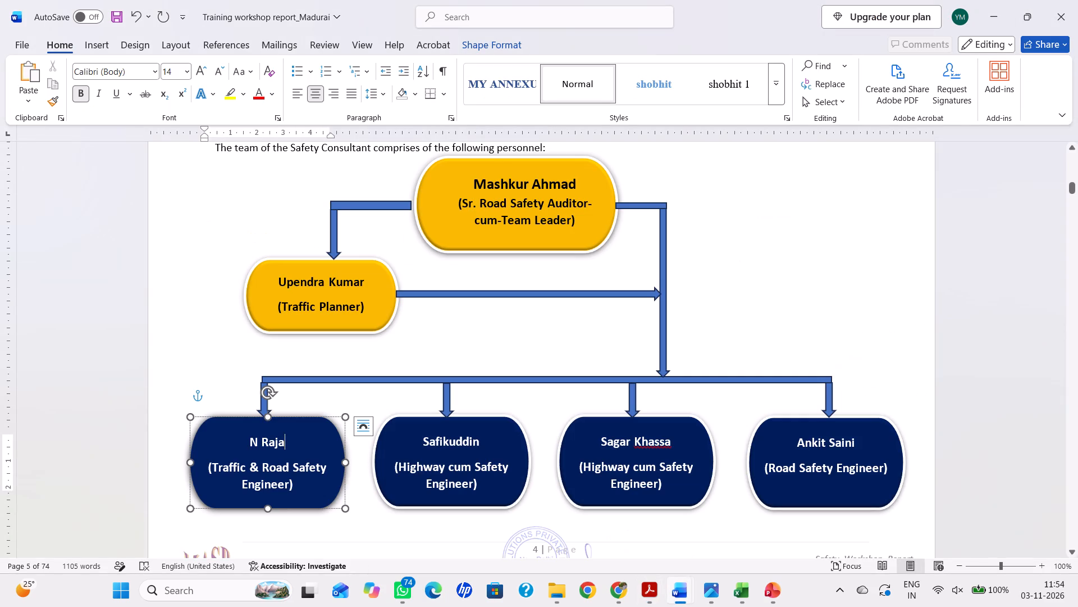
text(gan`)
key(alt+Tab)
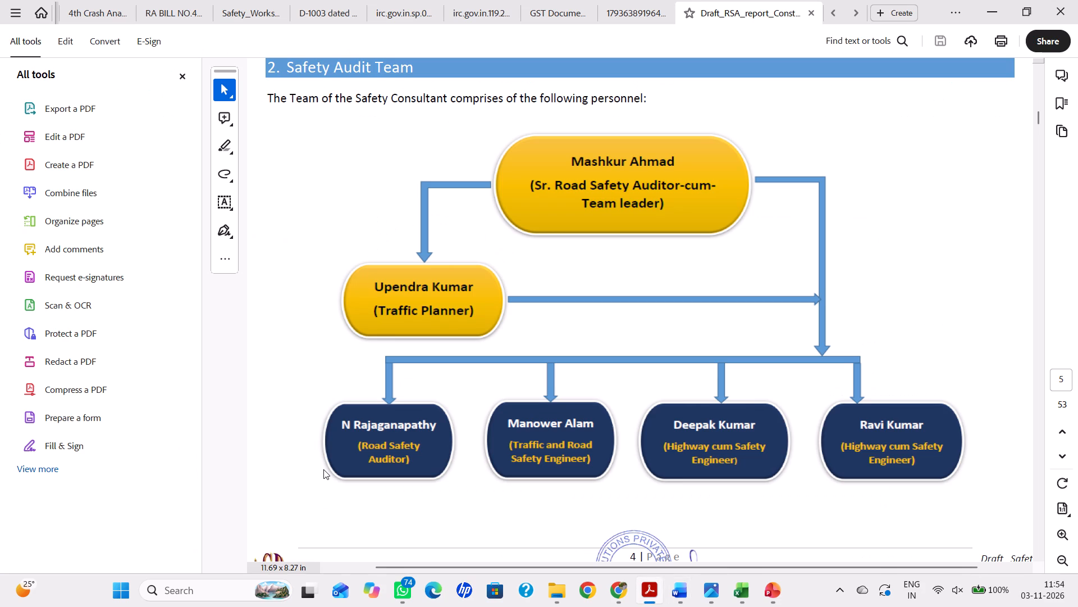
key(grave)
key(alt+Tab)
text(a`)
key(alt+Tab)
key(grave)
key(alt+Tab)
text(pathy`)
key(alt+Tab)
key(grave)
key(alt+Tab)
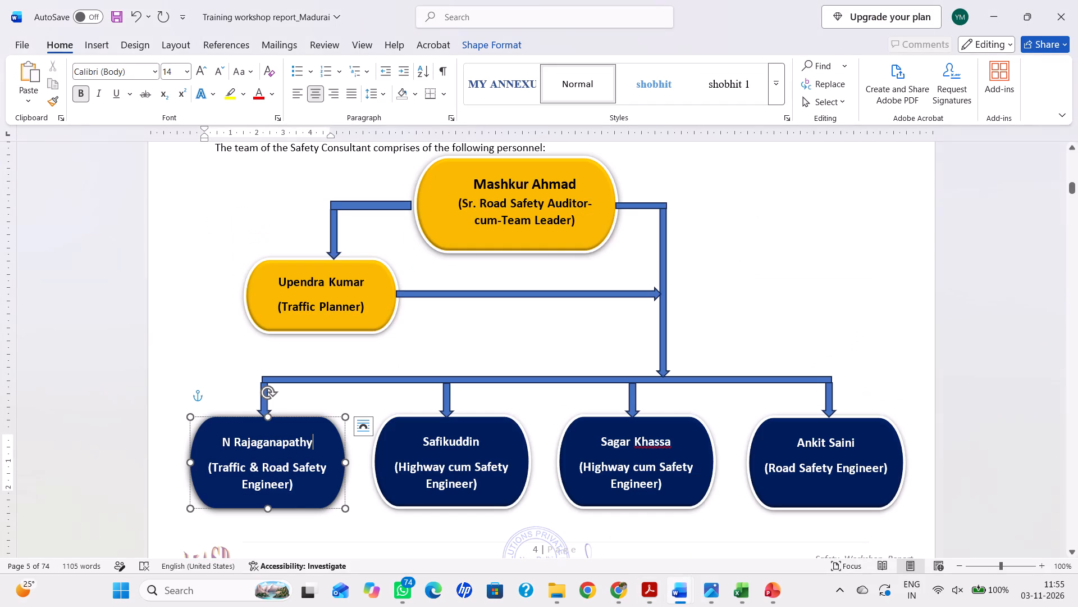
Change the role in the first bottom-row box to "Road Safety Auditor" within its brackets and save the report.
drag(213, 466, 287, 480)
text(Ropad)
key(space)
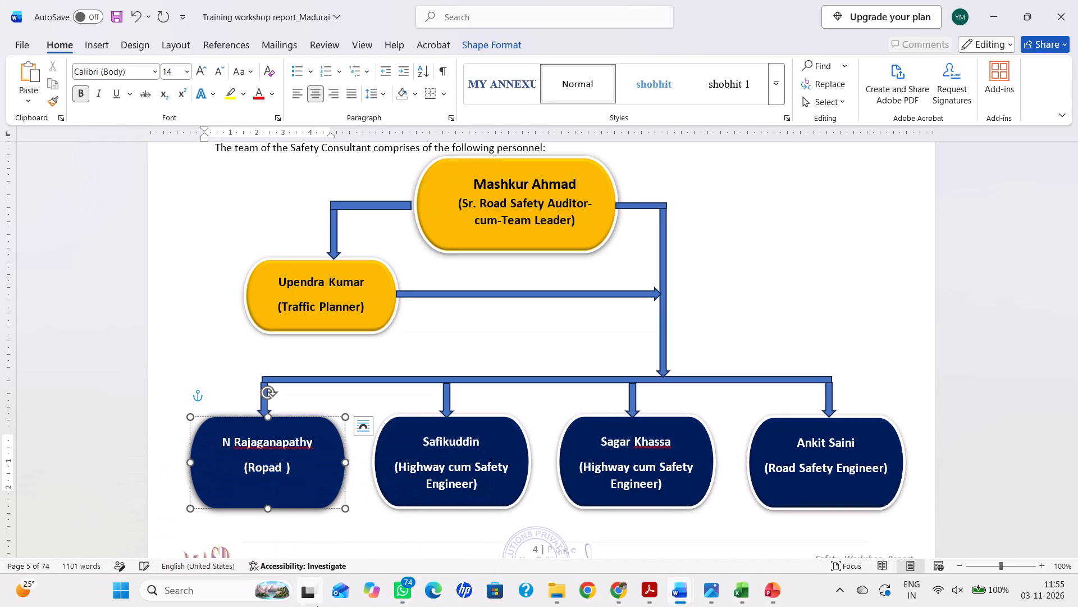
key(BackSpace)
key(BackSpace)
key(BackSpace)
key(BackSpace)
text(ad Safety Auditoe)
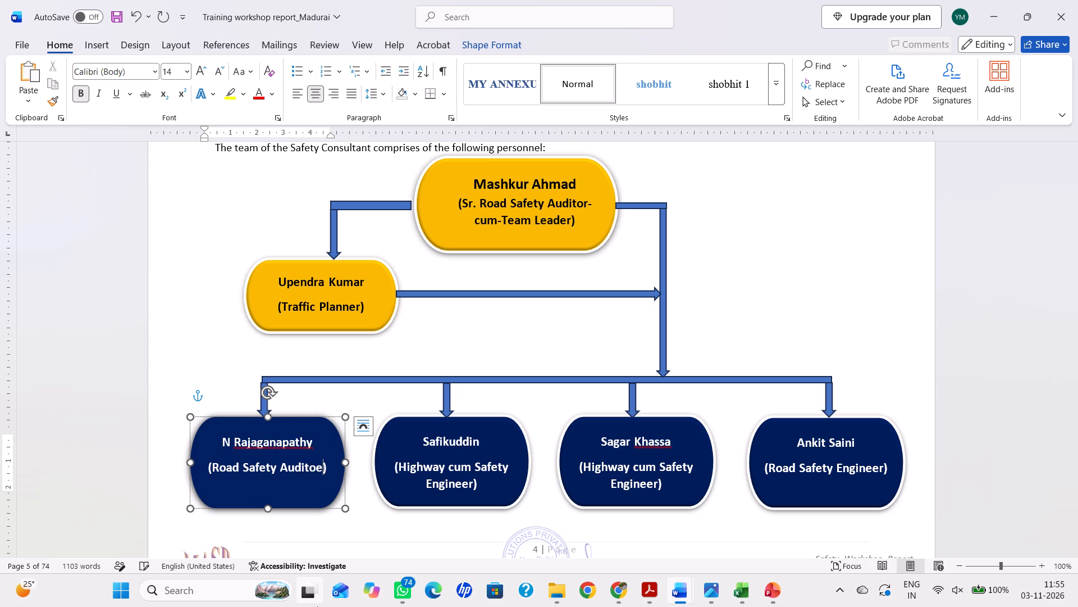
key(BackSpace)
key(r)
key(ctrl+s)
Check the role text styling in the audit report PDF, colour "(Road Safety Auditor)" yellow in the workshop chart, and save the report.
key(grave)
key(alt+Tab)
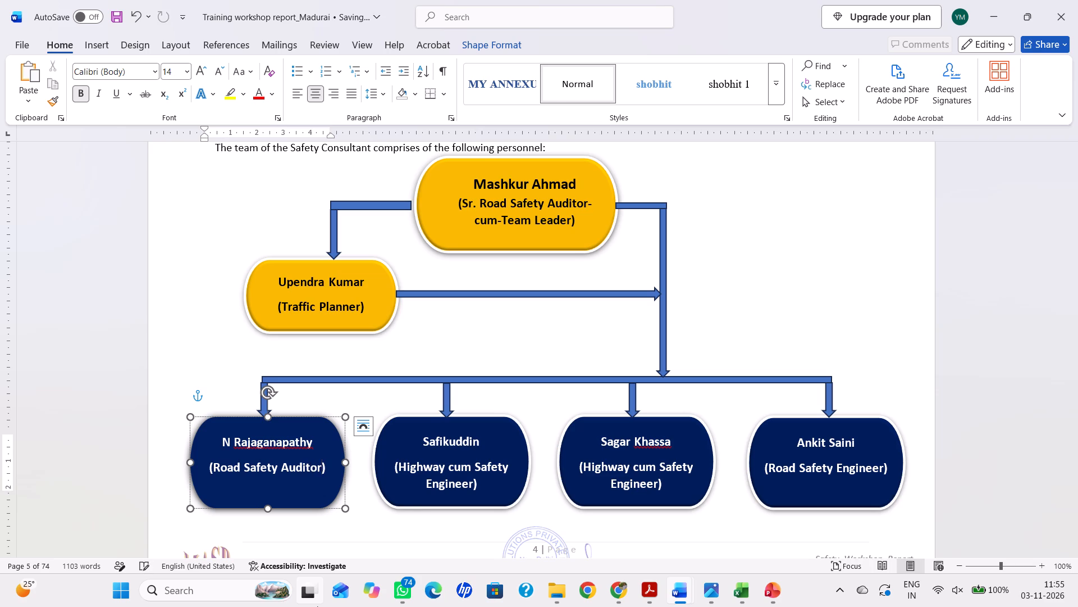
key(grave)
key(alt+Tab)
key(grave)
key(alt+Tab)
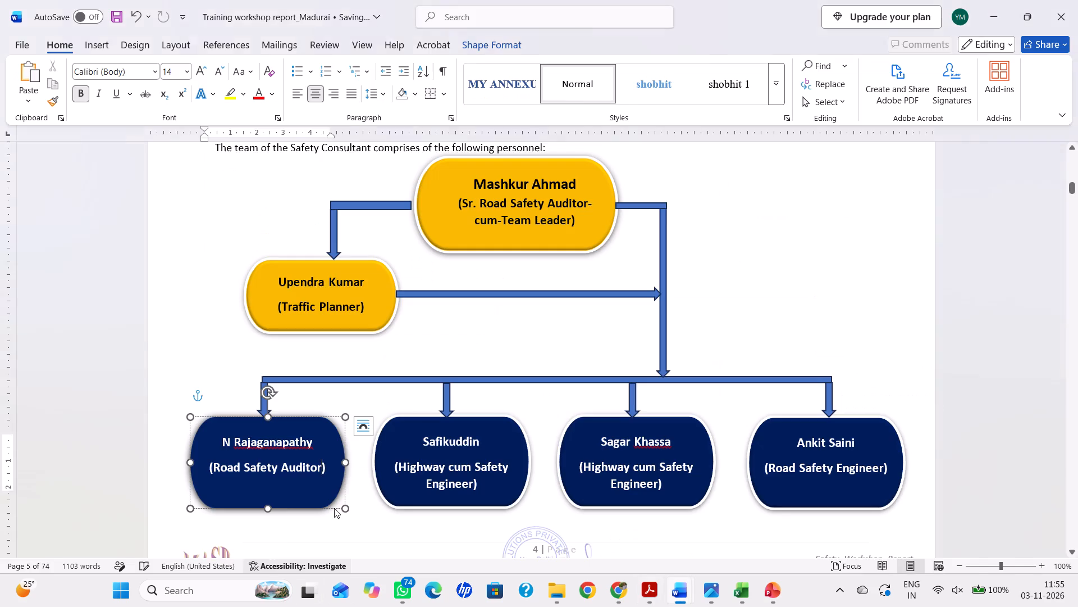
key(grave)
key(alt+Tab)
drag(327, 466, 272, 466)
drag(272, 466, 204, 468)
click(212, 468)
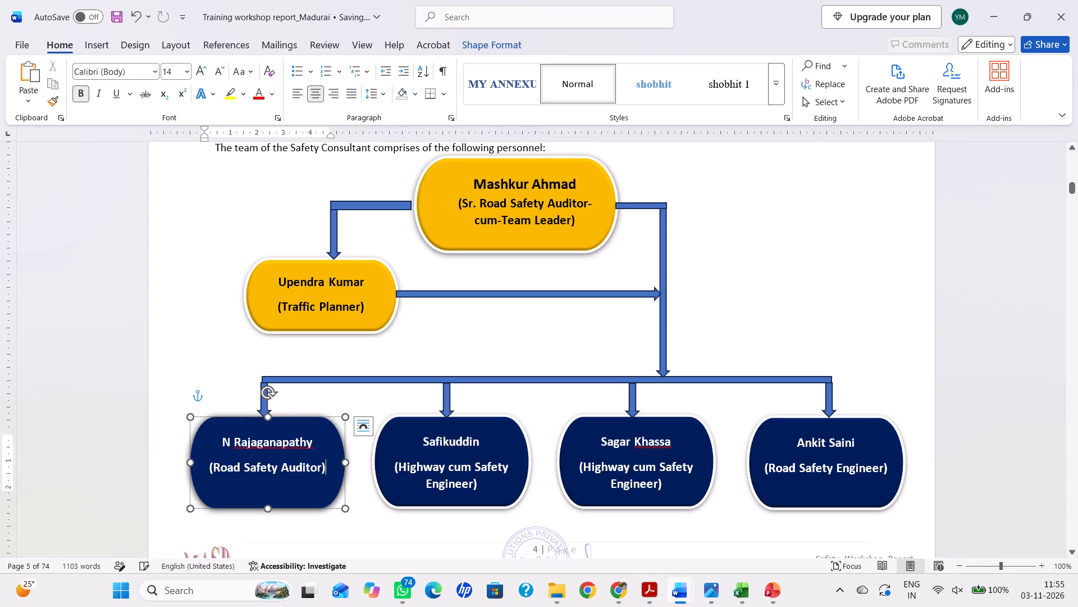
drag(205, 465, 327, 481)
click(329, 472)
drag(329, 472, 203, 464)
click(272, 96)
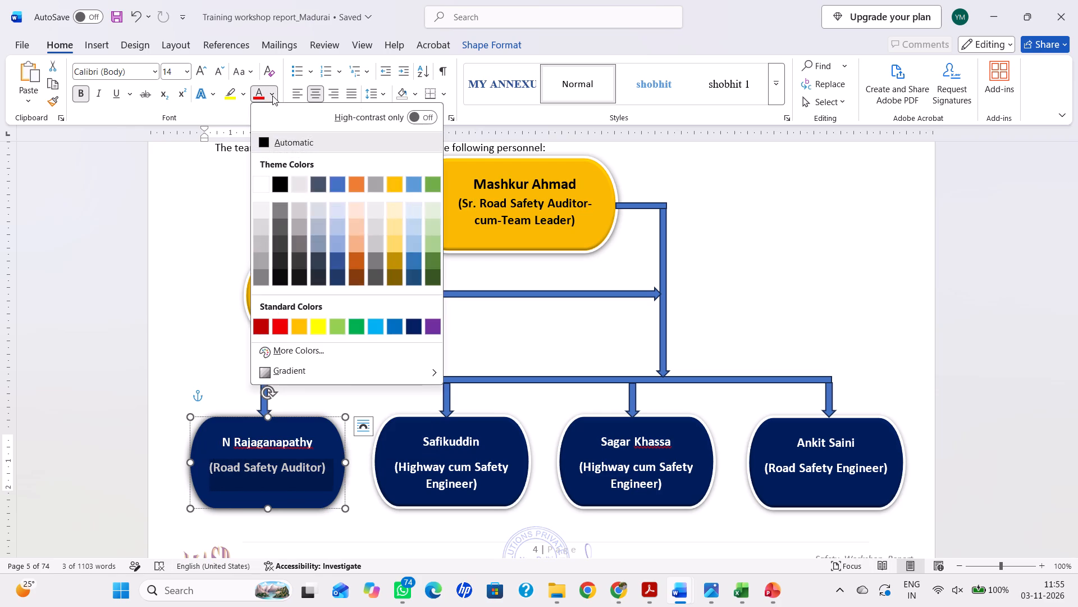
click(319, 328)
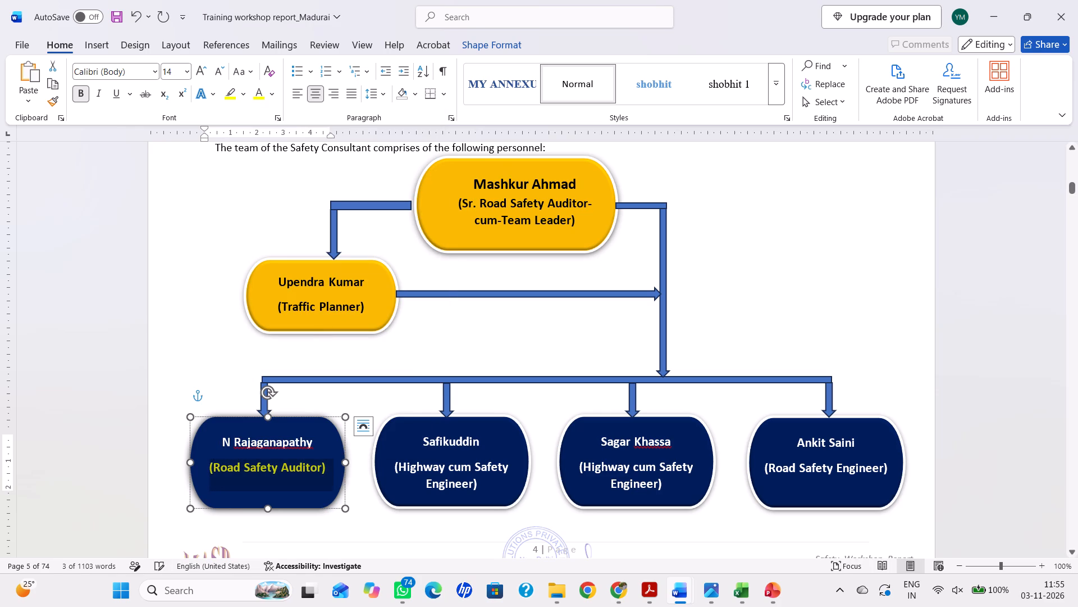
click(866, 312)
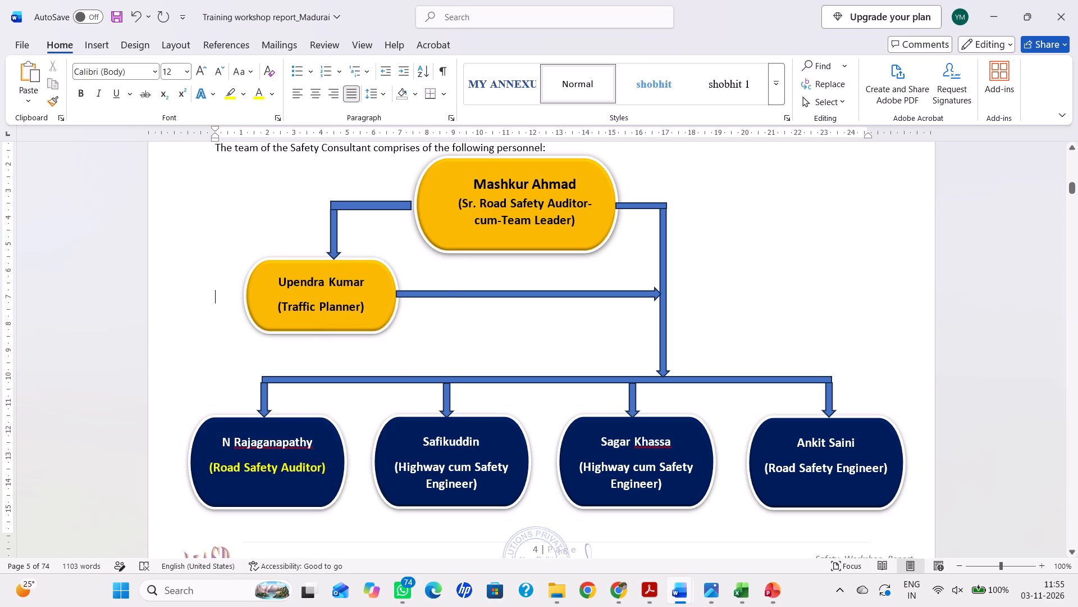
key(ctrl+s)
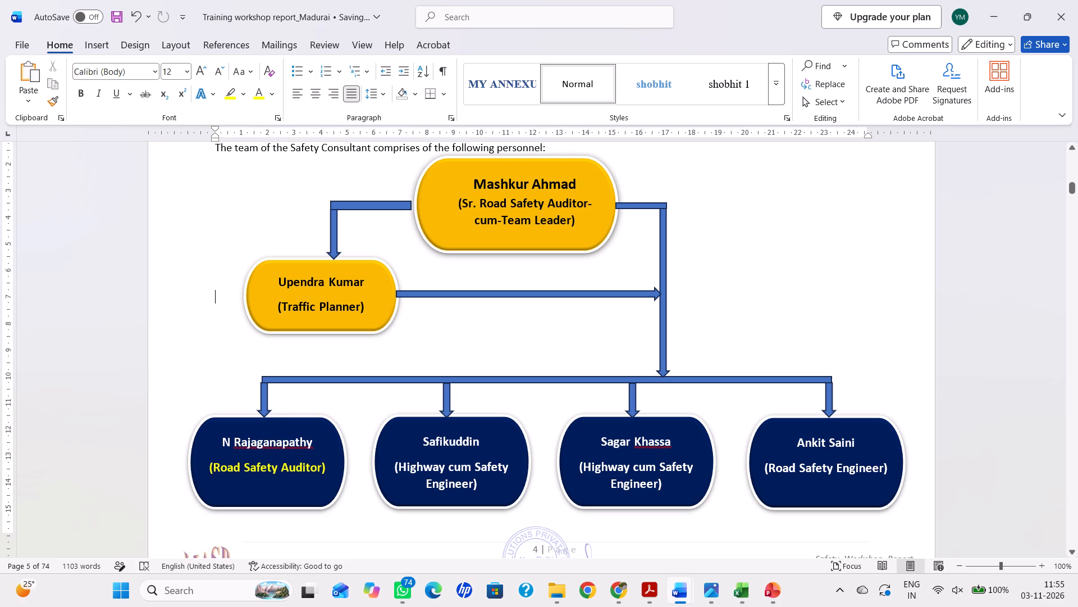
Replace the name in the second bottom-row box, a Highway cum Safety Engineer, with "Ravi", consulting the audit report PDF.
click(482, 448)
click(482, 441)
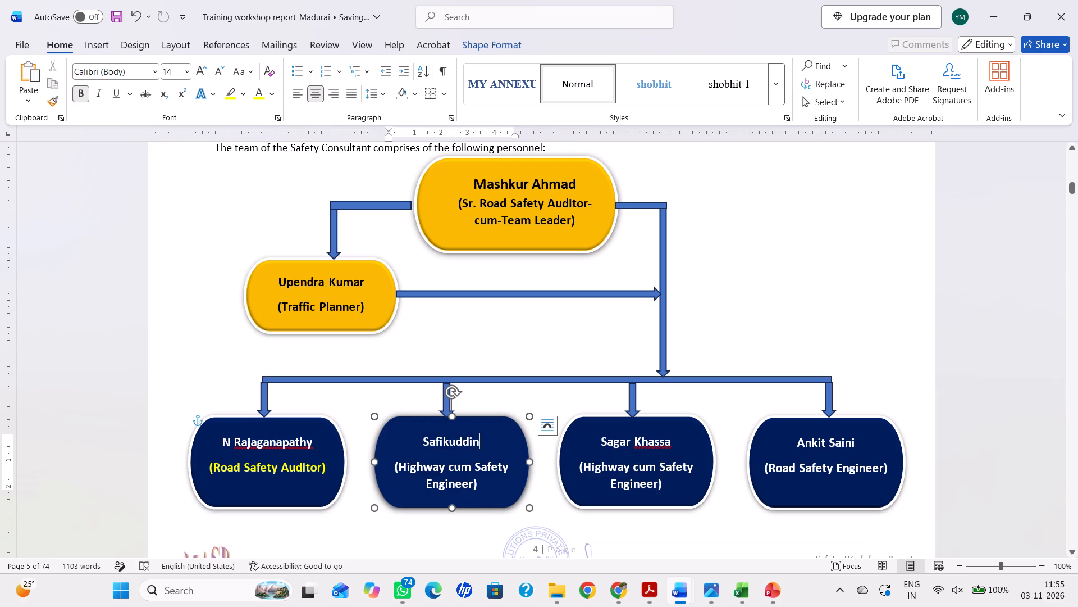
key(BackSpace)
key(BackSpace)
key(BackSpace)
key(BackSpace)
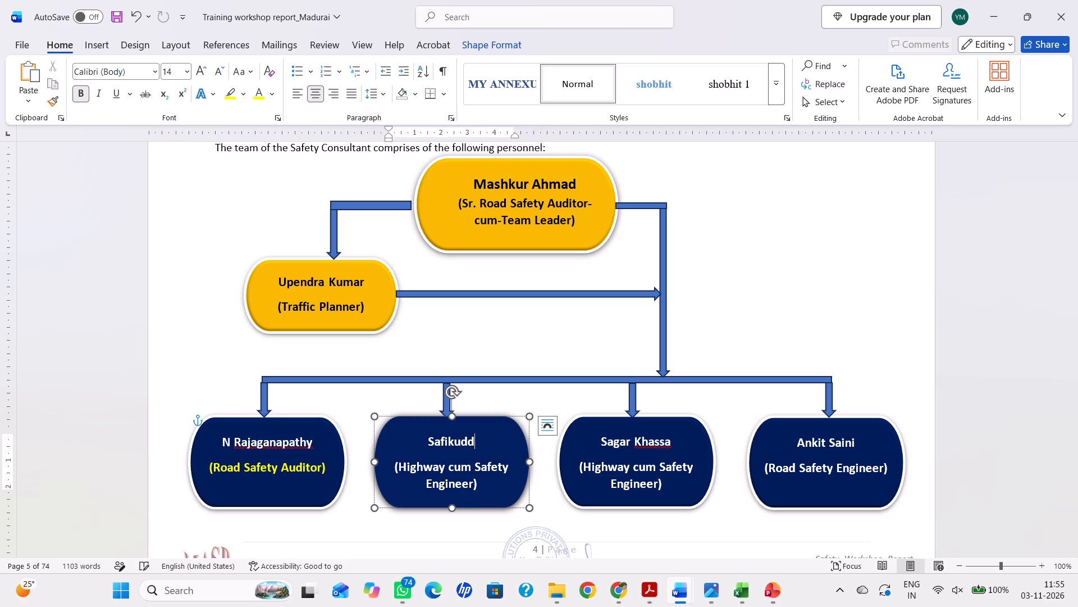
key(BackSpace)
key(BackSpace)
key(BackSpace)
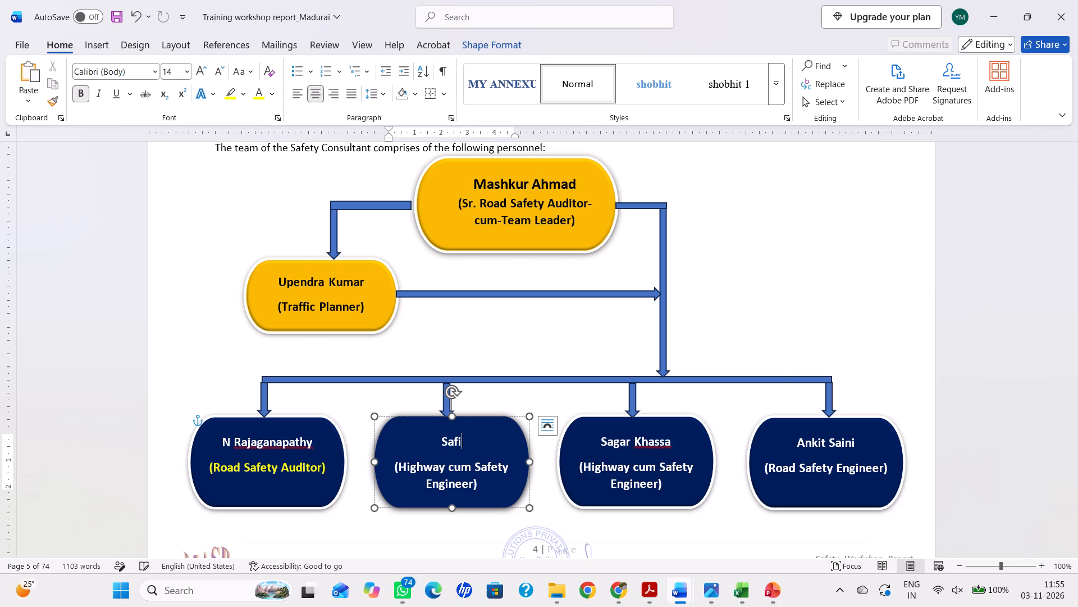
key(grave)
key(alt+Tab)
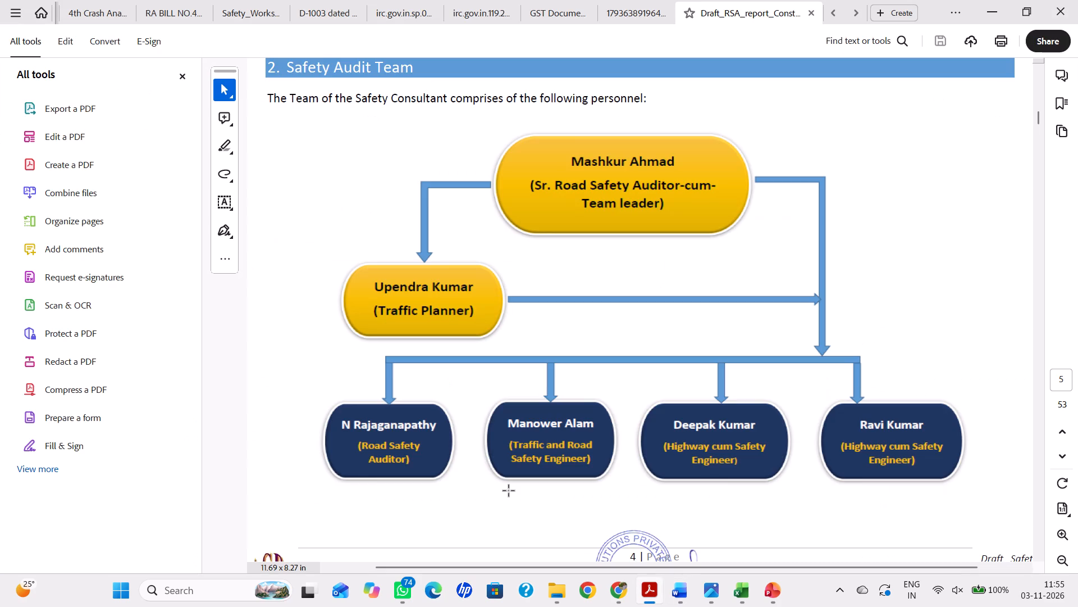
key(grave)
key(alt+Tab)
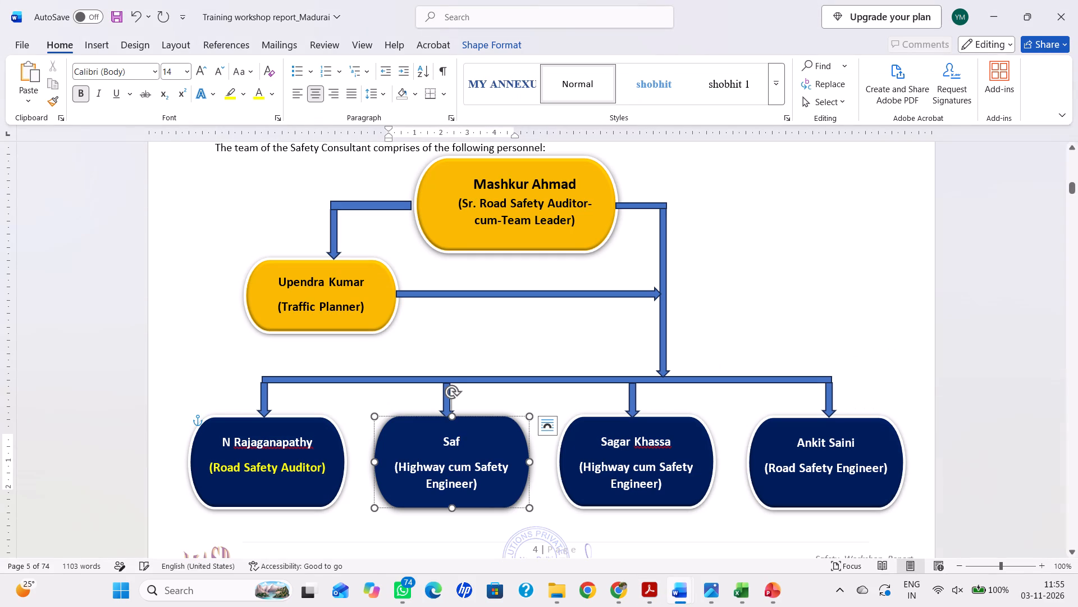
key(BackSpace)
key(BackSpace)
key(BackSpace)
text(Ravi)
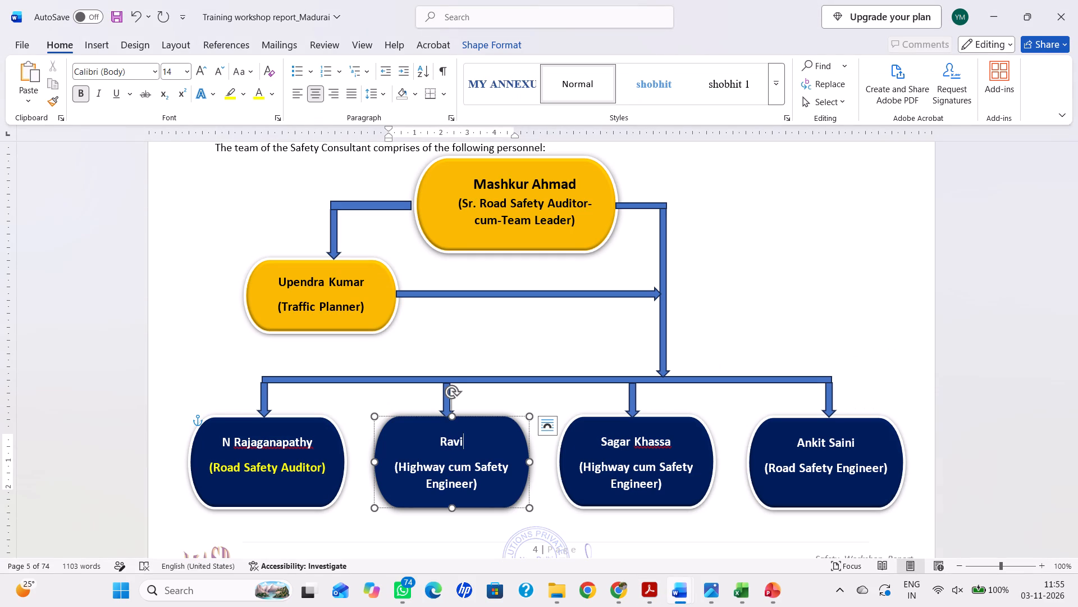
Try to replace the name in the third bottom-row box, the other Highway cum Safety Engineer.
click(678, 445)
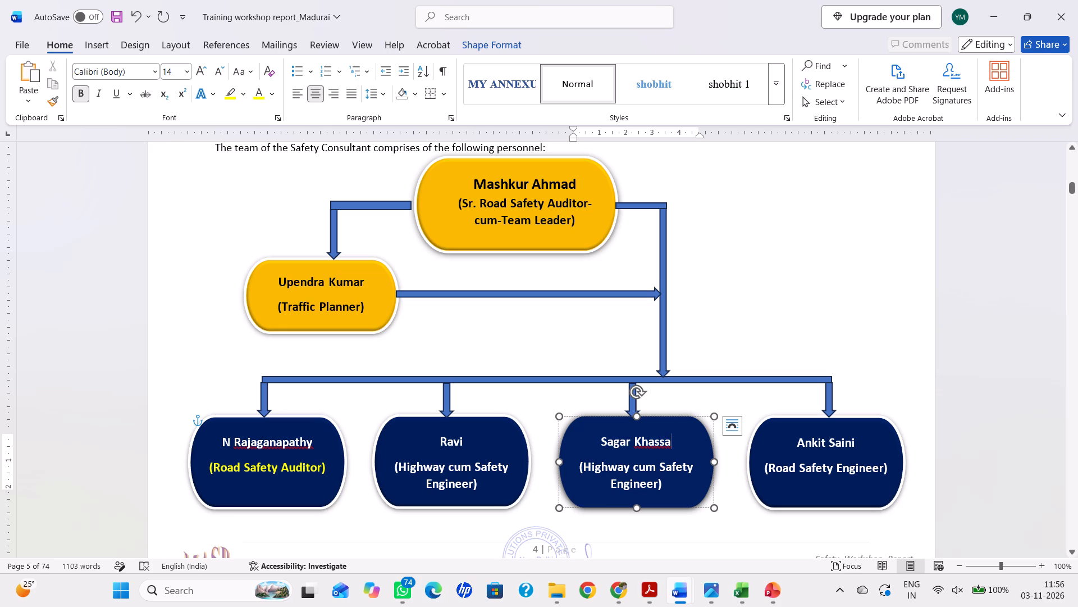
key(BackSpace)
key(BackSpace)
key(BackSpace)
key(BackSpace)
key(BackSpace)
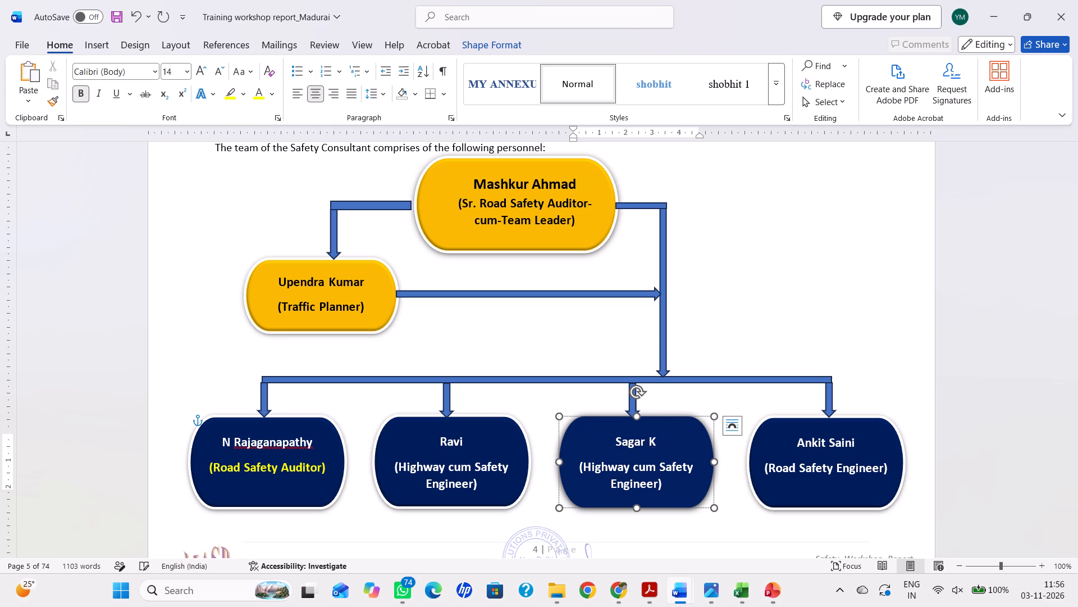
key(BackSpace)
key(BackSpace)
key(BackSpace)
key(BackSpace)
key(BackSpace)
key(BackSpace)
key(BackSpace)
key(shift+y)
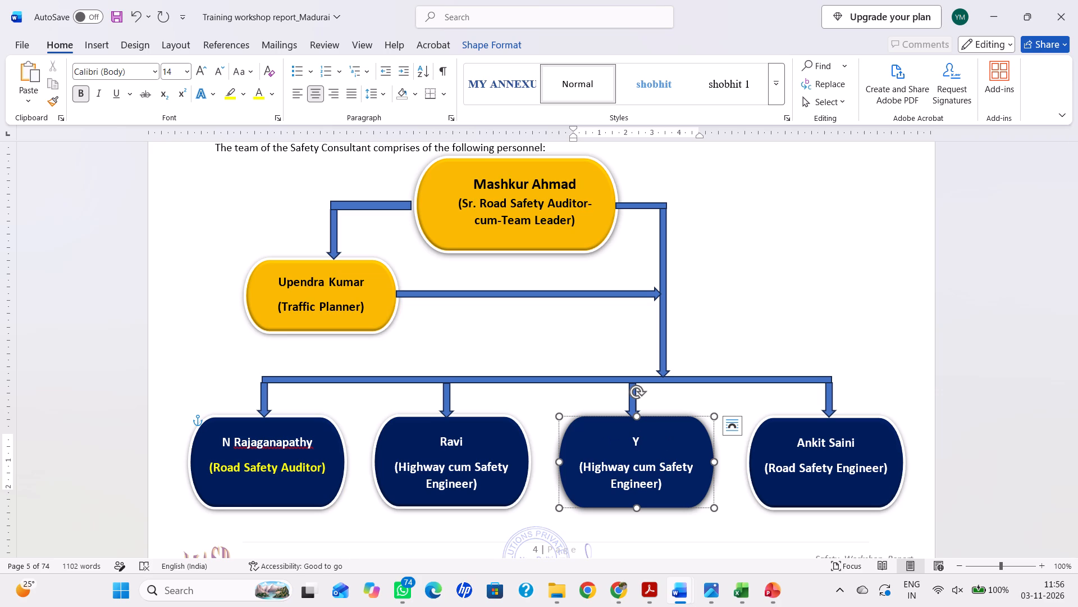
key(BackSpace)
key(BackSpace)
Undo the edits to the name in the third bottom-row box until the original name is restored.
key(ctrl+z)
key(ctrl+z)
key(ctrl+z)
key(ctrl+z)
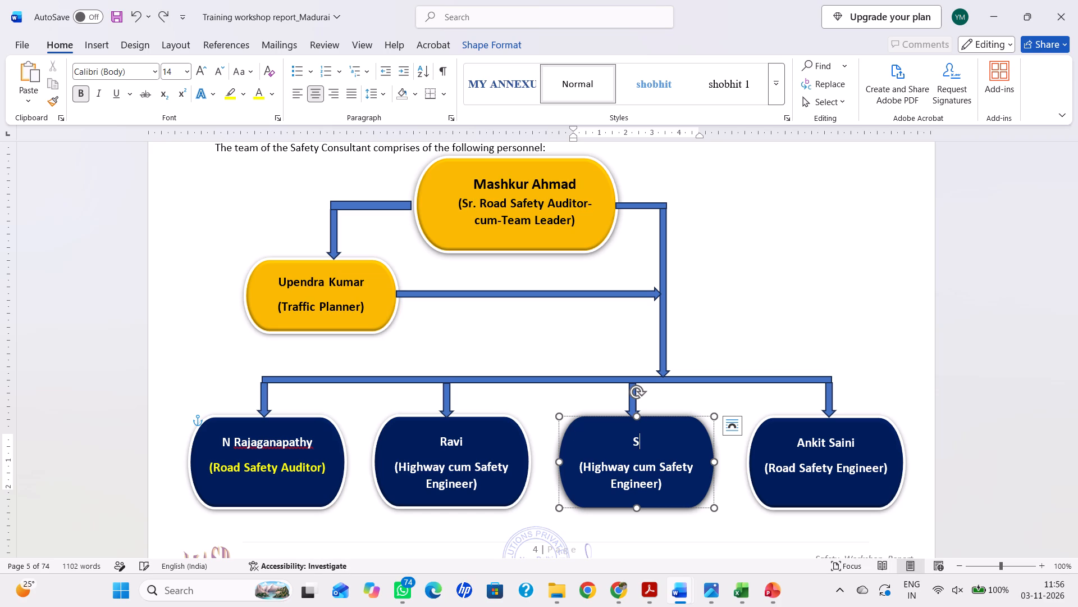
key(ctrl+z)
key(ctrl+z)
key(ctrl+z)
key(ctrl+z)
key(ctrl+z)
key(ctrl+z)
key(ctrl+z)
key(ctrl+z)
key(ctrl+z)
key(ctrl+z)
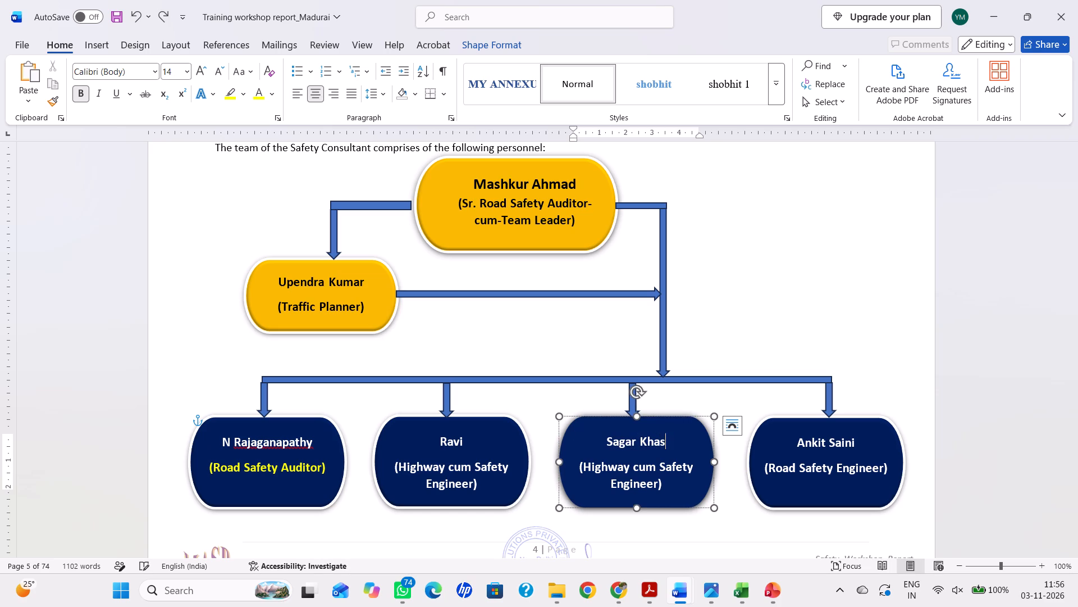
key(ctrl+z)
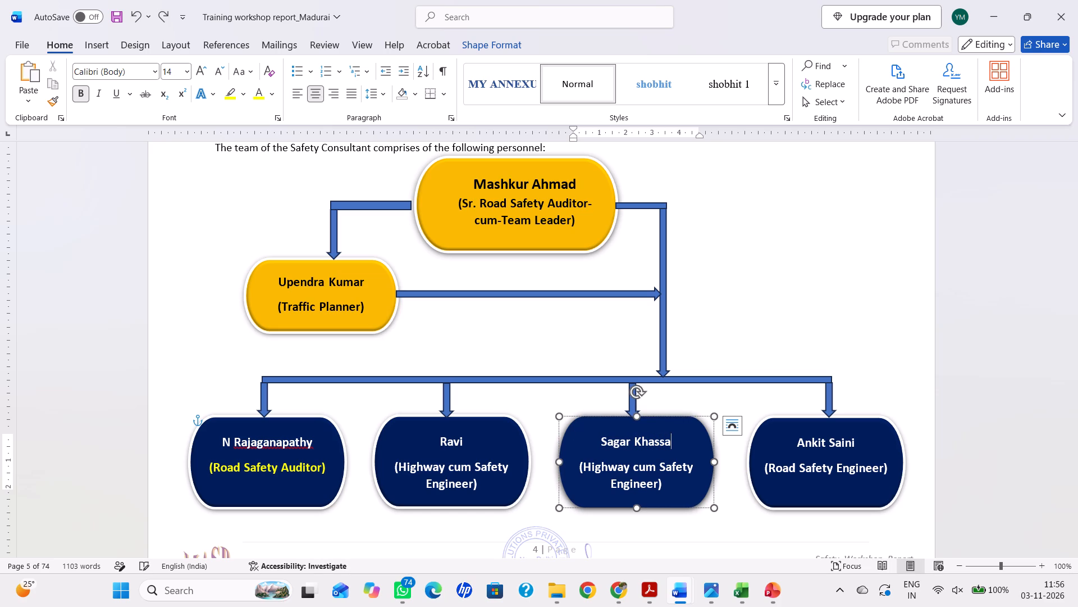
Save the workshop report.
key(ctrl+s)
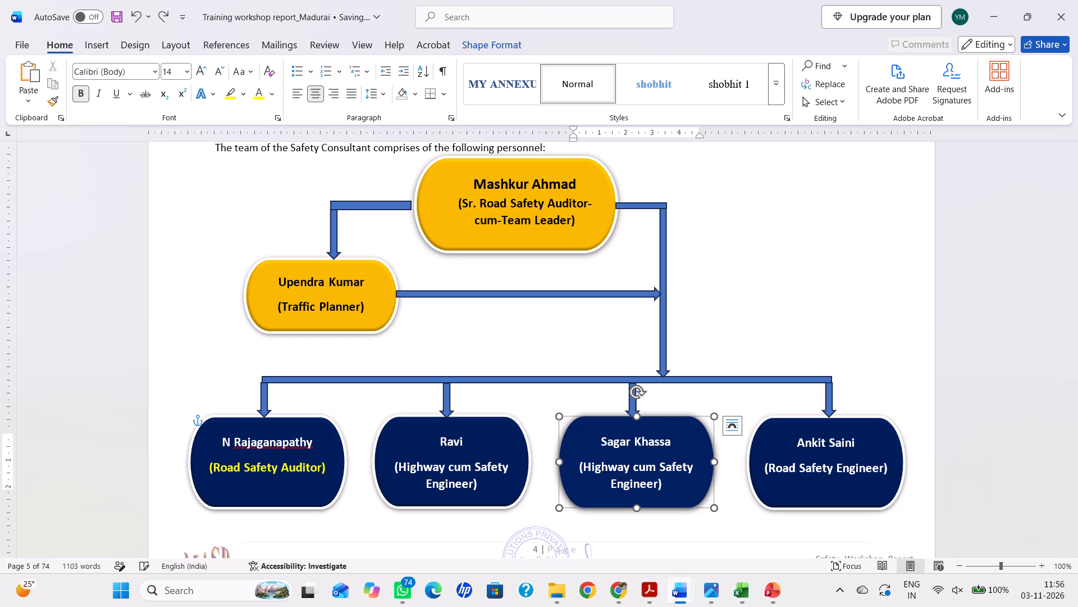
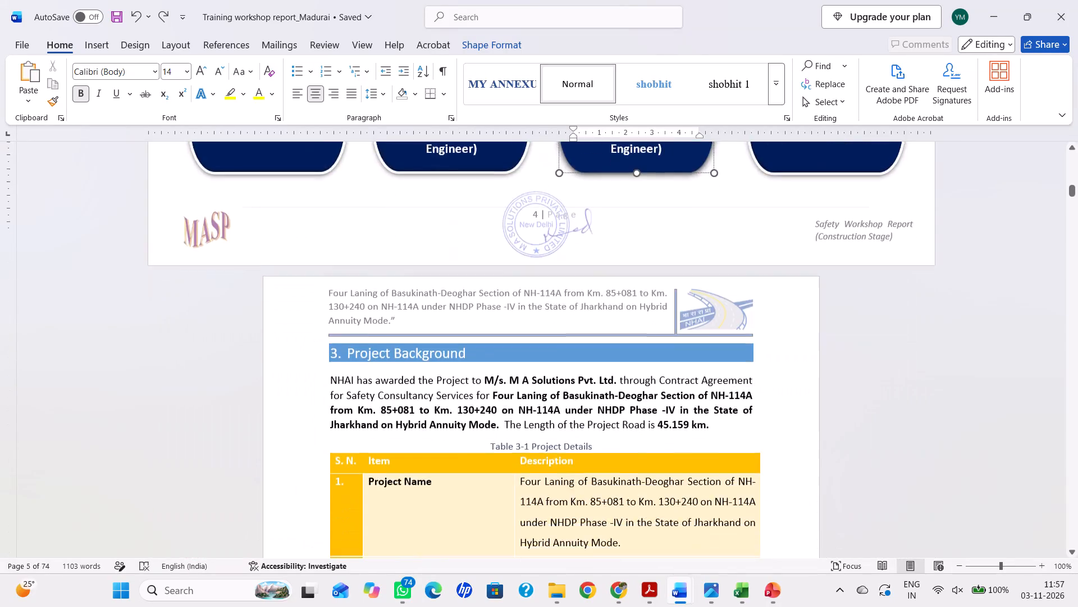
Copy the three bold Madurai project titles from the first paragraph of the Introduction section.
scroll(437, 379, up, 2)
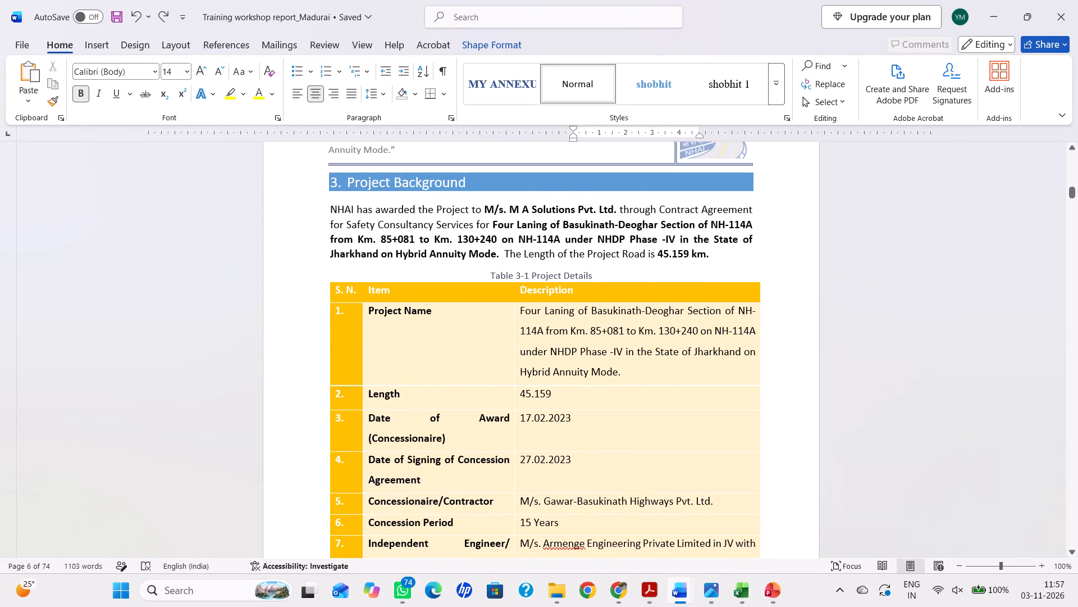
scroll(453, 319, up, 12)
scroll(453, 319, down, 1)
scroll(453, 319, up, 13)
scroll(453, 319, down, 1)
scroll(453, 319, up, 13)
scroll(453, 319, down, 1)
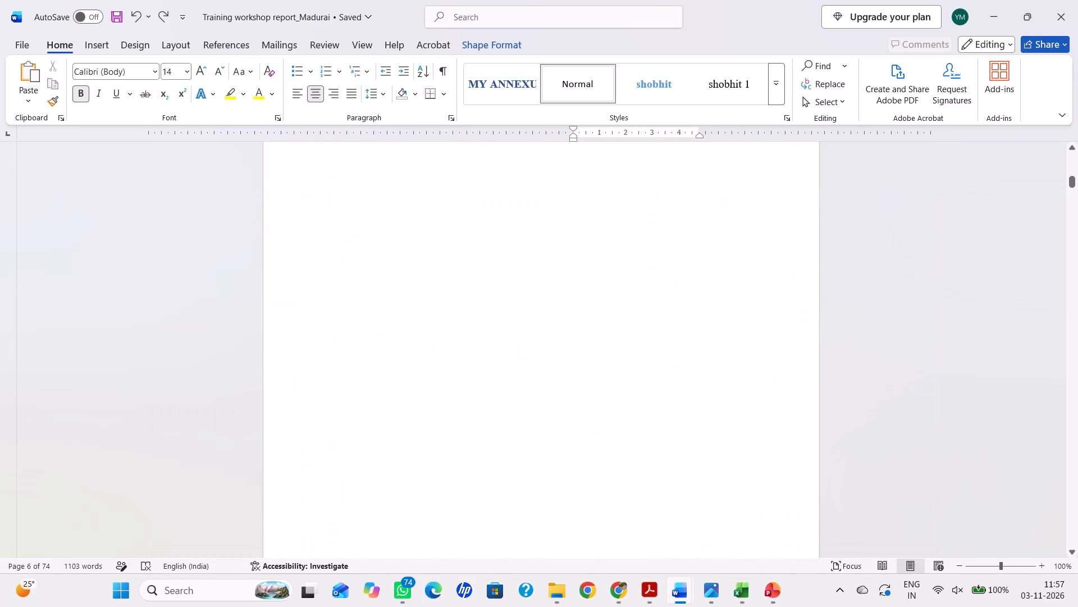
scroll(453, 319, up, 18)
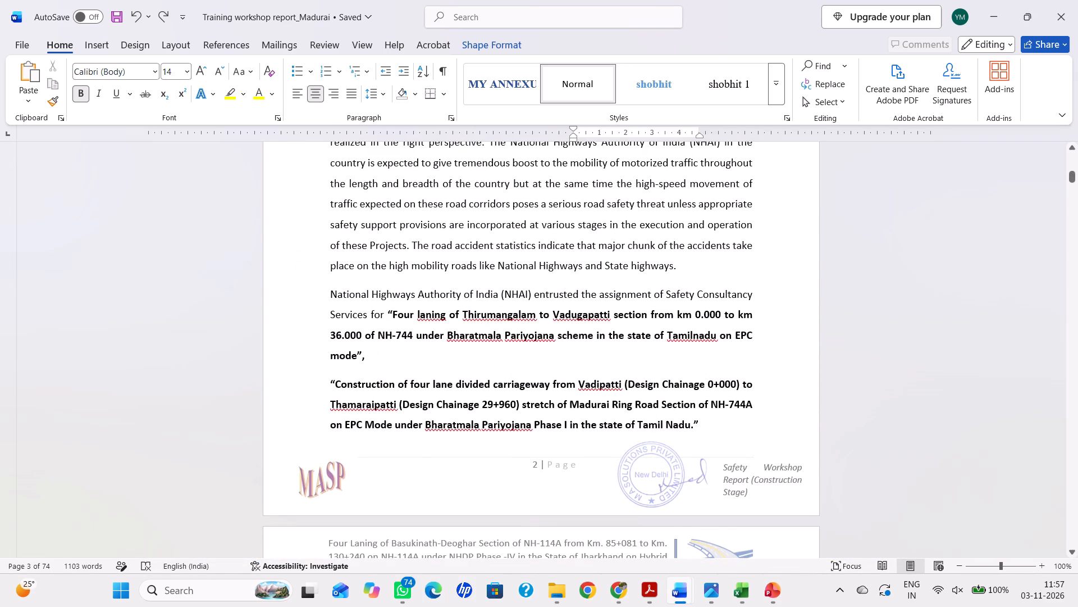
scroll(453, 319, up, 3)
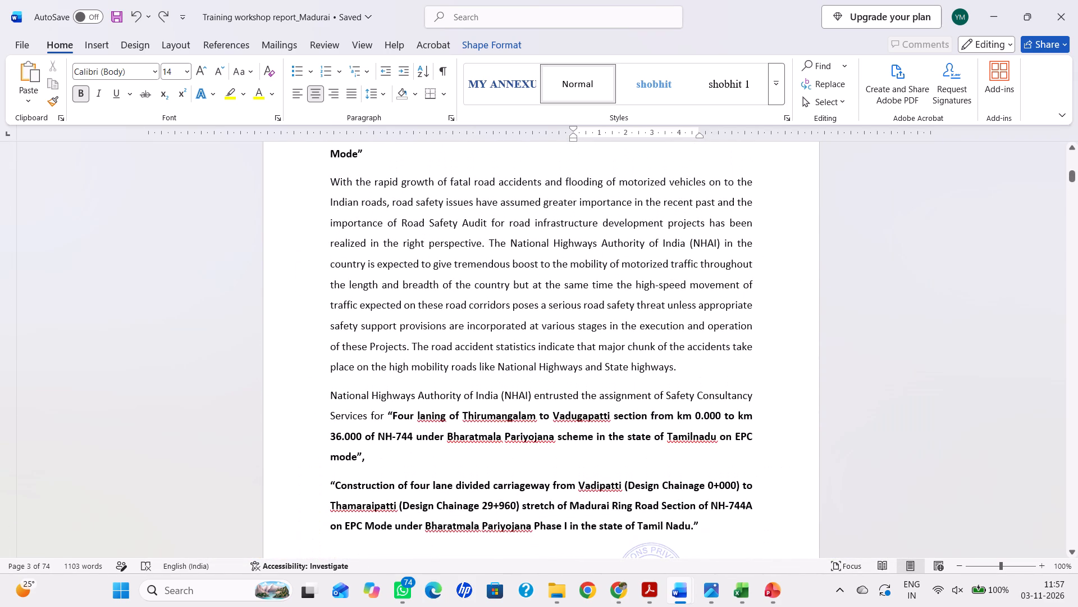
scroll(423, 342, up, 9)
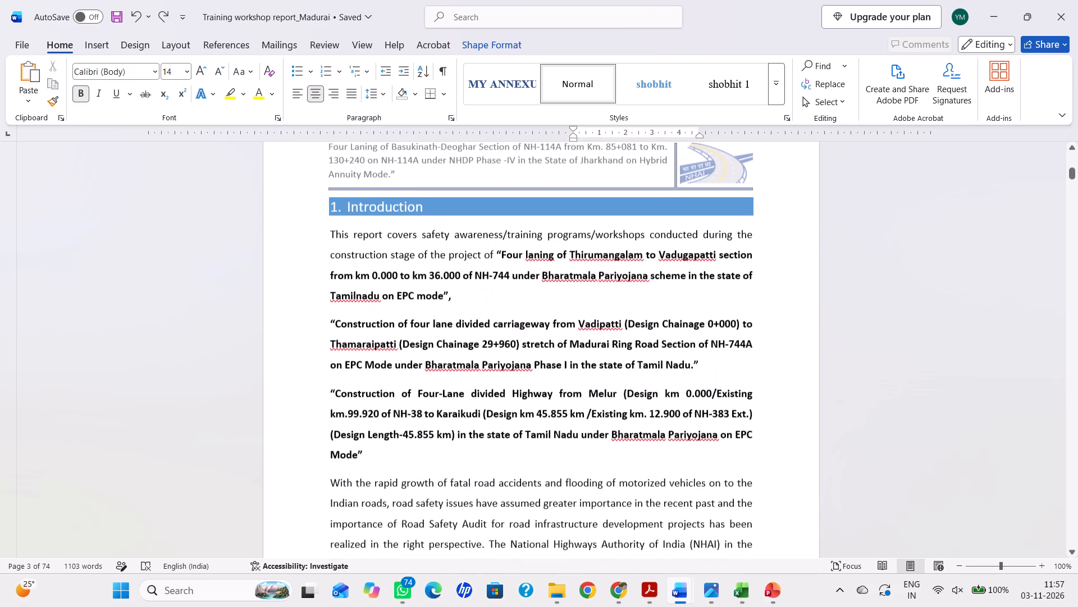
scroll(428, 333, up, 1)
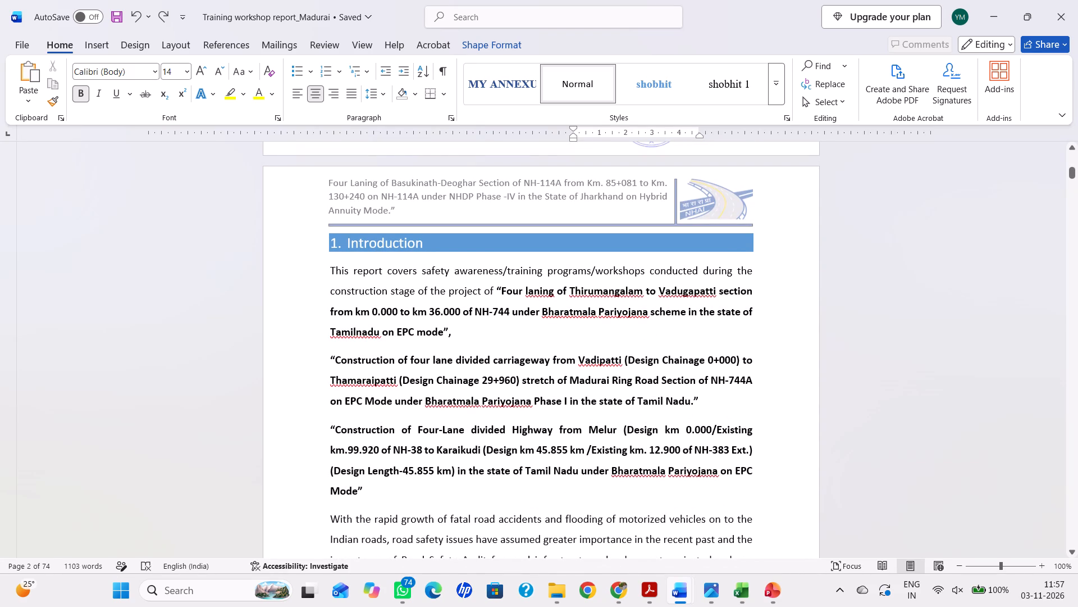
drag(497, 287, 389, 491)
key(ctrl+c)
Replace the Basukinath-Deoghar project name in the Project Background paragraph with the copied project titles, adding a space before "The Length".
scroll(488, 375, down, 8)
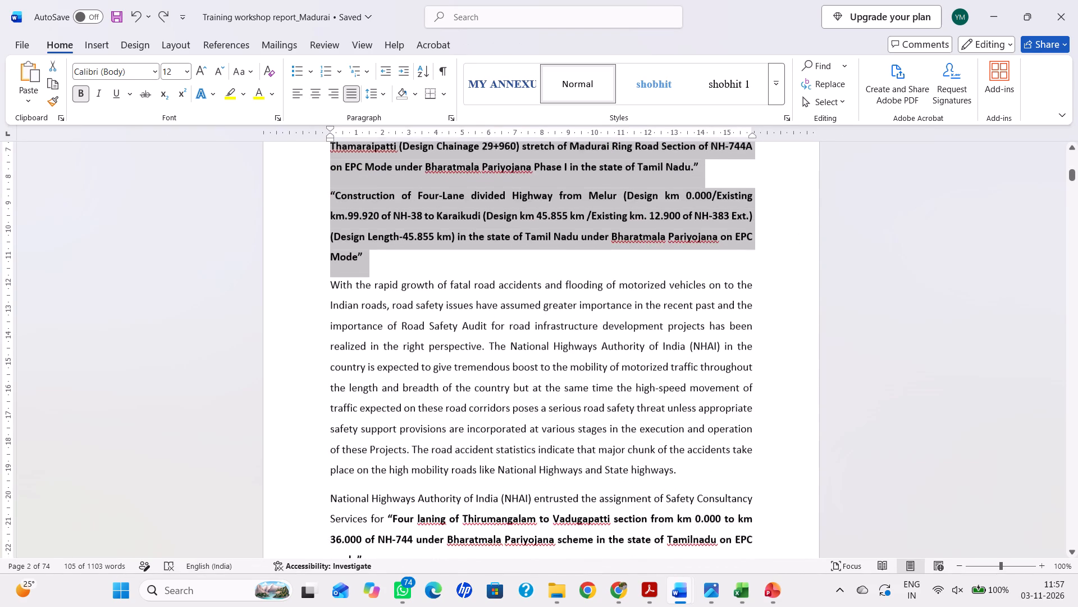
scroll(488, 375, down, 18)
scroll(508, 347, down, 20)
scroll(508, 347, down, 8)
scroll(508, 347, up, 1)
scroll(508, 347, down, 9)
scroll(508, 347, up, 1)
scroll(508, 347, down, 7)
scroll(508, 347, up, 1)
scroll(516, 321, down, 19)
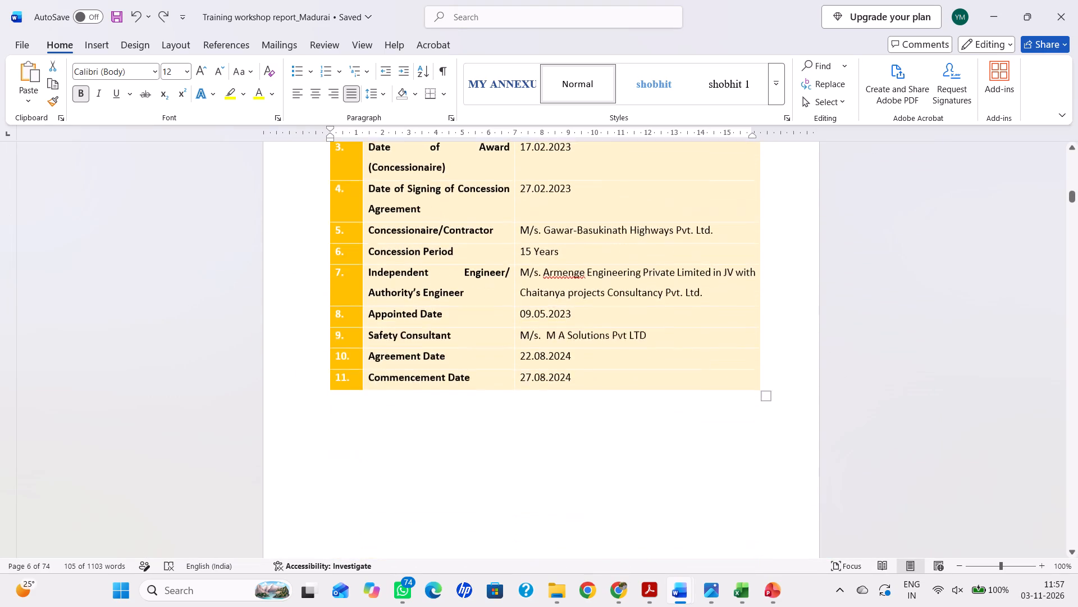
scroll(516, 321, down, 20)
scroll(520, 327, down, 8)
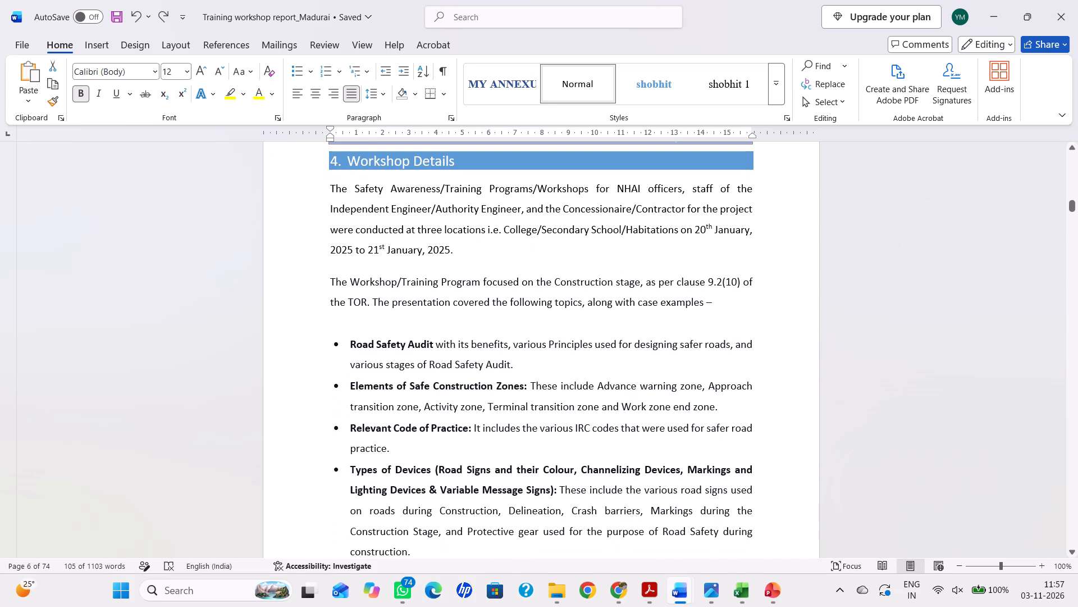
scroll(508, 320, down, 2)
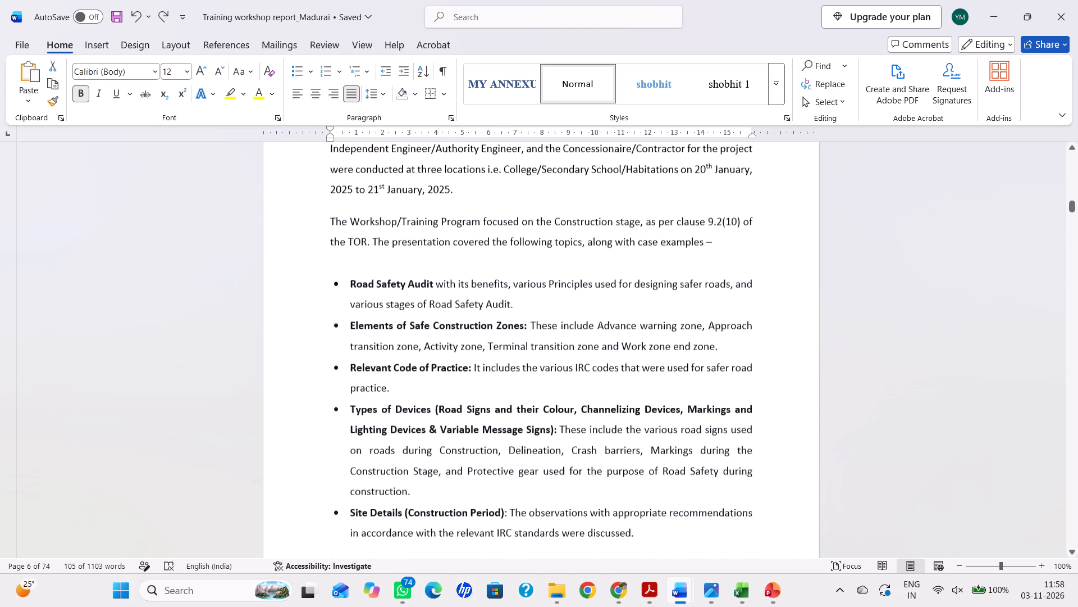
scroll(508, 320, down, 14)
scroll(508, 320, down, 7)
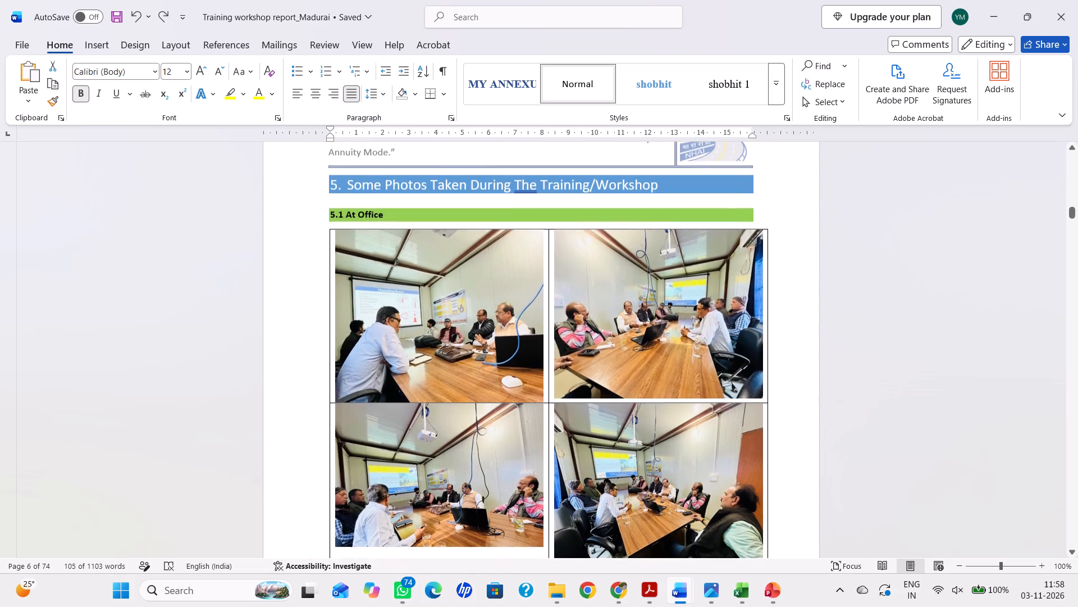
scroll(508, 320, up, 8)
scroll(508, 320, up, 20)
scroll(508, 320, up, 10)
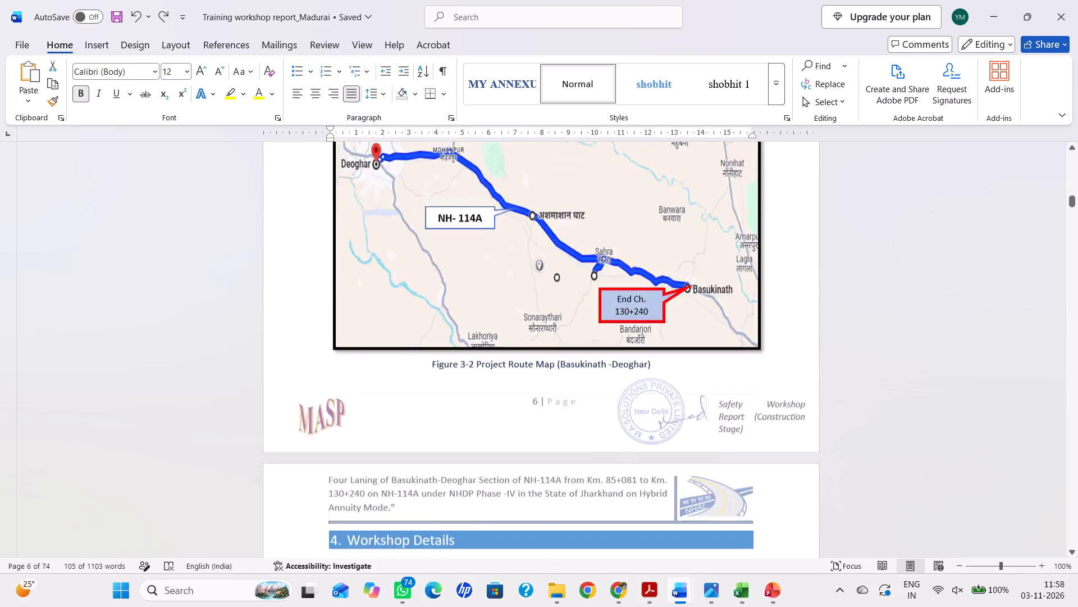
scroll(507, 321, up, 20)
scroll(507, 321, up, 20)
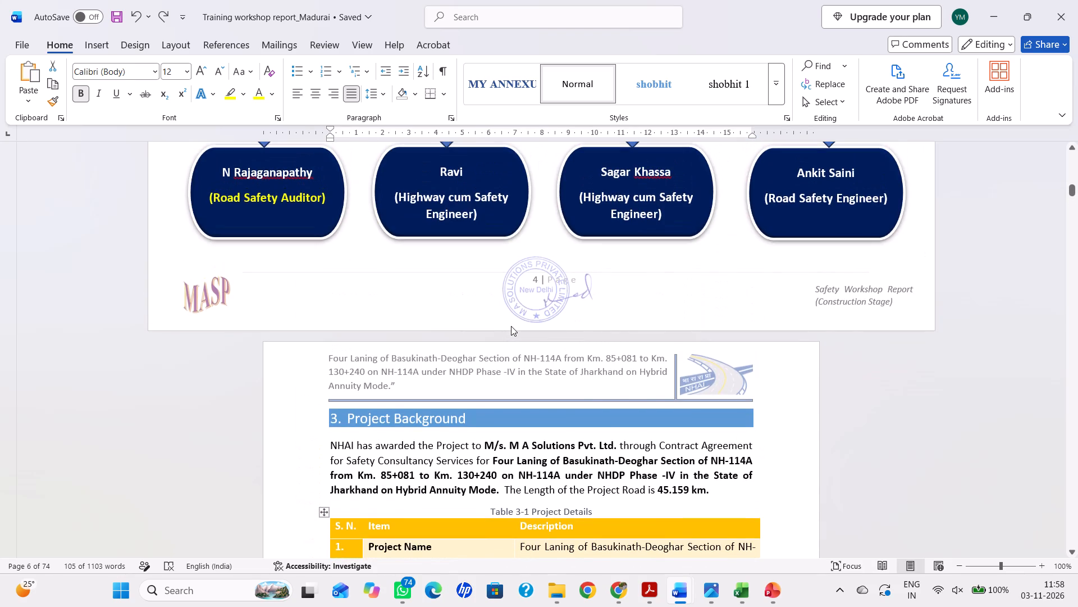
scroll(511, 326, down, 6)
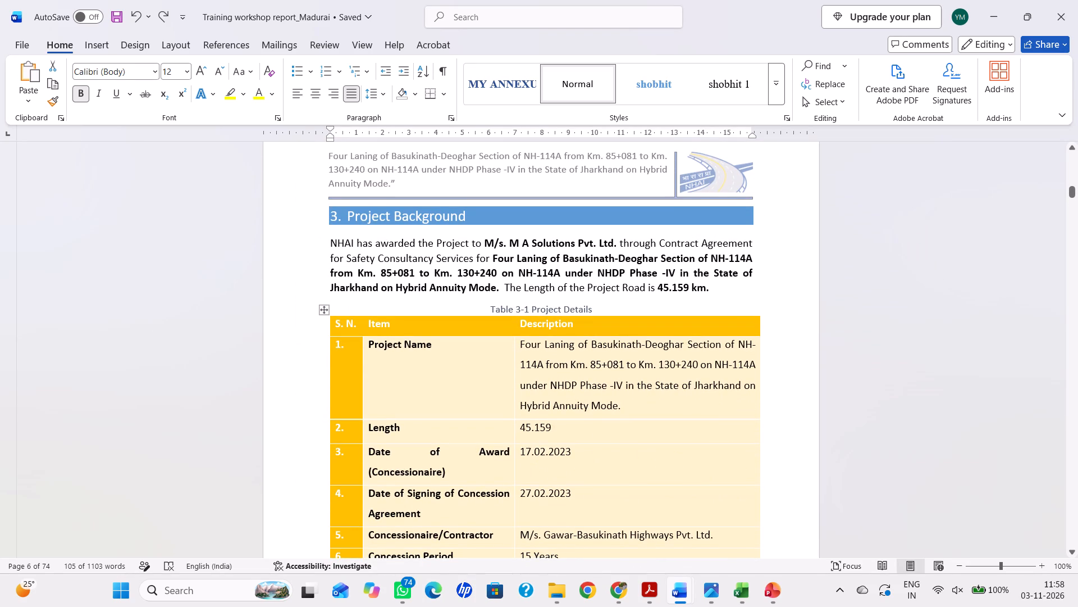
drag(493, 257, 500, 287)
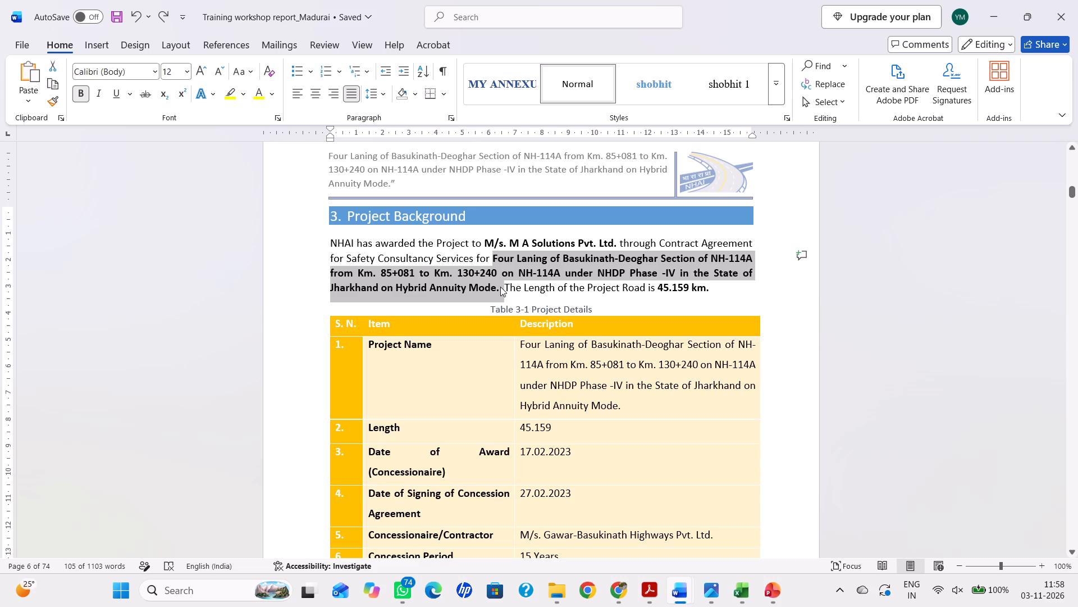
right_click(495, 282)
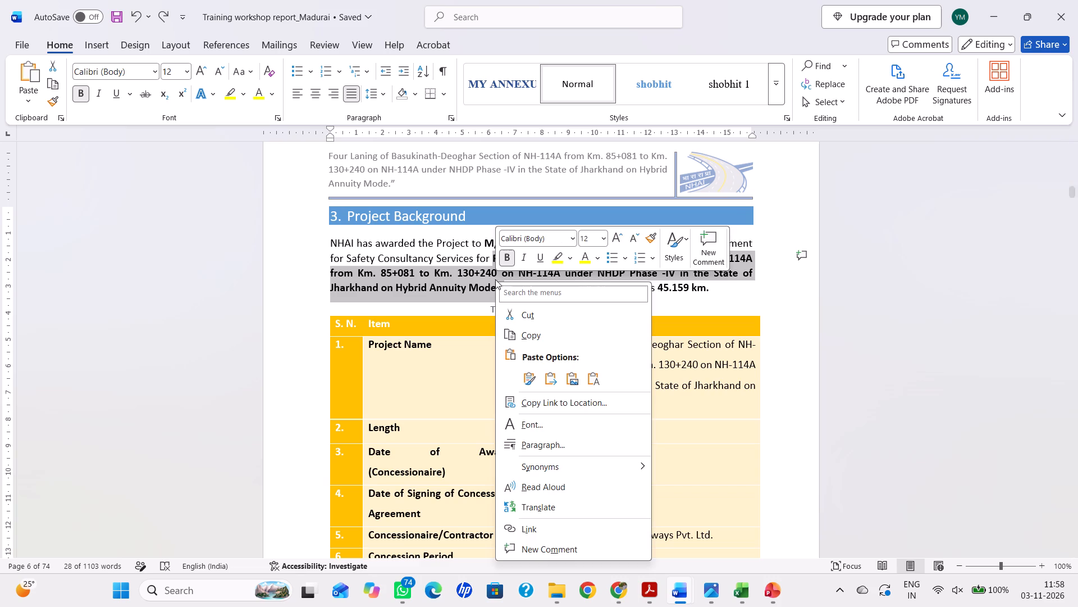
click(584, 379)
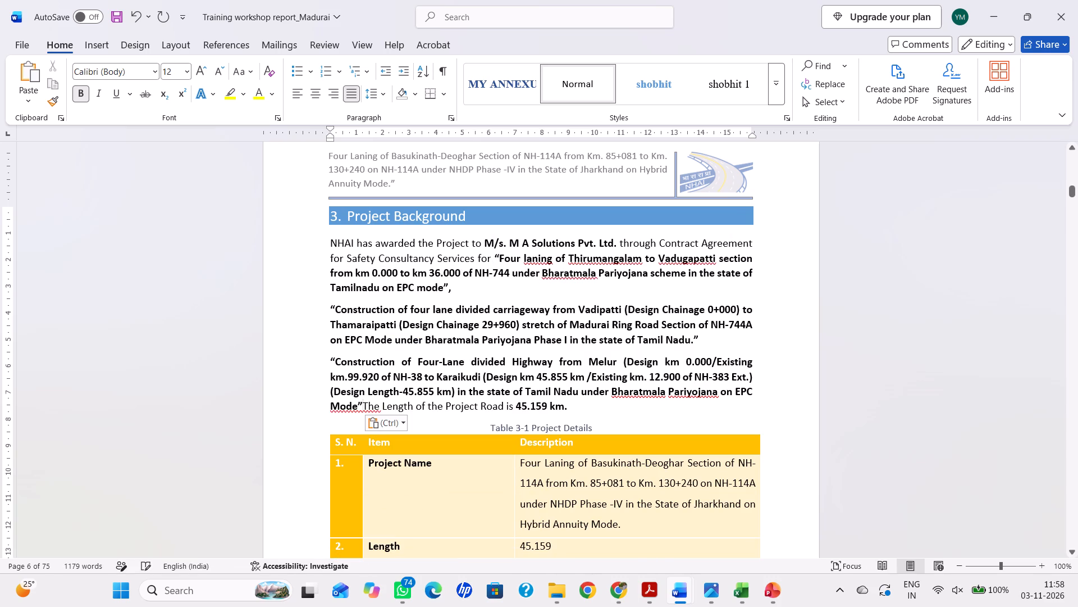
key(space)
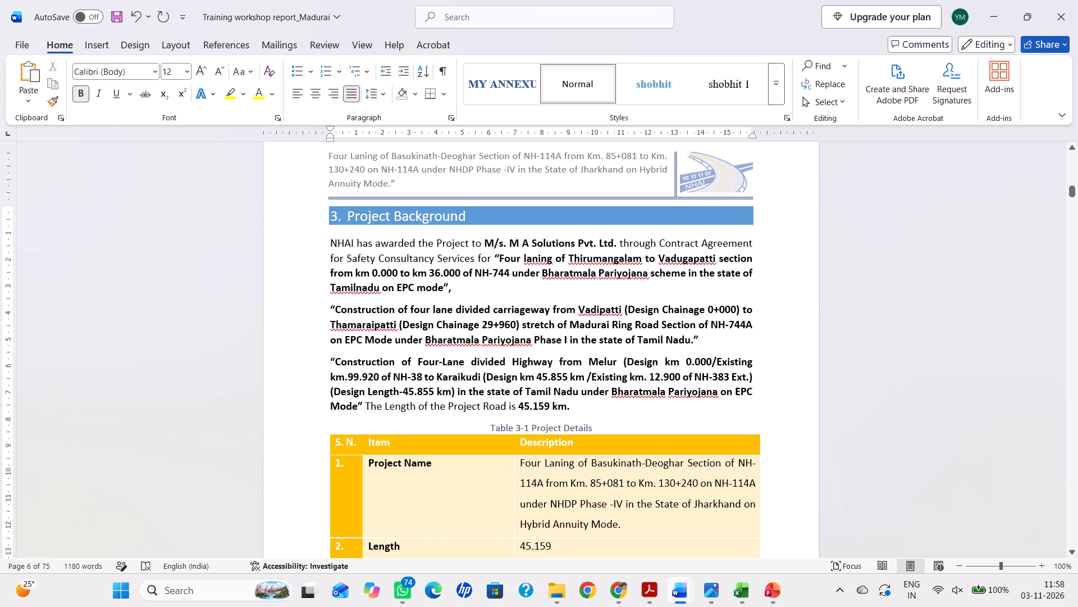
Save the workshop report.
key(ctrl+s)
Open the Calculator app.
click(227, 595)
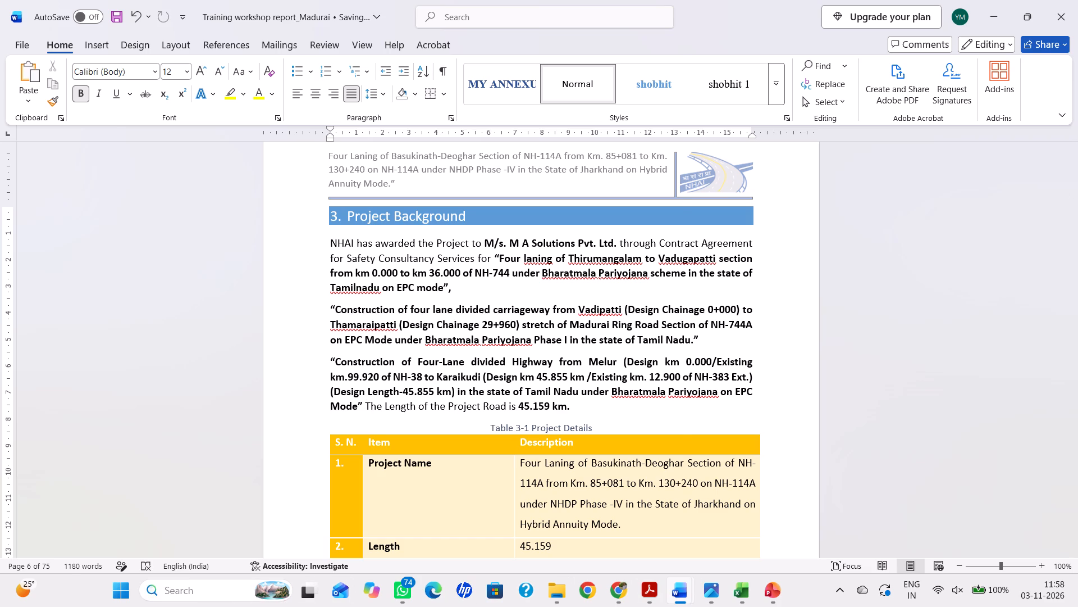
text(cal)
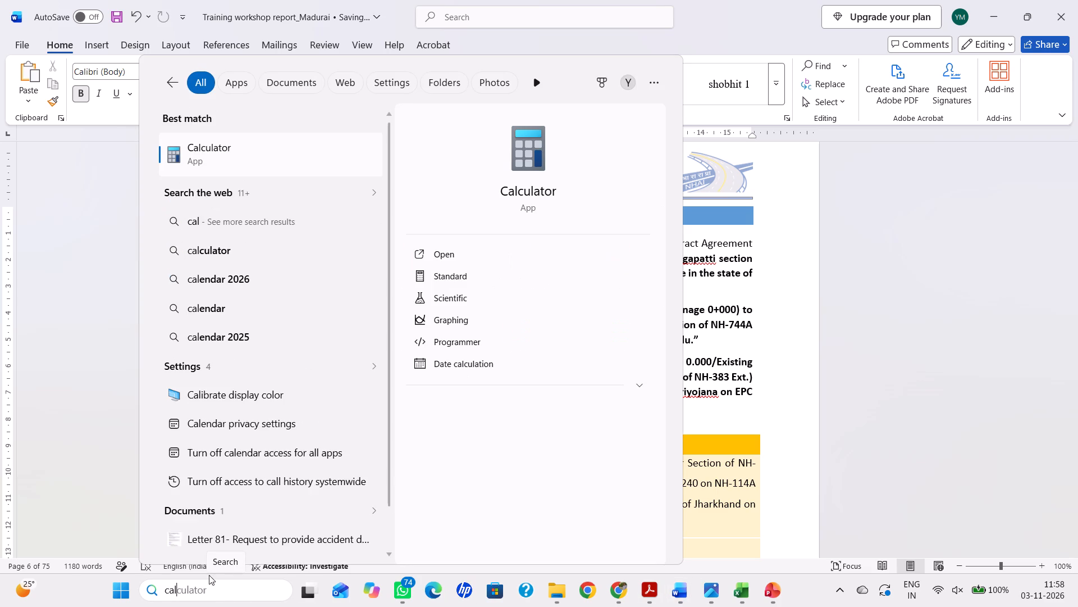
click(252, 156)
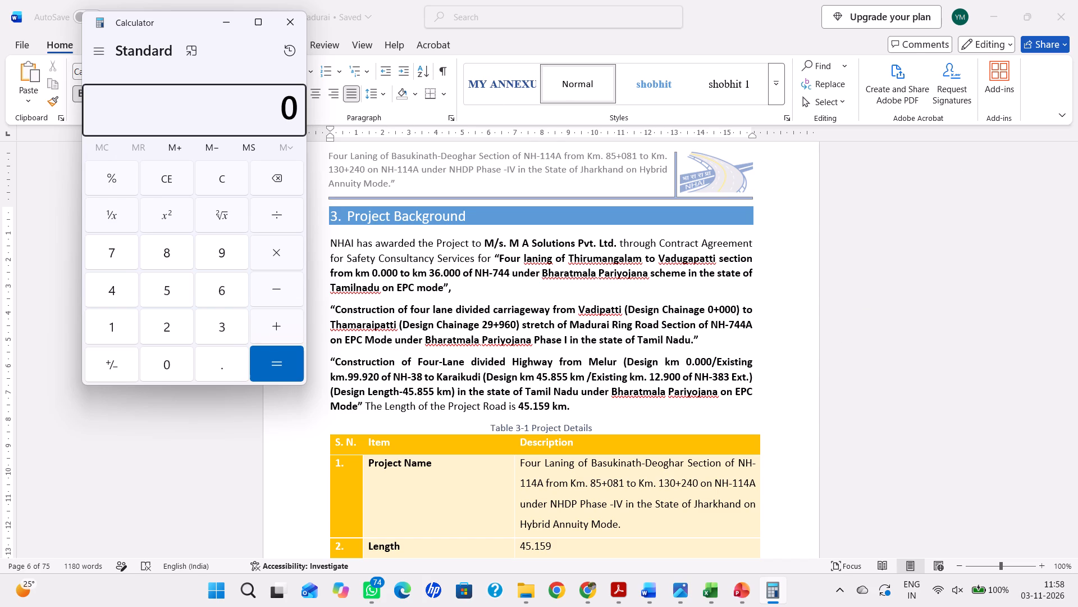
Switch to the draft audit report PDF in Acrobat and examine its Project Background section for the project length.
click(611, 595)
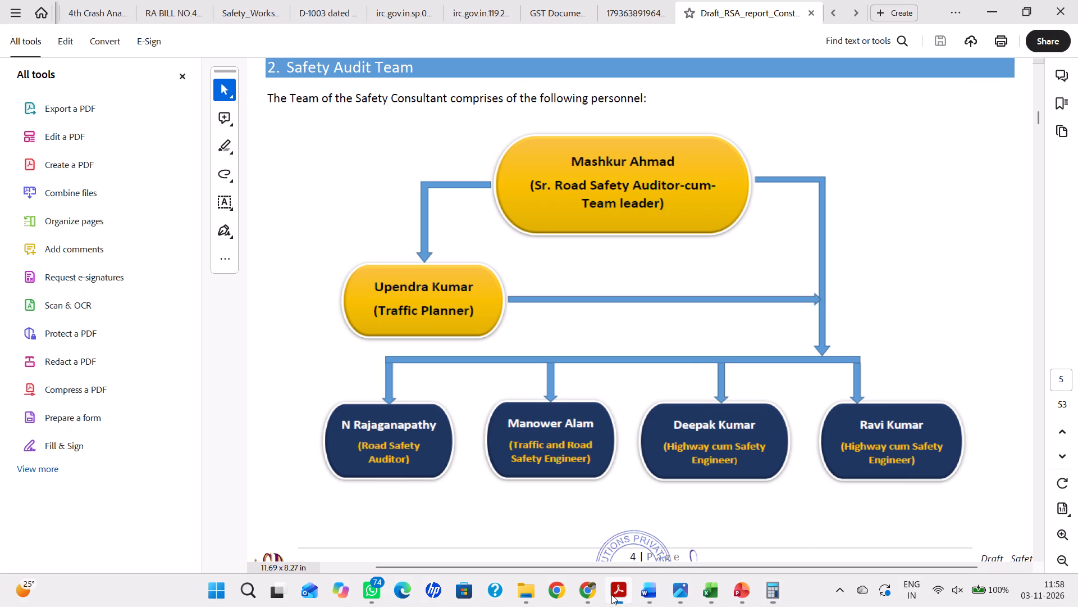
scroll(742, 409, up, 18)
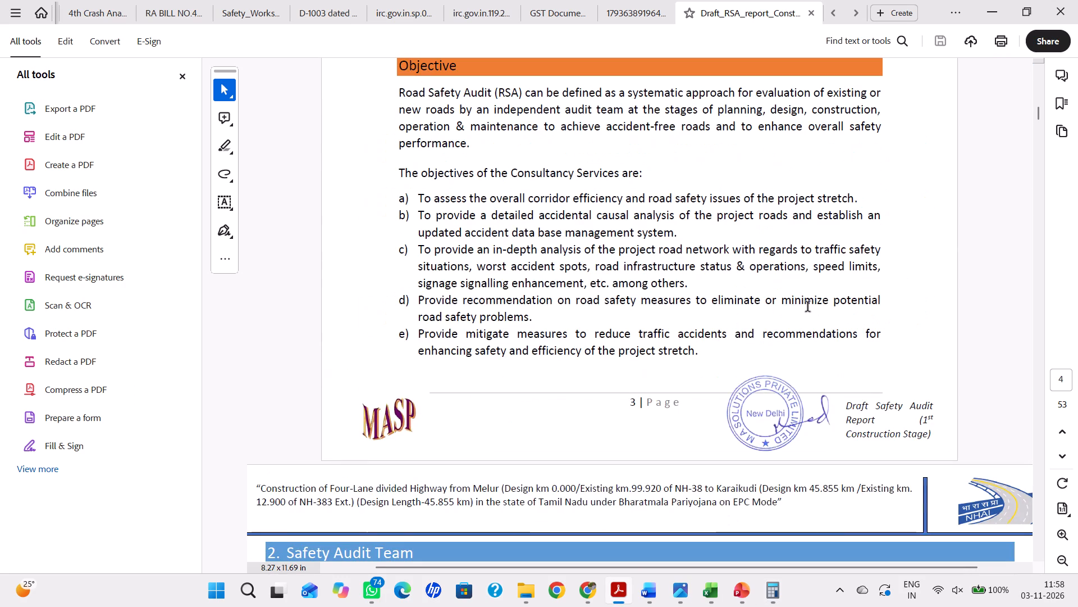
scroll(808, 307, up, 12)
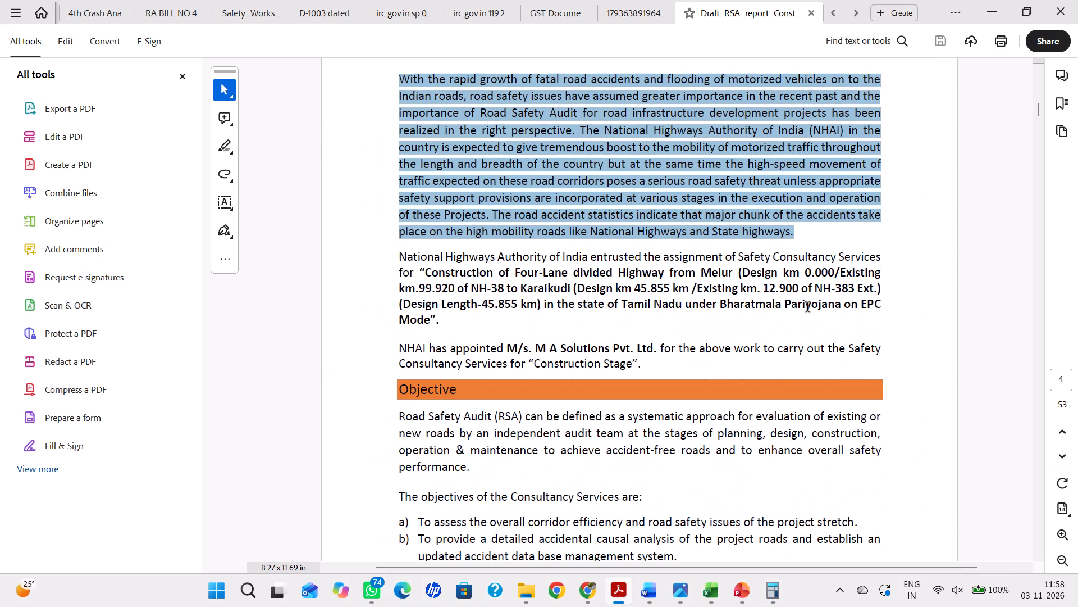
scroll(806, 315, up, 14)
scroll(806, 316, down, 20)
scroll(806, 316, down, 20)
scroll(806, 316, down, 2)
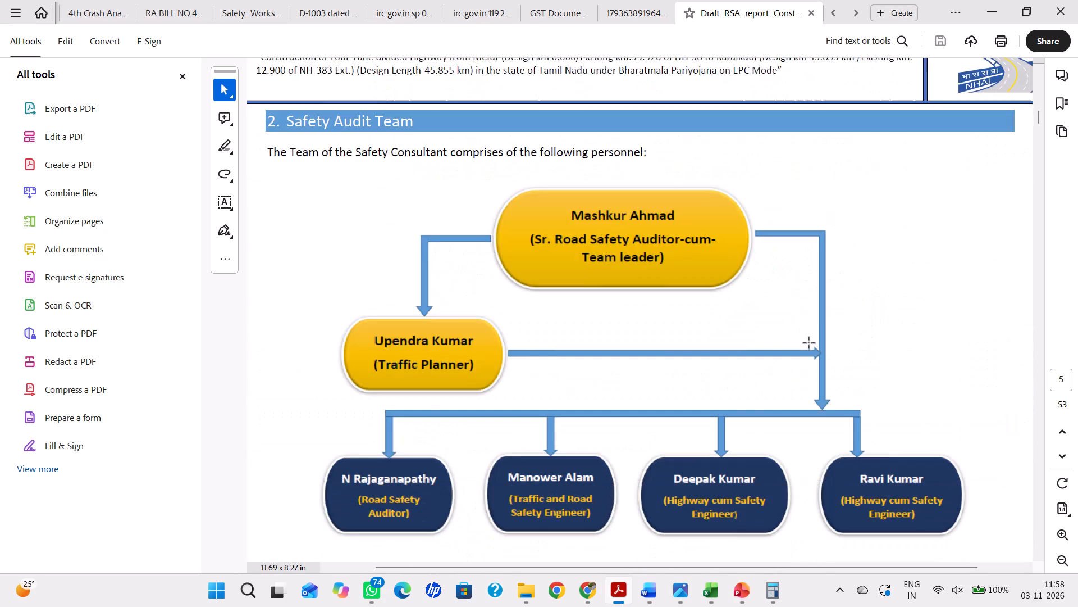
scroll(810, 343, down, 20)
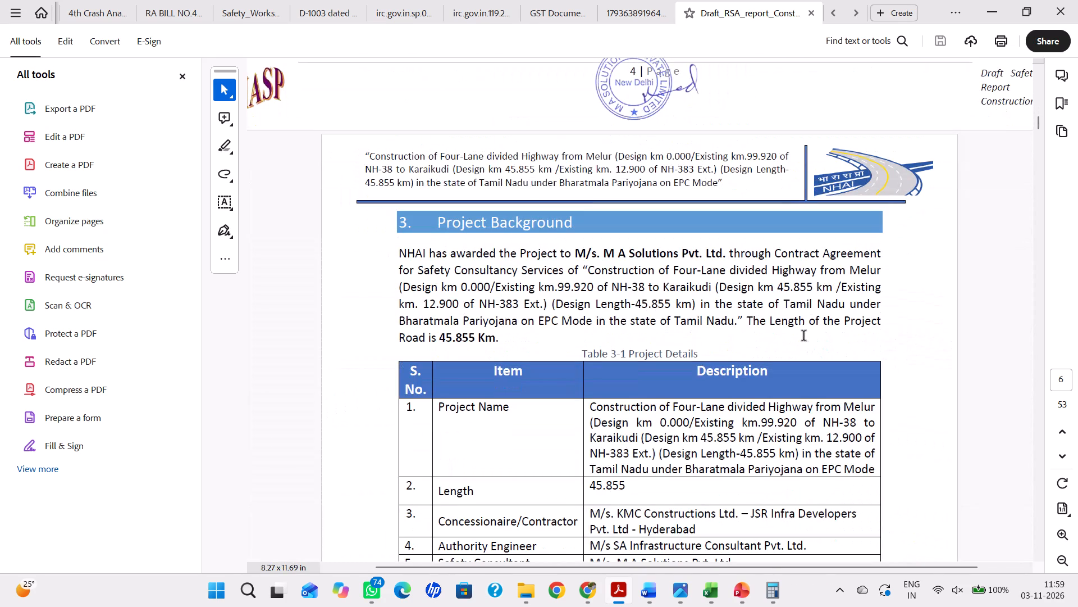
scroll(790, 326, down, 2)
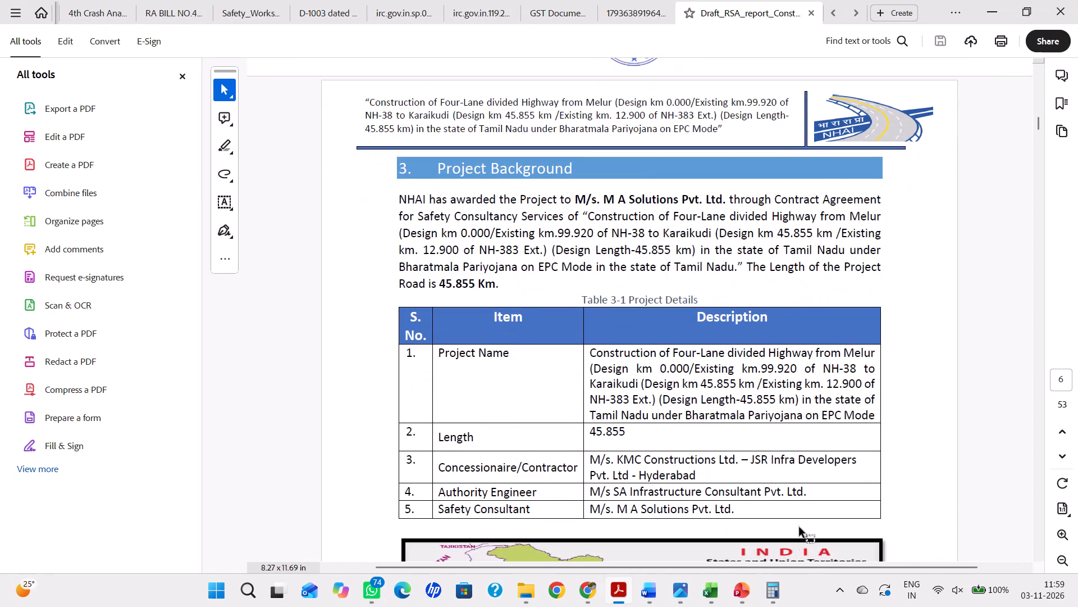
Start the combined road length sum in Calculator with 45.855 for the Melur to Karaikudi project.
click(784, 600)
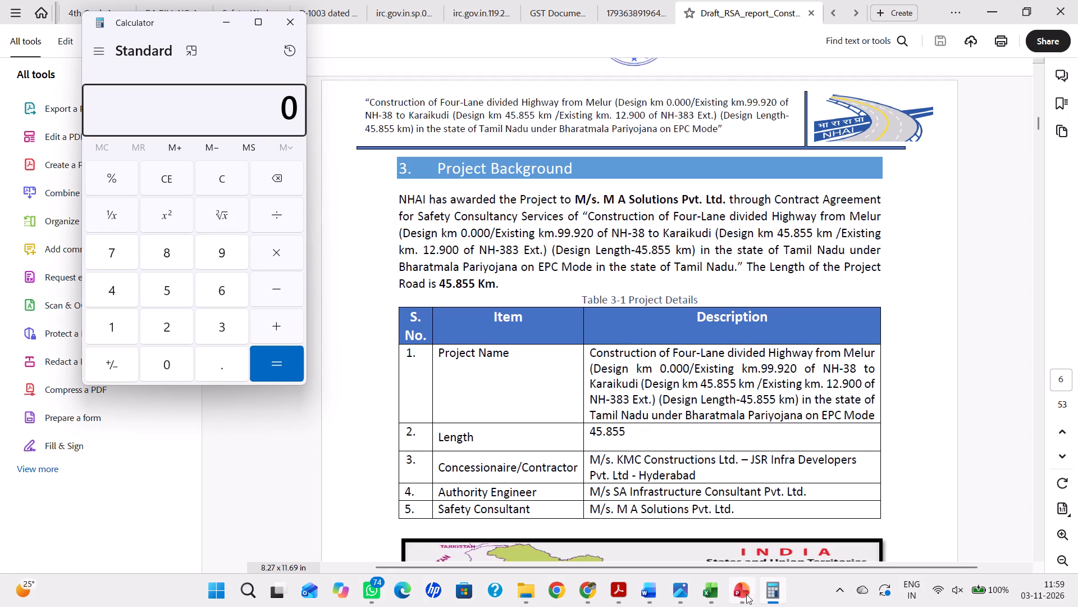
click(648, 585)
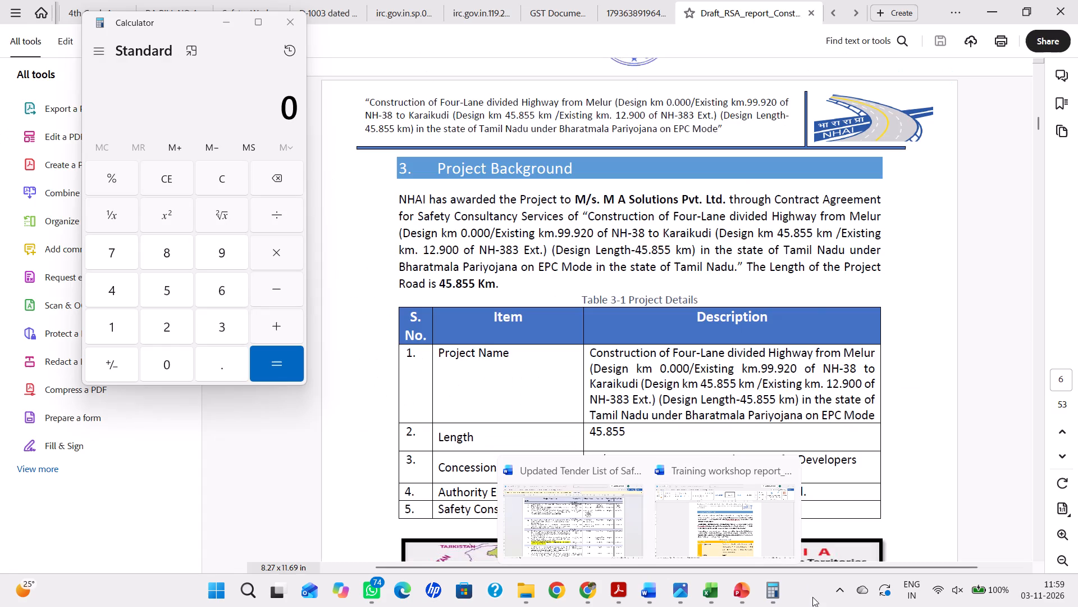
text(45)
click(156, 244)
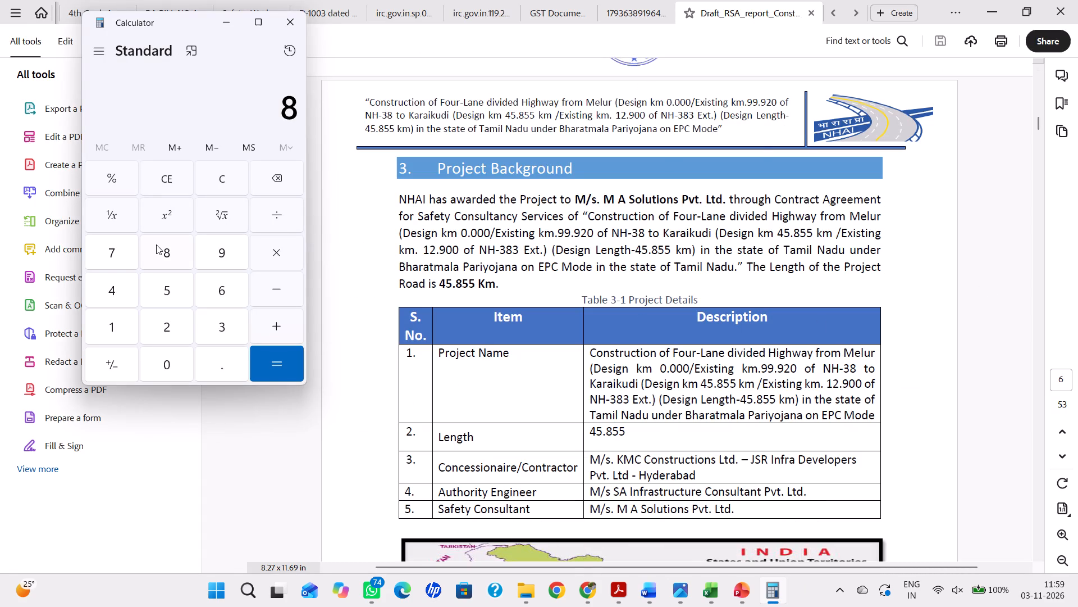
key(BackSpace)
text(45)
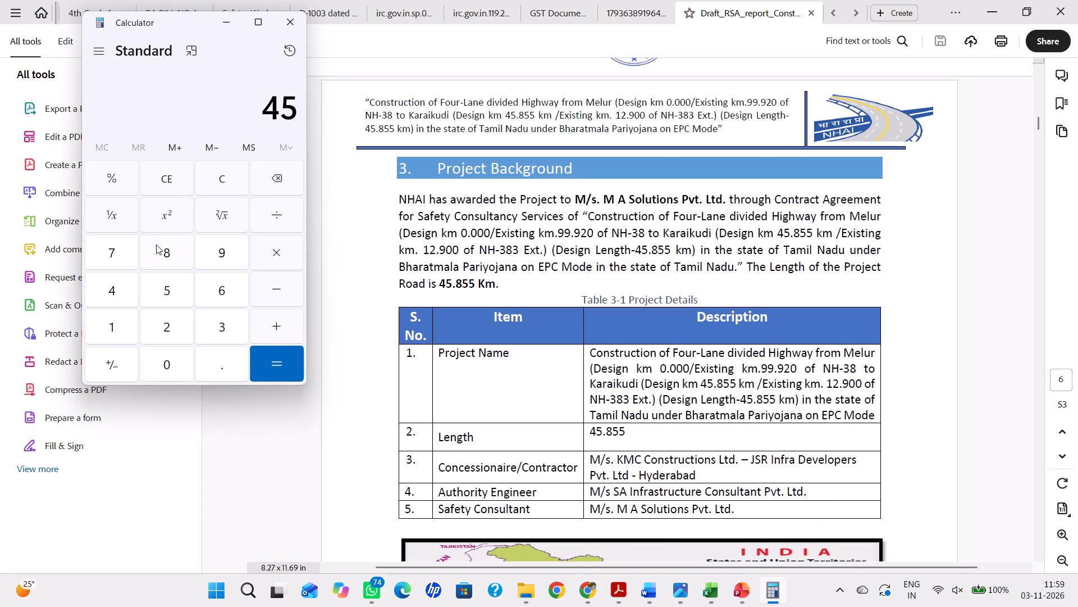
text(.855+)
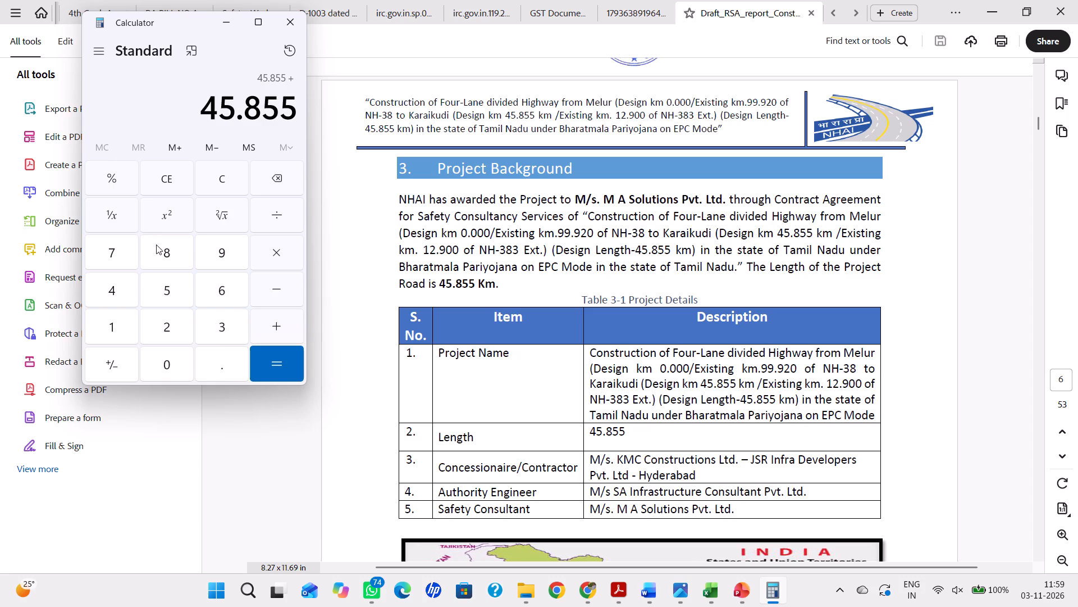
click(224, 23)
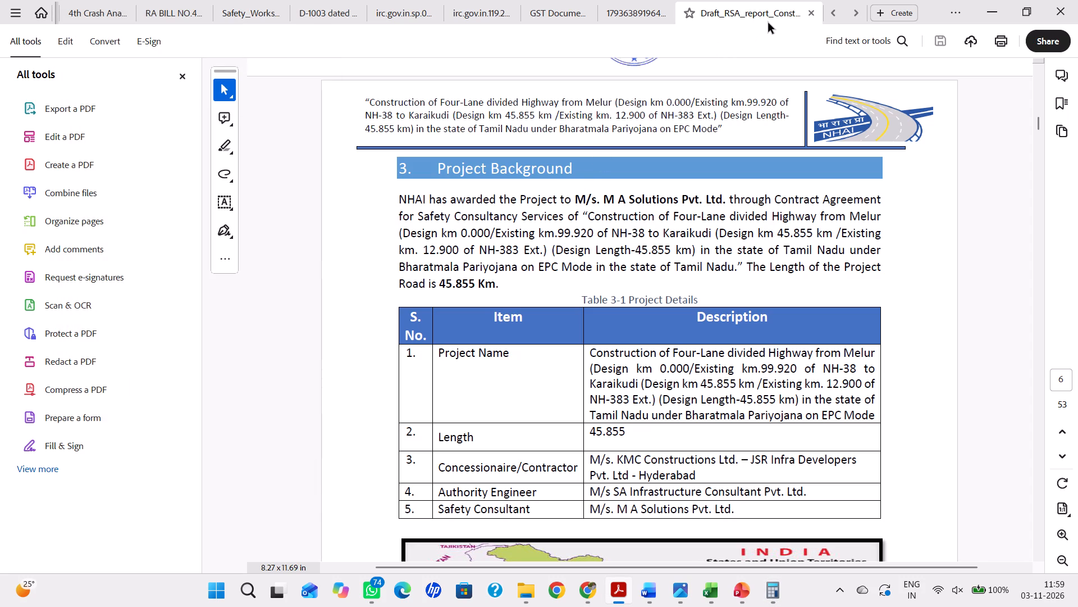
Close the Melur draft and open the Thirumangalam to Vadugapatti draft audit report at its Project Background section to read the road length.
click(814, 10)
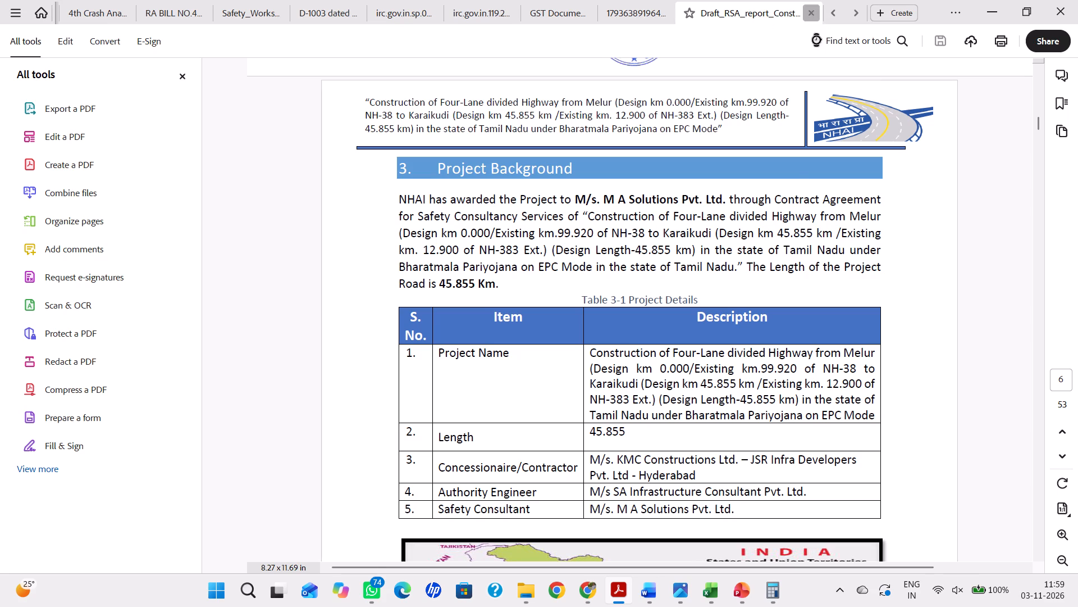
click(523, 582)
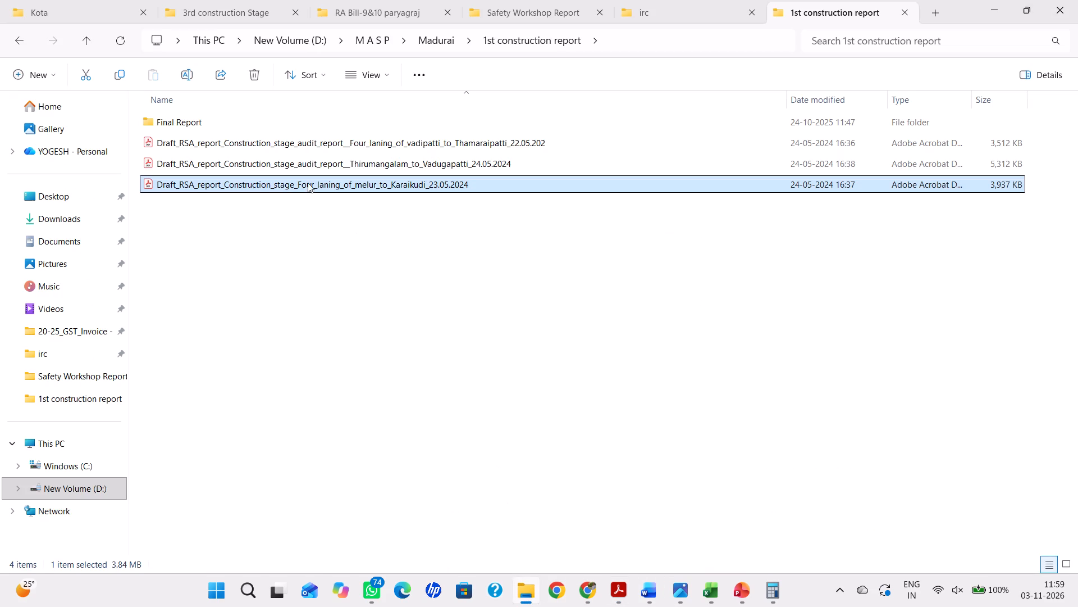
double_click(250, 171)
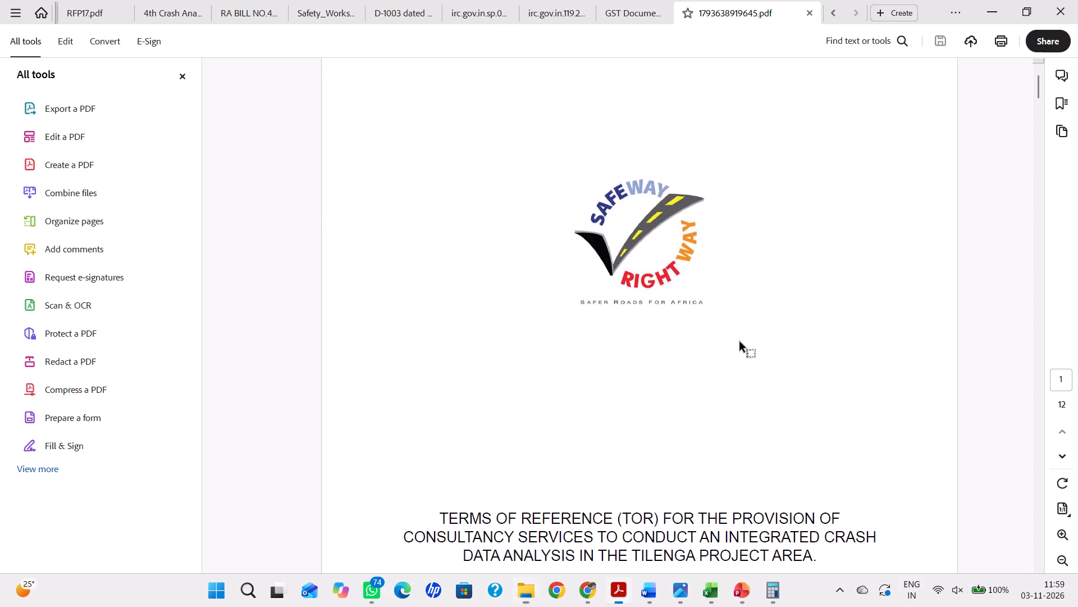
scroll(744, 342, down, 20)
scroll(744, 342, down, 20)
scroll(744, 342, down, 20)
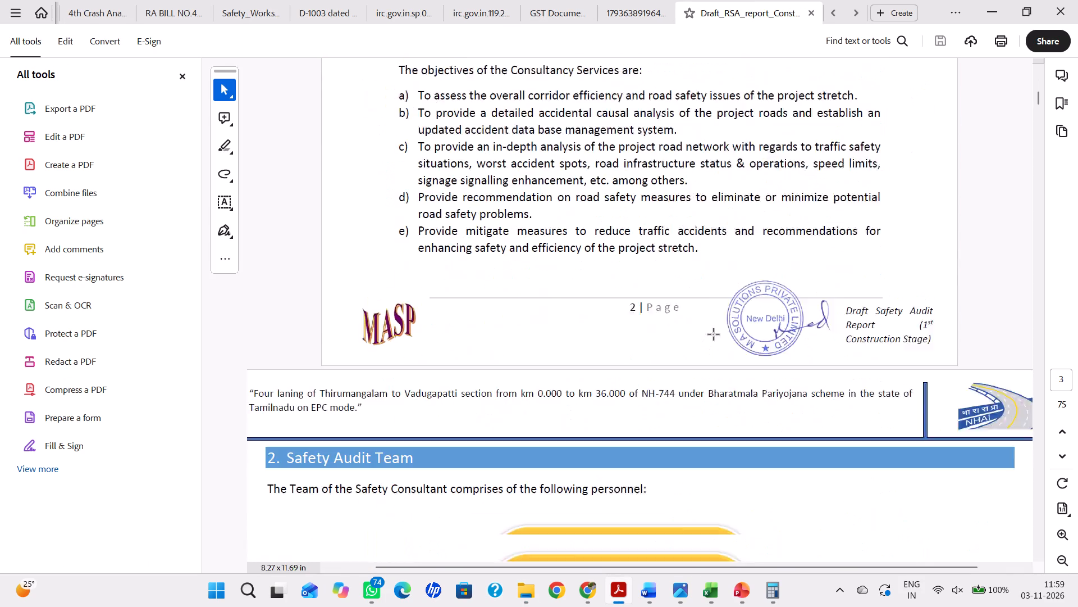
scroll(714, 335, down, 20)
scroll(714, 335, down, 18)
scroll(712, 328, up, 7)
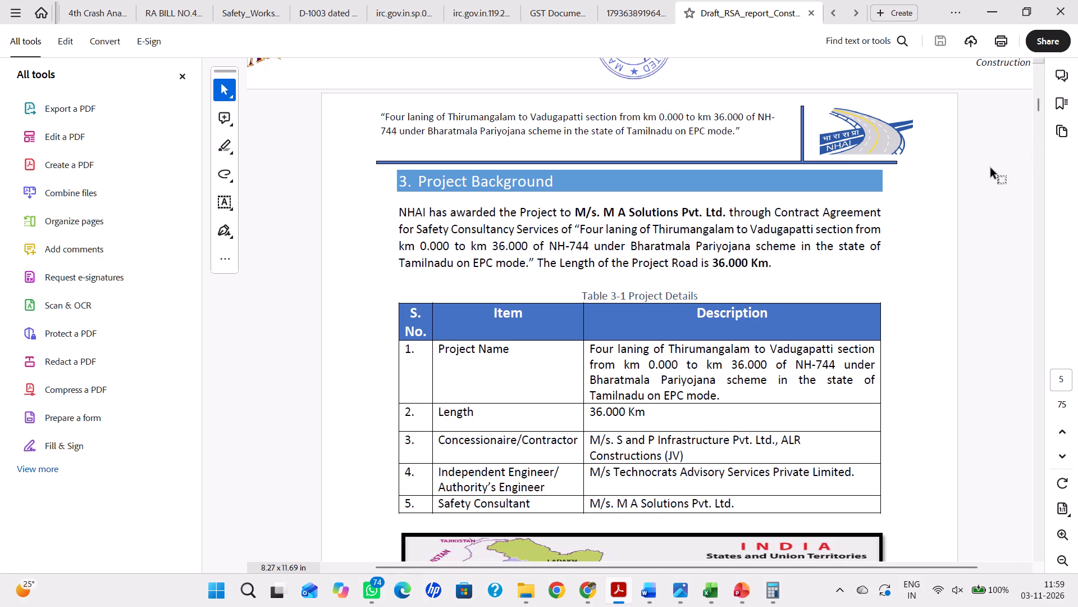
Add 36 for the Thirumangalam to Vadugapatti road to the running sum in Calculator.
click(779, 591)
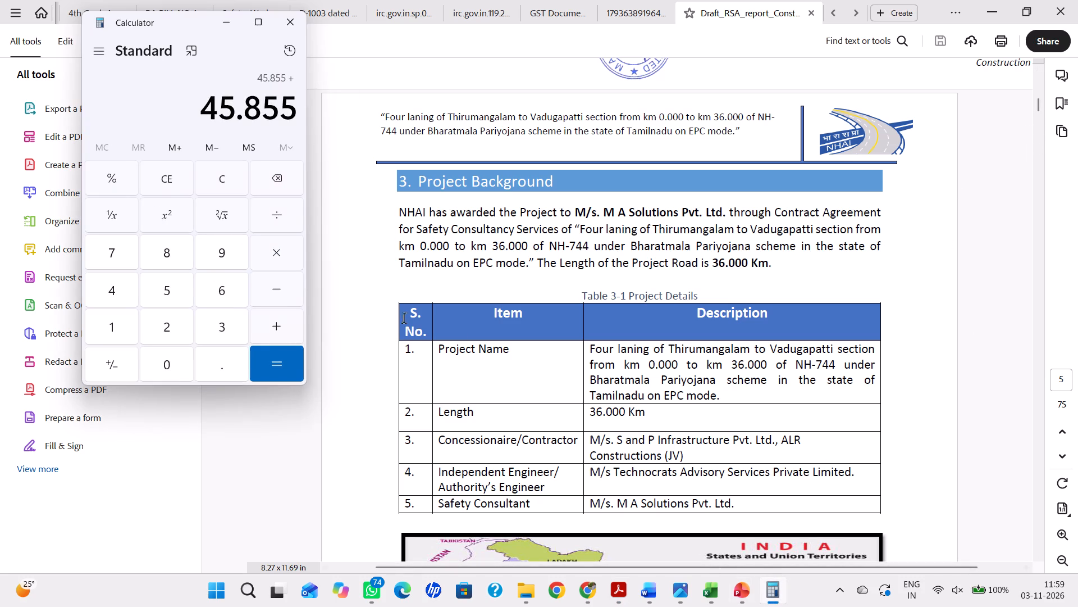
text(36+)
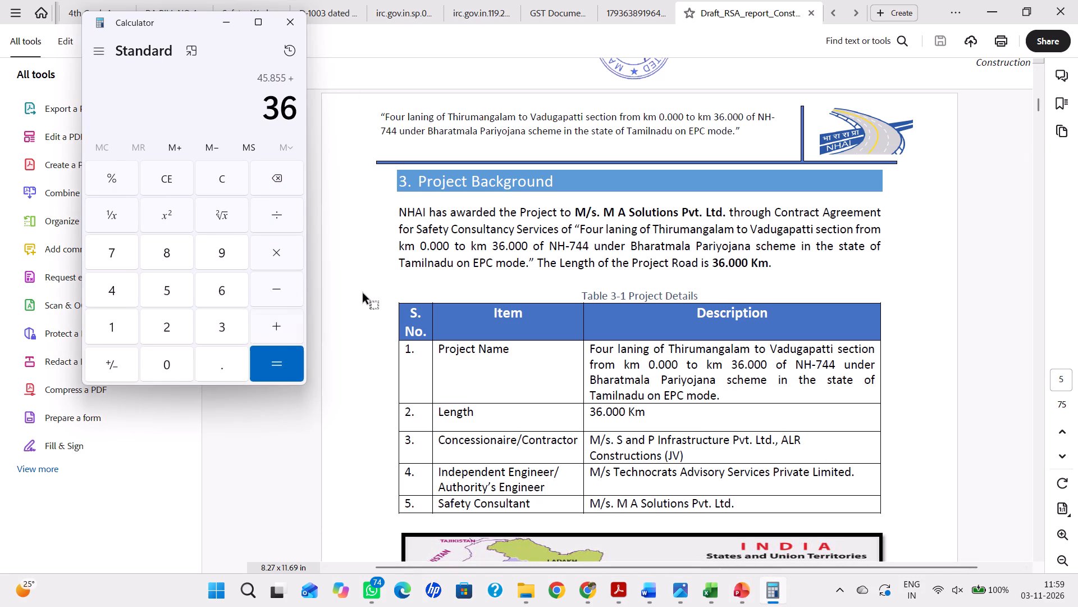
Close that draft and open the Vadipatti to Thamaraipatti draft audit report at its Project Background section to read the road length.
click(812, 15)
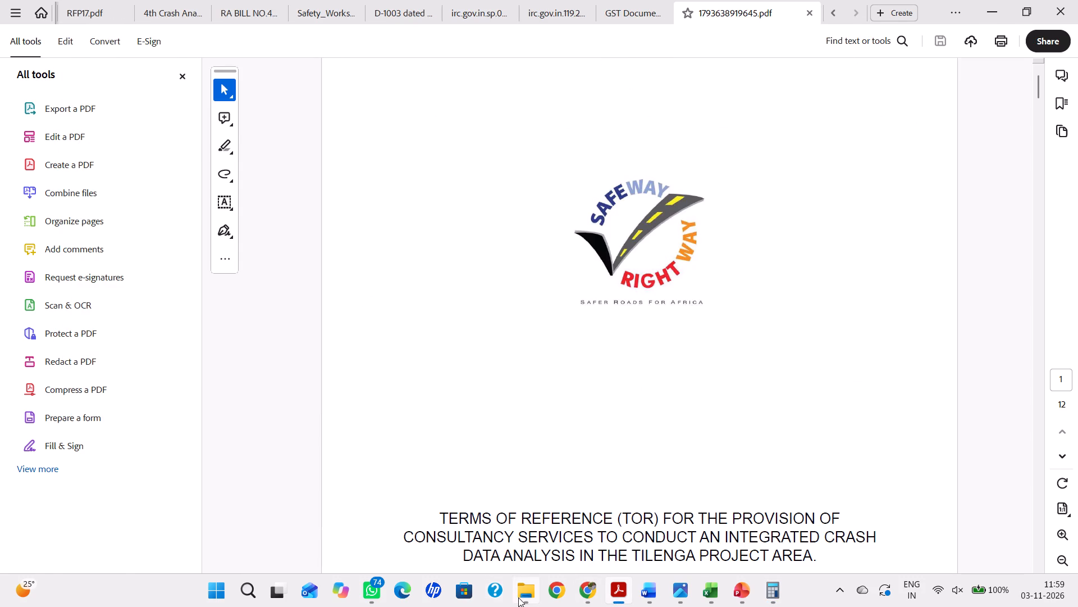
click(518, 597)
double_click(346, 143)
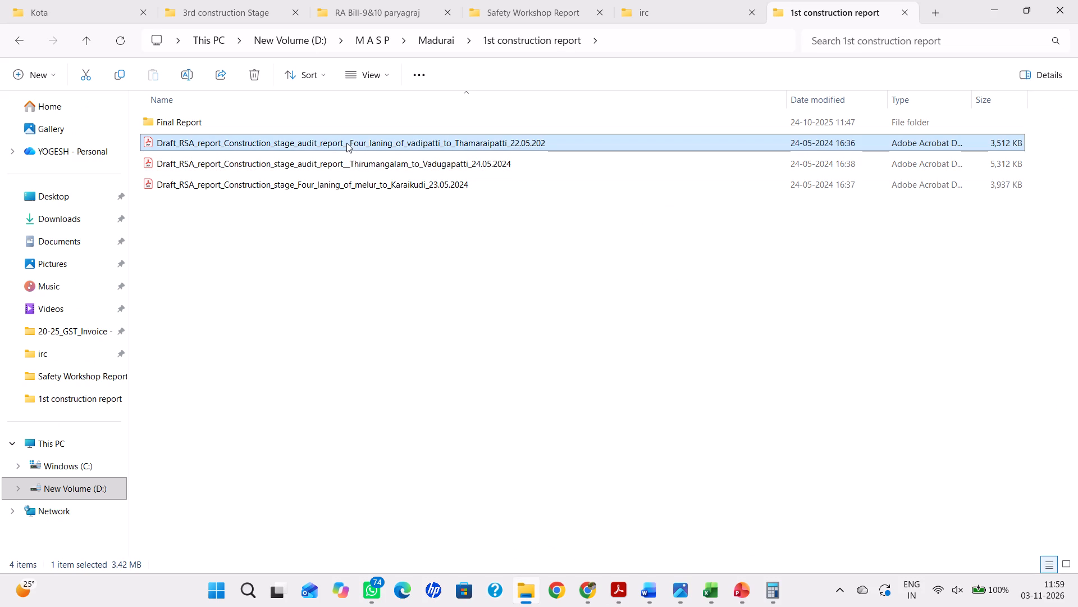
scroll(570, 287, down, 6)
scroll(572, 294, down, 20)
scroll(572, 294, down, 4)
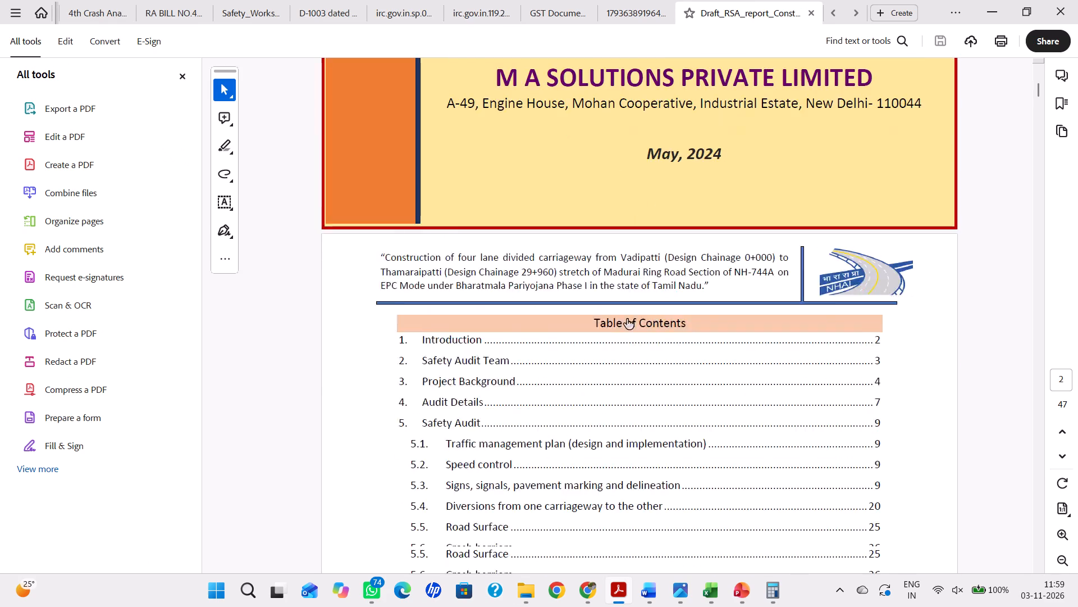
scroll(628, 319, down, 20)
scroll(628, 319, down, 20)
scroll(628, 319, down, 20)
scroll(687, 326, up, 14)
scroll(672, 309, down, 1)
scroll(672, 307, up, 8)
scroll(672, 306, down, 20)
scroll(672, 306, down, 20)
scroll(672, 306, down, 8)
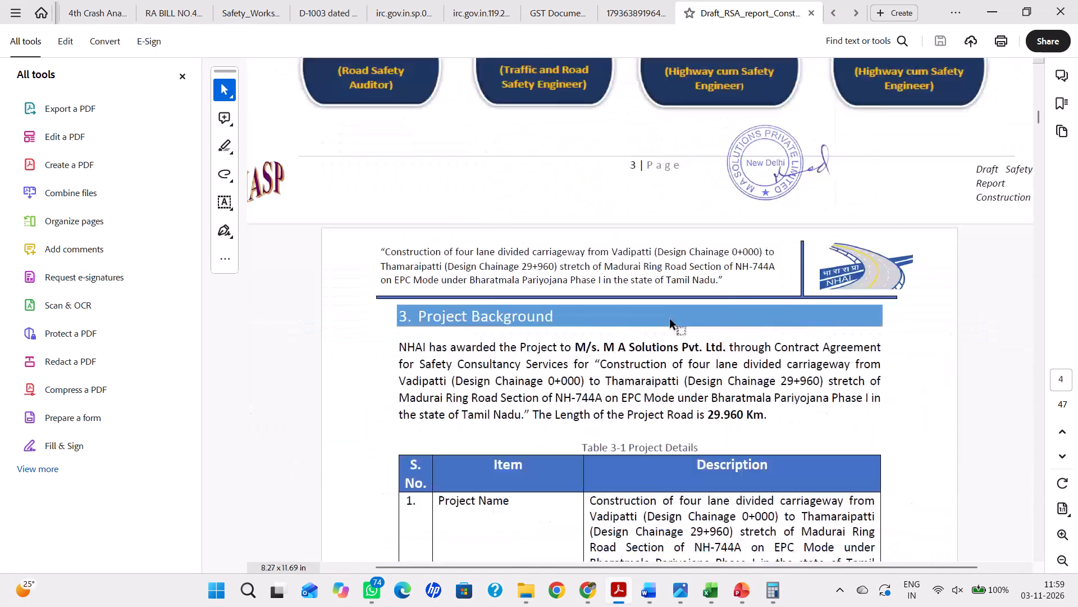
scroll(671, 320, down, 8)
scroll(665, 316, up, 7)
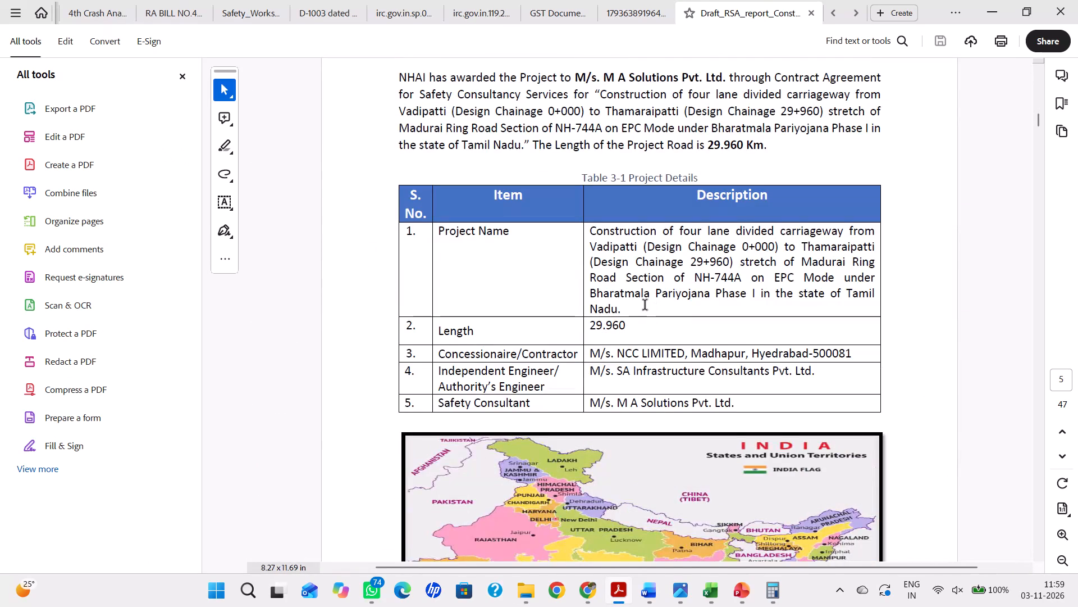
Add 29.960 for the Vadipatti to Thamaraipatti road in Calculator and compute the combined length.
click(776, 597)
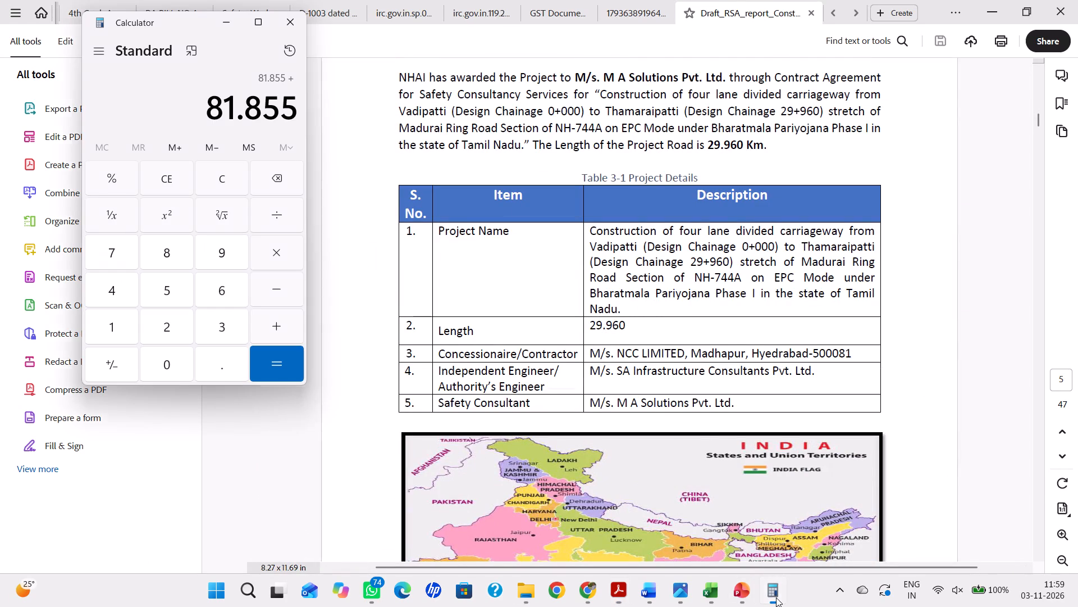
text(29.960)
key(Return)
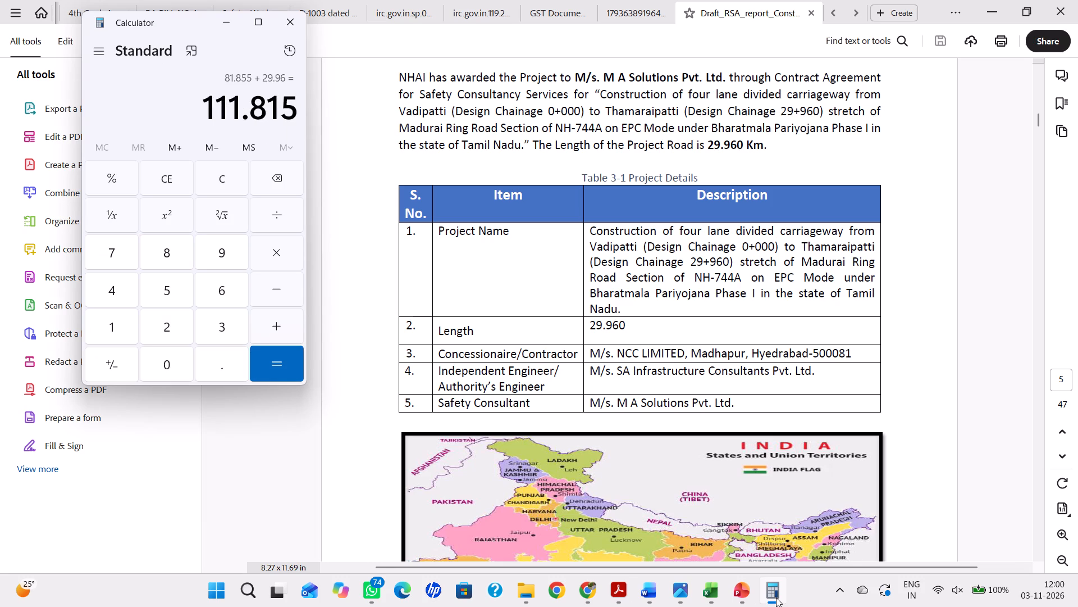
In the Word workshop report, set the Length of the Project Road in the Project Background paragraph to 111.815 km.
click(1001, 0)
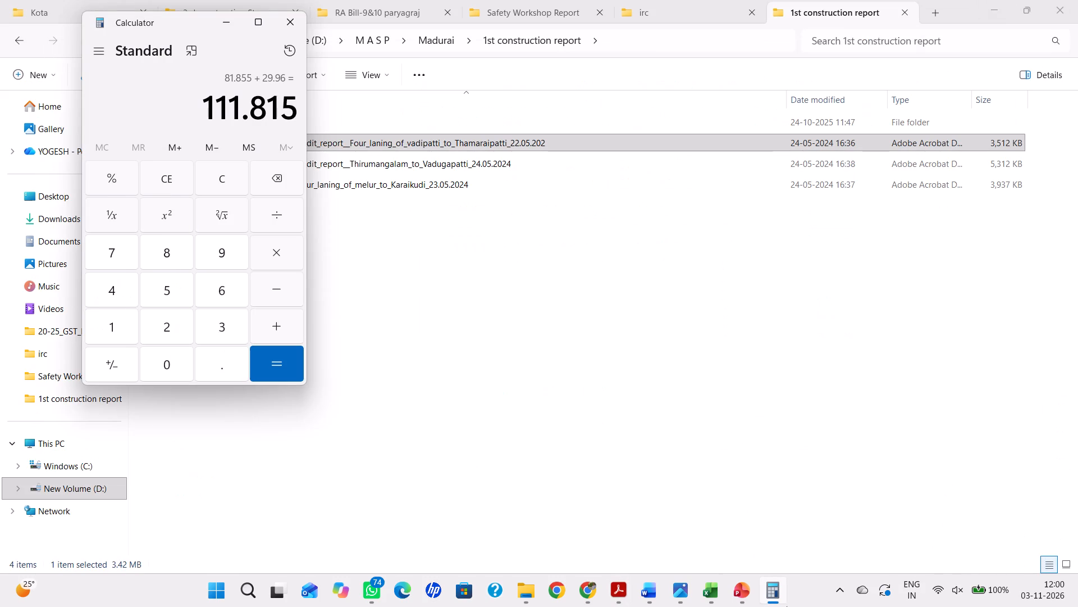
click(656, 591)
click(721, 537)
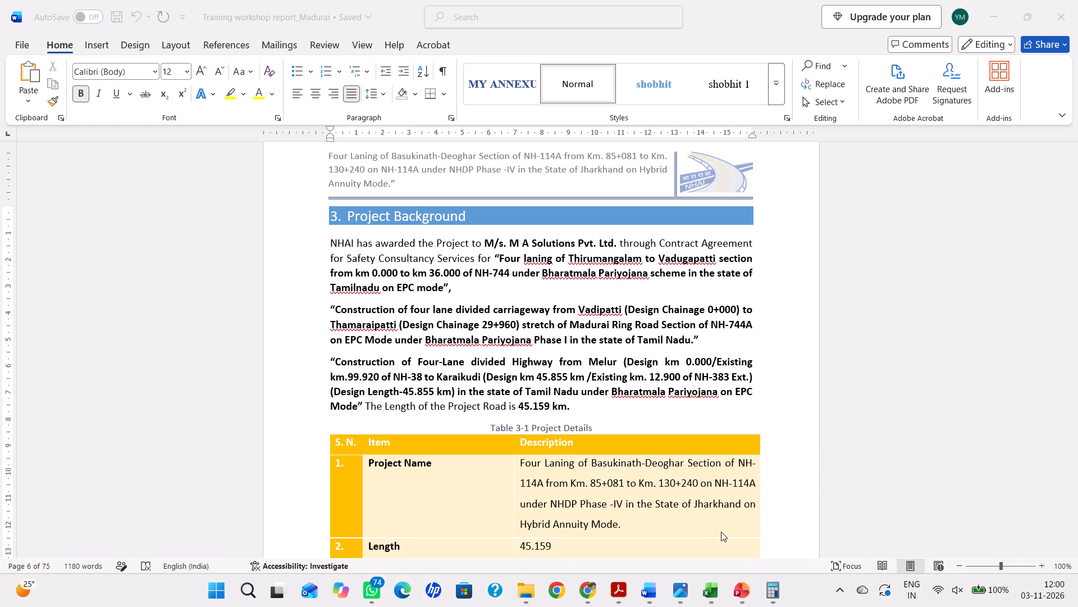
click(550, 406)
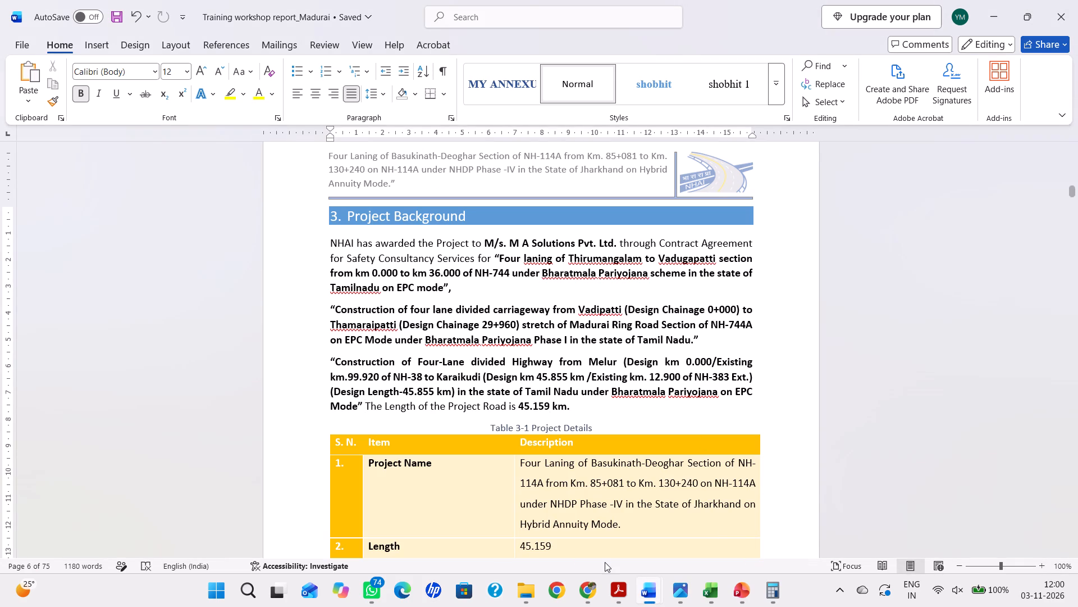
key(BackSpace)
key(BackSpace)
key(BackSpace)
key(BackSpace)
key(BackSpace)
key(BackSpace)
text(111.815)
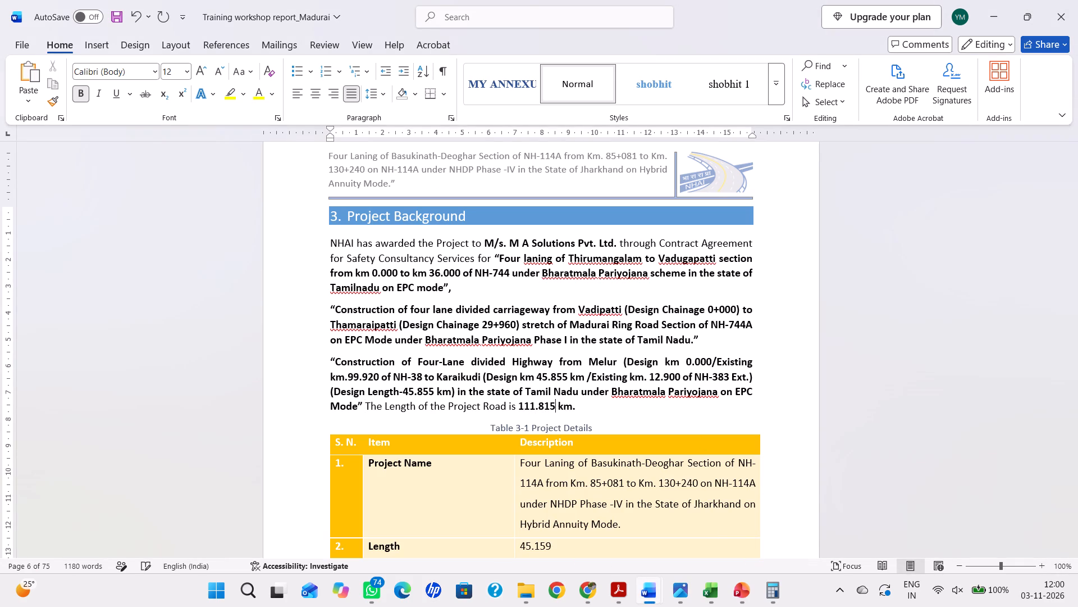
Save the workshop report.
key(ctrl+s)
Examine the Project Background text and the Table 3-1 Project Details entries for Basukinath-Deoghar details that need updating.
scroll(538, 368, down, 8)
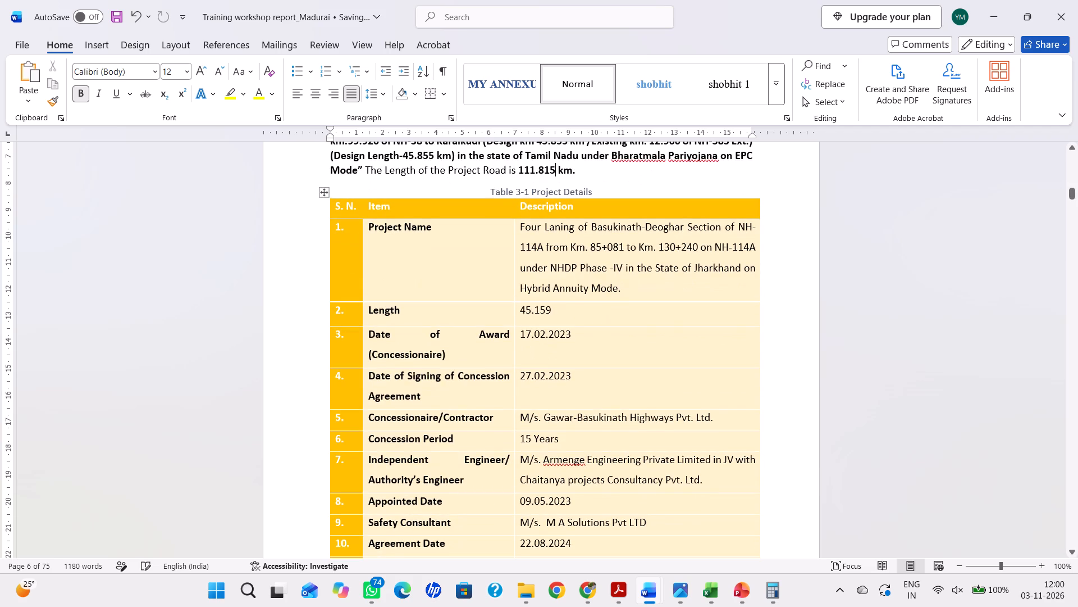
scroll(527, 379, down, 1)
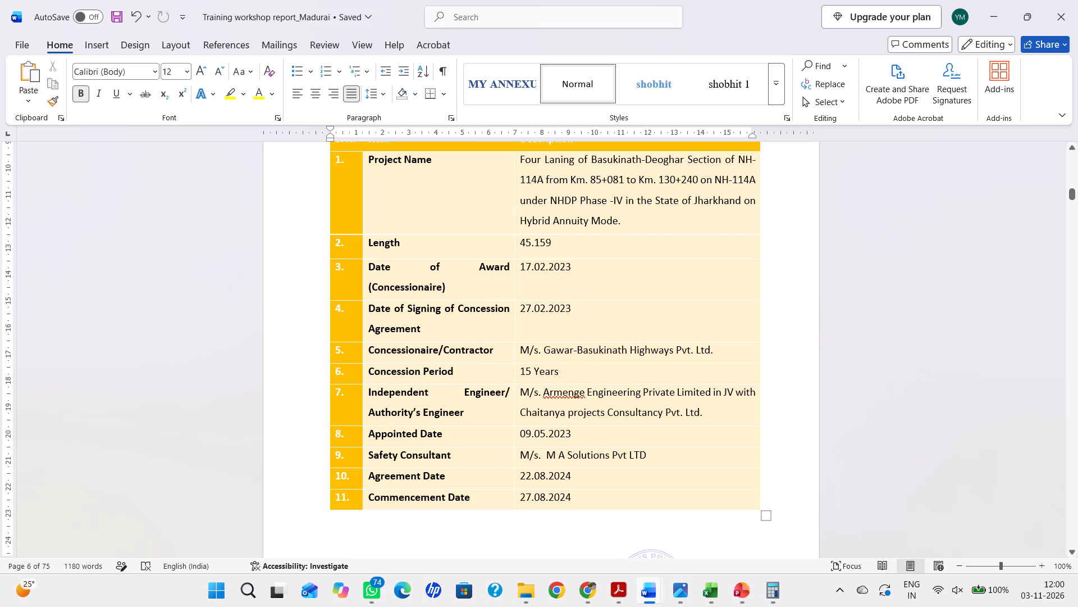
scroll(532, 411, up, 6)
scroll(529, 411, down, 1)
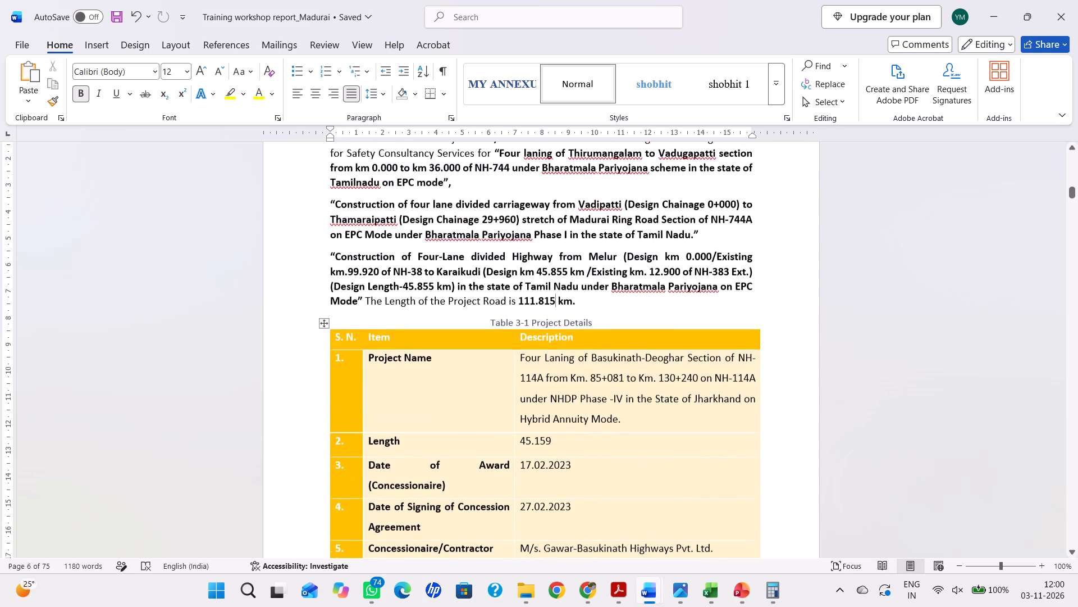
scroll(529, 411, up, 4)
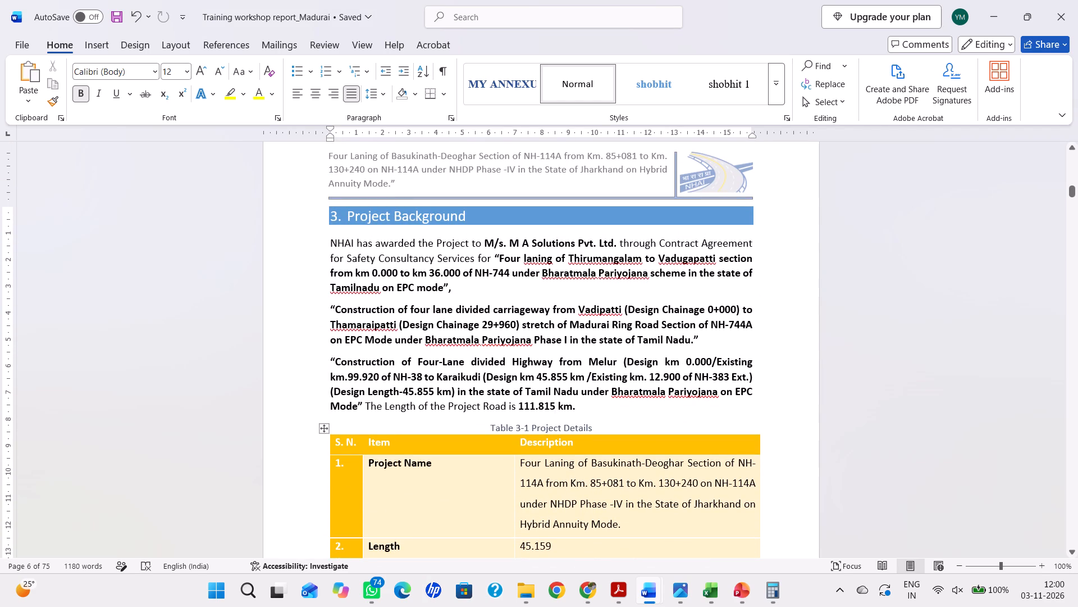
scroll(509, 259, down, 4)
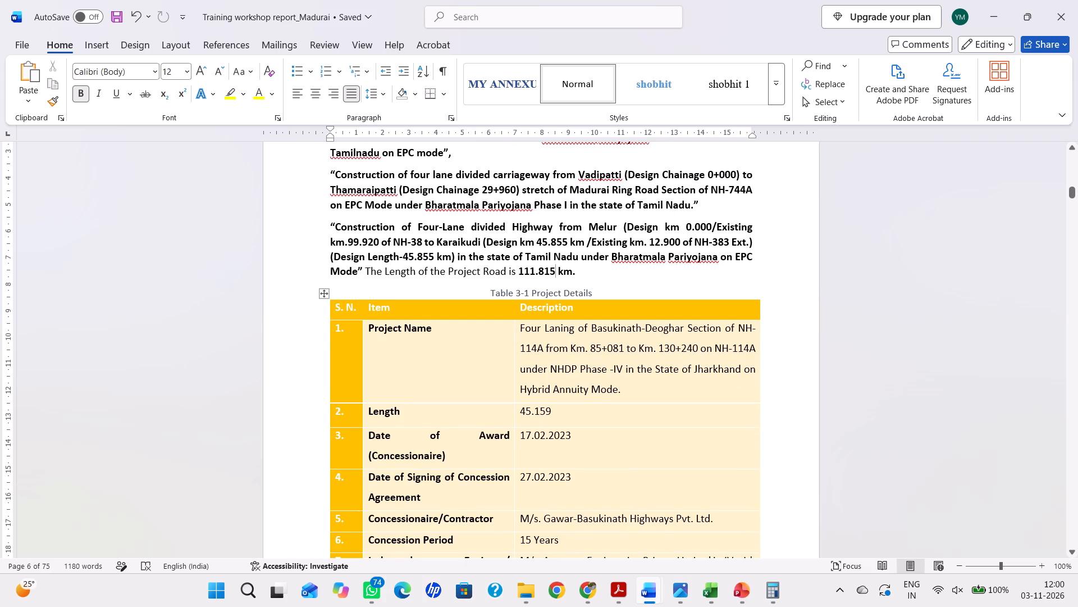
scroll(582, 310, down, 4)
scroll(621, 339, down, 2)
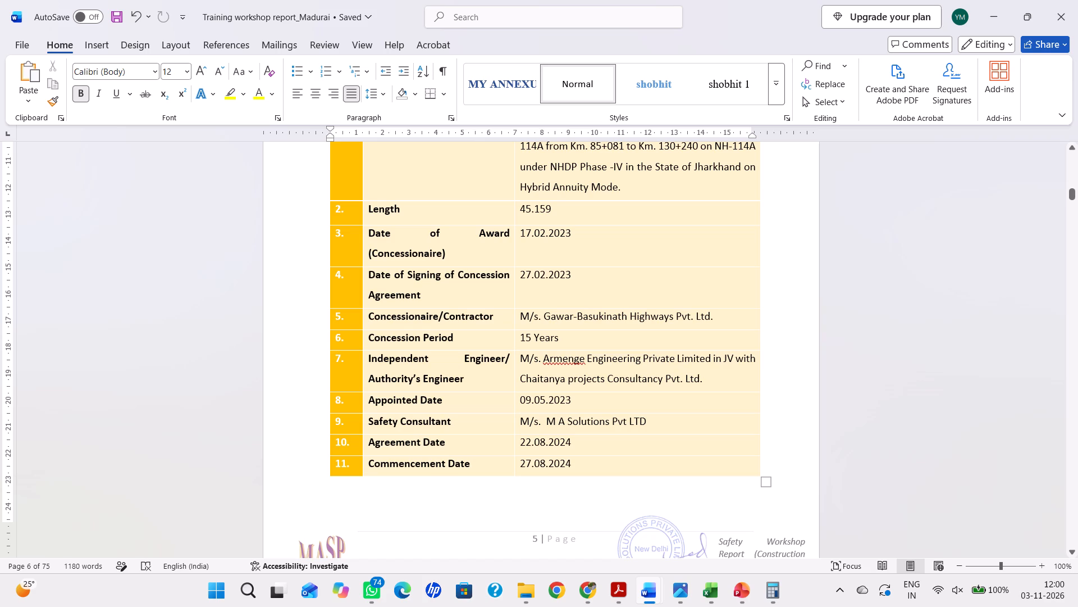
scroll(474, 390, down, 4)
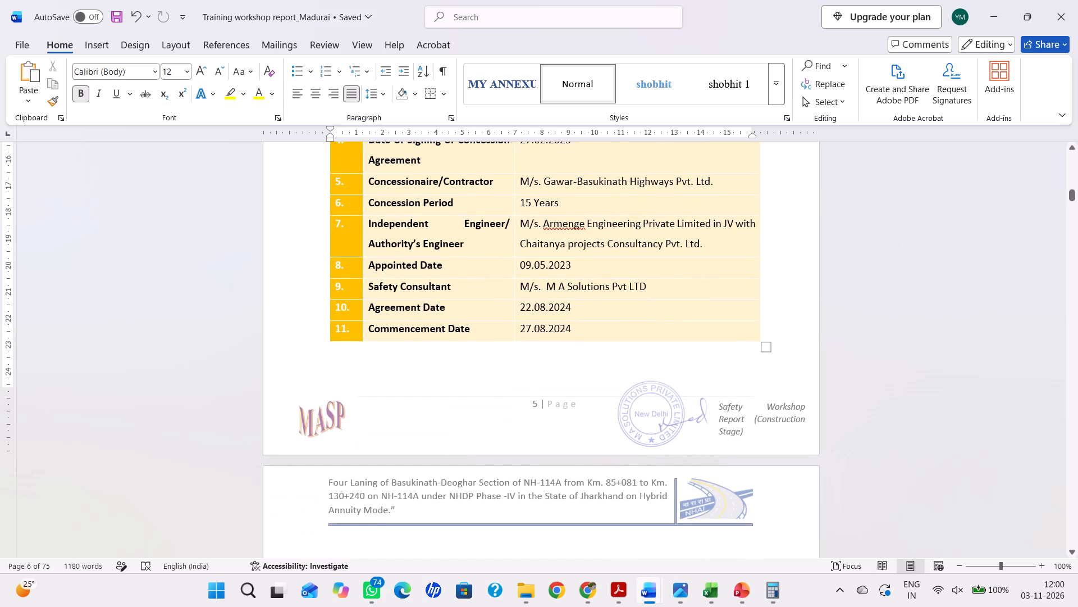
scroll(472, 387, up, 6)
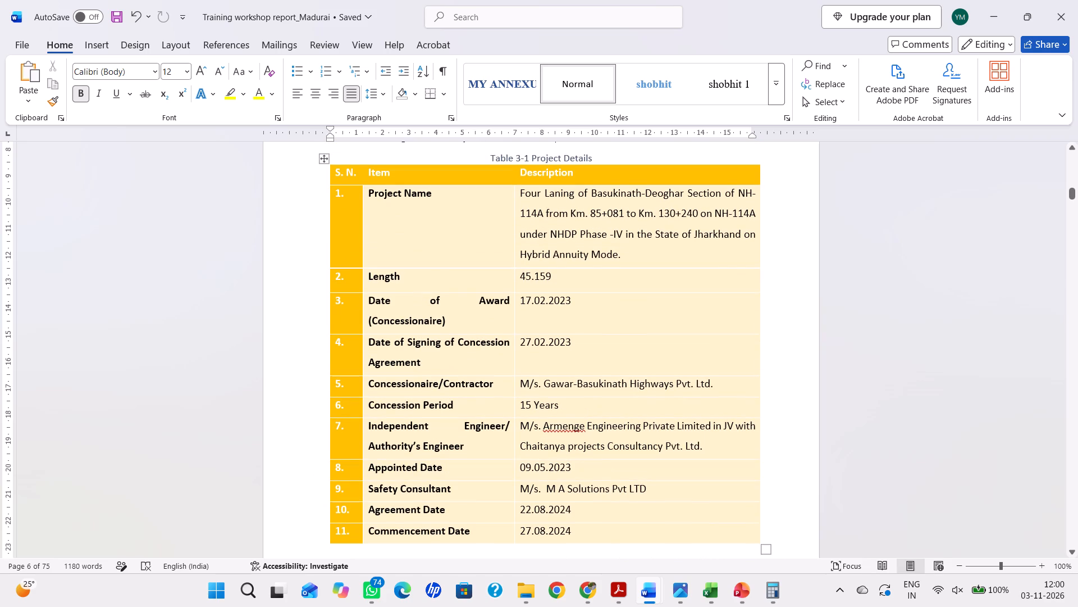
Delete the Table 3-1 rows from Concessionaire/Contractor through Appointed Date entirely, and save the workshop report.
drag(503, 384, 517, 444)
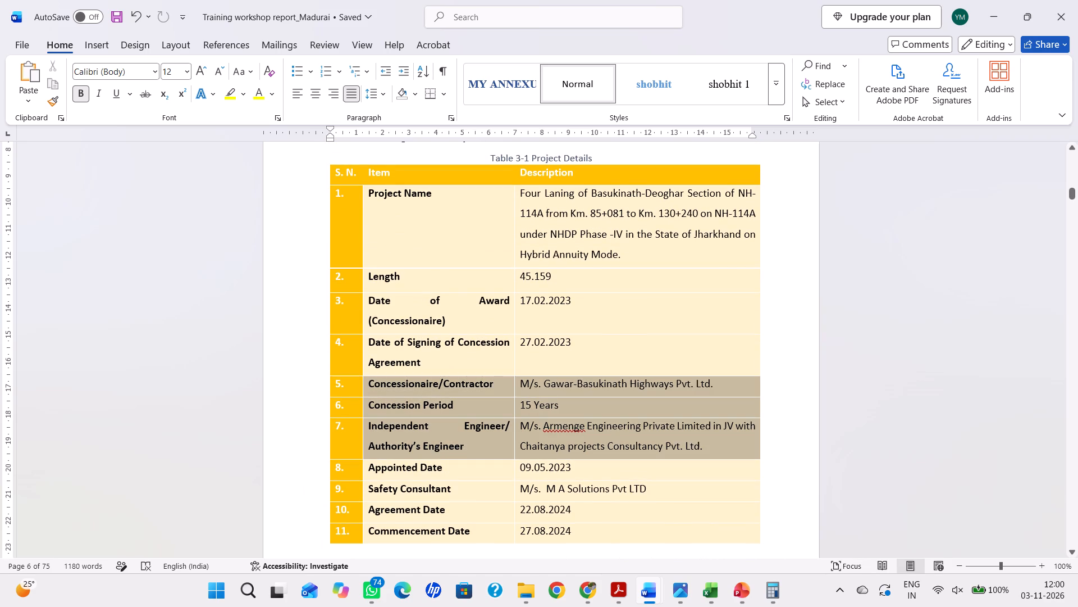
drag(517, 444, 536, 468)
right_click(536, 468)
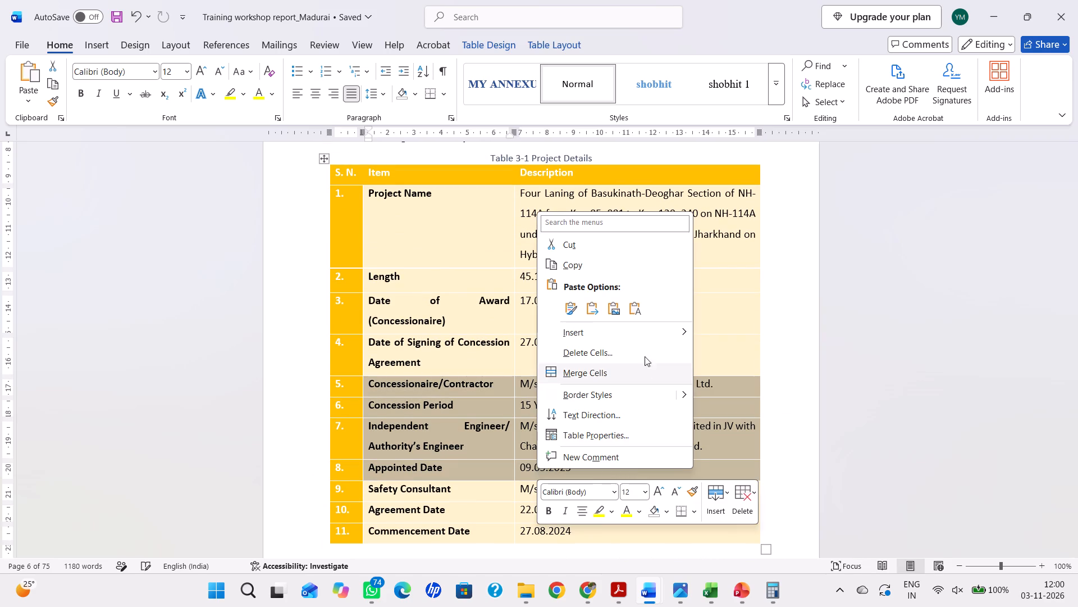
click(638, 349)
click(481, 283)
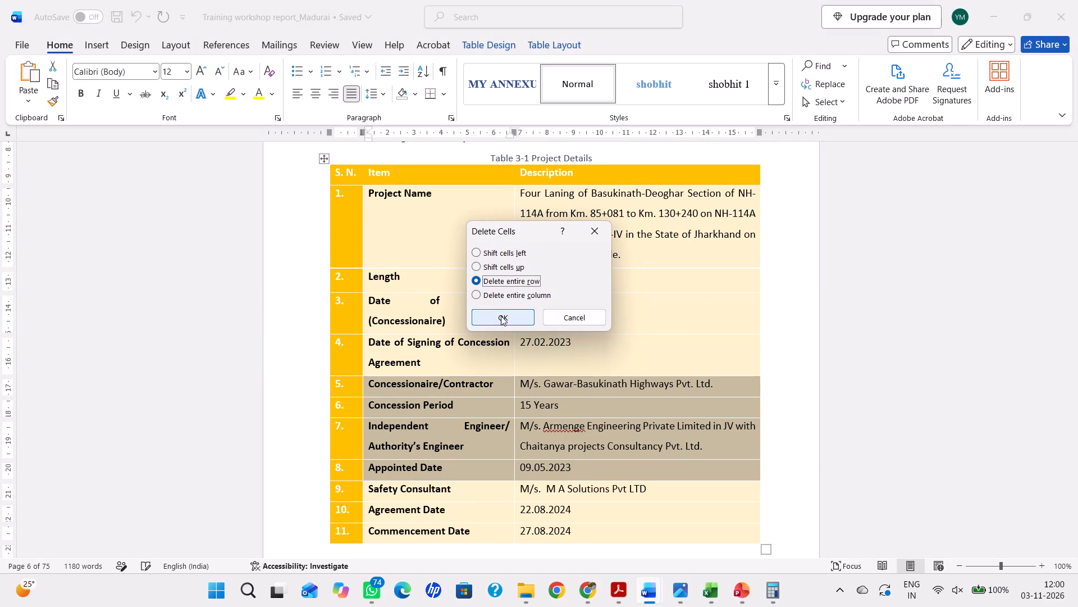
click(501, 318)
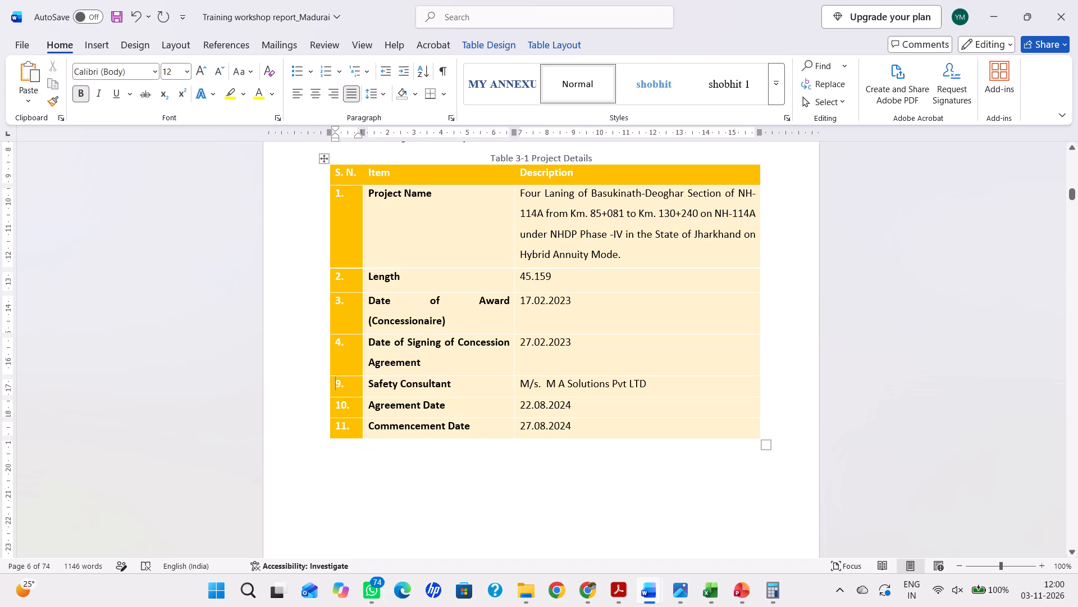
key(ctrl+s)
Review the pages around the Project Details table, including the project maps, safety team chart and Project Background text.
scroll(513, 287, down, 16)
scroll(614, 458, down, 2)
scroll(607, 436, up, 3)
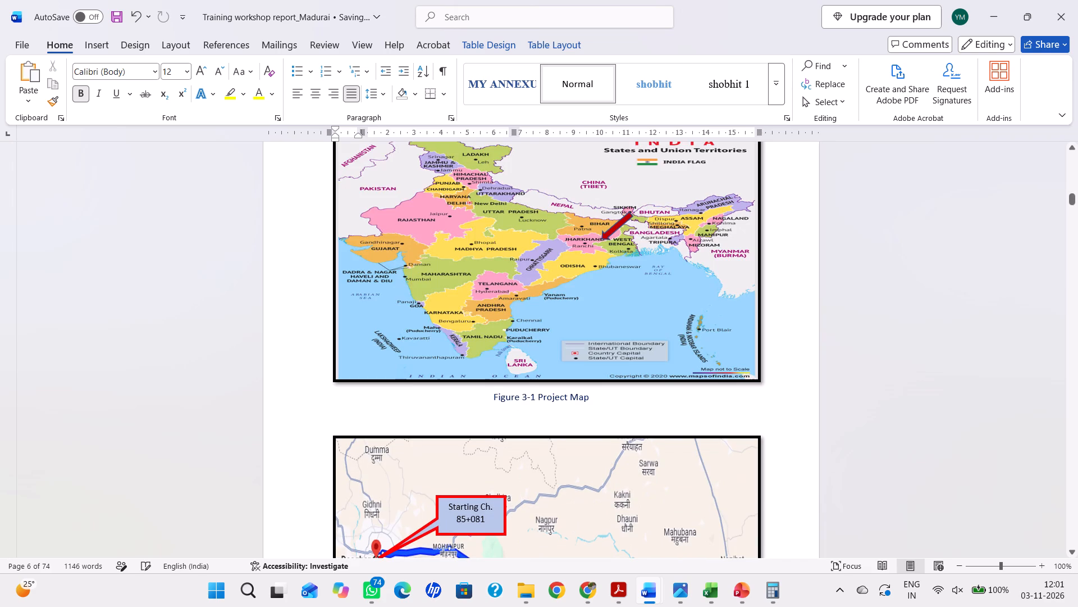
scroll(607, 436, up, 19)
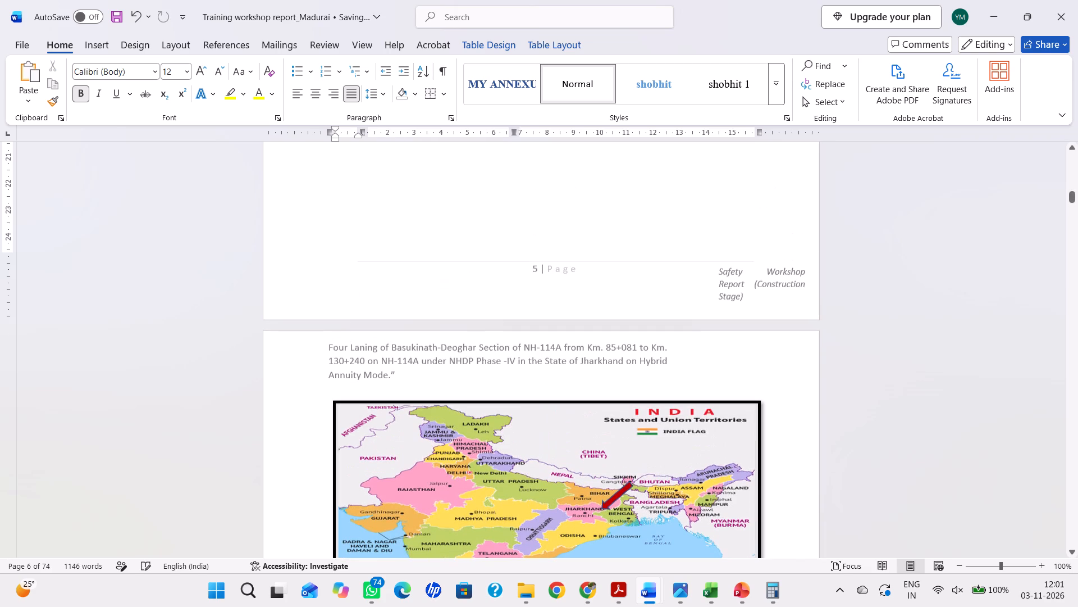
scroll(587, 448, up, 6)
scroll(551, 361, up, 12)
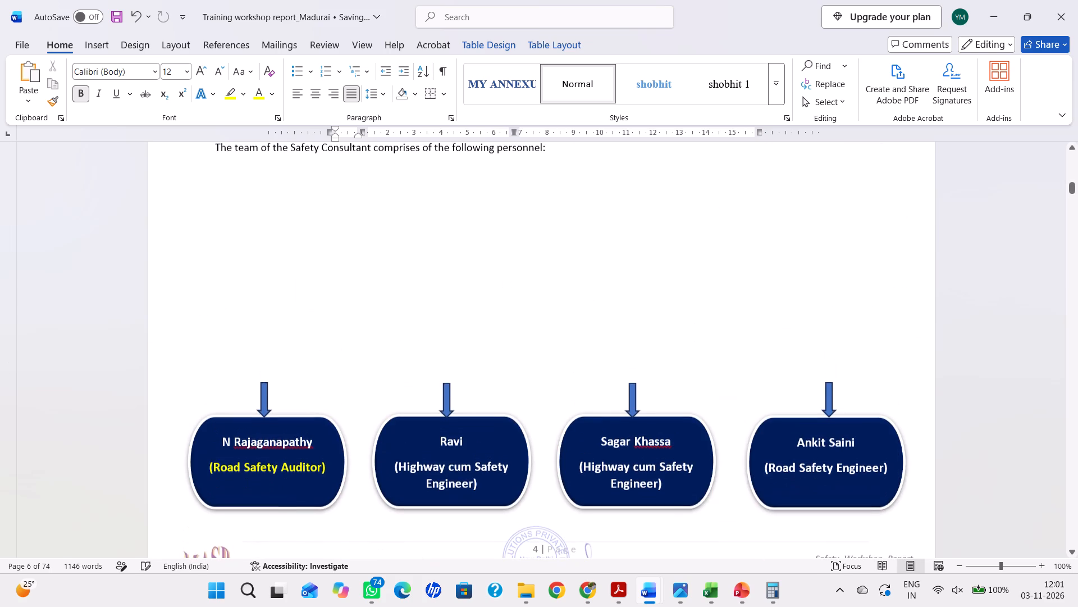
scroll(654, 400, down, 15)
scroll(654, 404, down, 8)
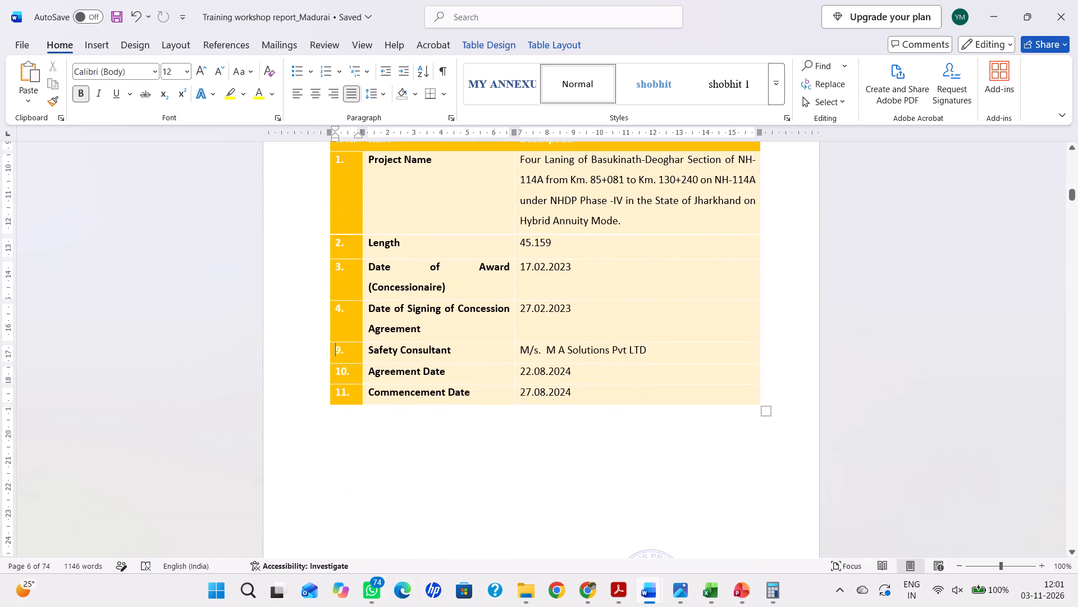
scroll(651, 403, up, 6)
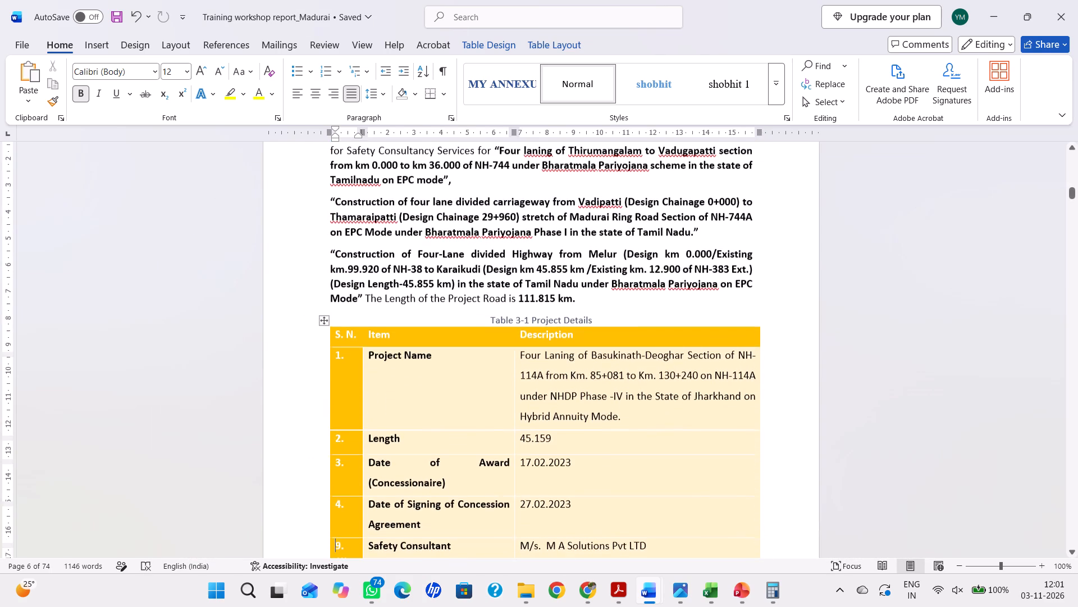
scroll(648, 397, up, 1)
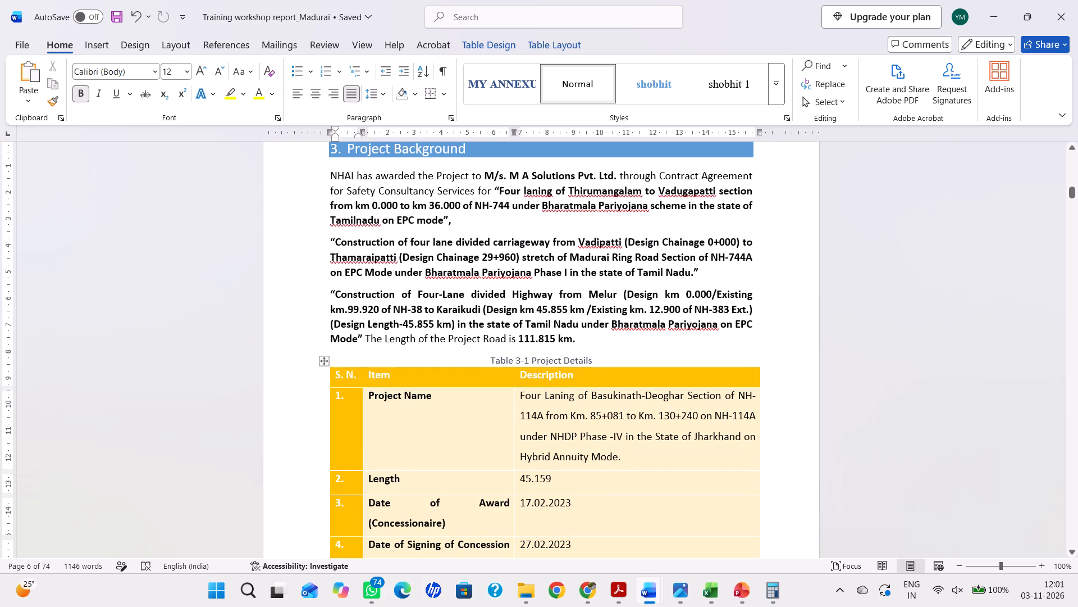
Replace the Project Name description in Table 3-1 with "Thirumangalam – Vadugapatti Section (NH-744)", copied from the Madurai banner in PowerPoint.
click(734, 599)
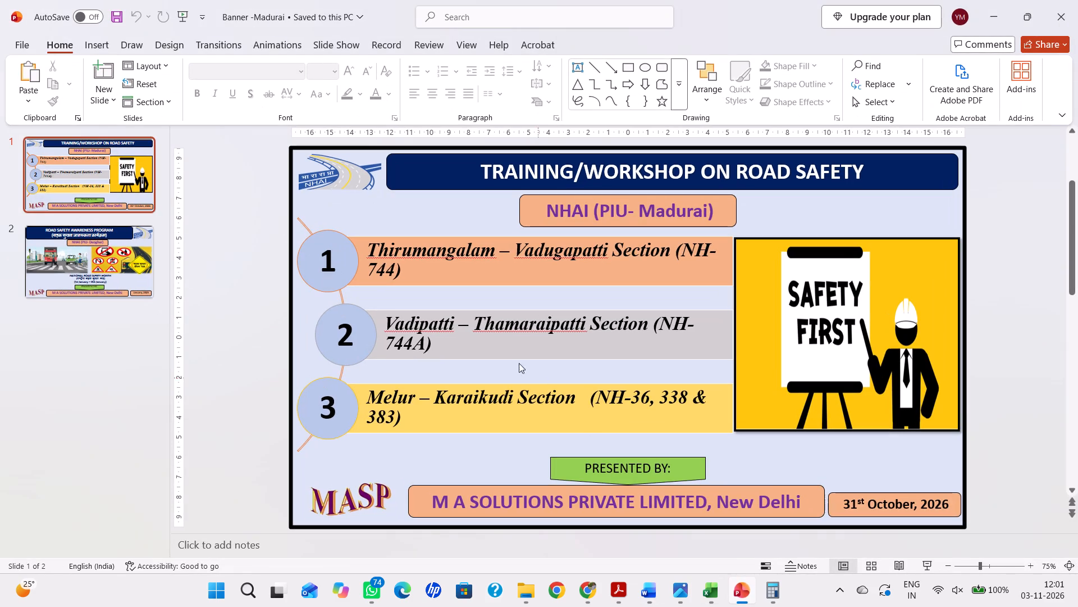
drag(371, 251, 401, 280)
key(ctrl+c)
key(grave)
key(alt+Tab)
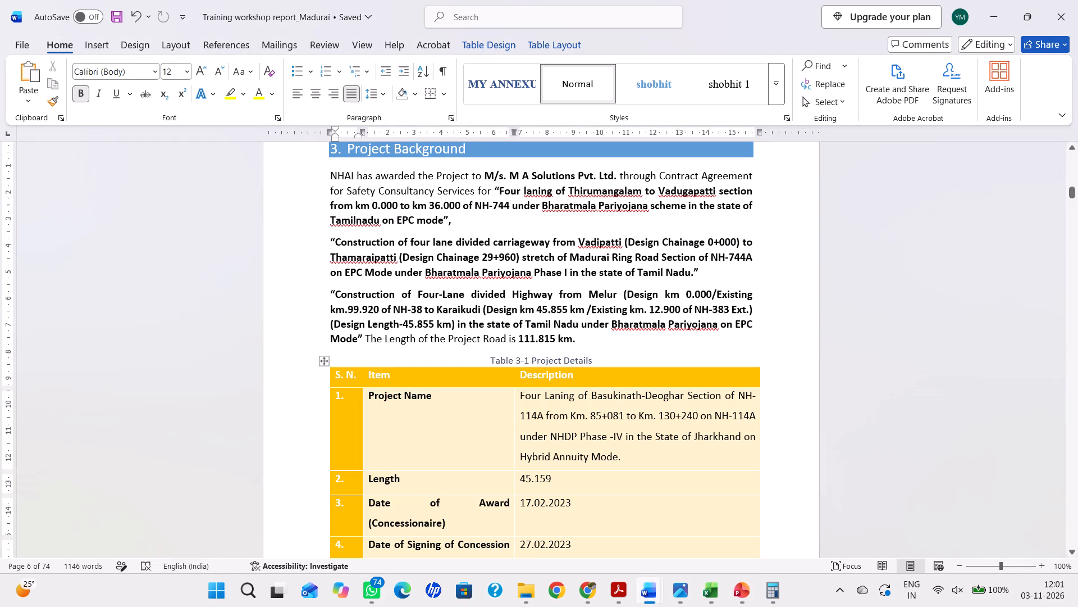
drag(519, 396, 601, 454)
click(614, 459)
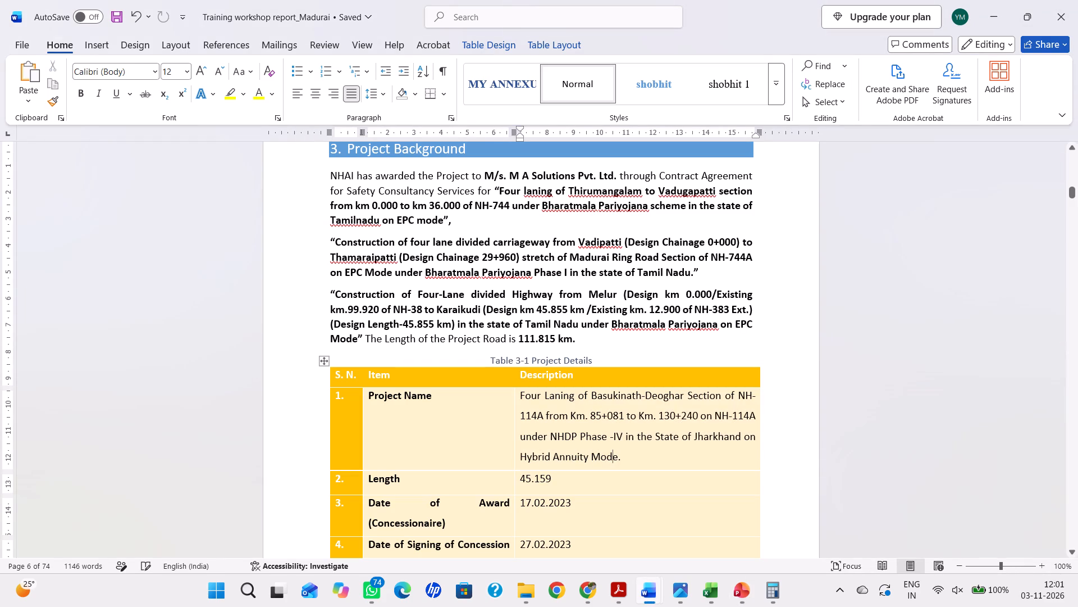
drag(632, 459, 527, 393)
right_click(536, 400)
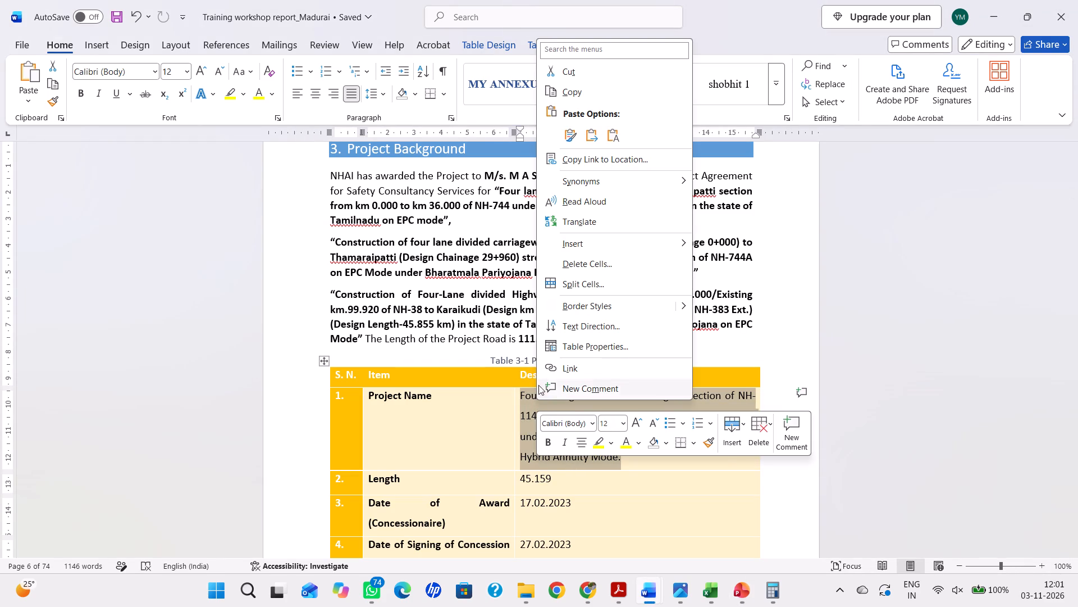
click(617, 123)
click(616, 128)
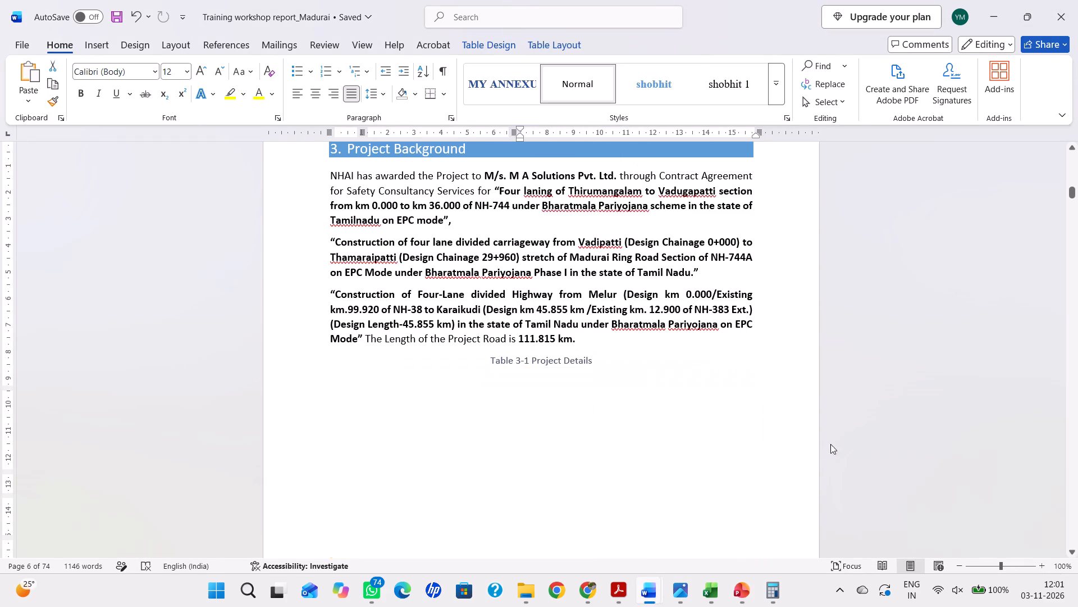
click(843, 457)
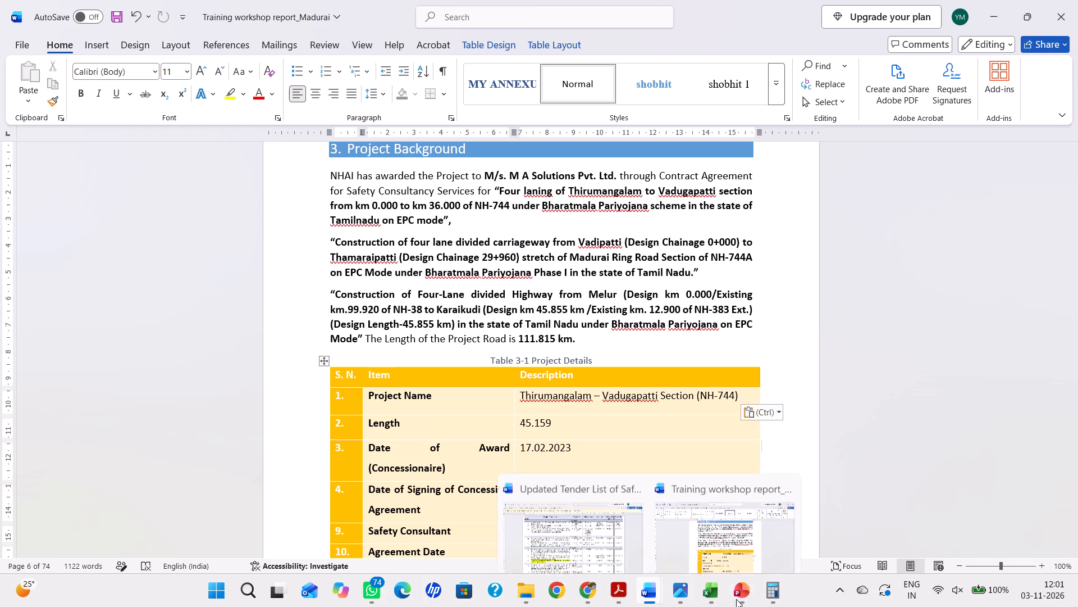
In the draft RSA report PDF in Acrobat, examine the Vadipatti–Thamaraipatti Project Background, Project Details table, project map and route map.
click(619, 589)
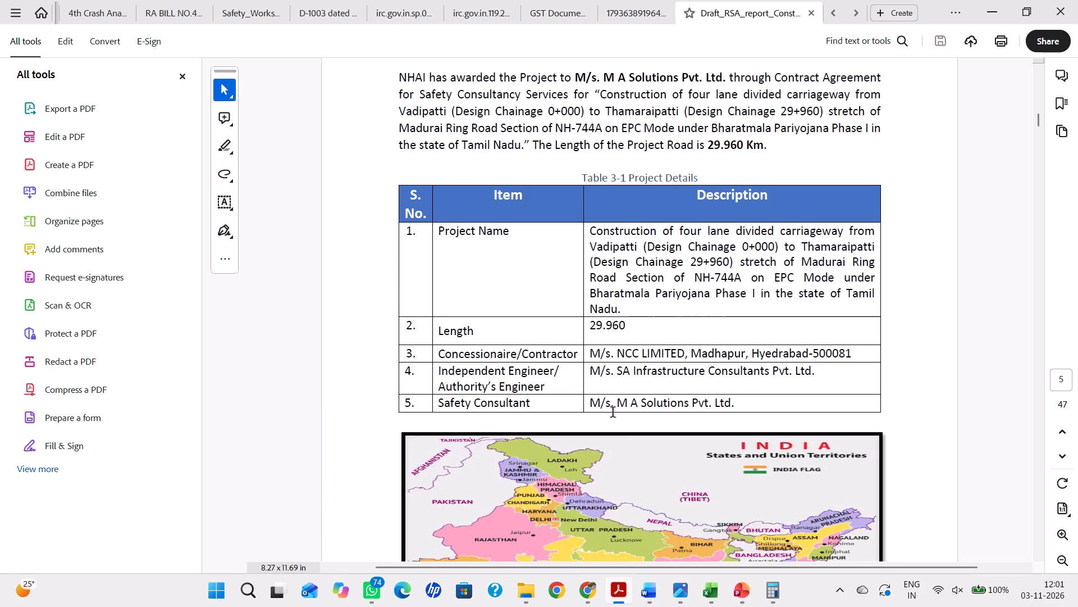
scroll(613, 413, down, 20)
scroll(629, 408, down, 20)
scroll(629, 408, down, 16)
scroll(635, 424, up, 20)
scroll(635, 424, up, 4)
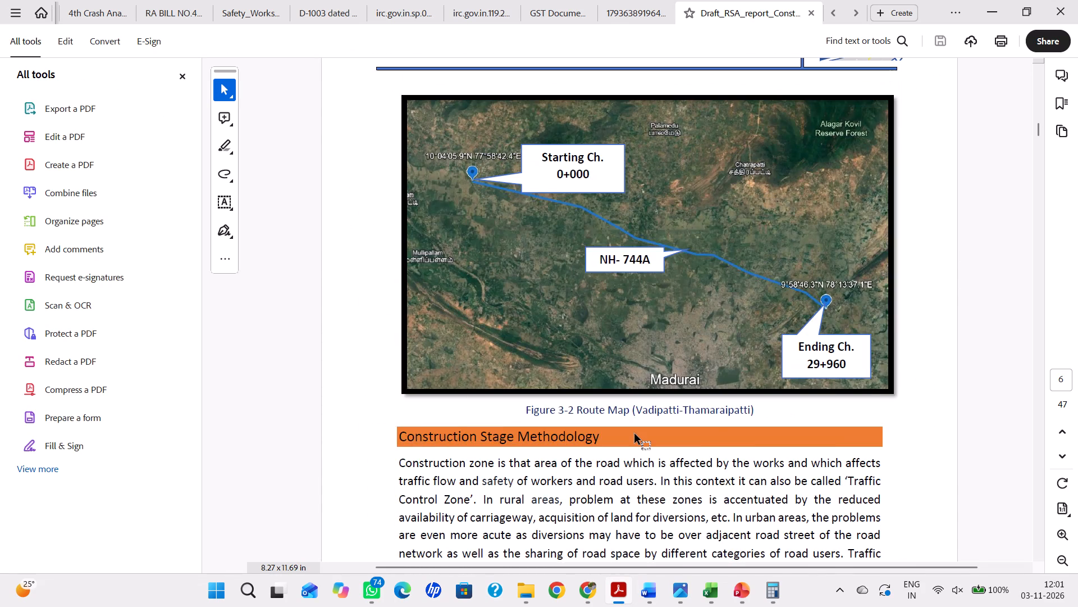
scroll(819, 187, up, 1)
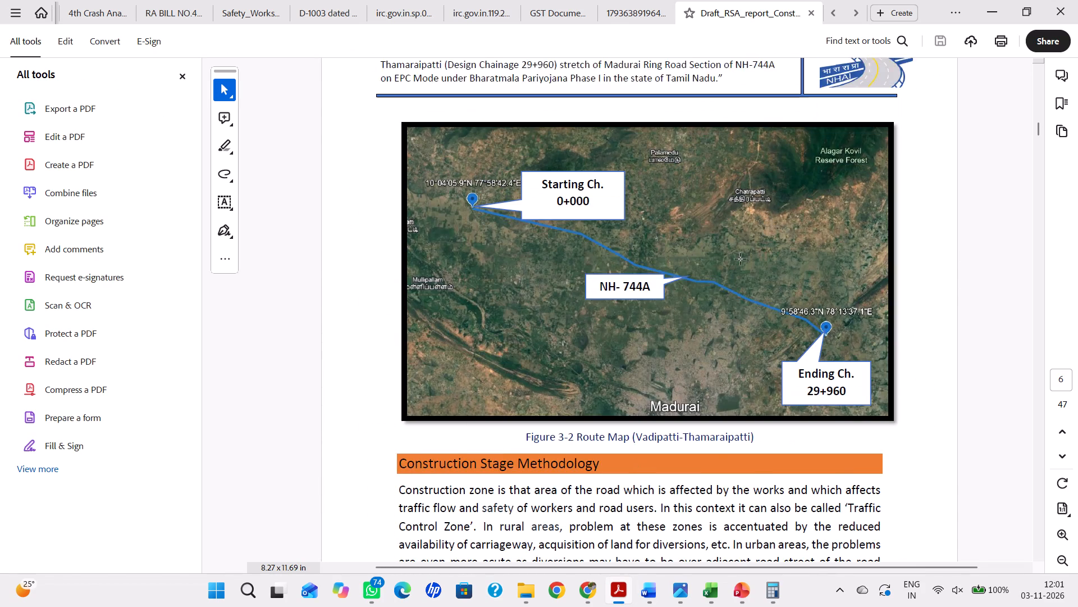
scroll(741, 260, down, 3)
scroll(741, 261, up, 20)
scroll(741, 261, up, 20)
scroll(741, 261, up, 1)
scroll(732, 303, down, 1)
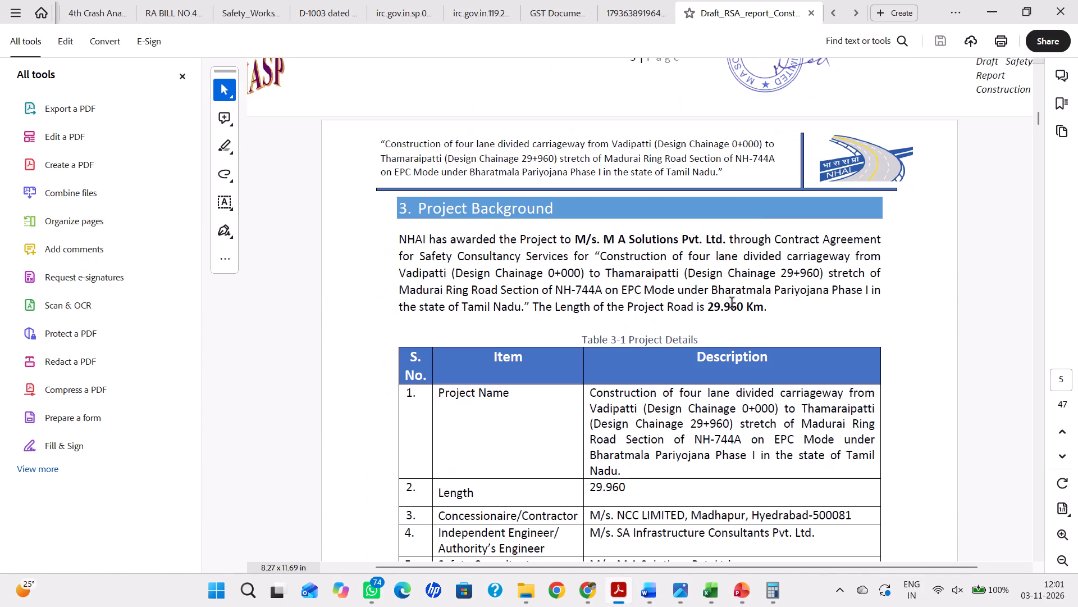
scroll(732, 303, down, 4)
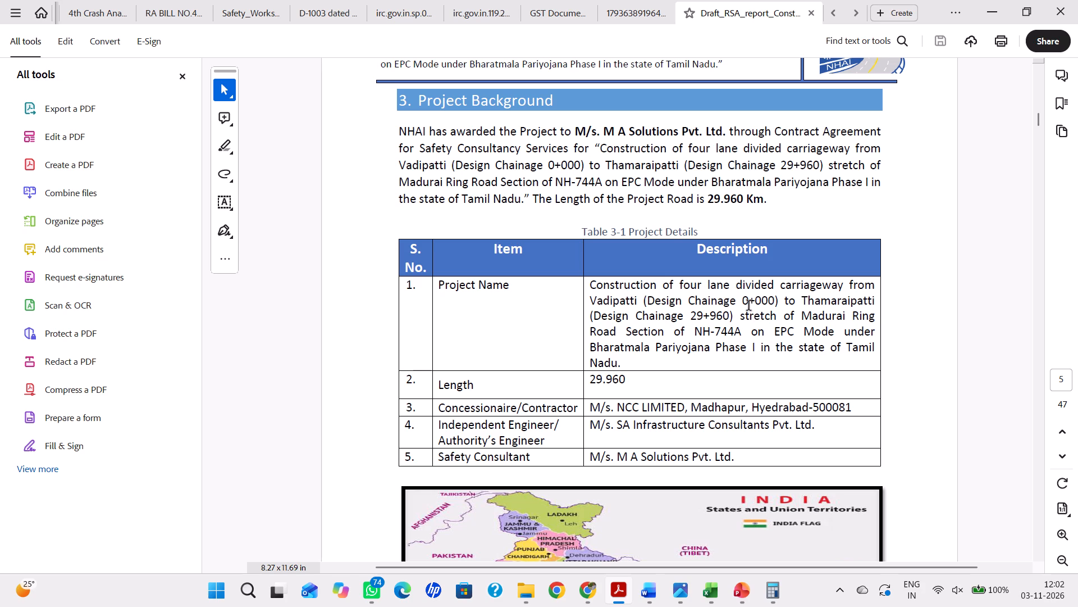
scroll(749, 306, down, 13)
scroll(748, 295, down, 19)
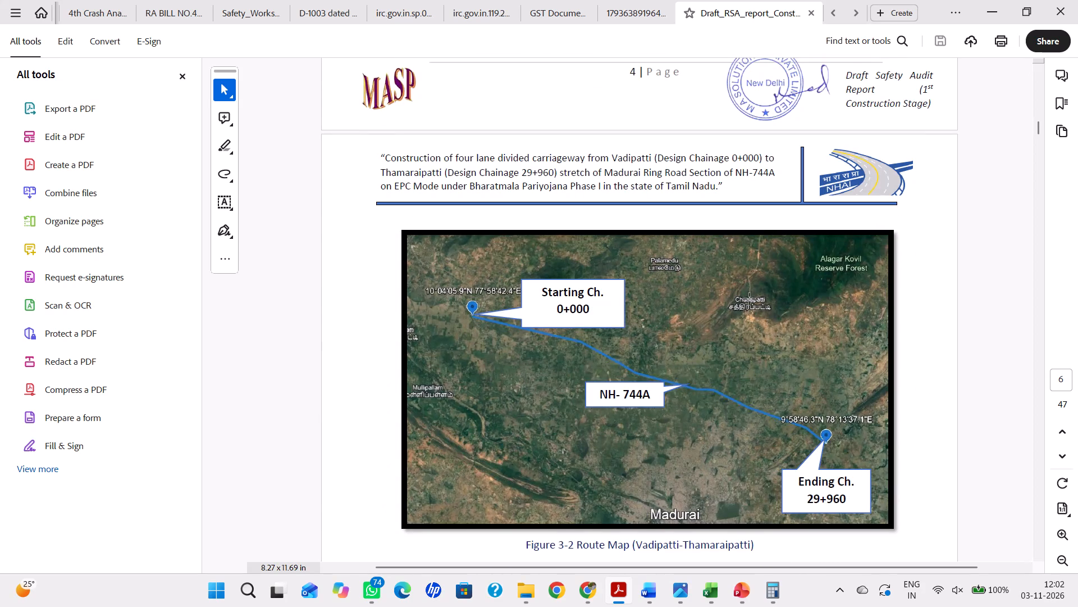
scroll(728, 570, up, 6)
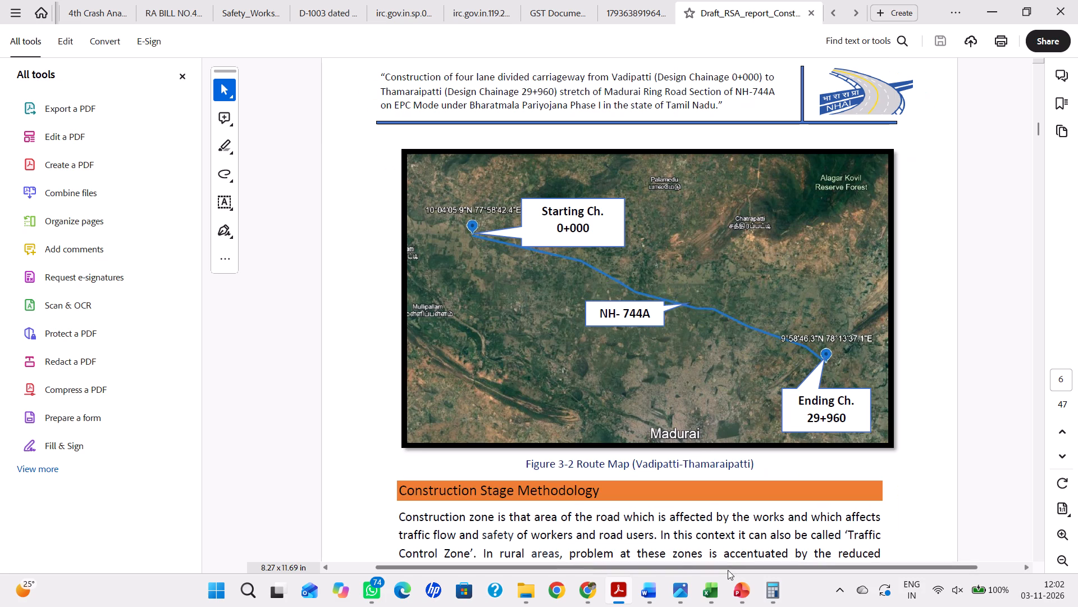
scroll(728, 570, up, 6)
scroll(714, 546, down, 1)
scroll(693, 447, up, 19)
scroll(707, 452, down, 1)
scroll(707, 452, up, 6)
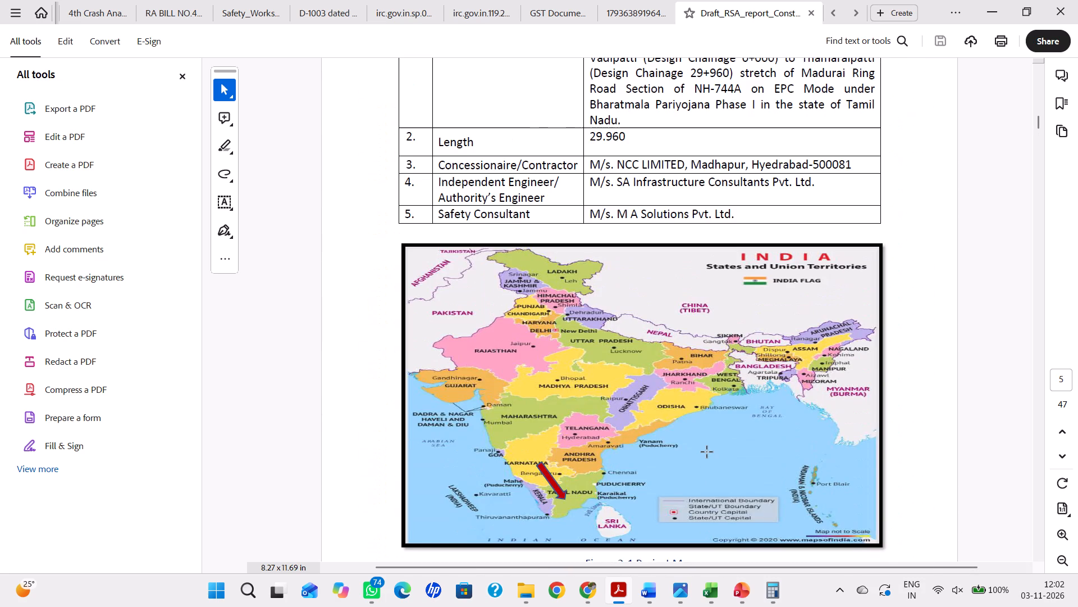
scroll(707, 452, up, 7)
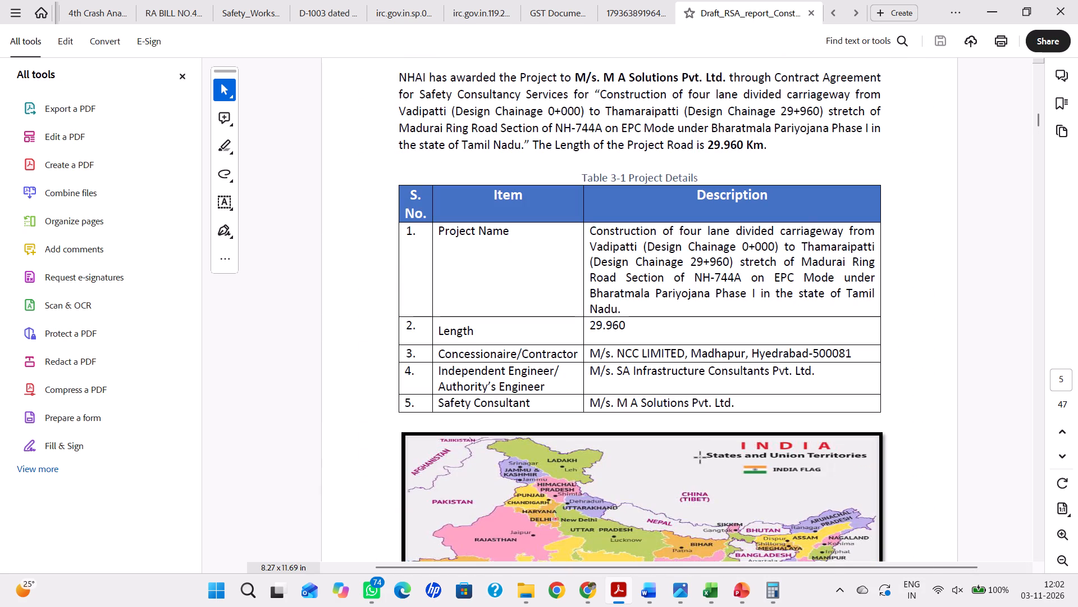
scroll(689, 375, up, 3)
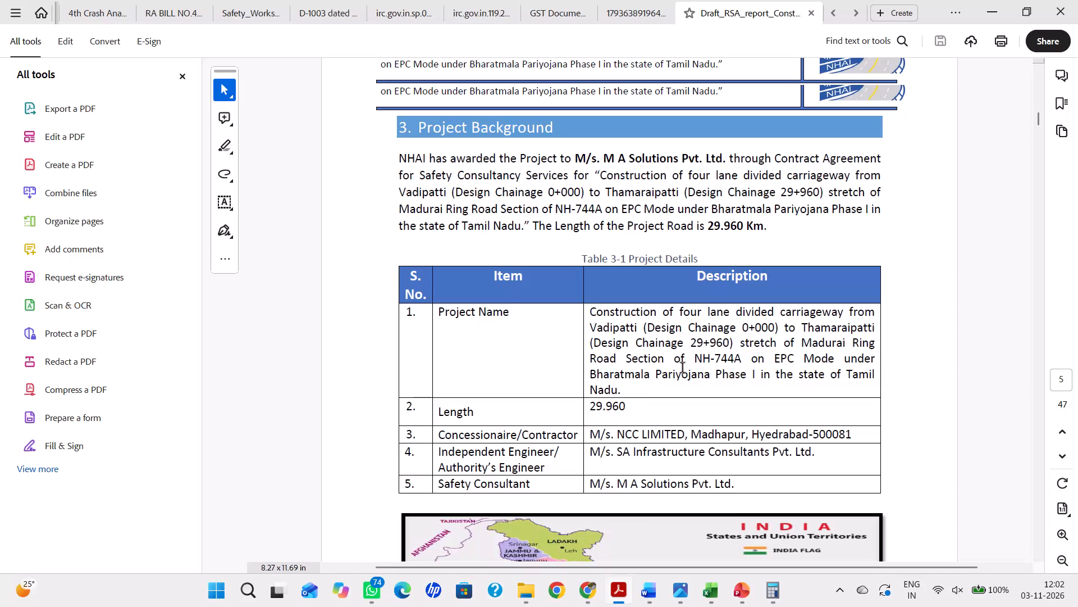
scroll(665, 327, down, 15)
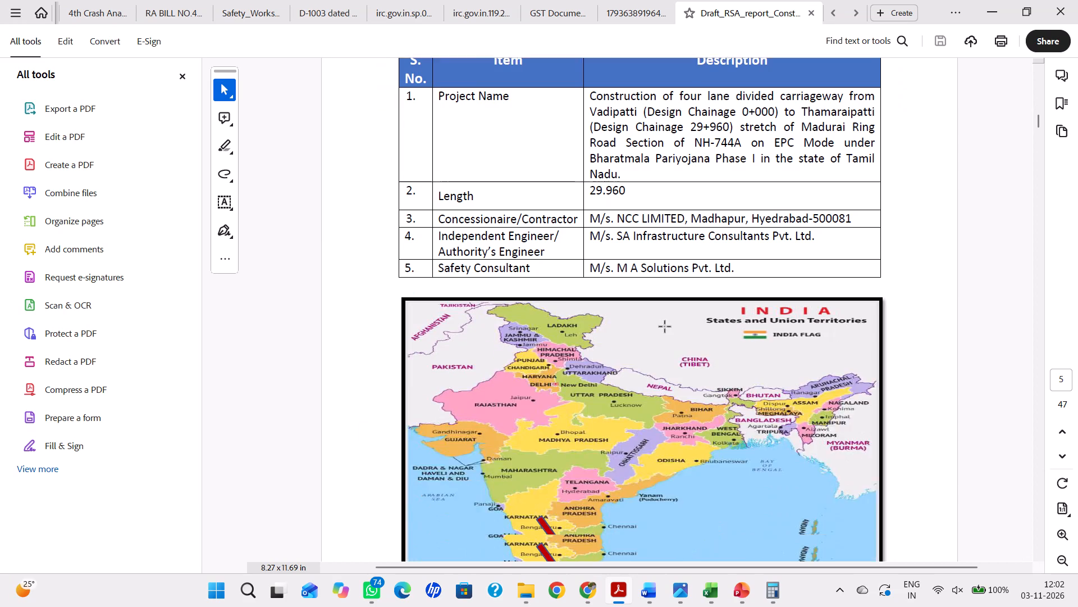
scroll(665, 327, down, 14)
scroll(681, 384, up, 20)
scroll(681, 384, up, 4)
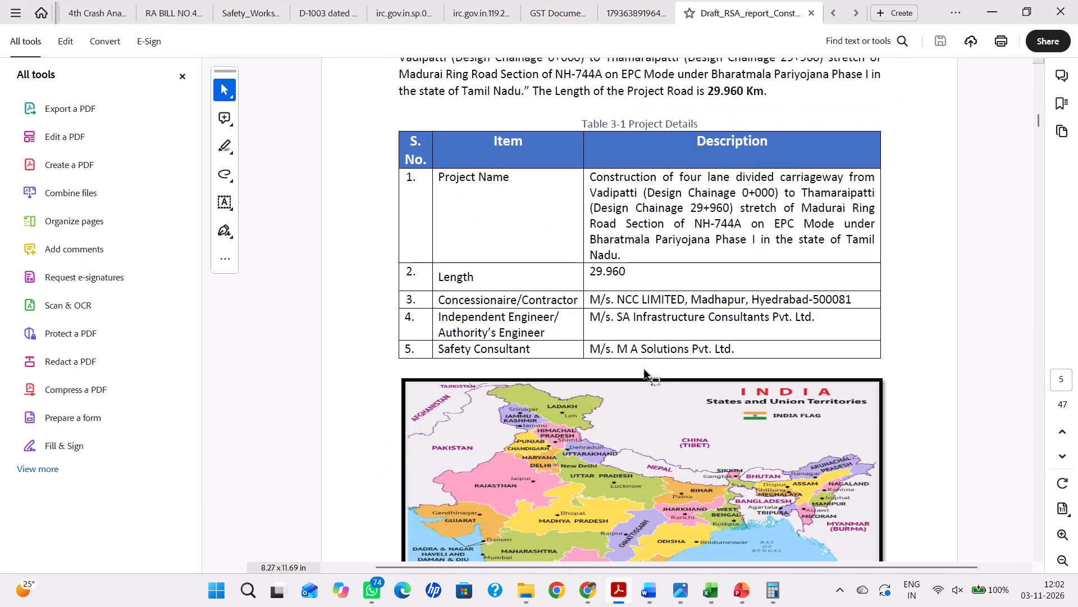
scroll(645, 370, up, 5)
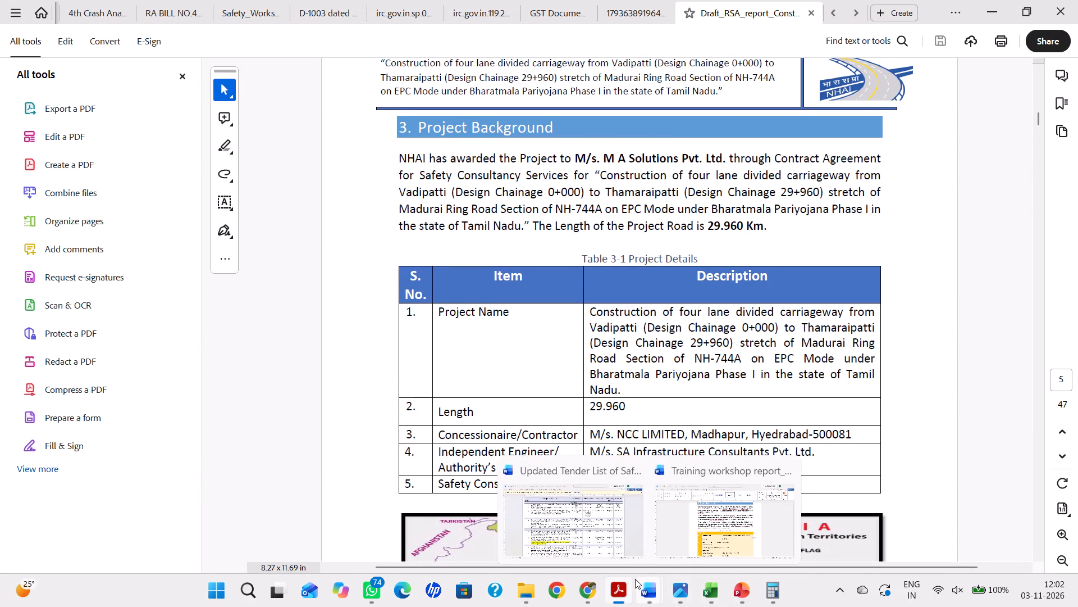
Compare the Table 3-1 Project Details rows in the Word workshop report with the corresponding table in the Acrobat draft RSA report.
key(grave)
key(alt+Tab)
scroll(665, 370, up, 3)
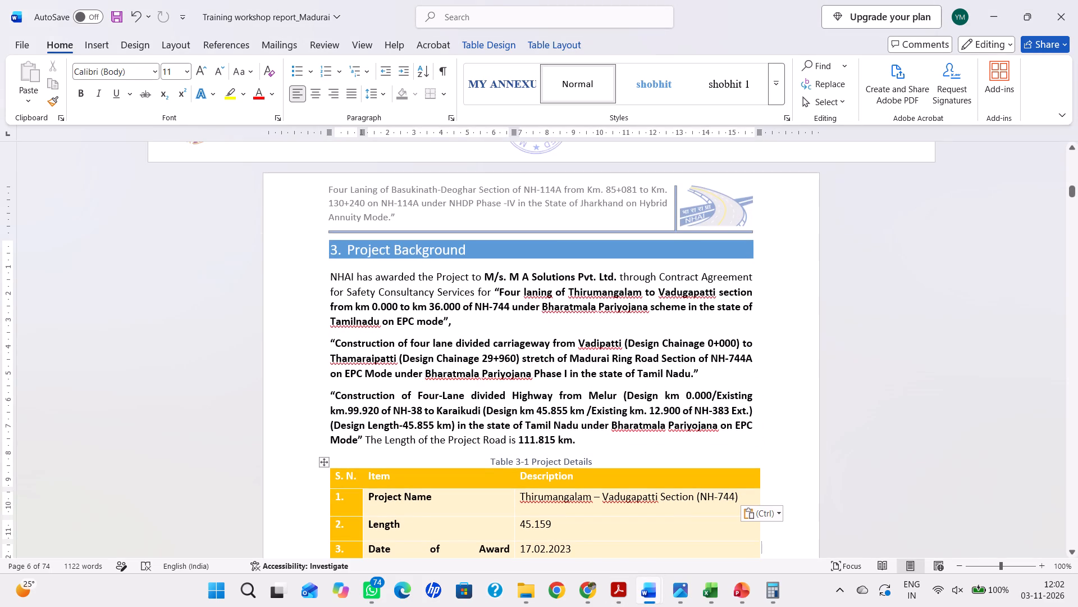
scroll(665, 365, down, 6)
scroll(652, 356, up, 2)
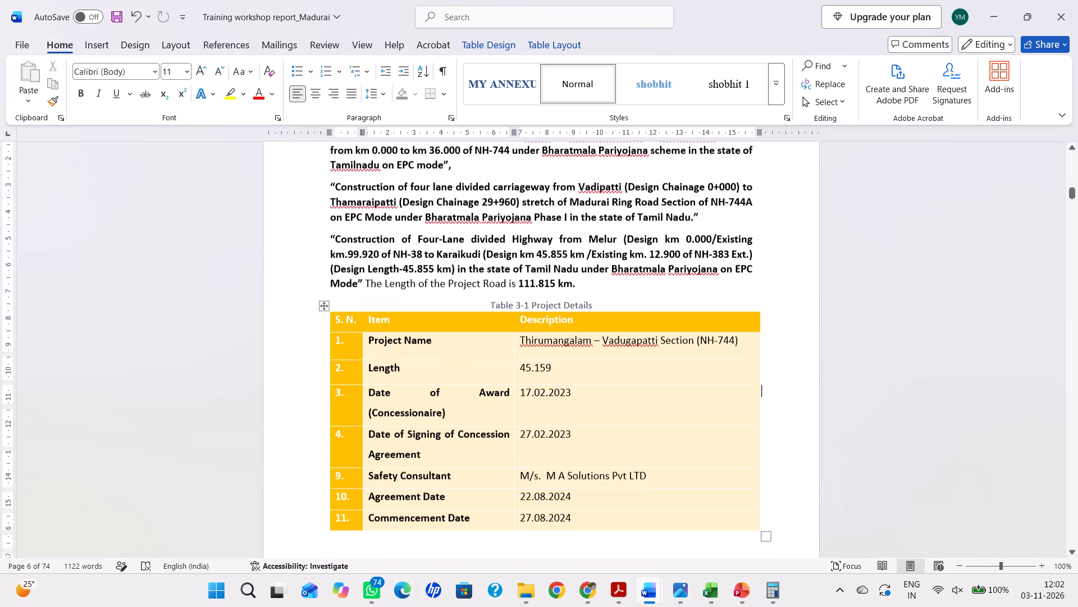
scroll(633, 326, up, 3)
scroll(633, 326, down, 5)
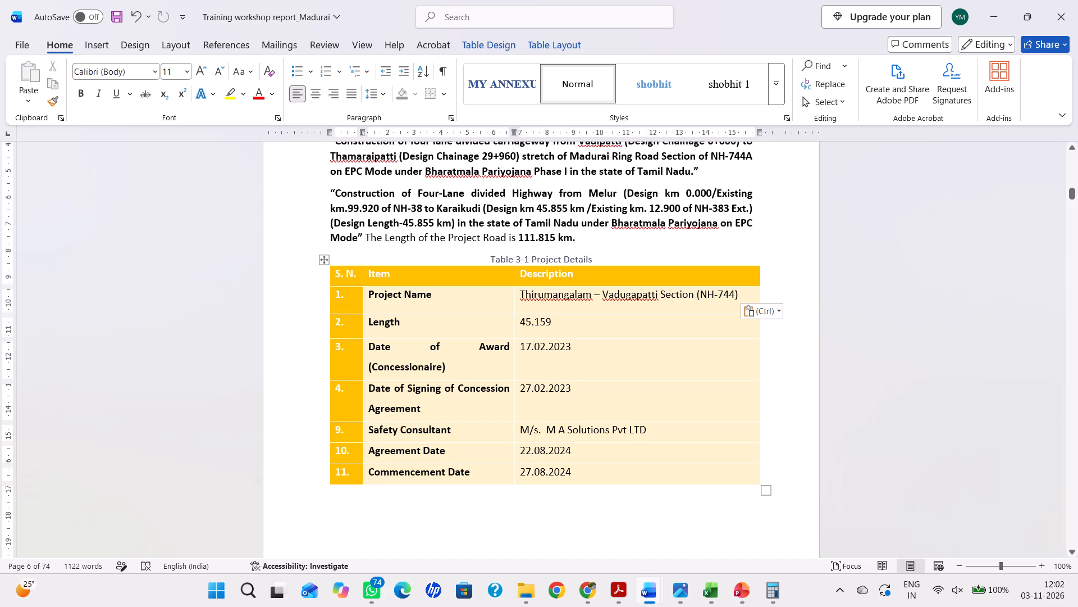
key(grave)
key(alt+Tab)
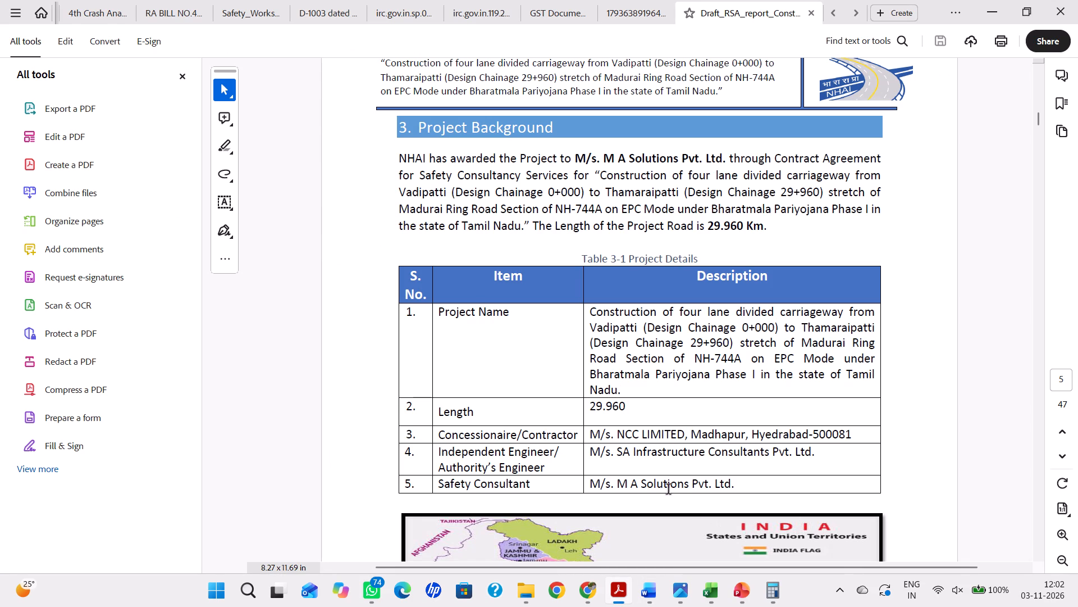
key(grave)
key(alt+Tab)
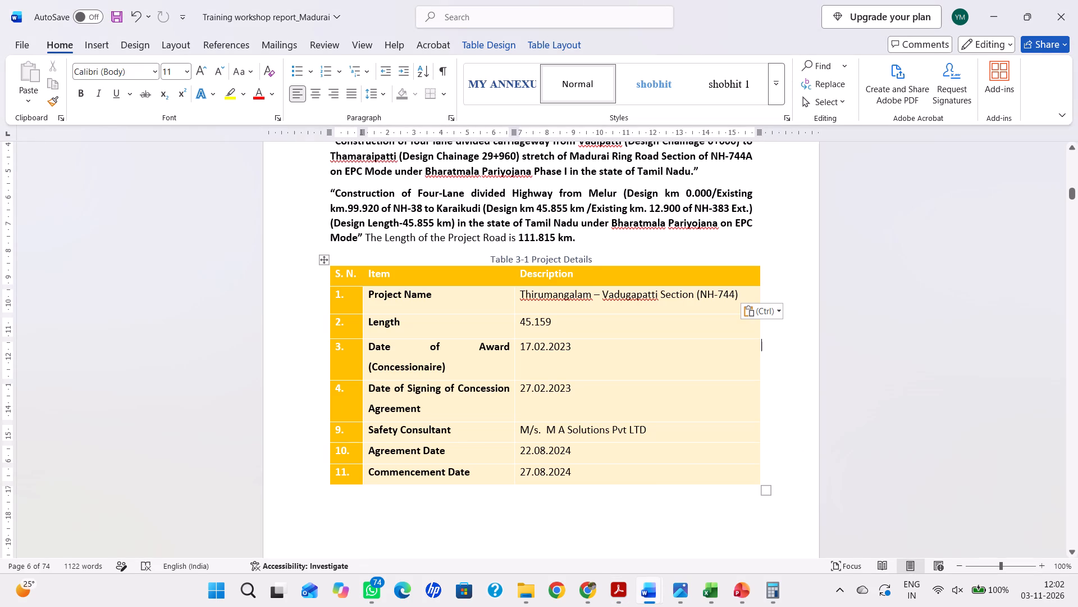
Compare the Project Background text and Table 3-1 in the Word workshop report with the Vadipatti–Thamaraipatti draft RSA report in Acrobat.
scroll(573, 406, up, 4)
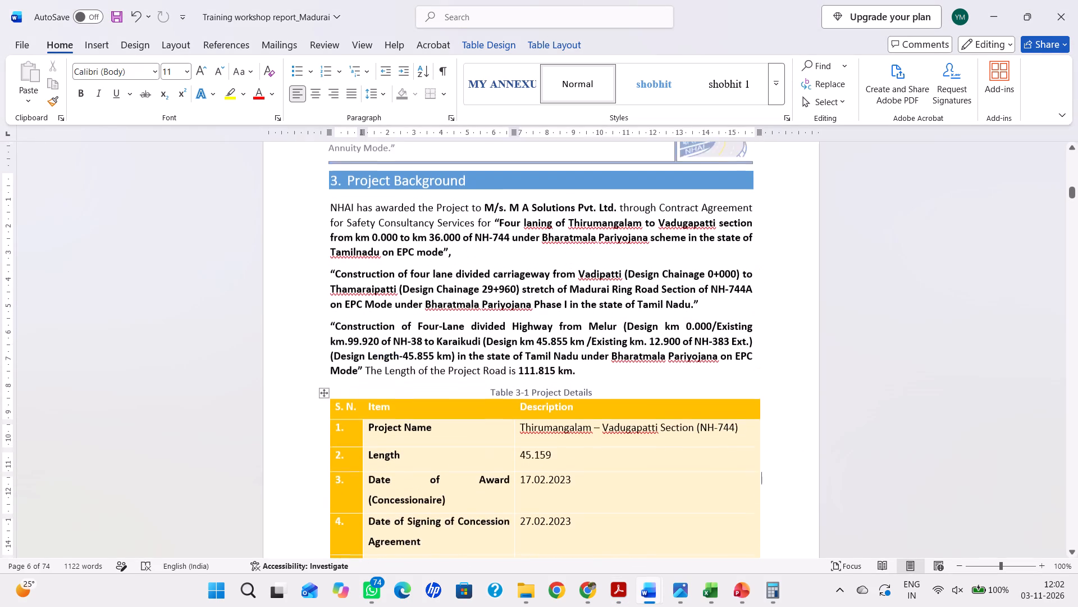
scroll(573, 406, down, 1)
key(grave)
key(alt+Tab)
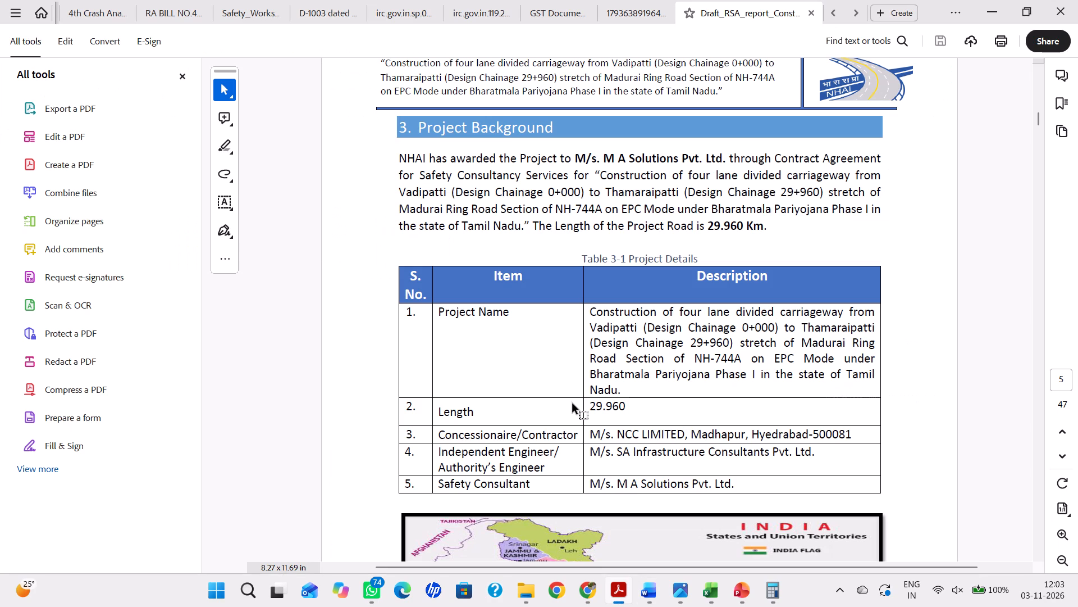
click(611, 309)
key(grave)
key(alt+Tab)
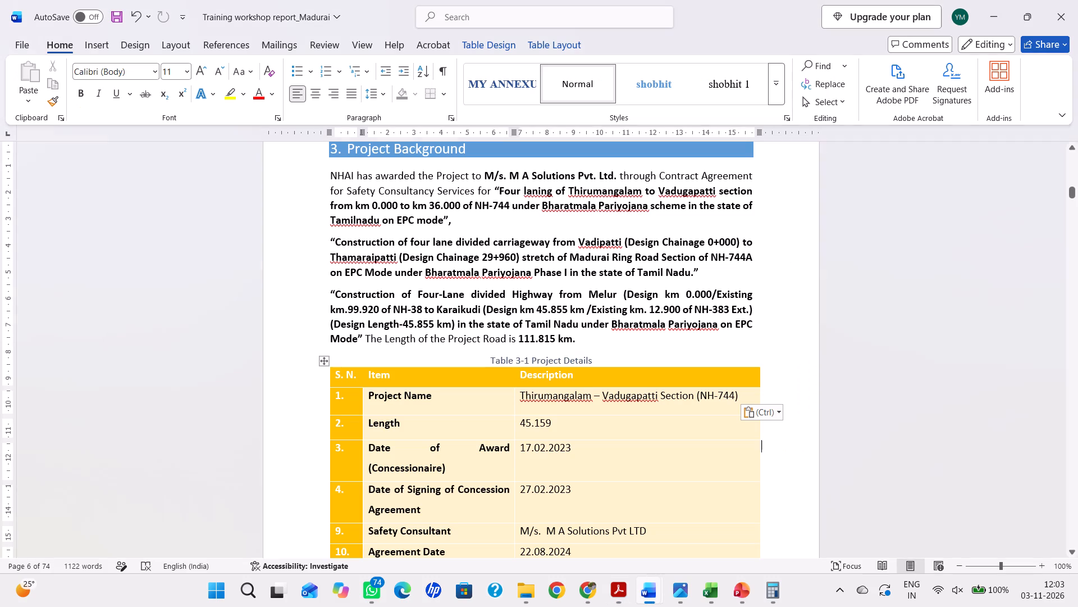
Change "Project" to "Projects" in the opening NHAI sentence and in the section 3 "Project Background" heading.
click(467, 171)
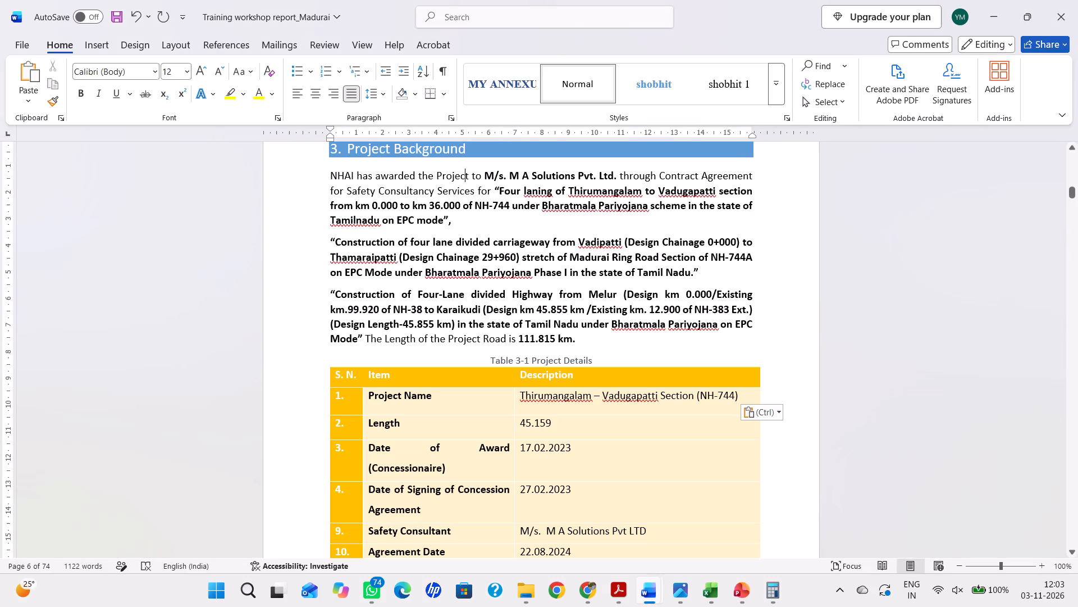
click(468, 173)
key(s)
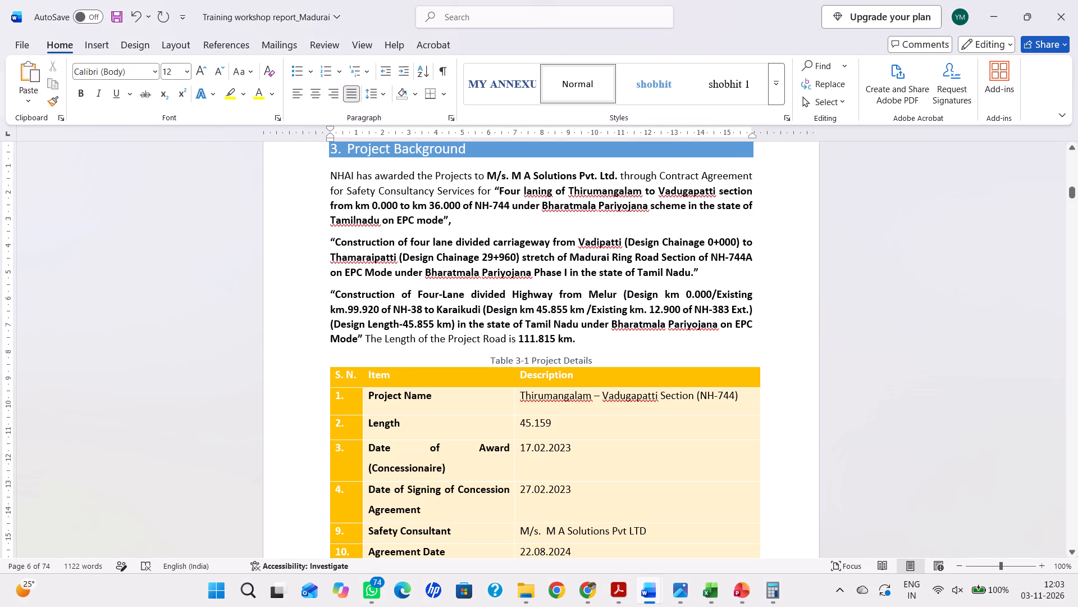
scroll(579, 315, up, 1)
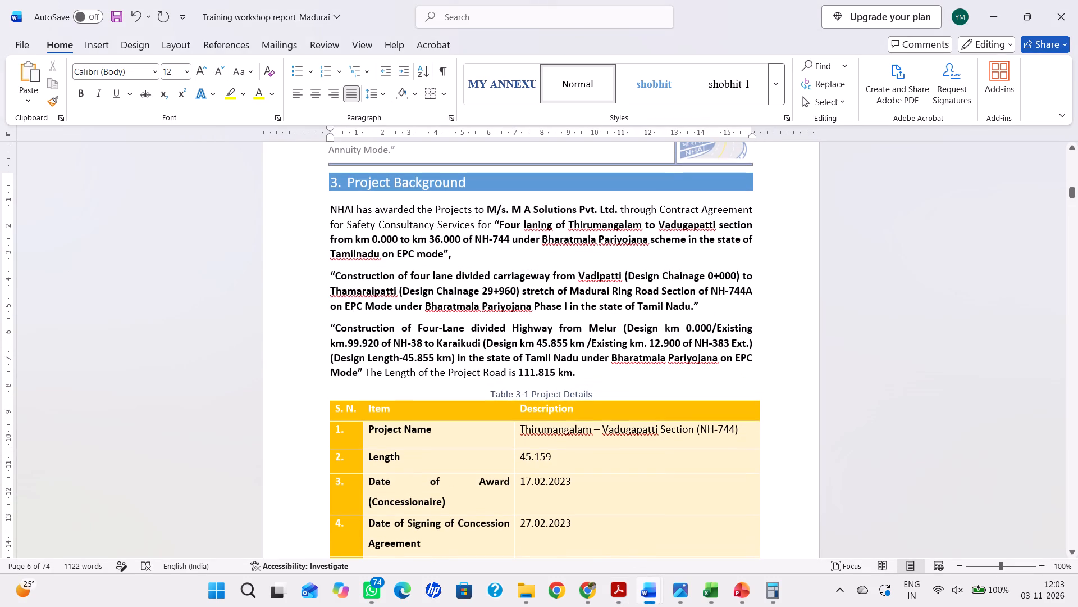
click(389, 179)
key(s)
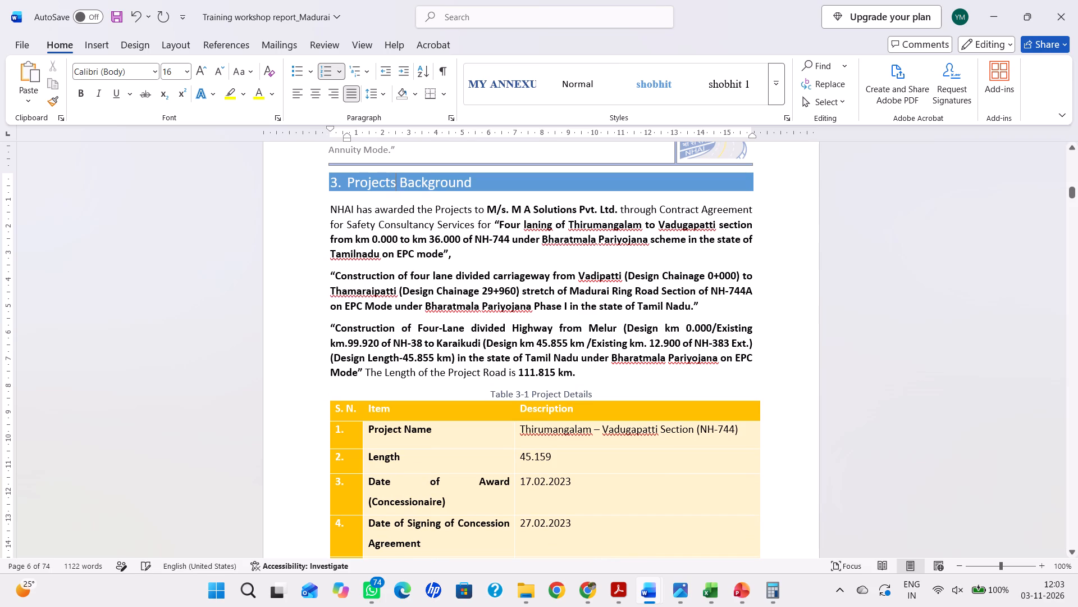
From the Madurai "1st construction report" folder in File Explorer, open the Thirumangalam to Vadugapatti draft RSA report PDF dated 24.05.2024.
scroll(488, 559, down, 2)
scroll(499, 457, down, 3)
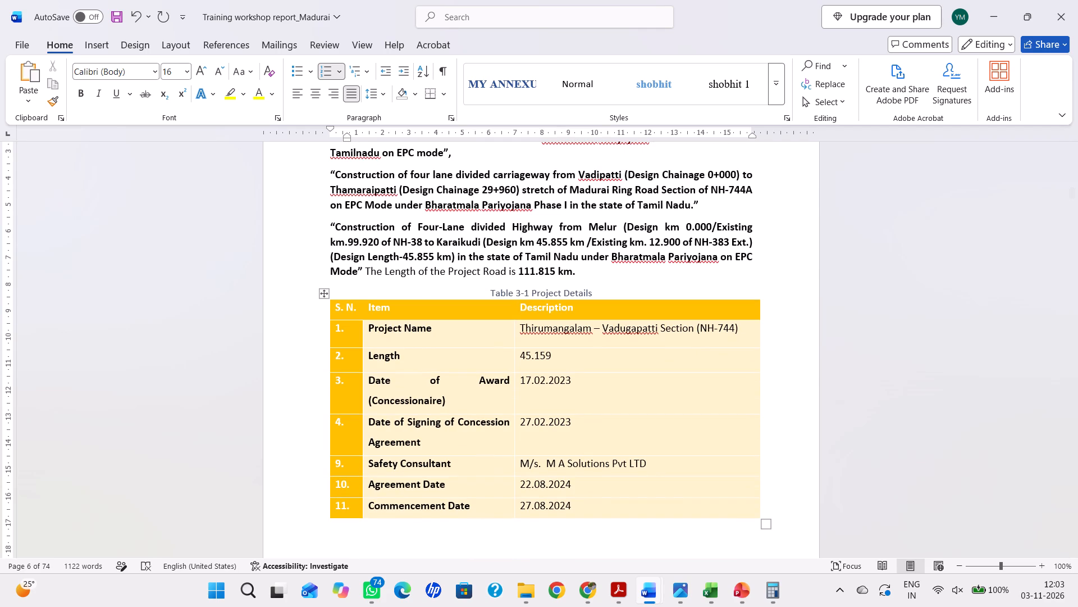
key(grave)
key(alt+Tab)
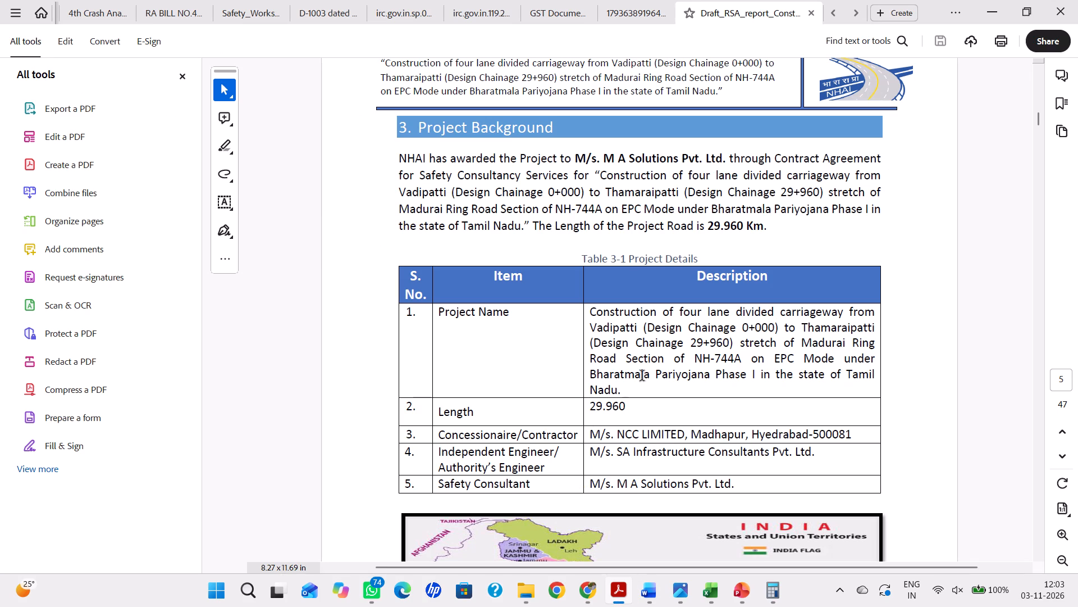
click(533, 591)
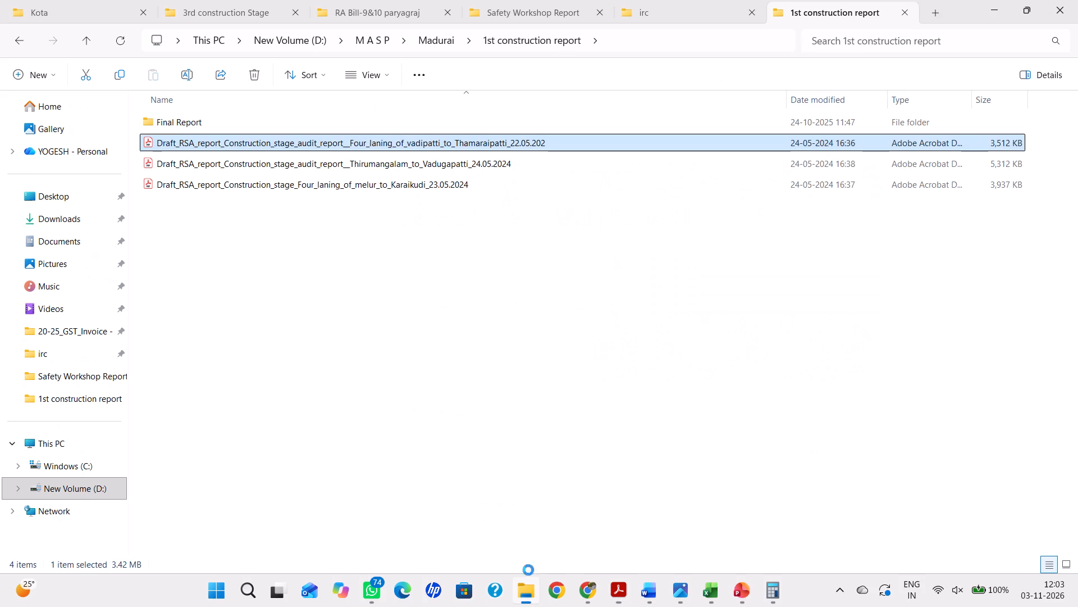
double_click(369, 171)
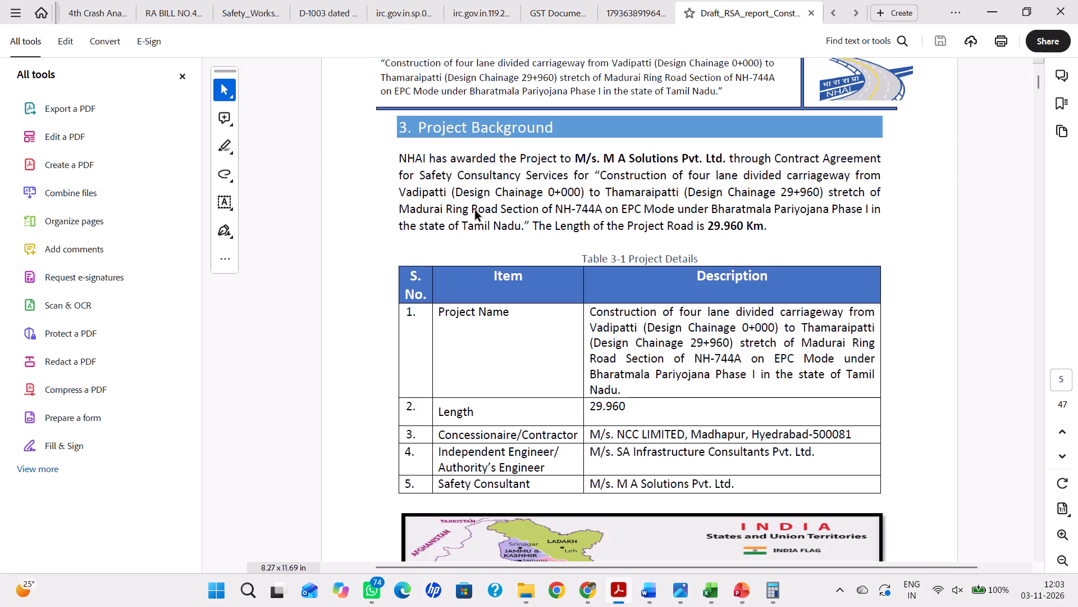
Examine the Thirumangalam–Vadugapatti draft report pages, focusing on the Project Background text and the Table 3-1 Project Details rows.
scroll(614, 303, down, 20)
scroll(614, 303, down, 20)
scroll(614, 303, down, 20)
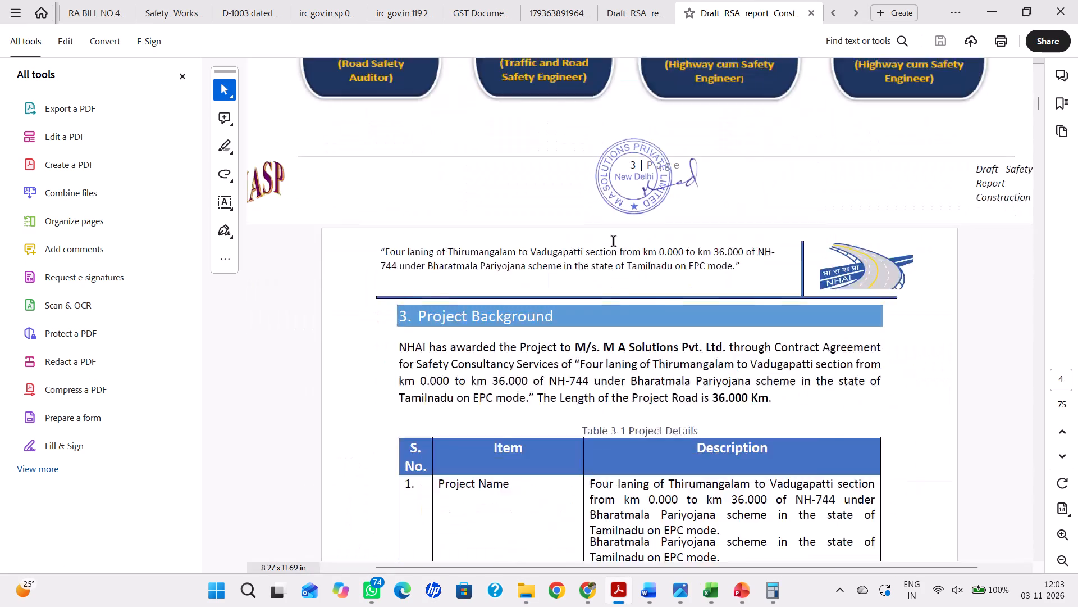
scroll(614, 242, down, 16)
scroll(615, 259, down, 20)
scroll(615, 259, down, 4)
scroll(624, 275, down, 20)
scroll(624, 275, down, 20)
scroll(624, 275, down, 14)
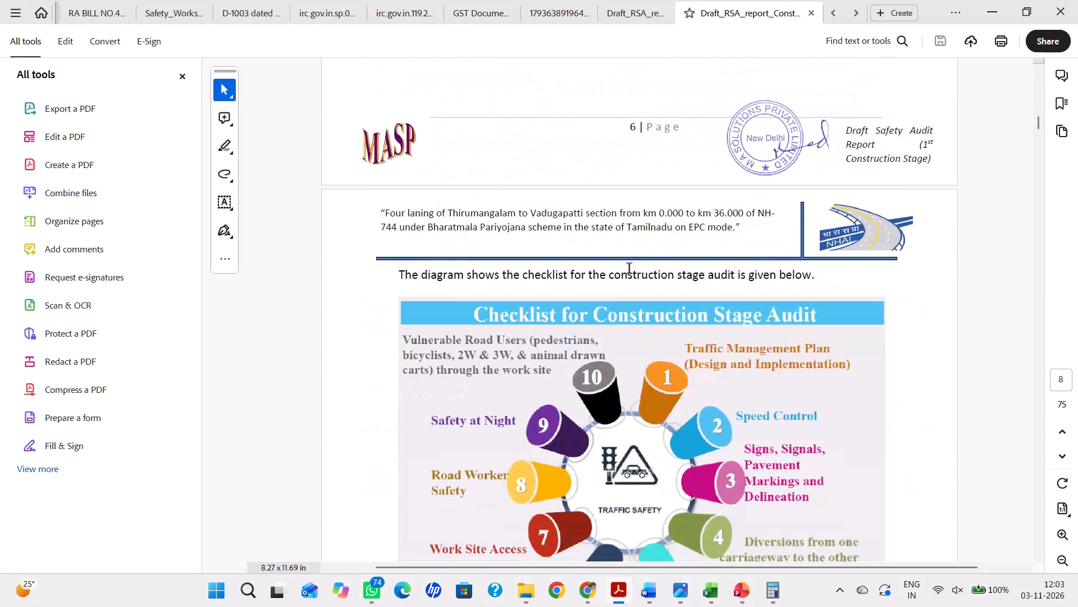
scroll(628, 269, down, 20)
scroll(628, 269, down, 16)
scroll(625, 265, down, 15)
scroll(625, 265, up, 17)
scroll(625, 264, right, 1)
scroll(625, 264, up, 2)
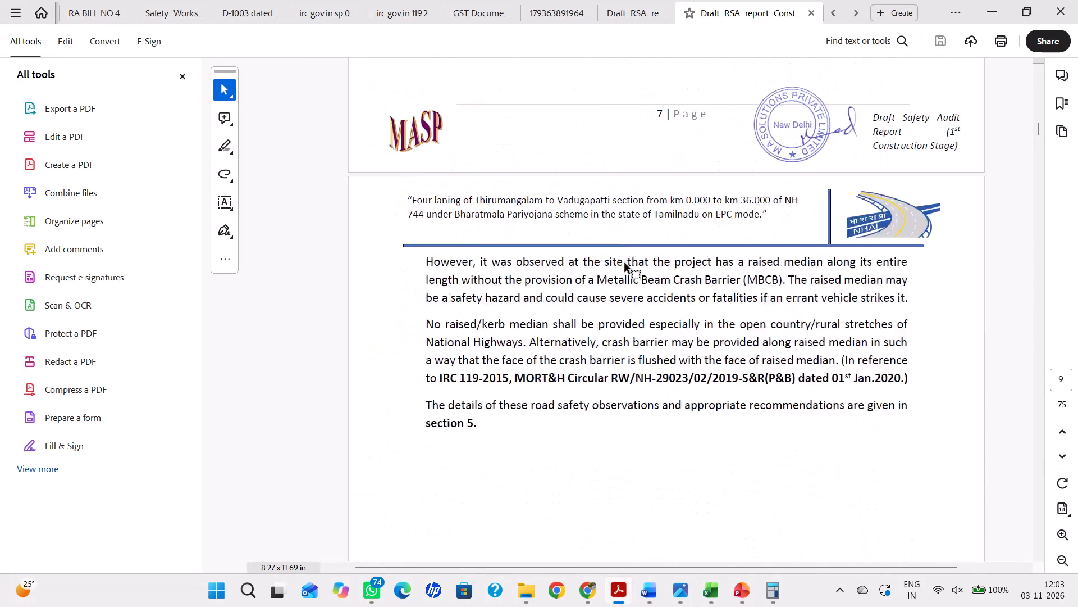
scroll(625, 264, up, 20)
scroll(625, 264, up, 20)
scroll(625, 264, up, 20)
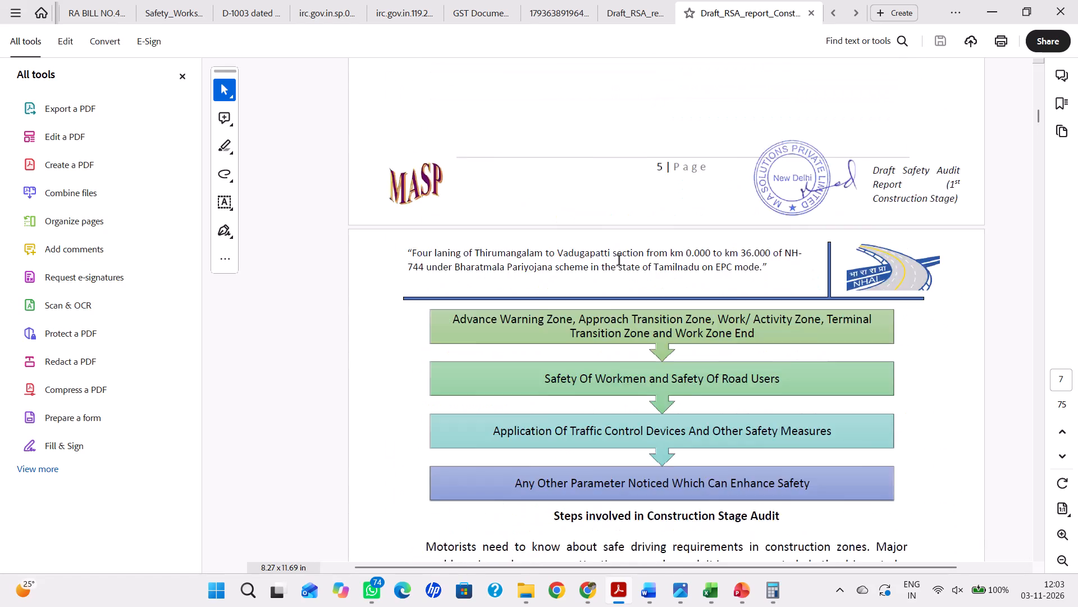
scroll(619, 261, up, 20)
scroll(619, 261, up, 20)
scroll(619, 261, up, 20)
scroll(613, 259, down, 1)
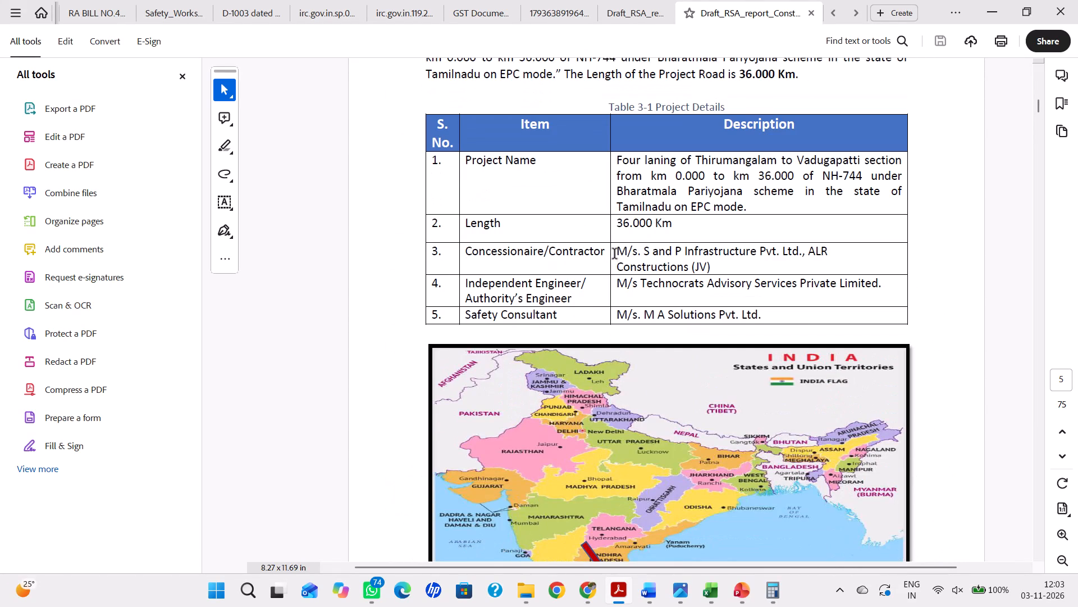
scroll(615, 255, up, 5)
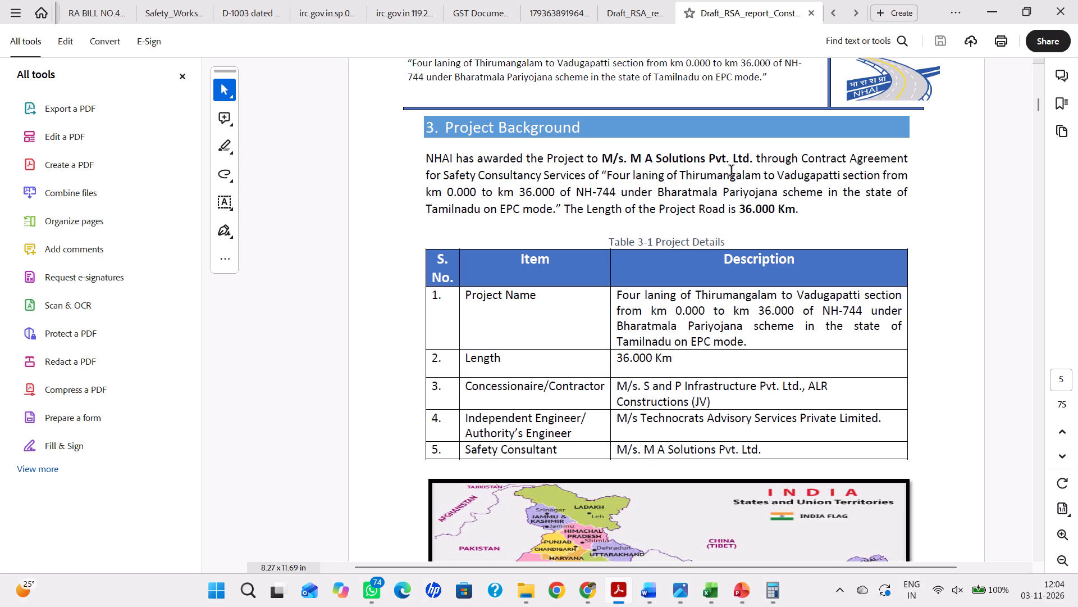
scroll(723, 345, up, 5)
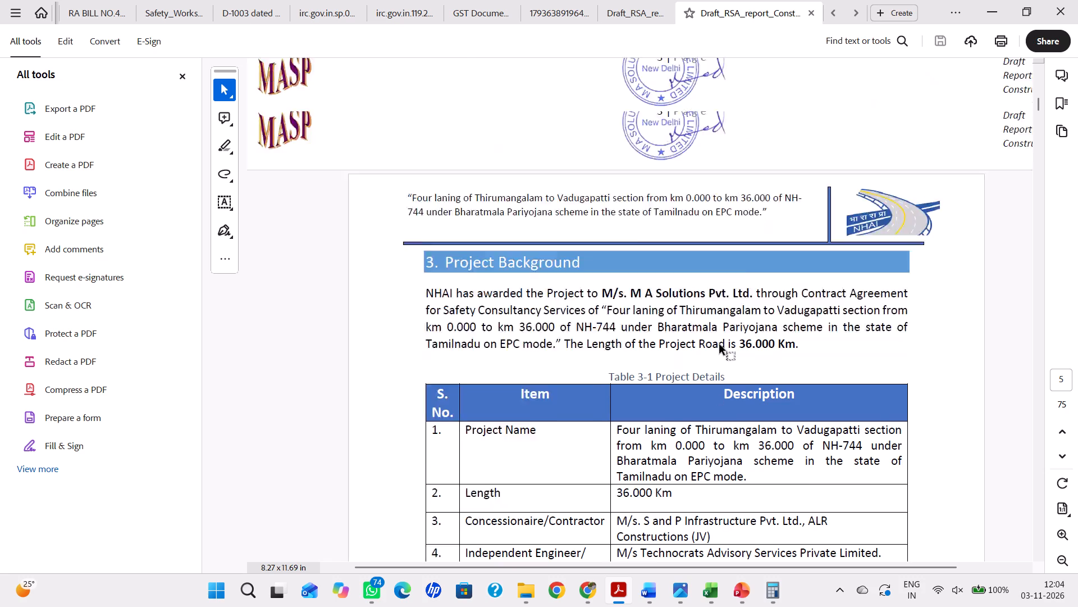
scroll(720, 345, up, 10)
Return to the open Vadipatti–Thamaraipatti draft report and examine its Project Background paragraph and Table 3-1 caption by selecting their text.
click(622, 12)
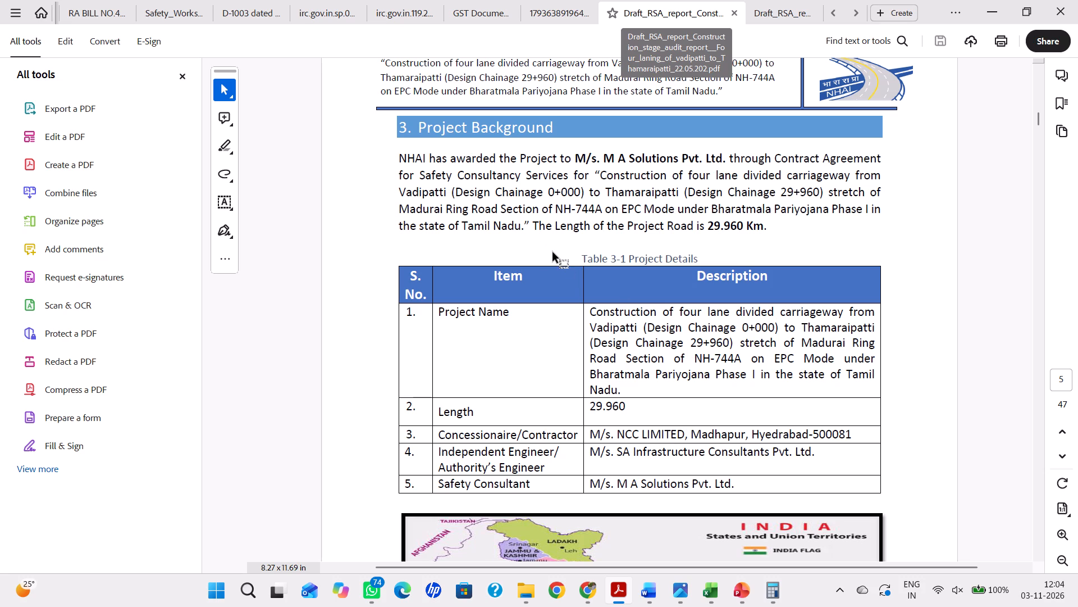
drag(582, 259, 582, 259)
drag(582, 259, 697, 261)
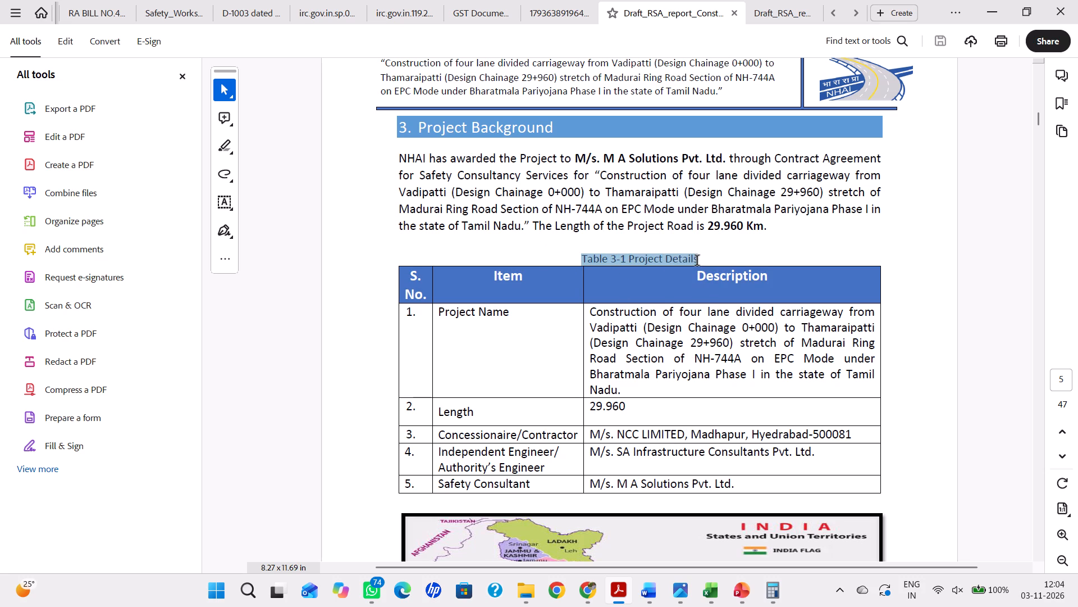
drag(697, 261, 702, 262)
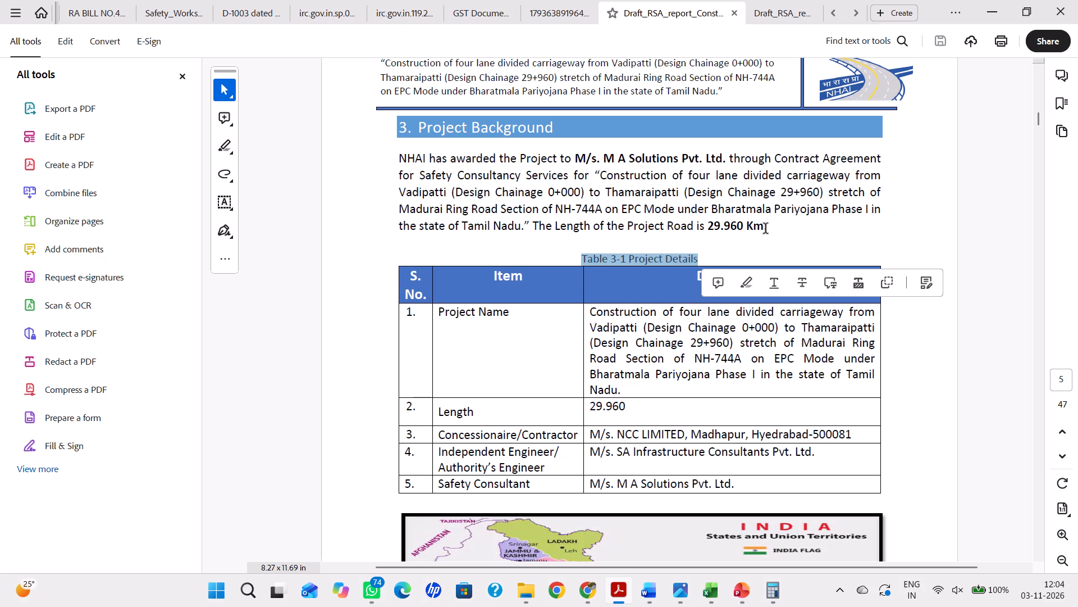
drag(766, 229, 405, 157)
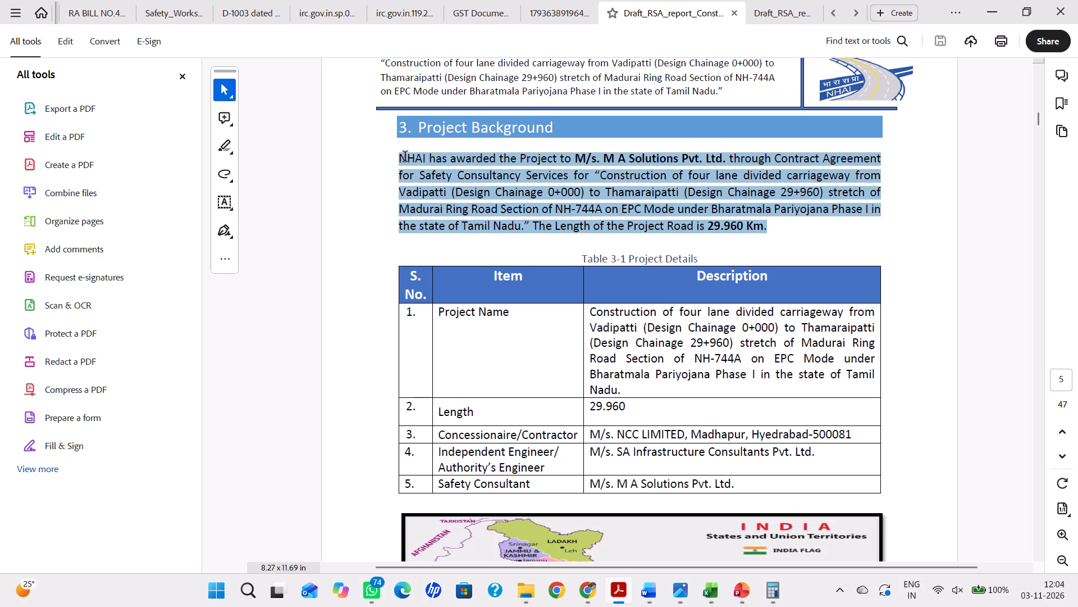
drag(405, 157, 405, 157)
click(414, 162)
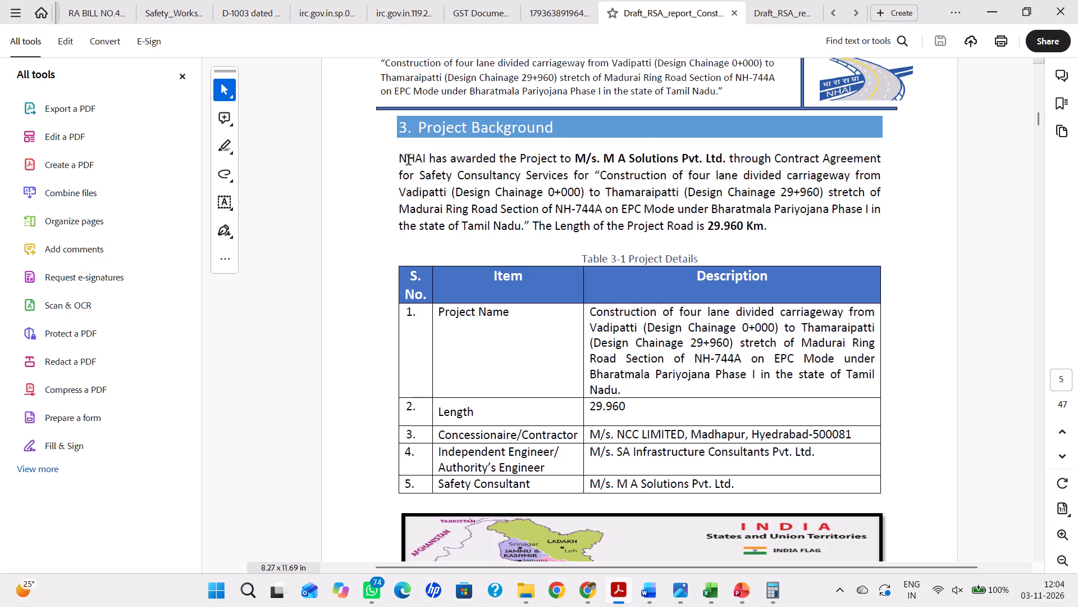
drag(400, 157, 773, 234)
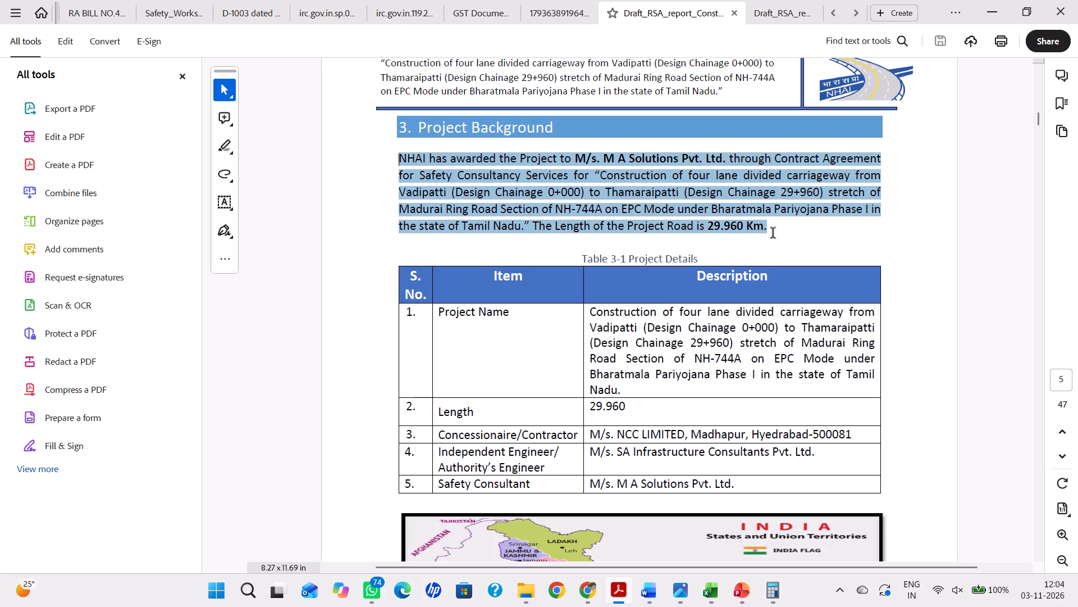
drag(773, 234, 761, 210)
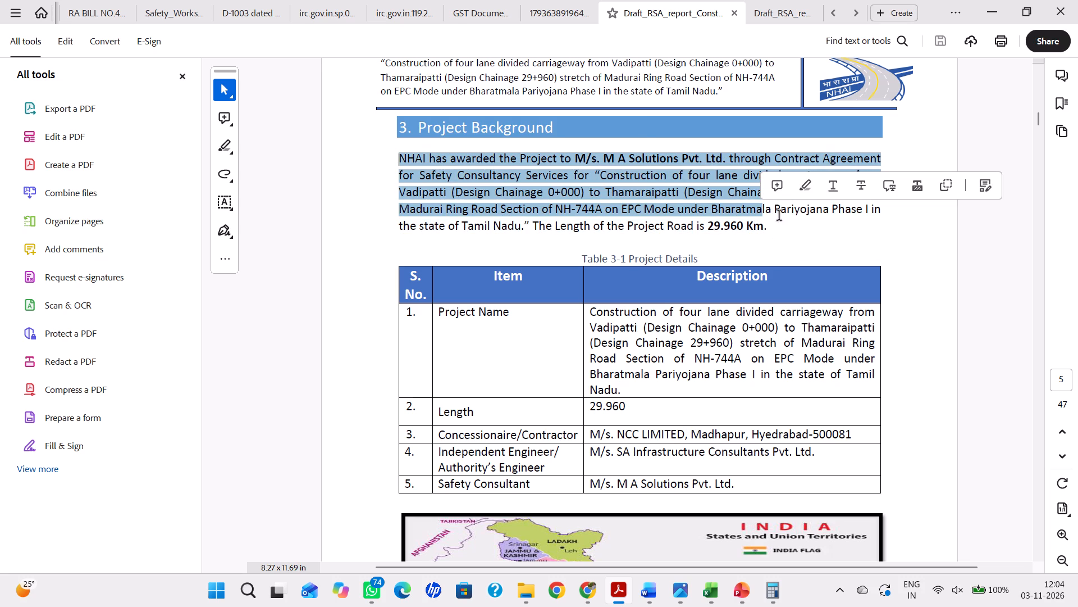
drag(784, 237, 379, 167)
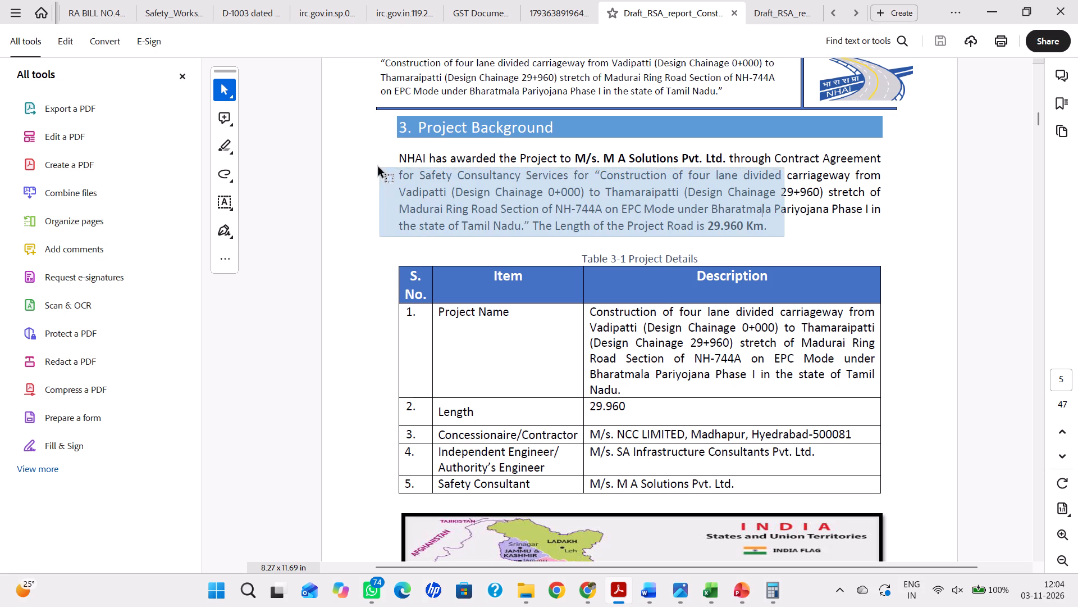
drag(379, 167, 398, 153)
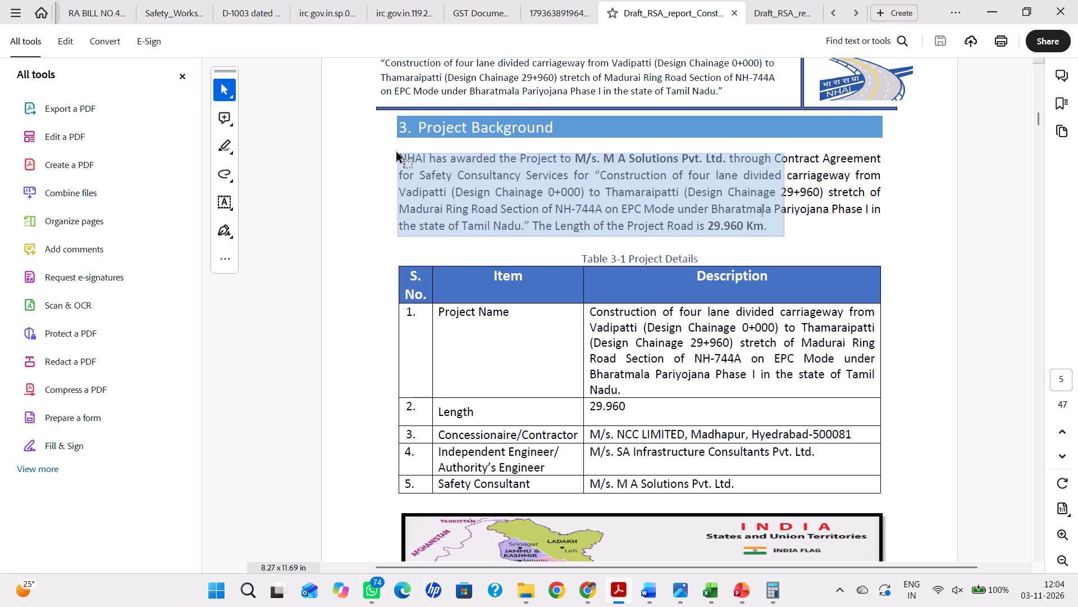
drag(398, 153, 399, 151)
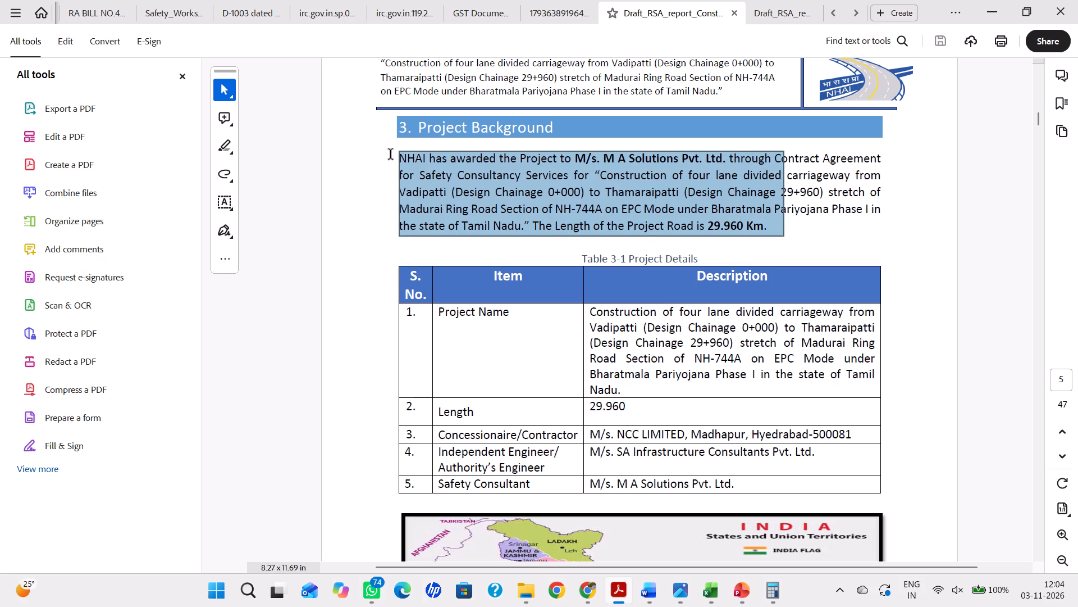
click(388, 161)
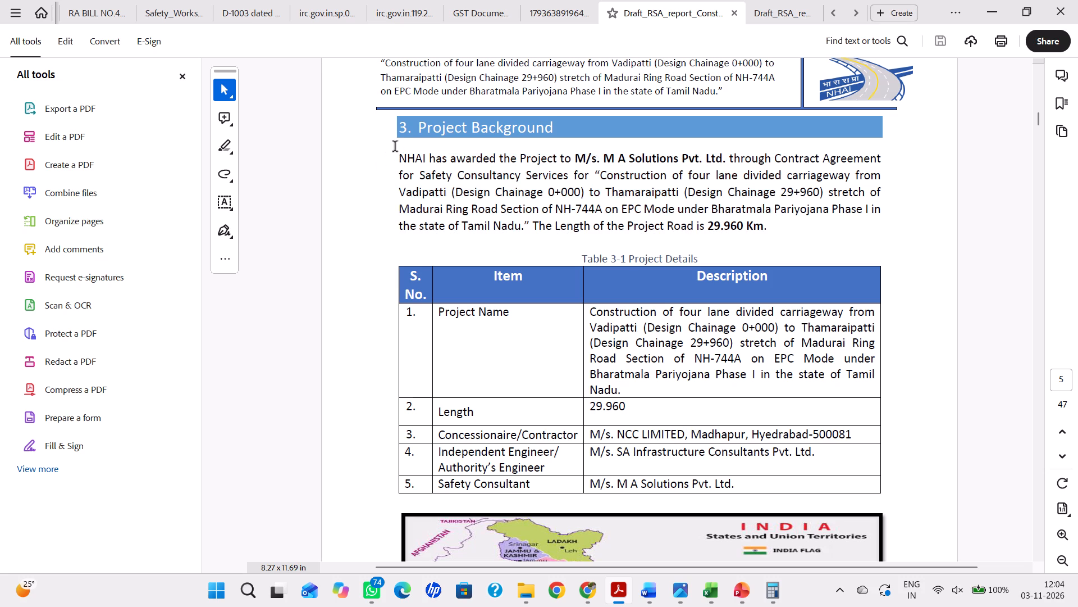
drag(394, 151, 447, 180)
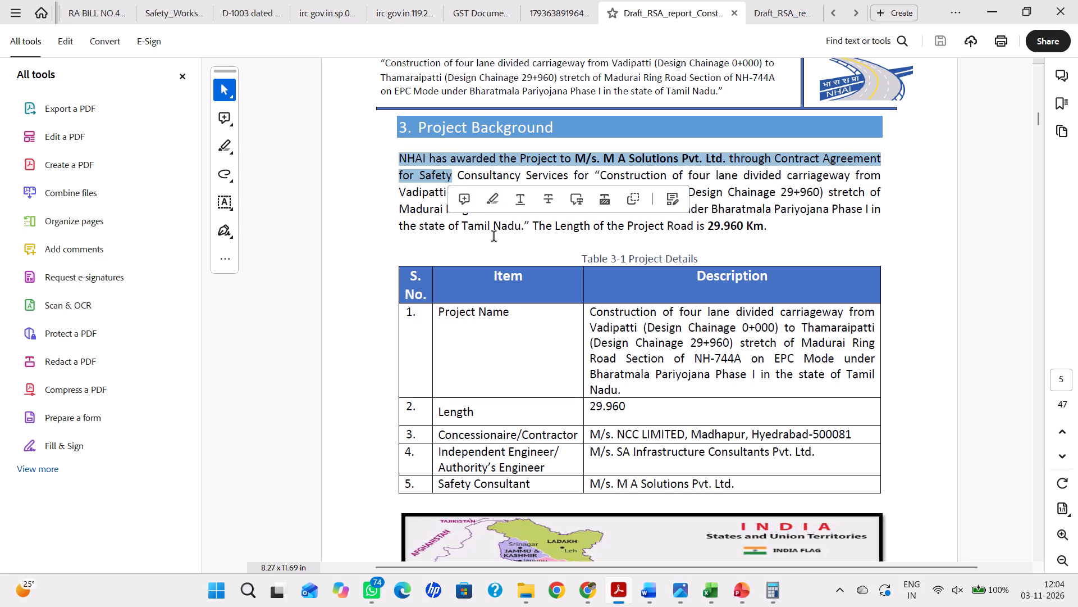
click(409, 252)
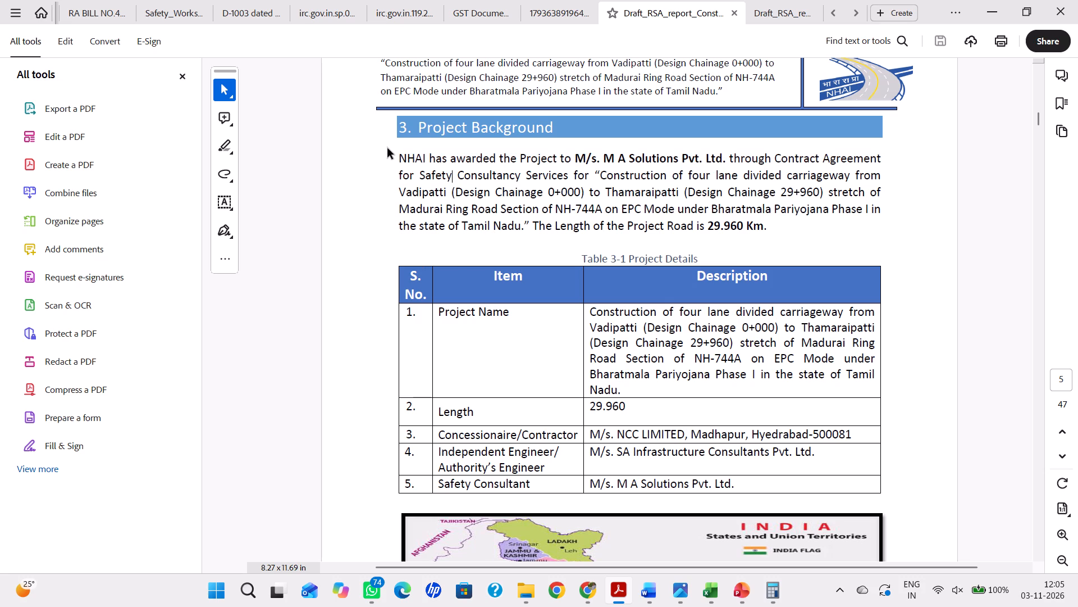
Select the full Project Background paragraph, from "NHAI has awarded the Project" through the project road length, in the Vadipatti–Thamaraipatti draft report.
drag(385, 147, 408, 175)
click(376, 148)
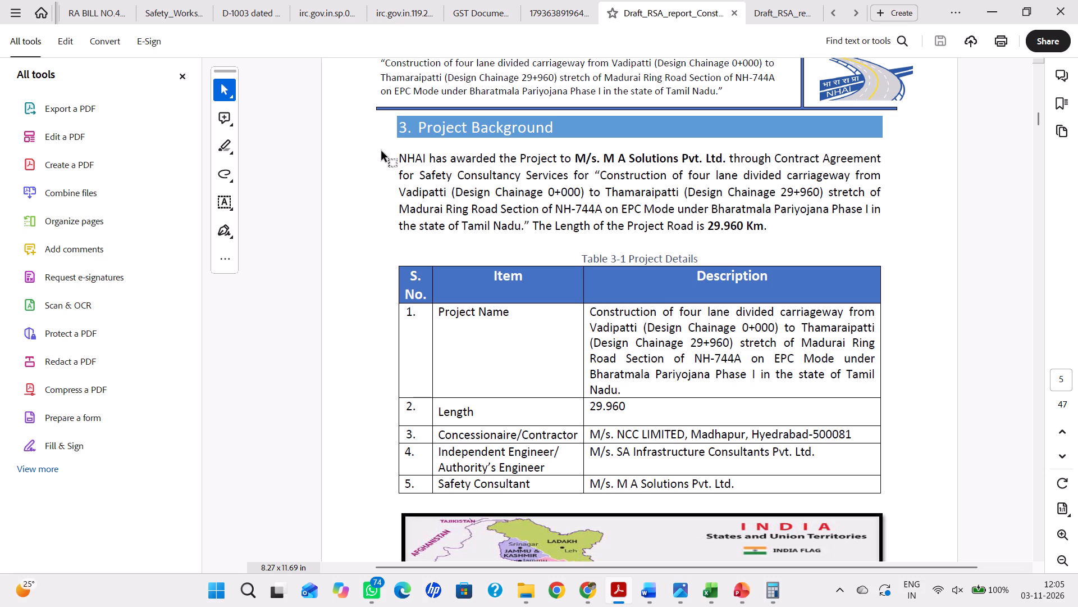
drag(383, 155, 459, 230)
click(376, 164)
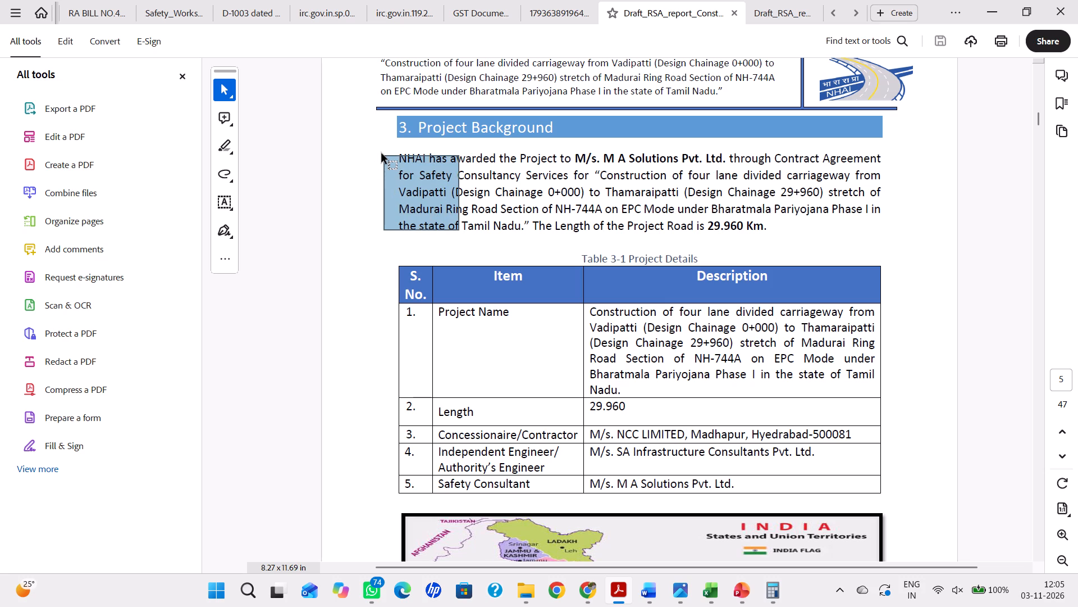
drag(382, 154, 878, 221)
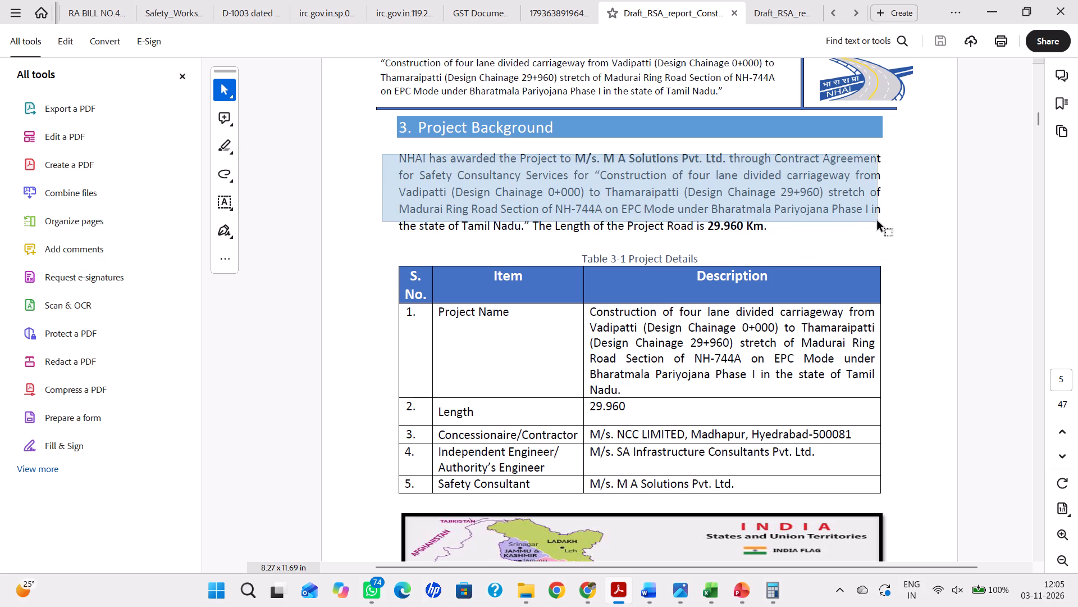
drag(878, 221, 887, 228)
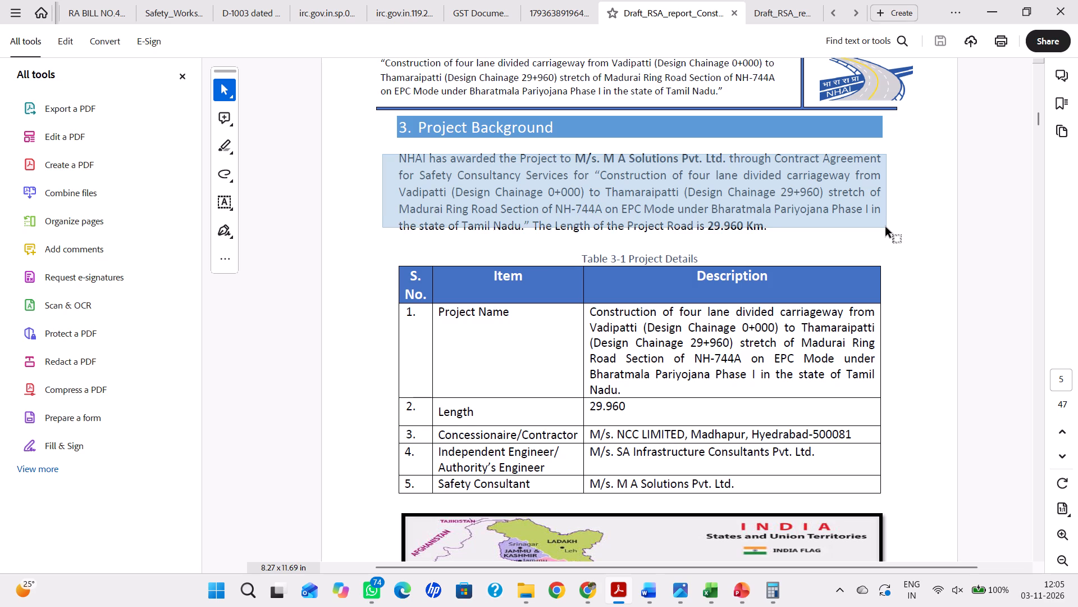
drag(887, 228, 881, 229)
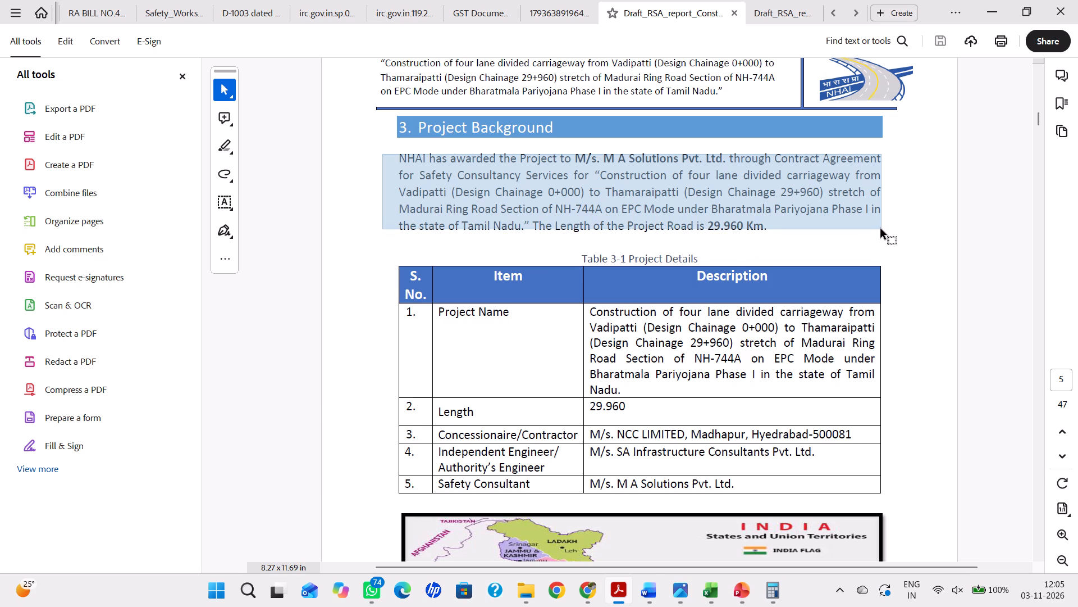
drag(881, 229, 881, 231)
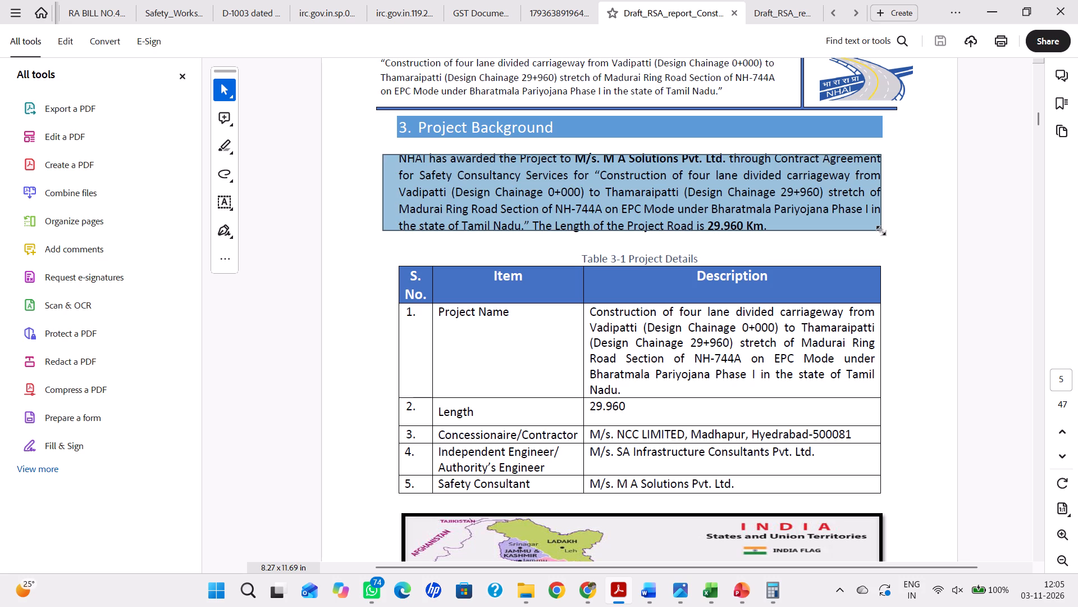
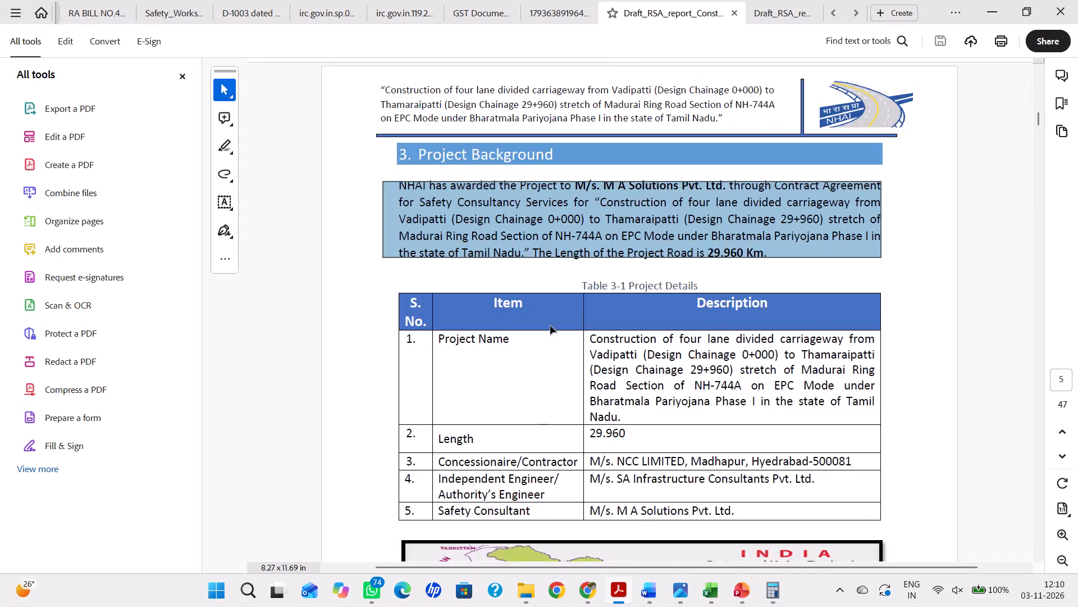
Close the Vadipatti–Thamaraipatti and Thirumangalam–Vadugapatti draft RSA report PDFs.
scroll(551, 327, up, 16)
scroll(592, 341, down, 20)
scroll(592, 341, down, 3)
scroll(597, 337, up, 11)
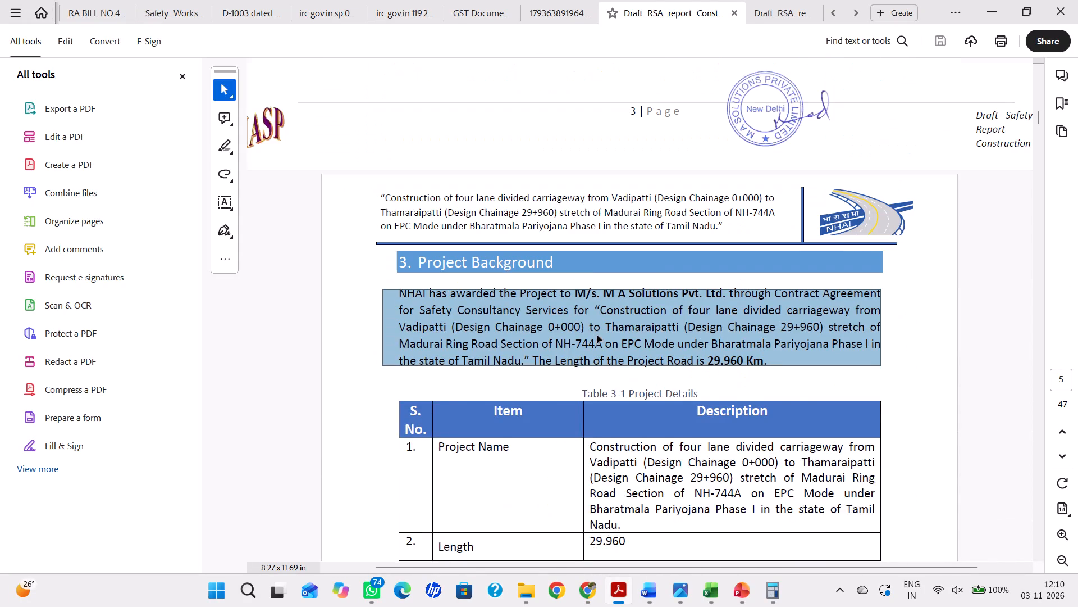
scroll(598, 336, down, 1)
click(673, 310)
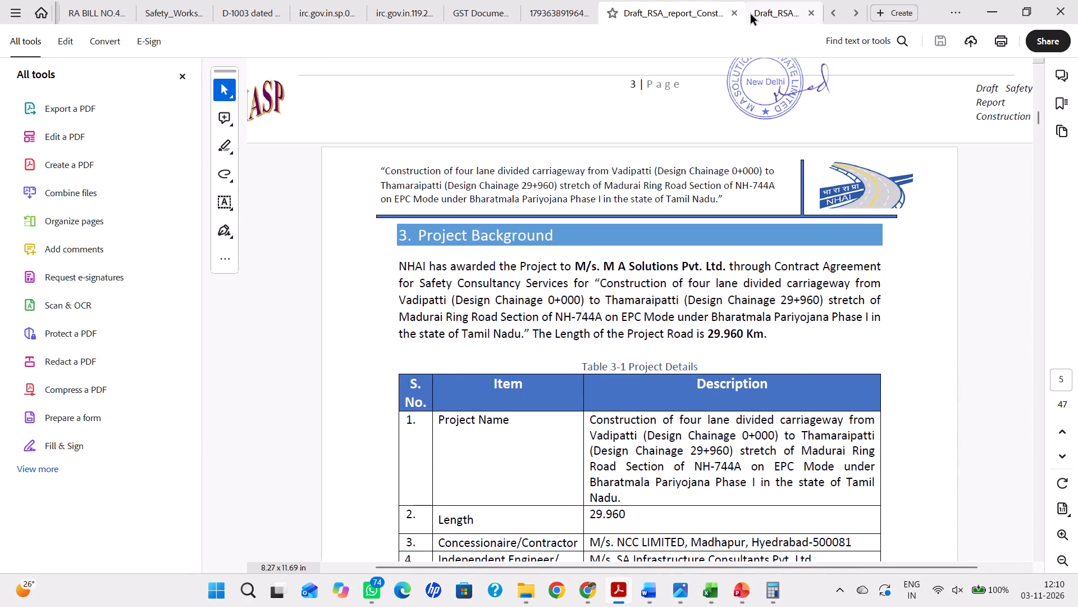
click(735, 10)
click(808, 13)
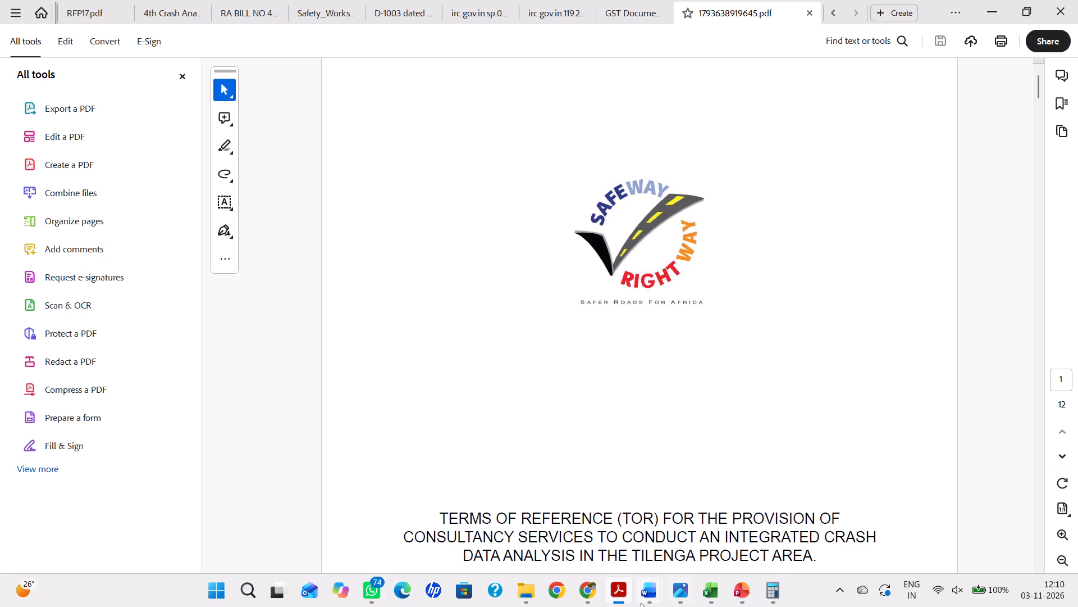
Review the Projects Background section of the Madurai workshop report in Word alongside the project section names on the Banner -Madurai slide in PowerPoint.
click(641, 603)
click(651, 590)
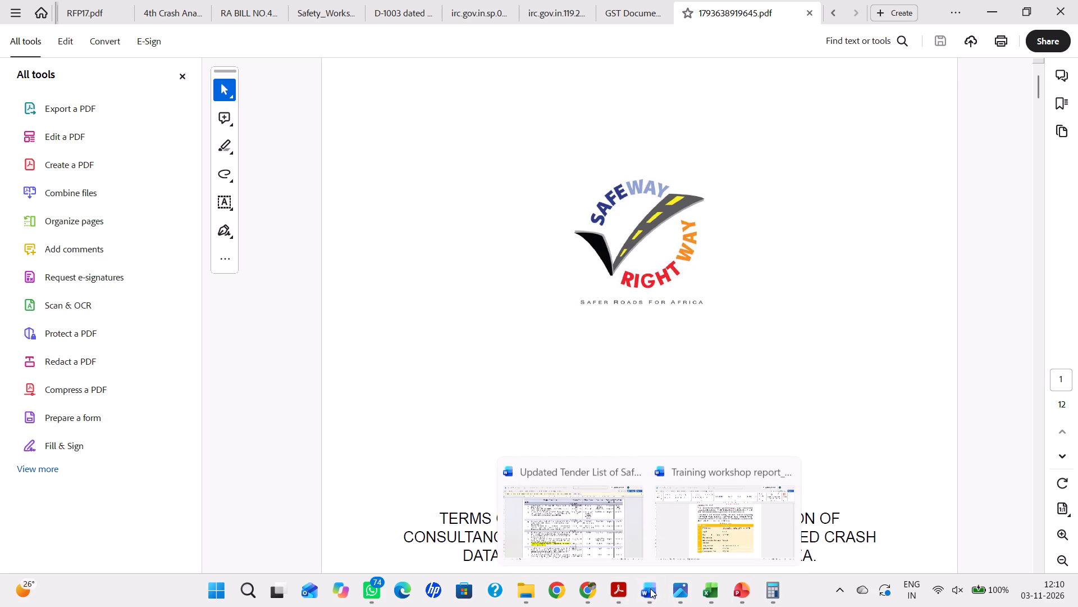
click(693, 534)
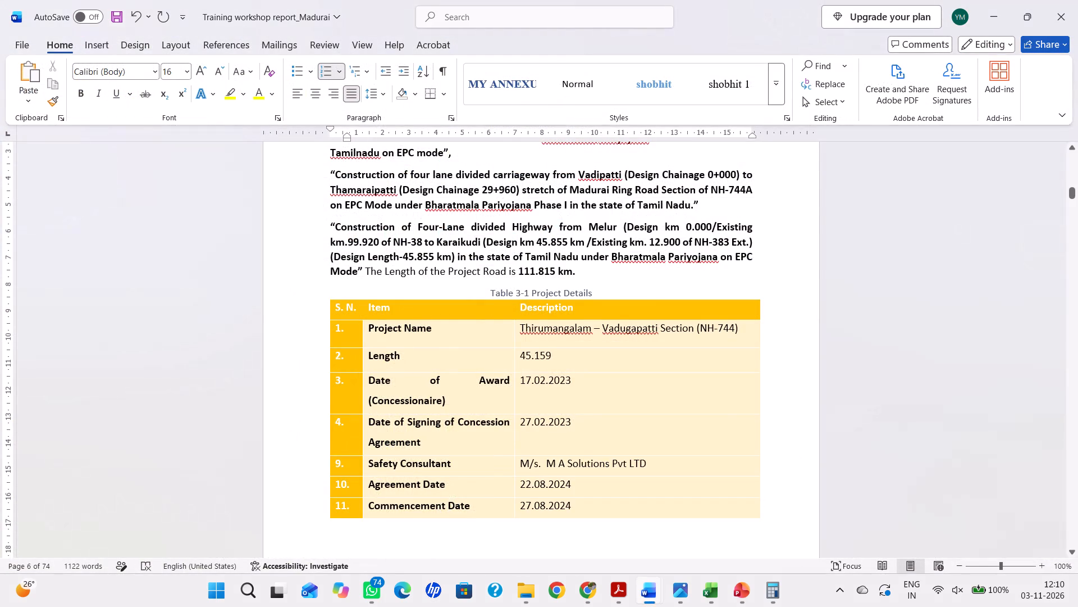
scroll(693, 534, up, 5)
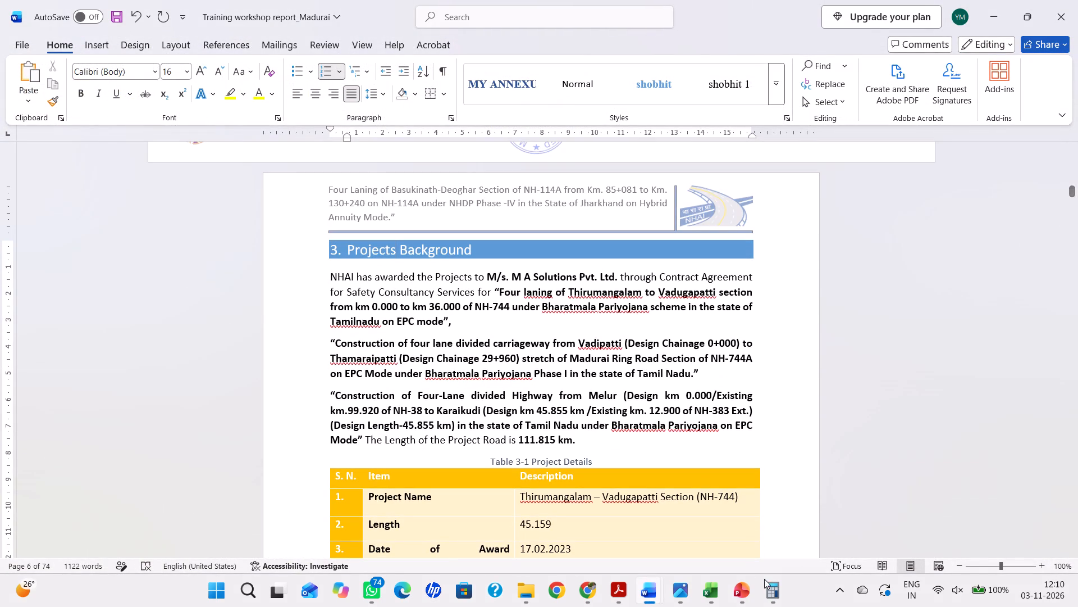
click(745, 586)
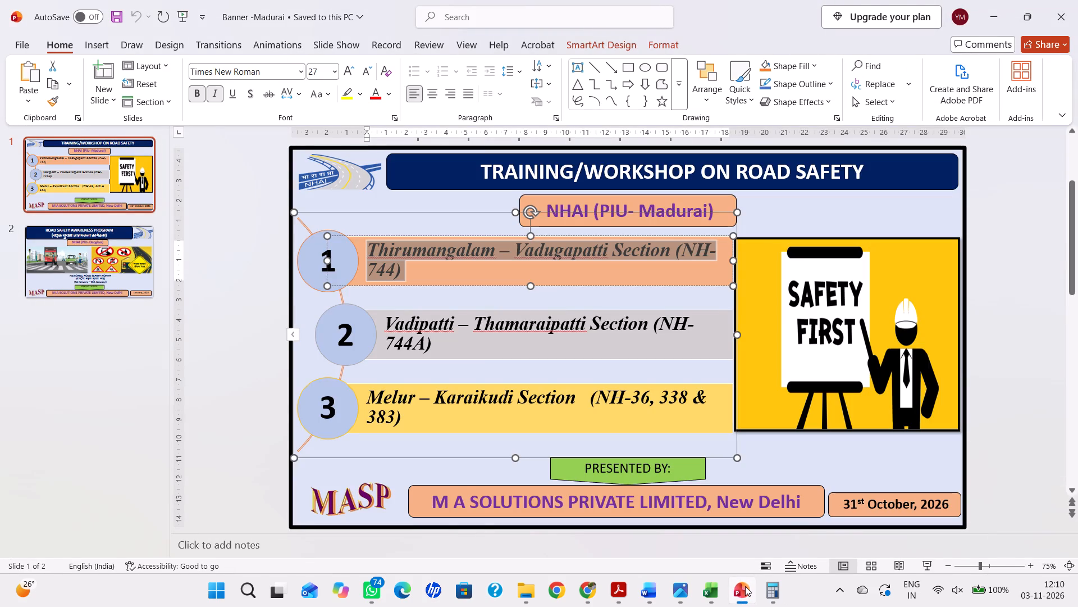
click(745, 586)
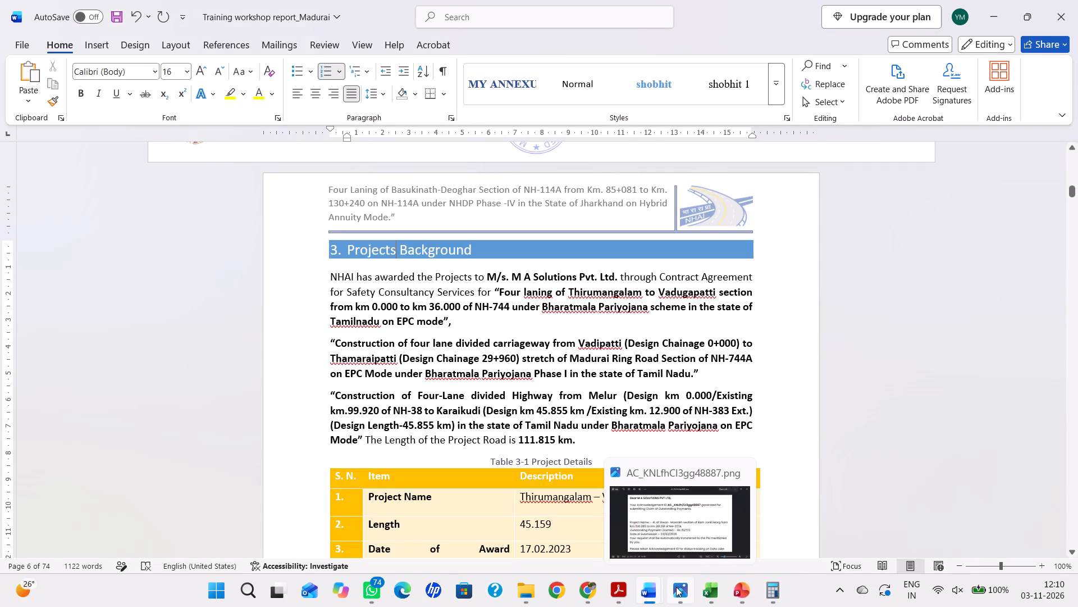
From the "1st construction report" folder in File Explorer, open the Thirumangalam to Vadugapatti draft RSA report dated 24.05.2024 at its Project Background section.
click(535, 597)
double_click(411, 166)
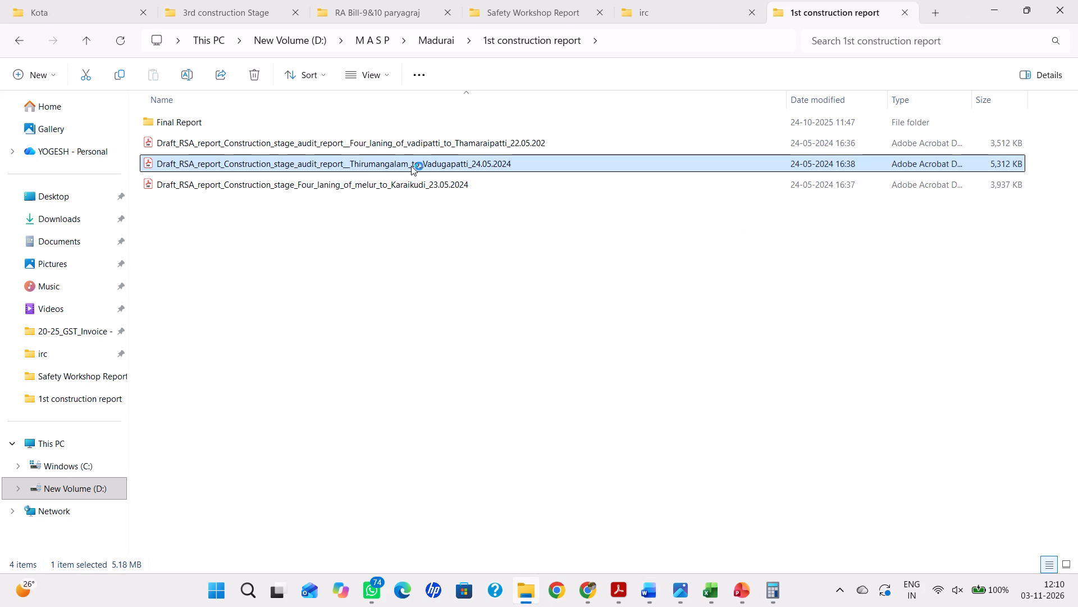
scroll(524, 241, down, 19)
scroll(540, 256, up, 6)
scroll(540, 256, down, 20)
scroll(540, 256, down, 19)
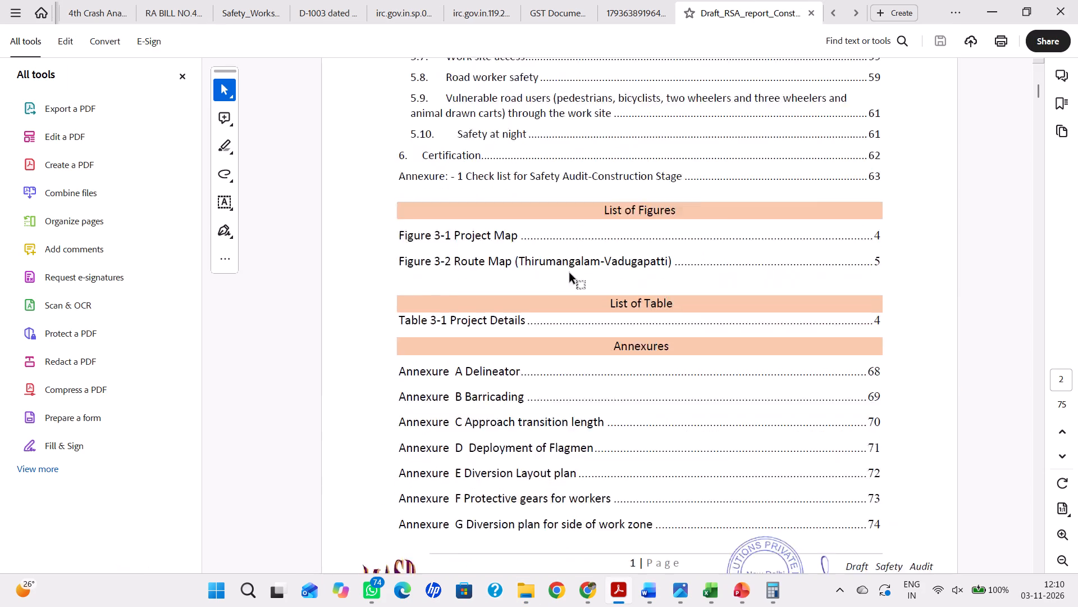
scroll(570, 274, down, 20)
scroll(570, 274, down, 20)
scroll(574, 292, down, 20)
scroll(574, 292, down, 17)
scroll(571, 287, up, 5)
scroll(569, 286, down, 1)
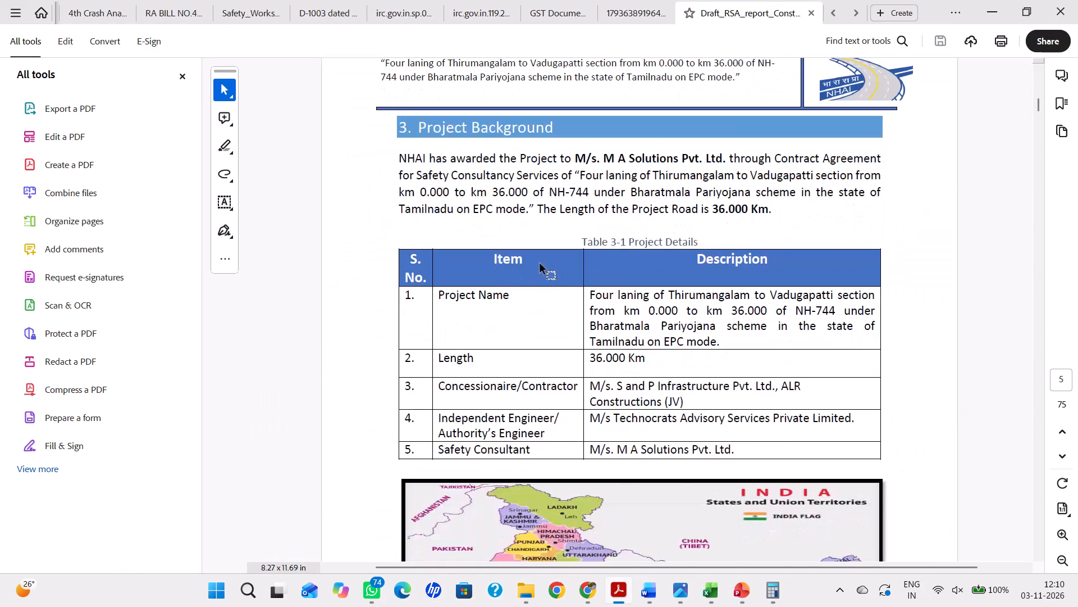
scroll(481, 228, up, 1)
scroll(469, 219, down, 1)
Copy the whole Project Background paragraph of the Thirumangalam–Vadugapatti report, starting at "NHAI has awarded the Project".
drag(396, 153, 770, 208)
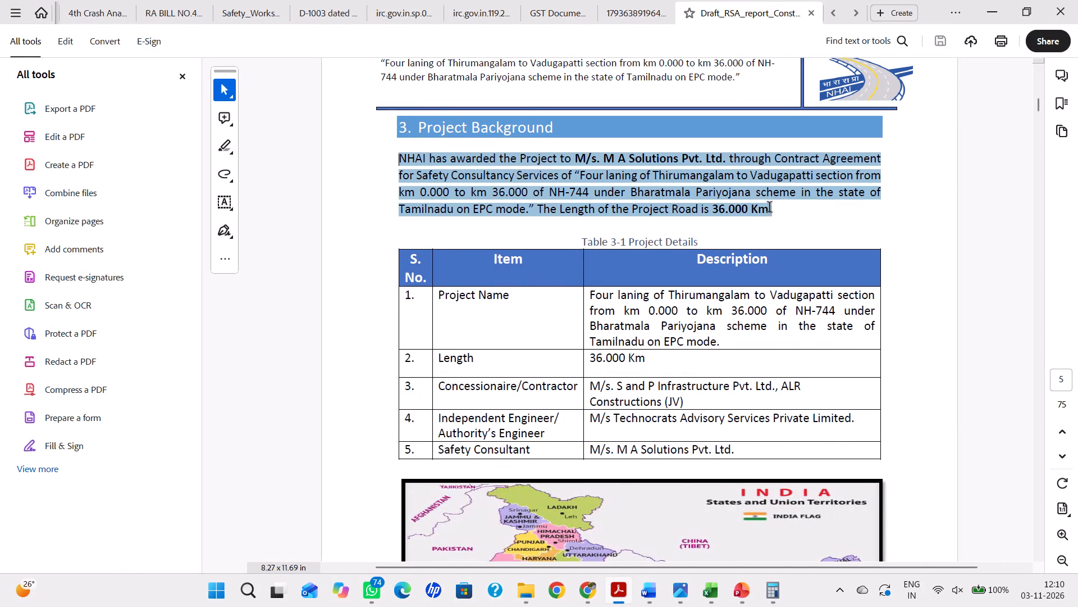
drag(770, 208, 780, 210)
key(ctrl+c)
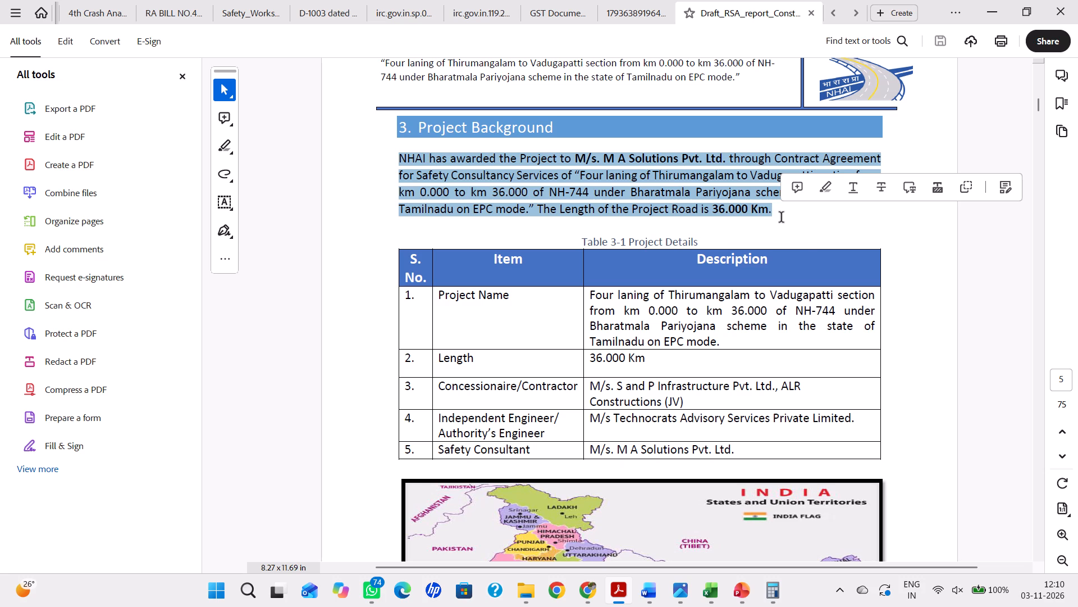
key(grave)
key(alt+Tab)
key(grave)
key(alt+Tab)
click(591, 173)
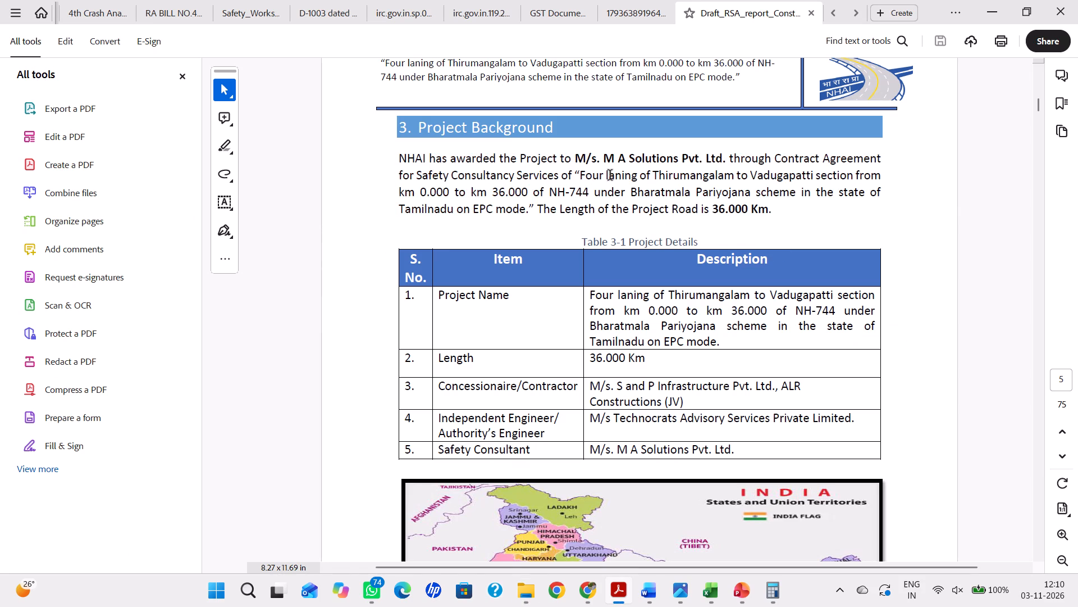
Copy the Project Background text from "Four laning of Thirumangalam to Vadugapatti section" through "The Length of the Project Road is 36.000 Km.".
drag(577, 174, 780, 223)
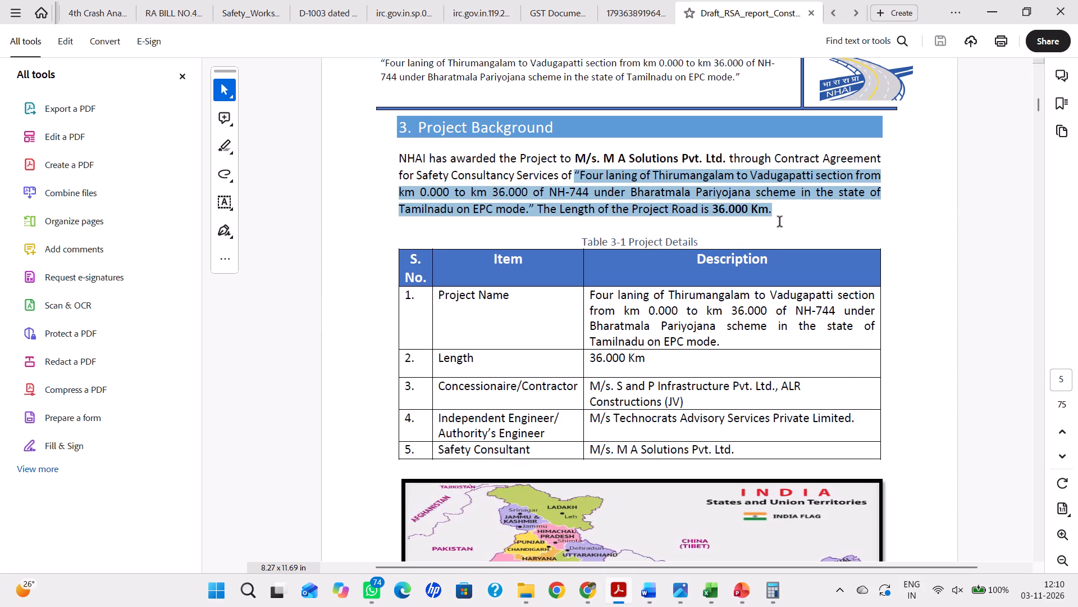
drag(780, 223, 780, 223)
key(ctrl+c)
In the Madurai workshop report in Word, replace the Thirumangalam–Vadugapatti text under Projects Background with the copied text, pasted as text only, ending with a paragraph break.
key(grave)
key(alt+Tab)
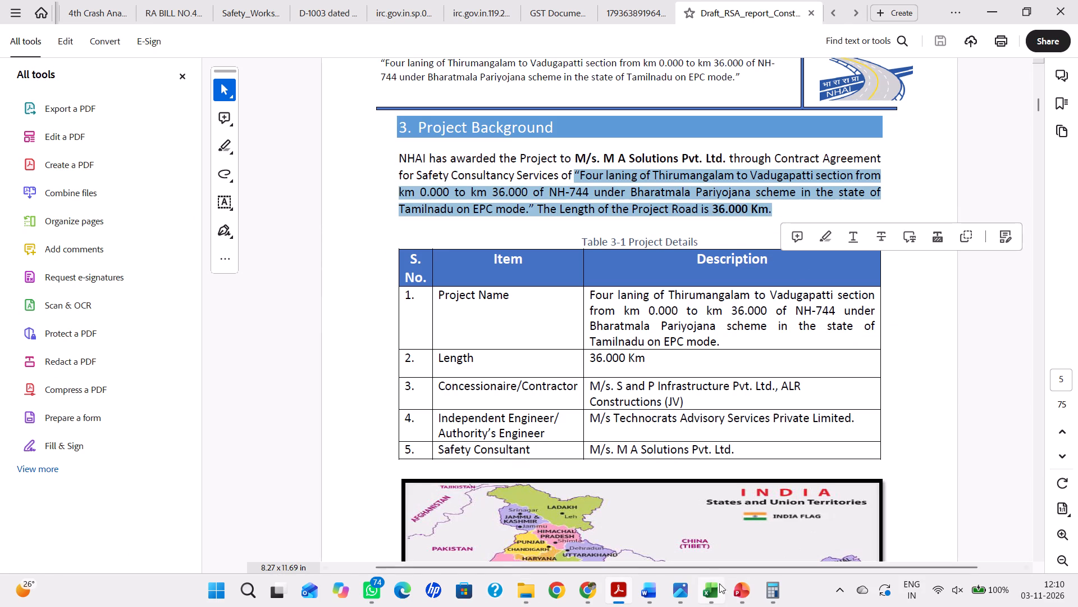
key(grave)
key(alt+Tab)
click(645, 594)
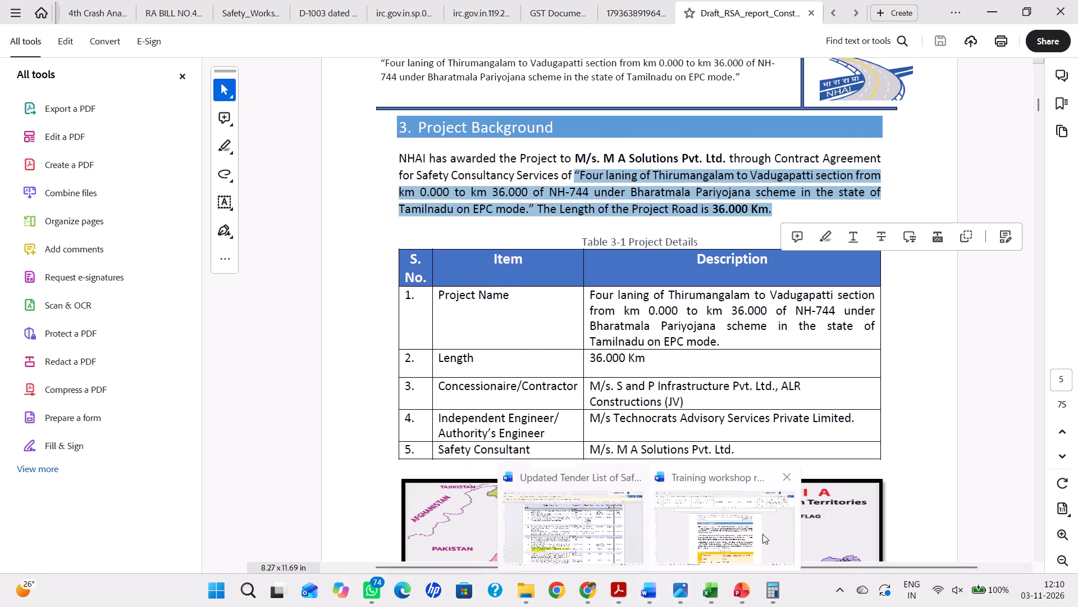
click(762, 534)
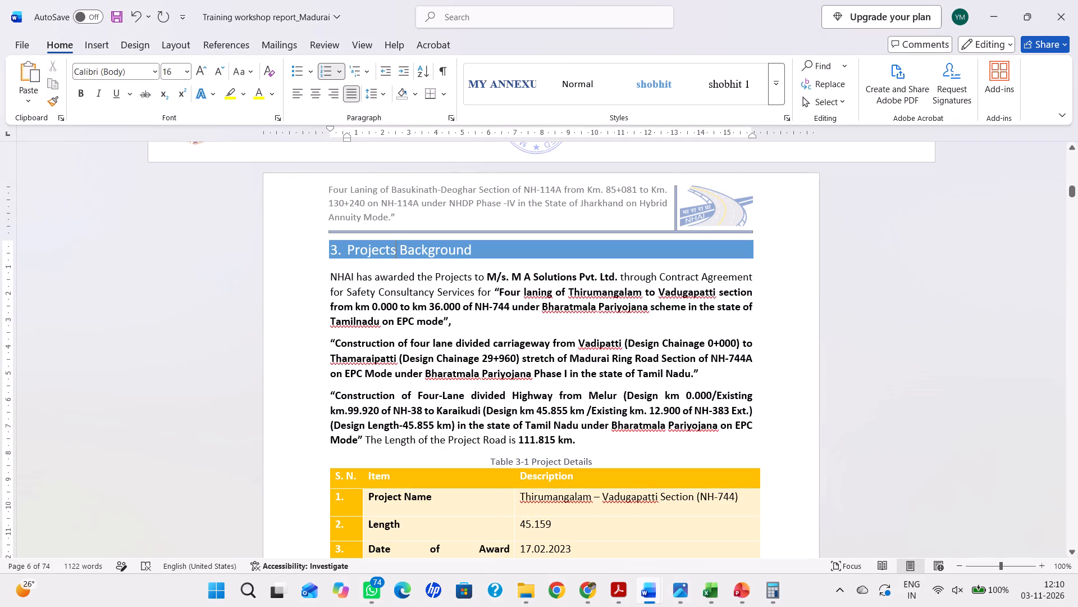
drag(494, 290, 508, 306)
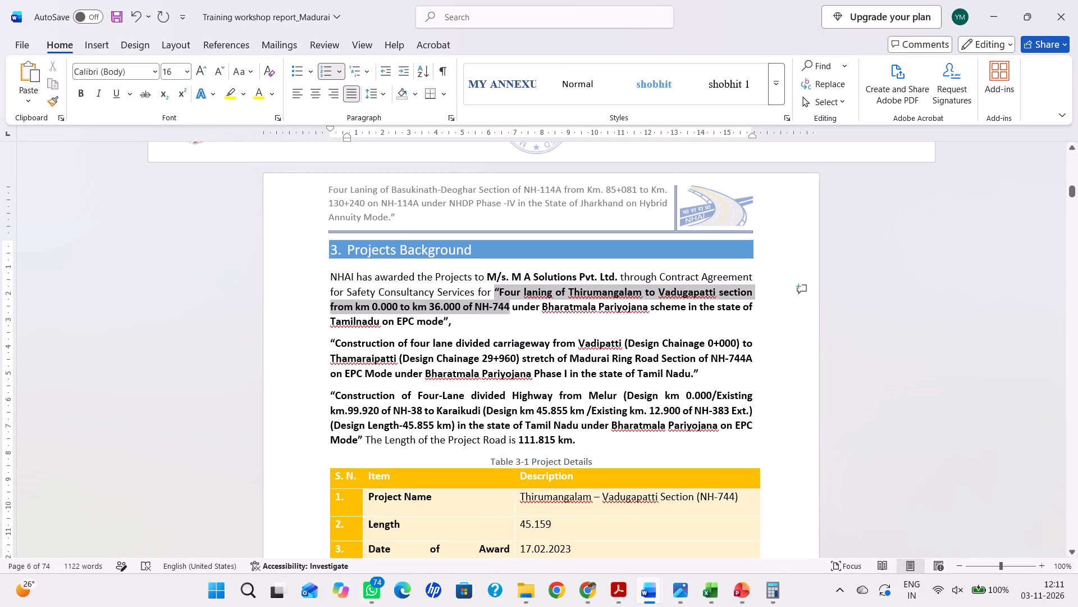
drag(508, 306, 507, 318)
key(grave)
key(alt+Tab)
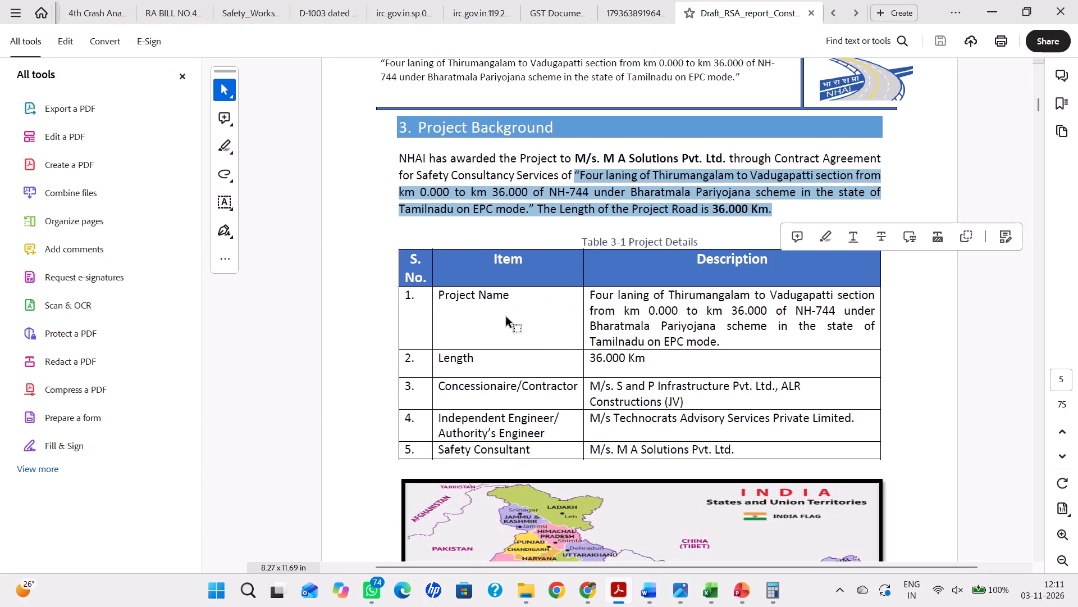
key(grave)
key(alt+Tab)
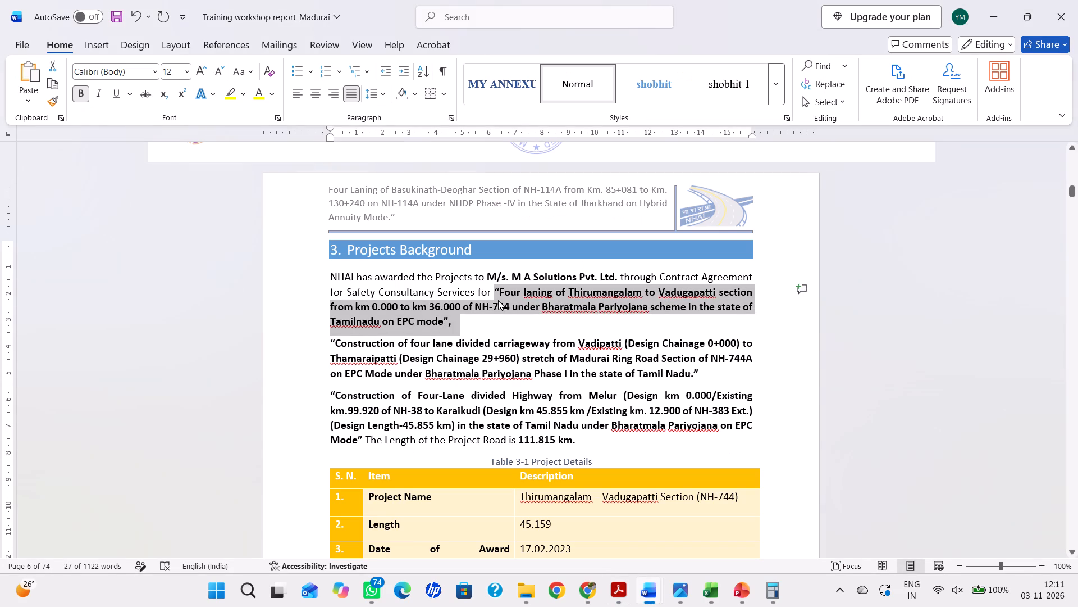
click(498, 300)
drag(494, 292, 486, 316)
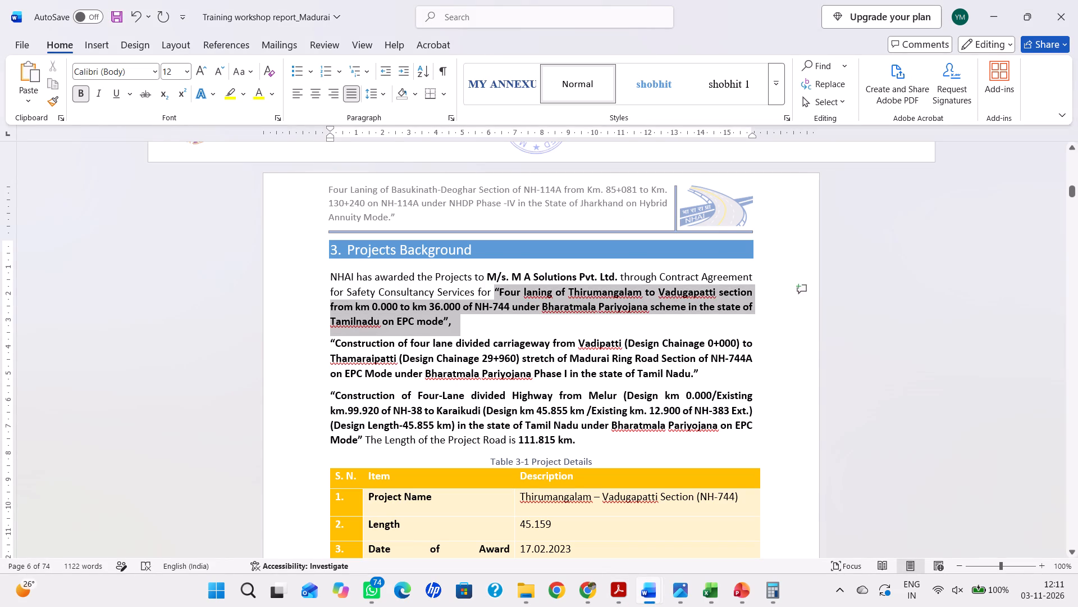
right_click(491, 306)
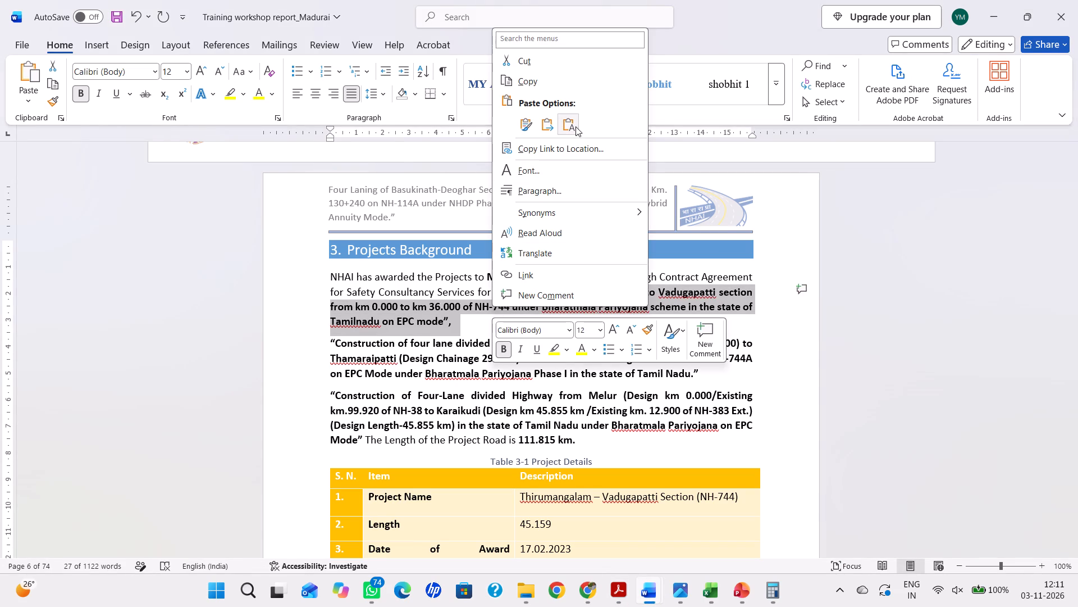
click(575, 126)
key(Return)
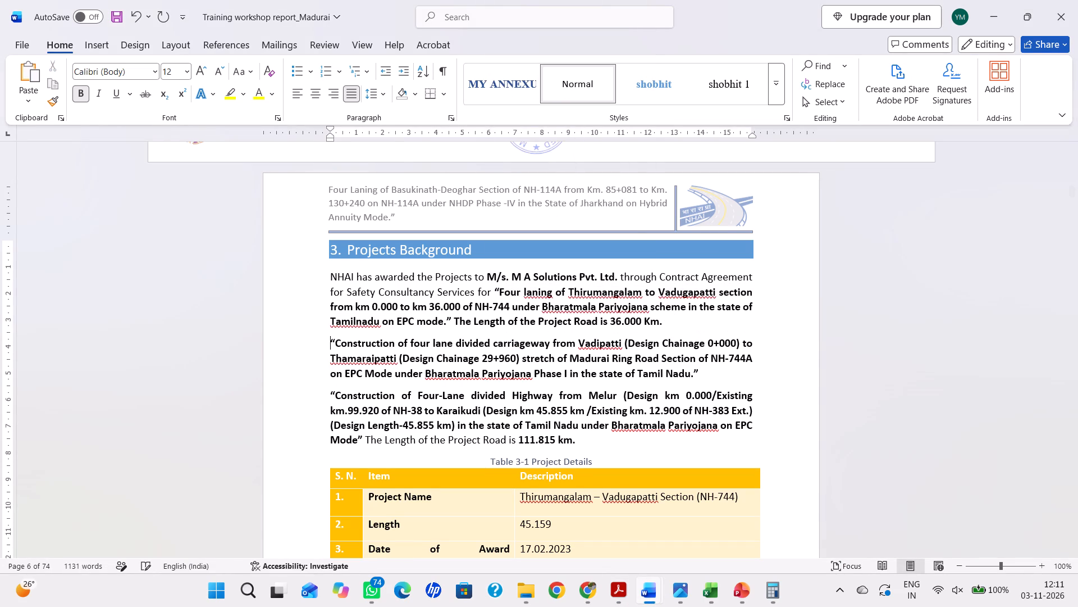
Remove bold from the pasted Thirumangalam–Vadugapatti text, including its road length sentence, and save the report.
drag(663, 324, 614, 314)
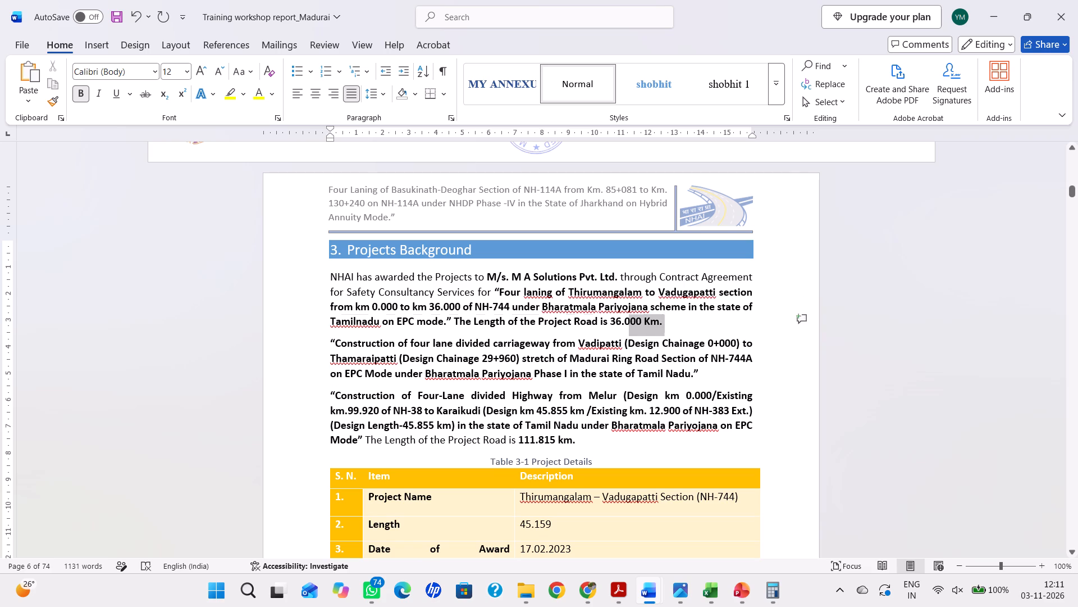
drag(614, 314, 494, 288)
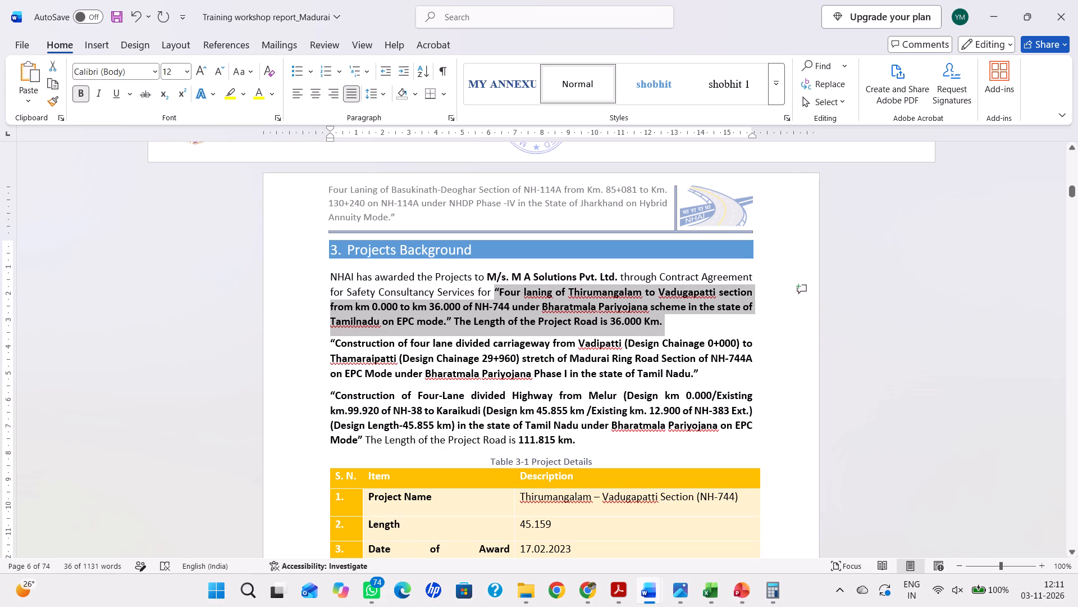
key(ctrl+b)
click(740, 327)
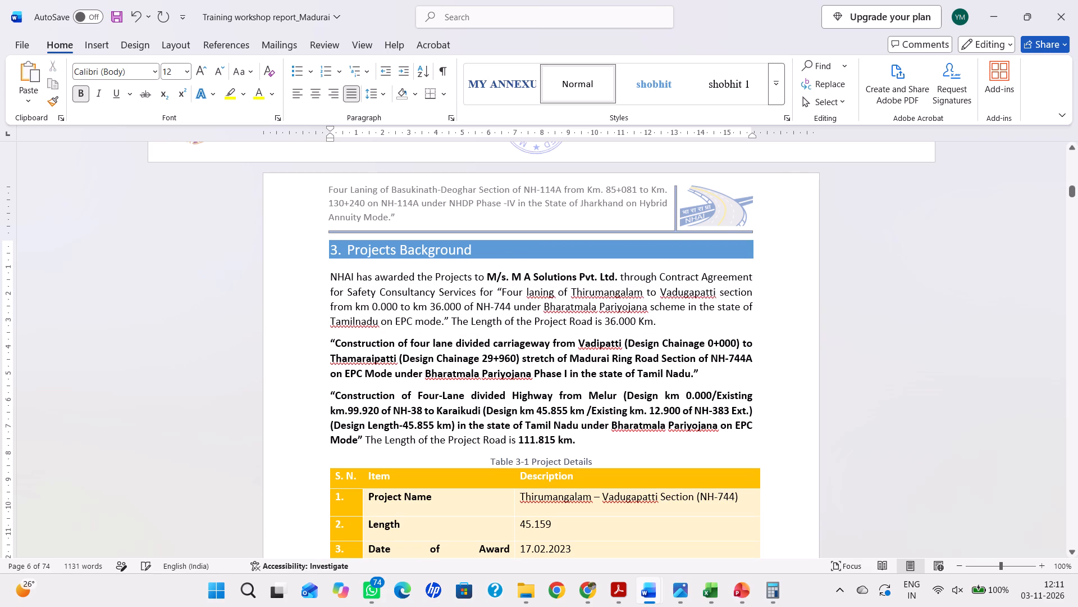
key(ctrl+s)
From the "1st construction report" folder in File Explorer, open the Vadipatti to Thamaraipatti draft RSA report at its Project Background section.
click(747, 585)
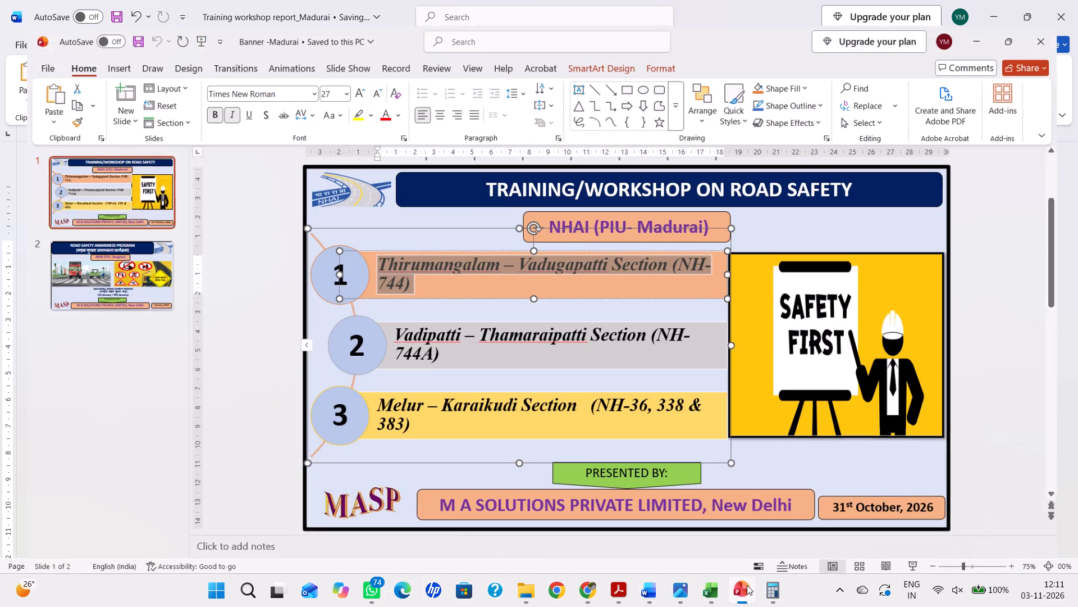
click(747, 585)
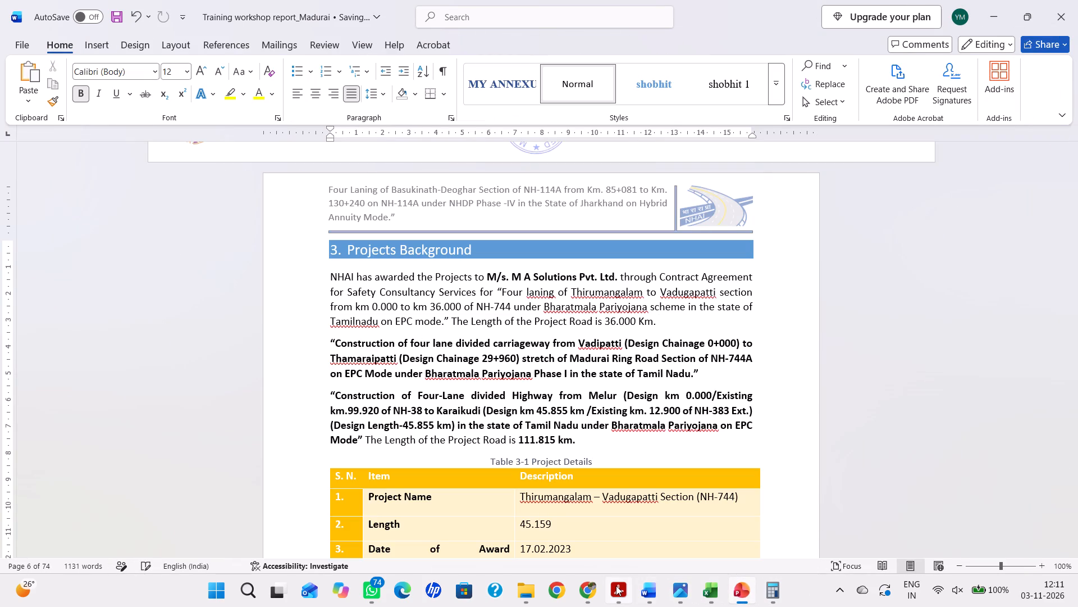
click(526, 594)
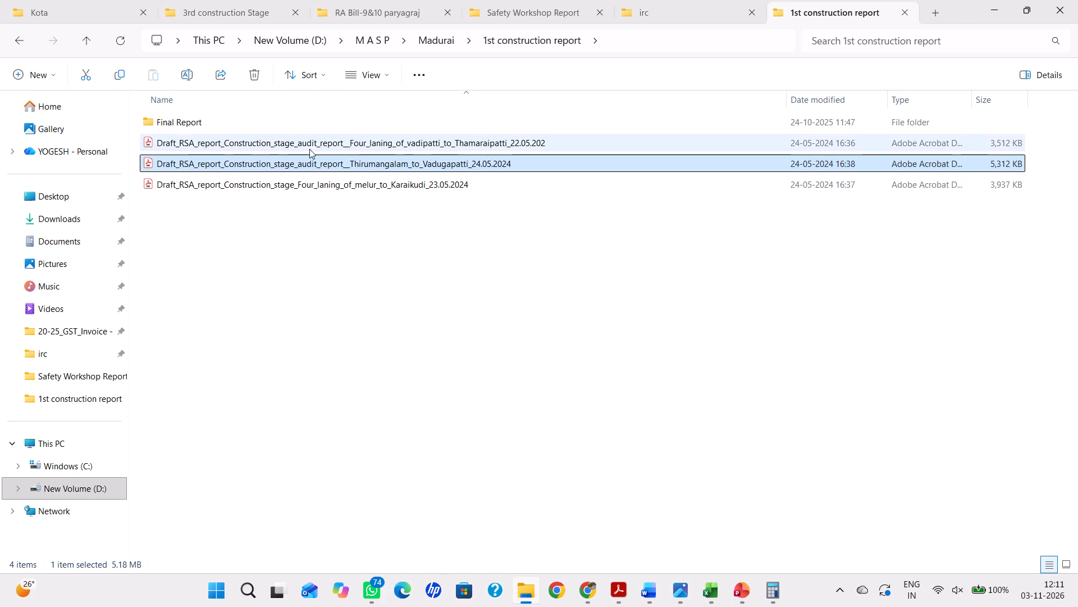
double_click(331, 143)
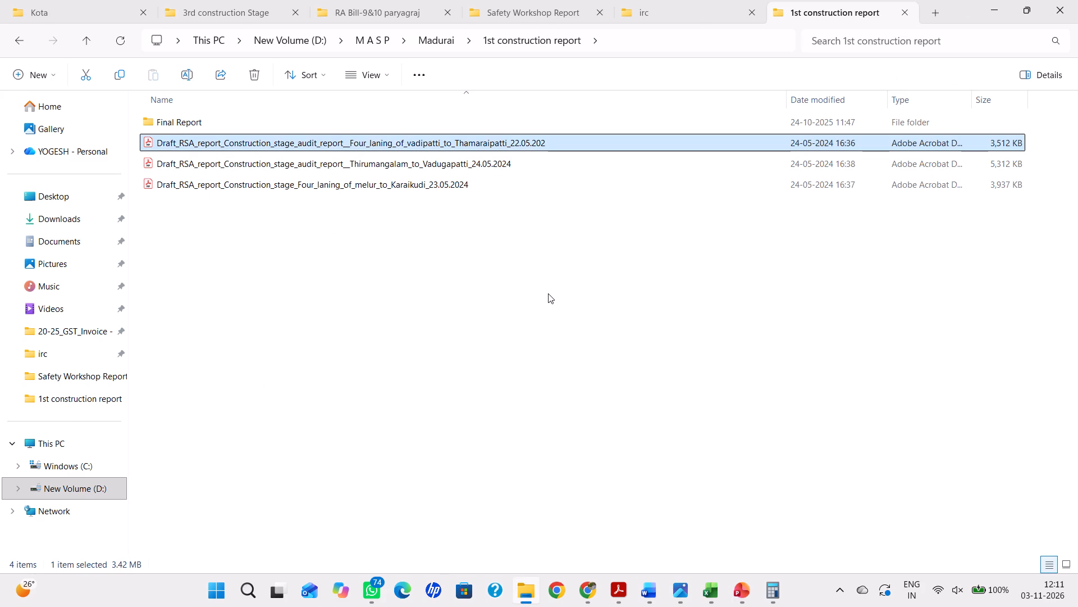
scroll(550, 295, down, 20)
scroll(550, 295, down, 18)
scroll(636, 260, up, 12)
scroll(636, 260, down, 20)
scroll(636, 260, down, 20)
scroll(636, 260, down, 19)
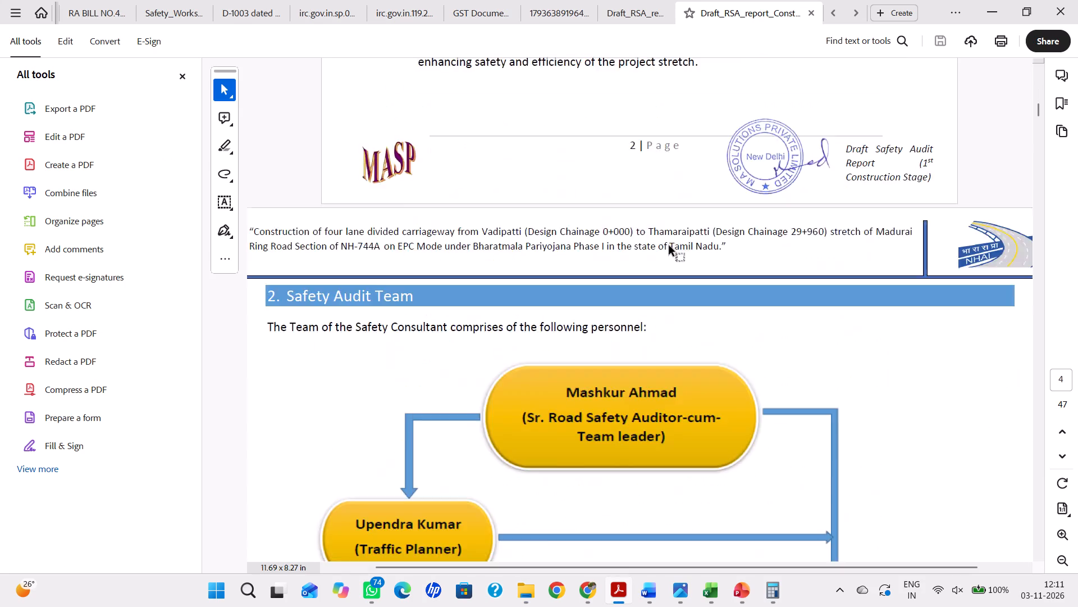
scroll(670, 246, down, 20)
scroll(670, 246, down, 20)
scroll(670, 246, down, 2)
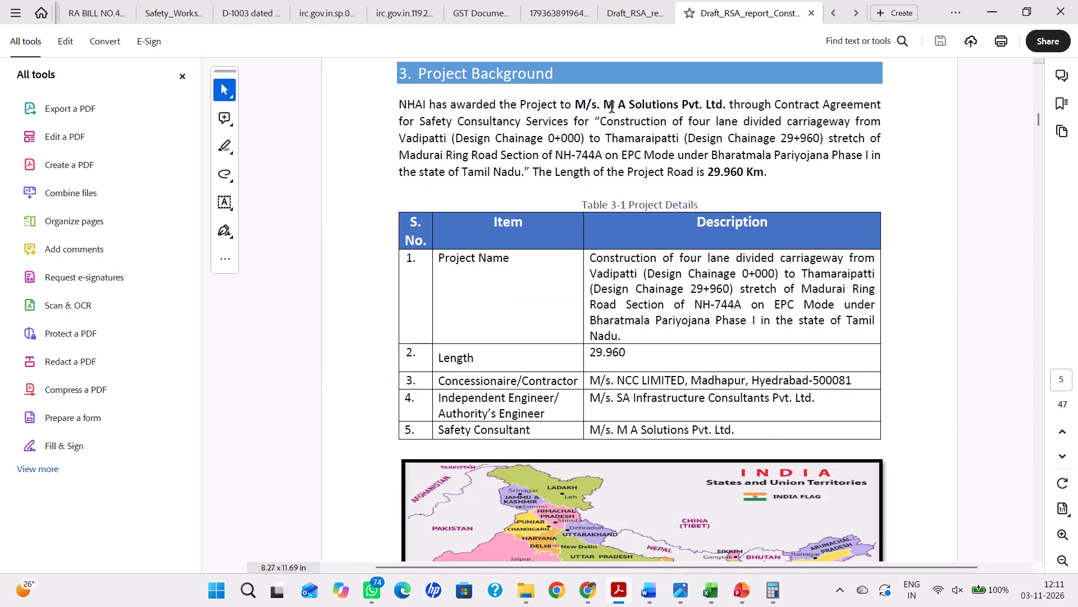
Copy the Project Background text from "Construction of four lane divided carriageway from Vadipatti" through "The Length of the Project Road is 29.960 Km.".
drag(594, 120, 755, 175)
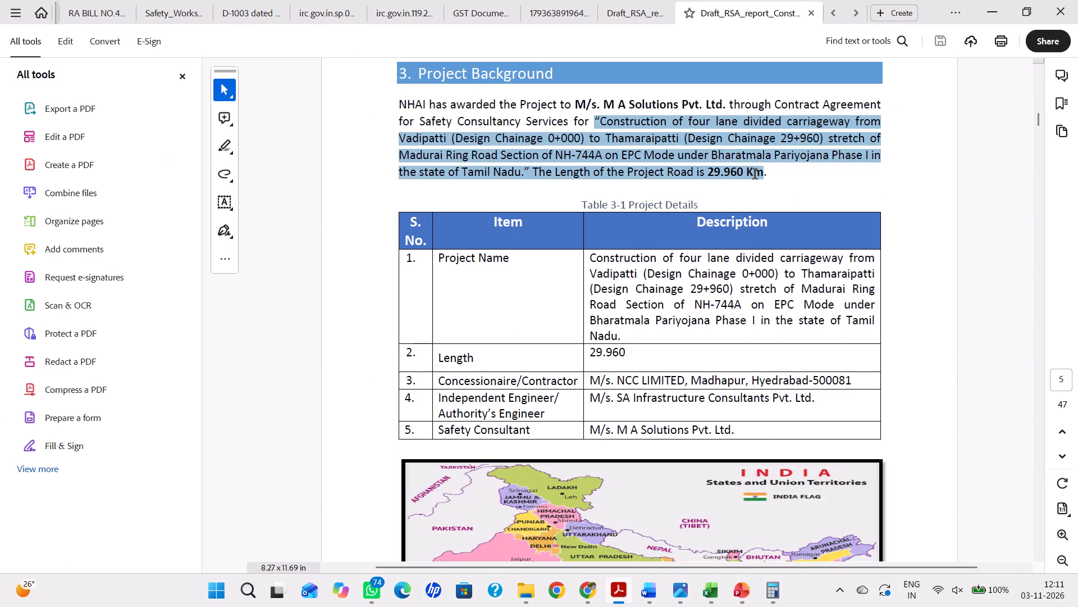
drag(755, 175, 773, 175)
key(ctrl+c)
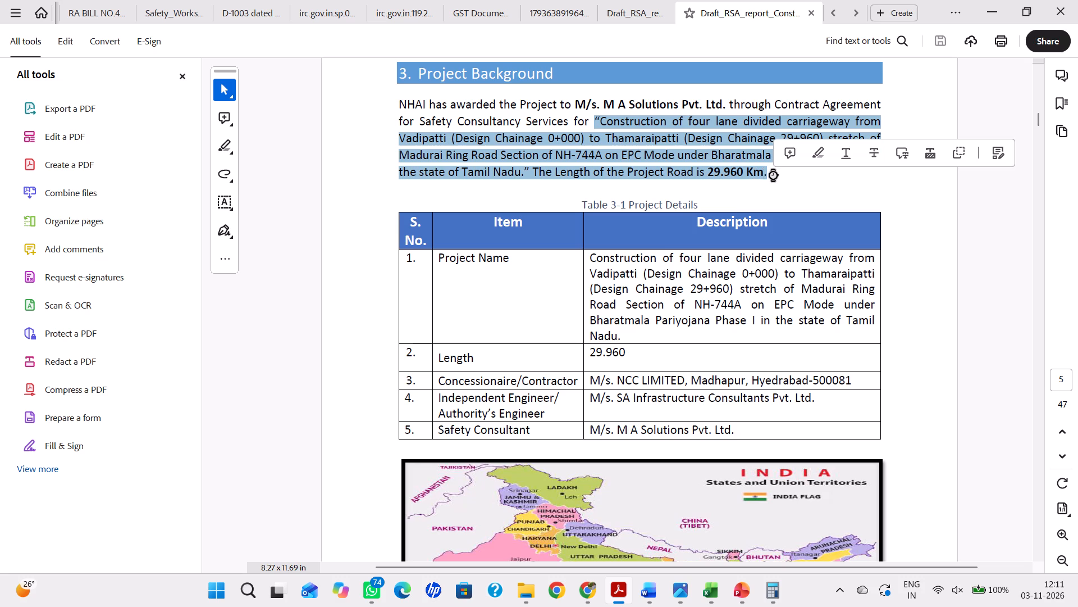
In the Madurai workshop report in Word, paste the copied Vadipatti–Thamaraipatti text as a new paragraph below the Thirumangalam–Vadugapatti text under Projects Background.
key(grave)
key(alt+Tab)
key(grave)
key(alt+Tab)
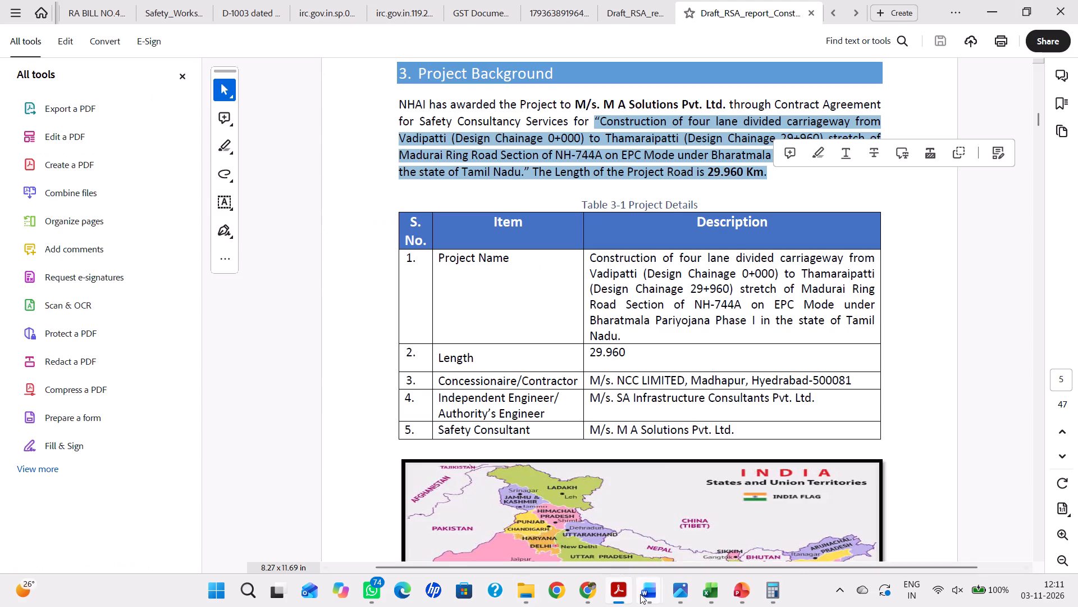
click(641, 594)
click(747, 517)
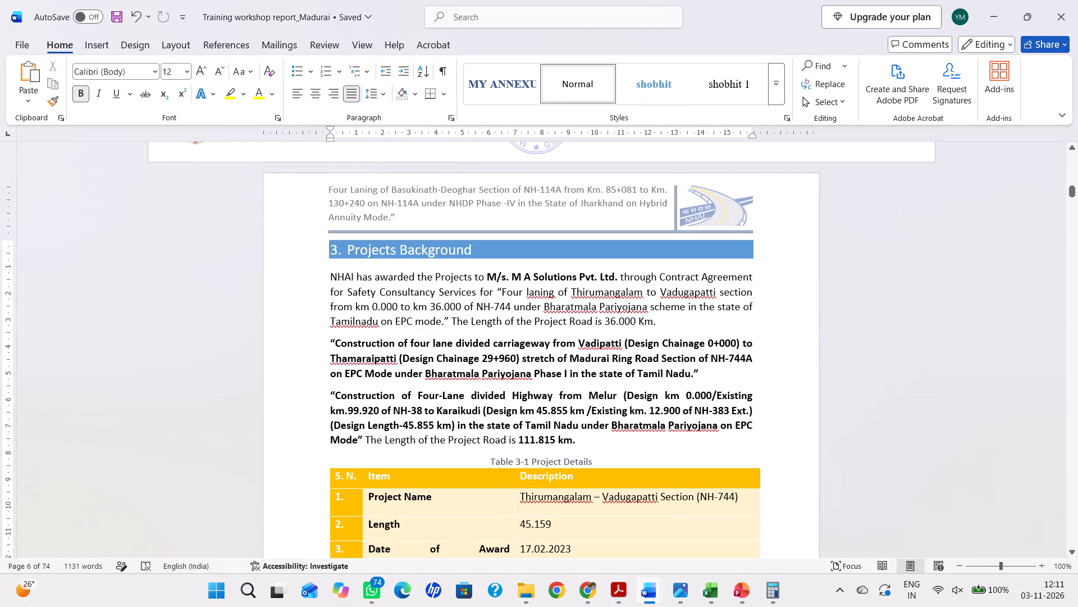
key(Return)
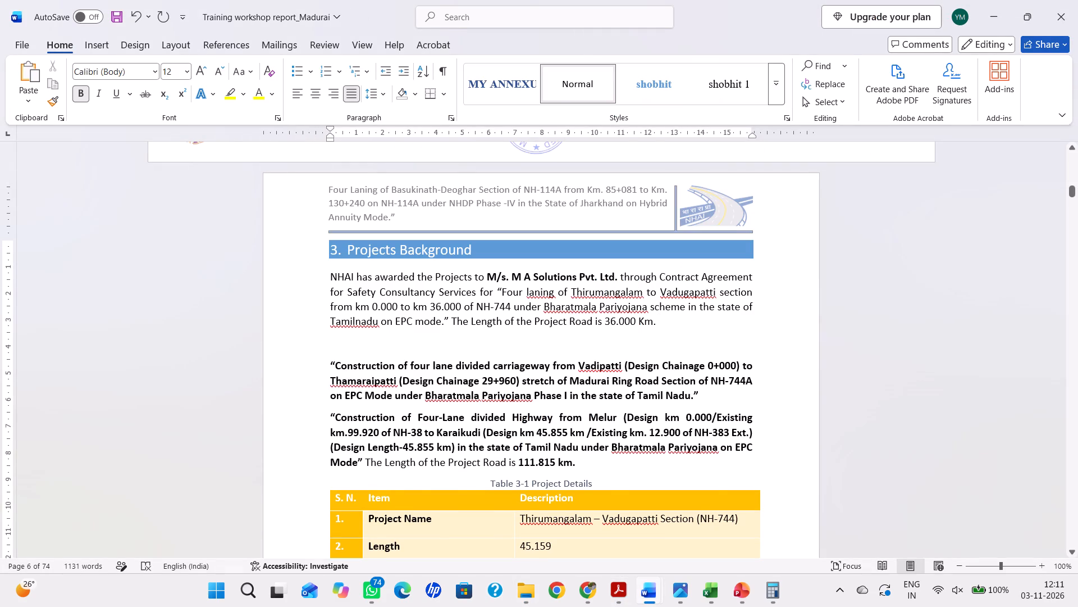
key(ctrl+v)
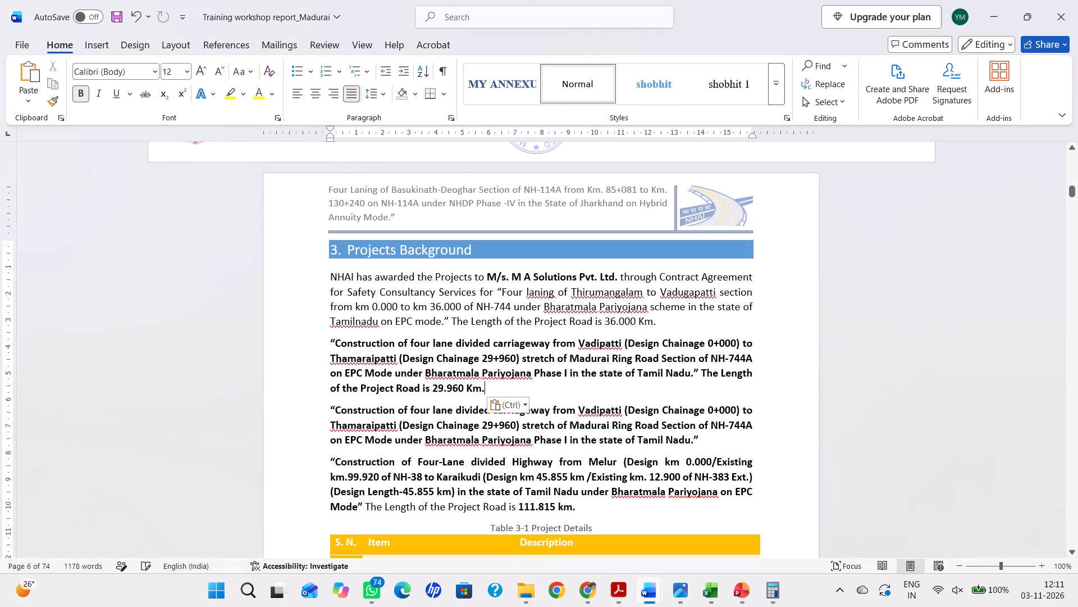
Remove bold from the newly pasted Vadipatti–Thamaraipatti paragraph, including its road length sentence.
drag(328, 340, 500, 397)
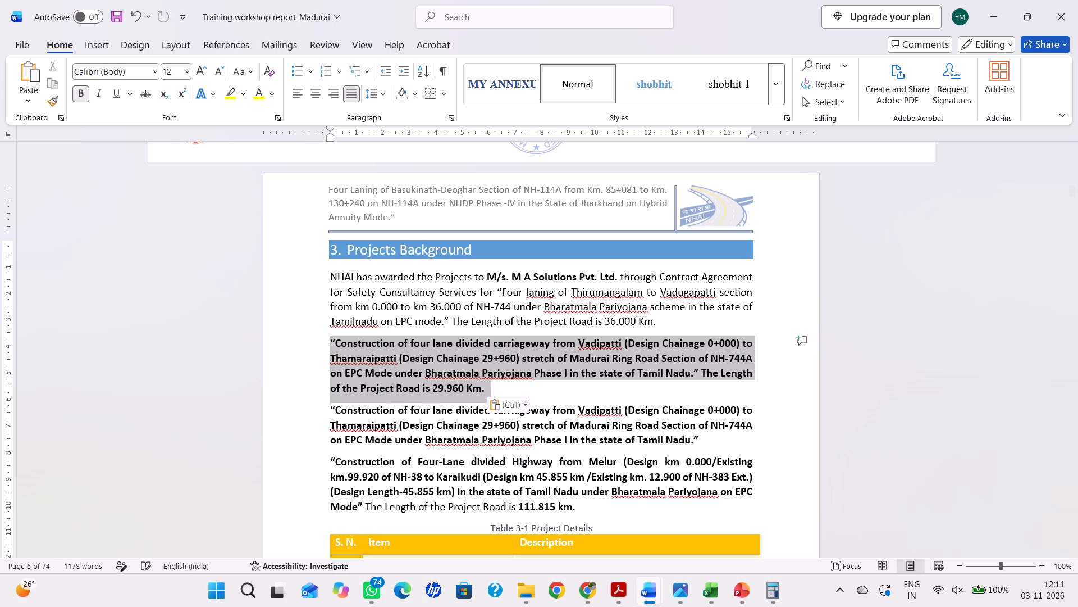
drag(500, 397, 484, 392)
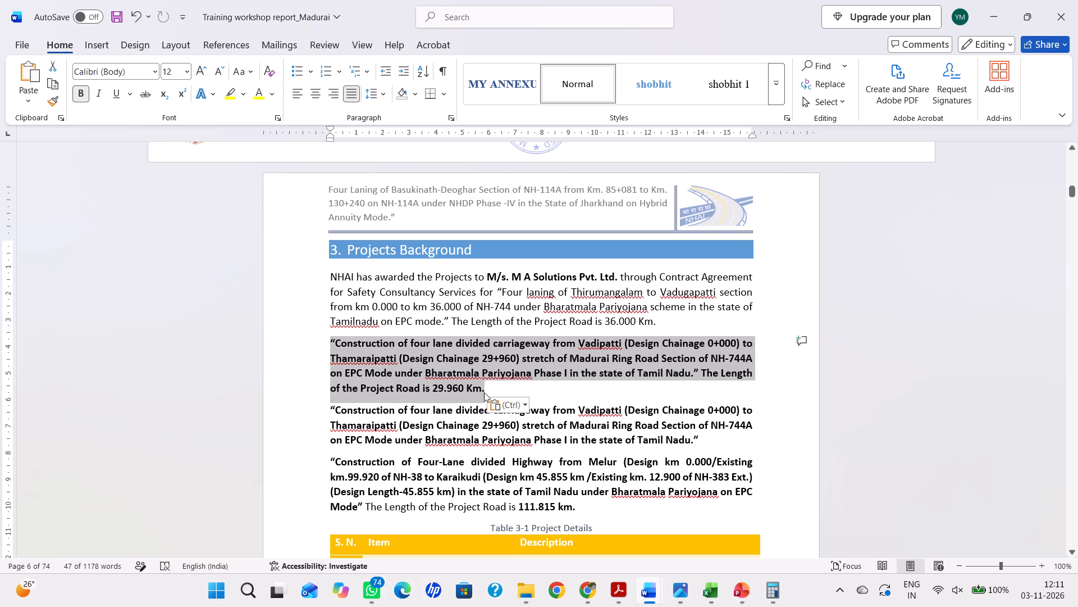
key(ctrl+b)
click(491, 400)
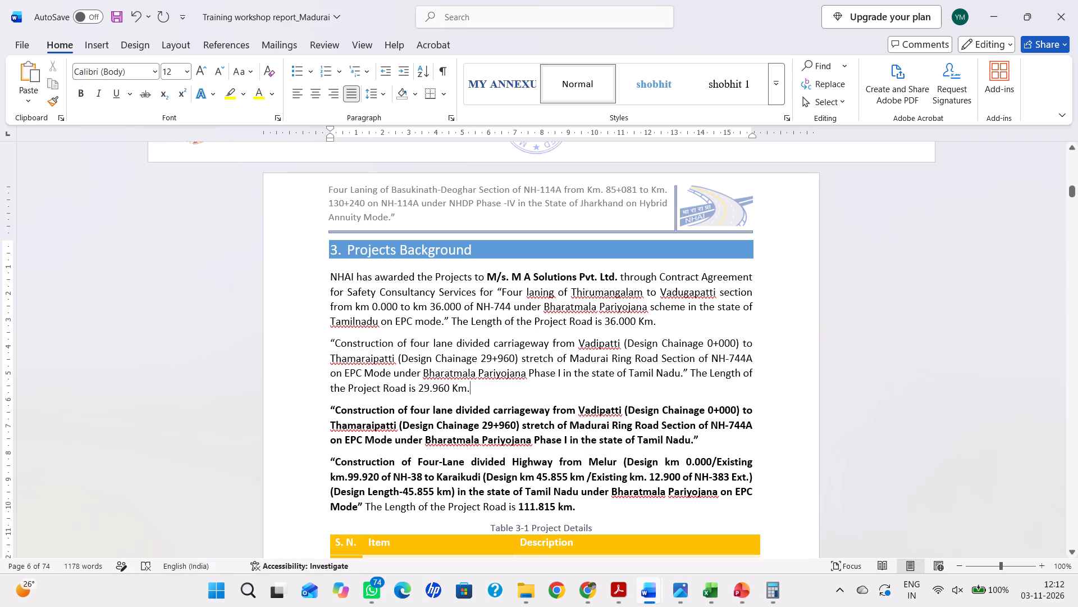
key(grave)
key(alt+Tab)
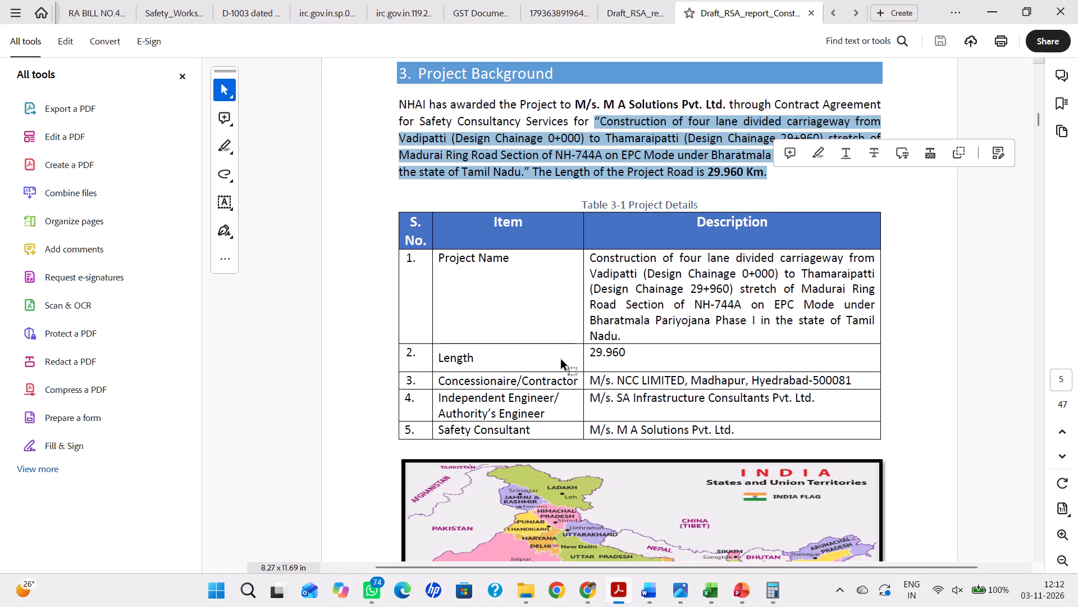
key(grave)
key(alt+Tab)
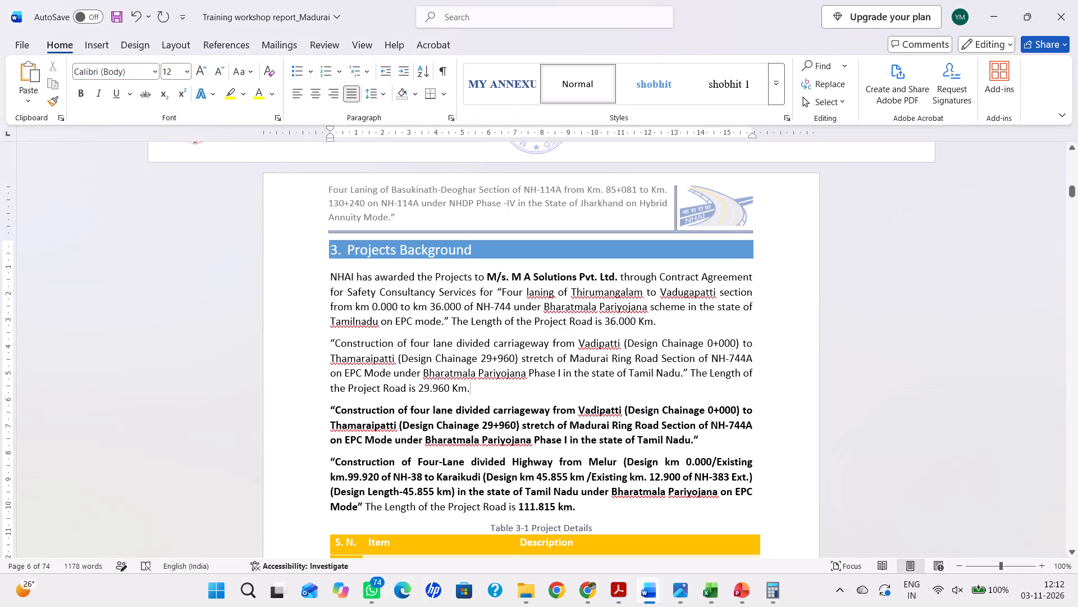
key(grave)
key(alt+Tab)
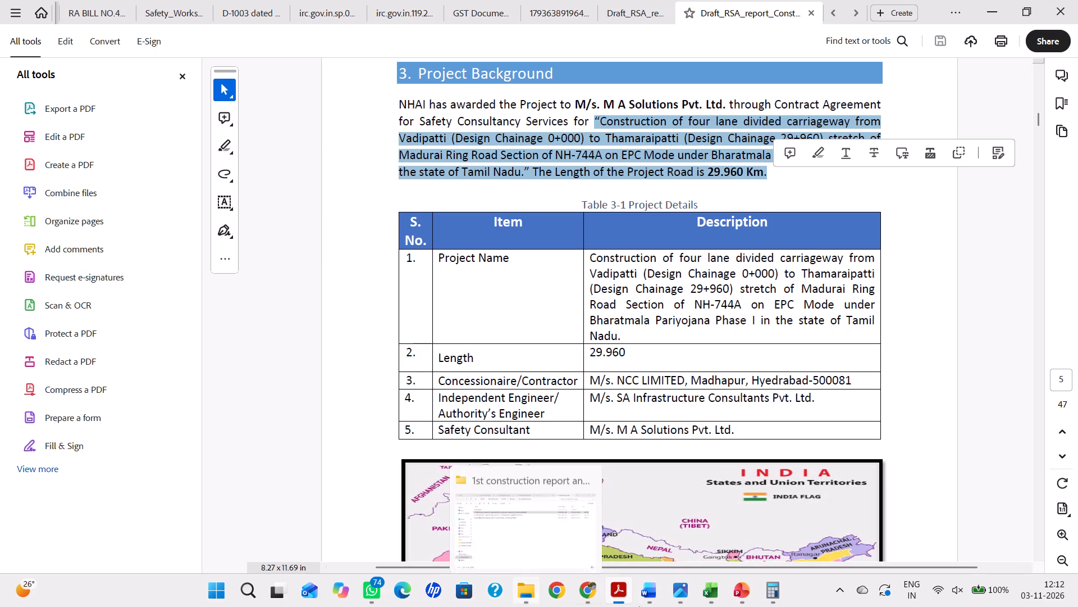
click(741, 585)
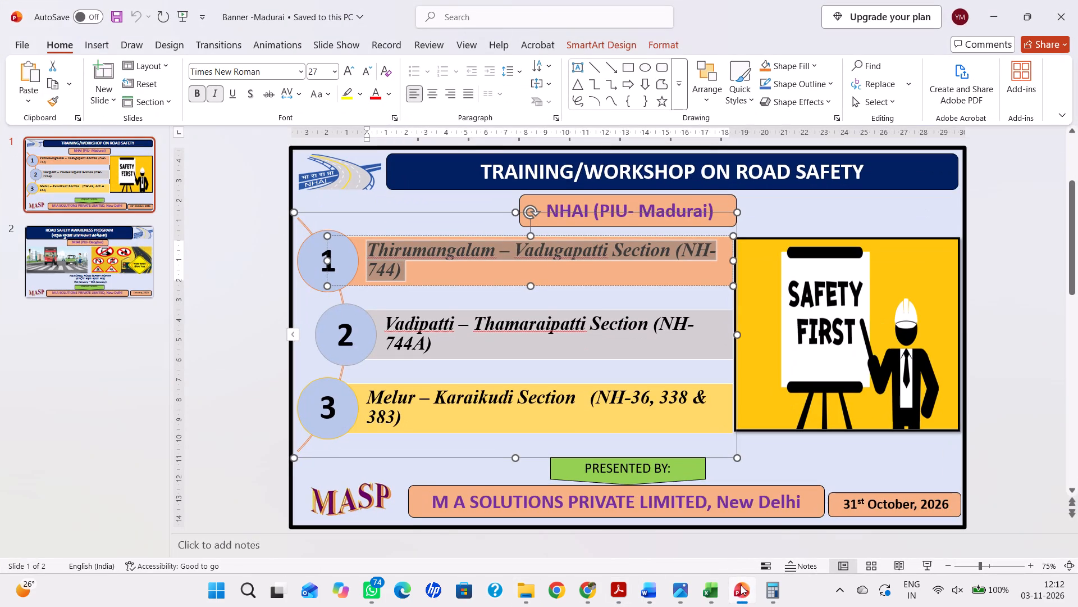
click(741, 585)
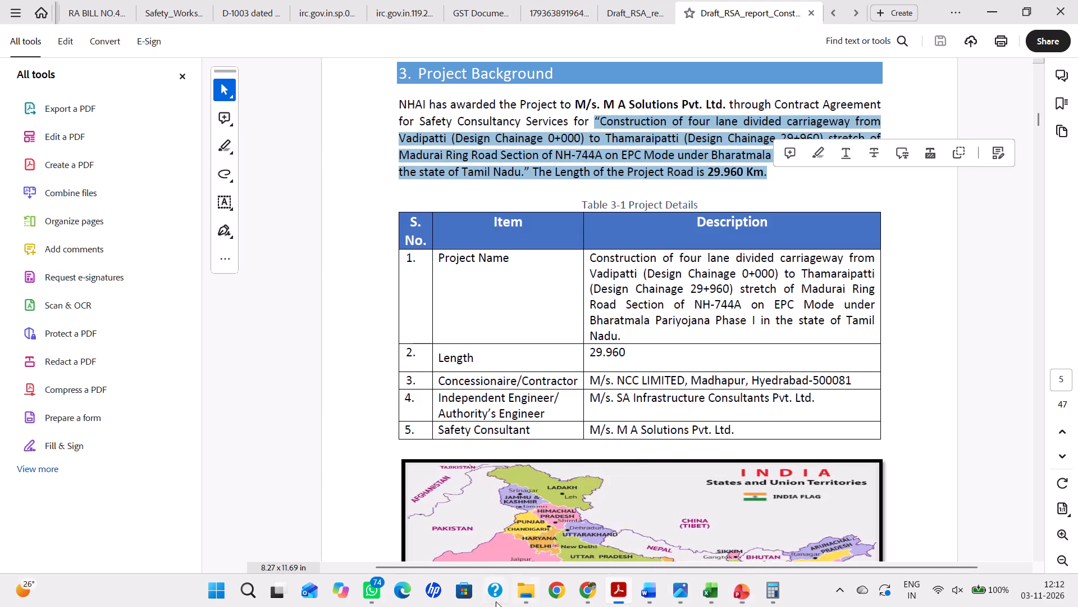
From the "1st construction report" folder in File Explorer, open the Melur to Karaikudi draft RSA report at its Project Background section.
click(537, 591)
click(330, 188)
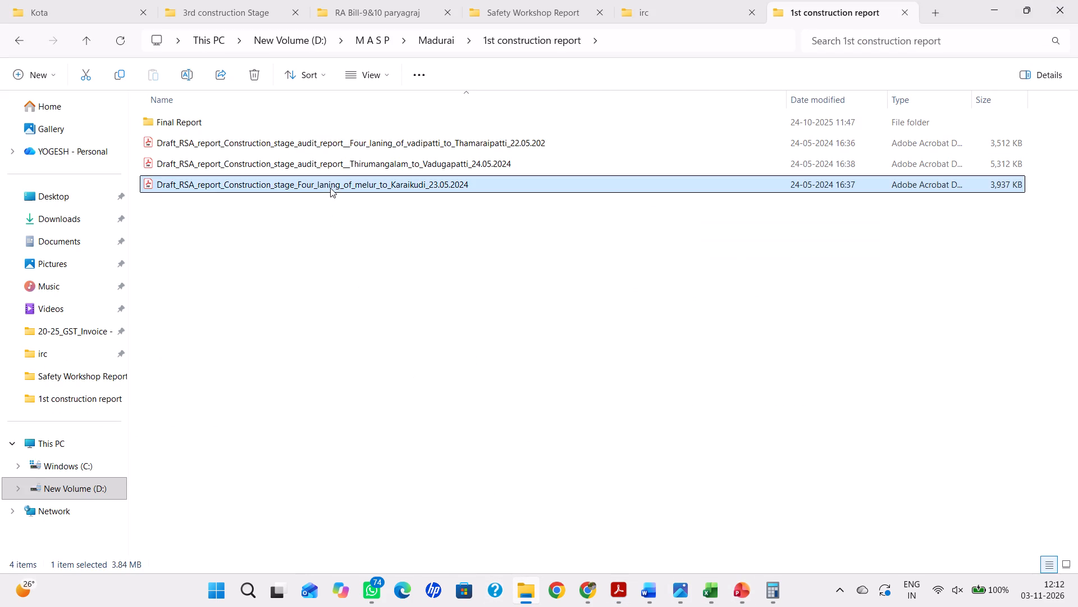
double_click(330, 188)
scroll(590, 347, down, 20)
scroll(590, 347, down, 20)
scroll(590, 347, down, 20)
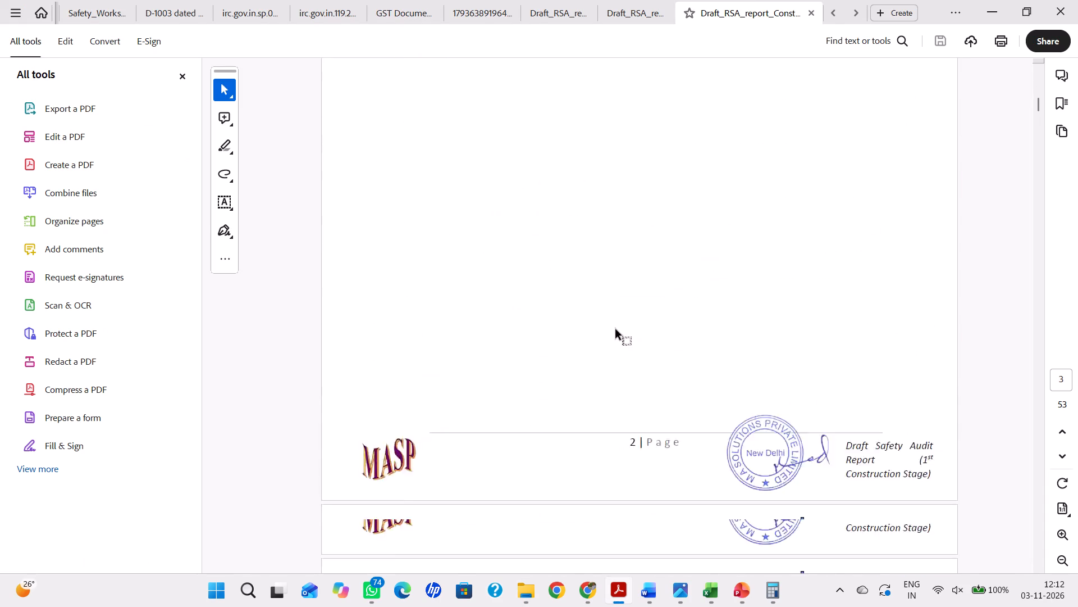
scroll(616, 330, down, 20)
scroll(616, 330, down, 20)
scroll(616, 330, down, 20)
scroll(606, 294, down, 20)
scroll(606, 294, down, 4)
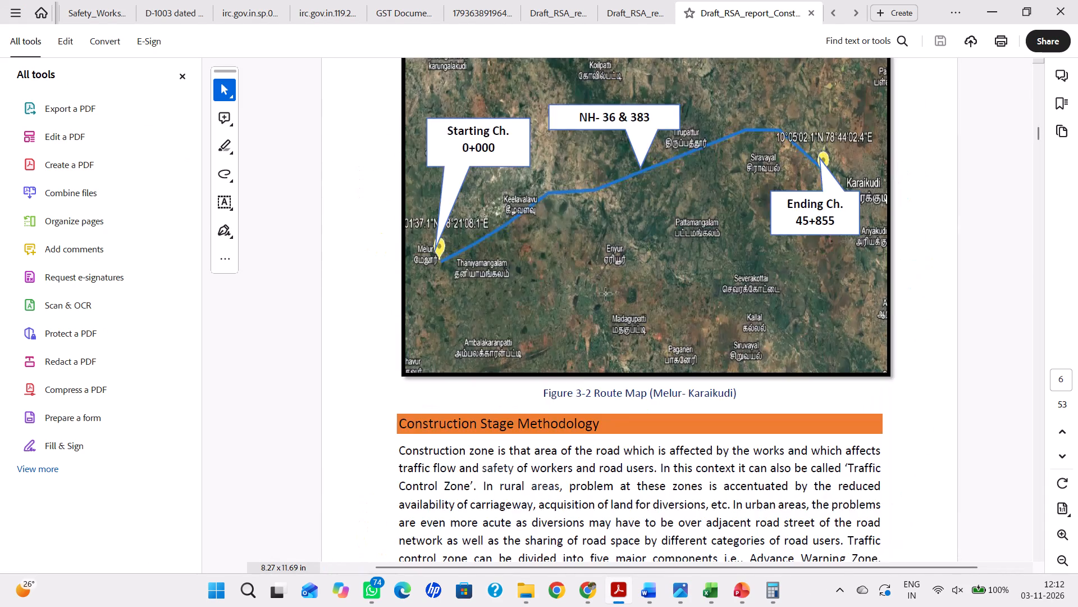
scroll(605, 294, down, 20)
scroll(605, 294, down, 12)
scroll(607, 301, down, 20)
scroll(607, 301, down, 1)
scroll(607, 295, up, 20)
scroll(607, 295, up, 4)
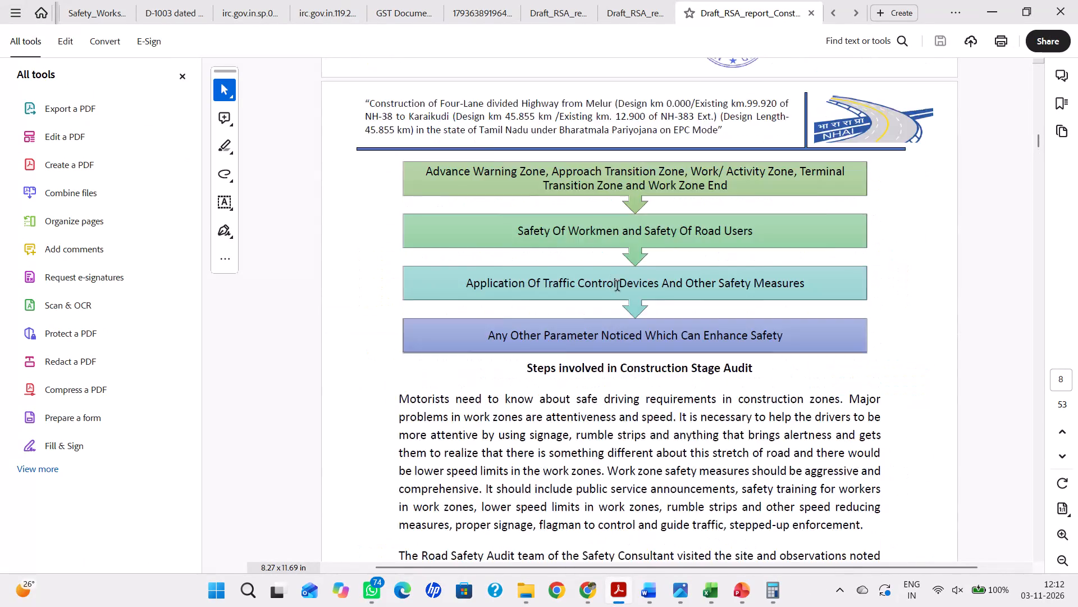
scroll(618, 287, up, 20)
scroll(618, 287, up, 11)
scroll(629, 286, down, 1)
scroll(646, 304, up, 2)
scroll(637, 300, right, 1)
scroll(637, 300, up, 15)
scroll(544, 247, right, 1)
scroll(543, 246, up, 20)
scroll(543, 246, up, 1)
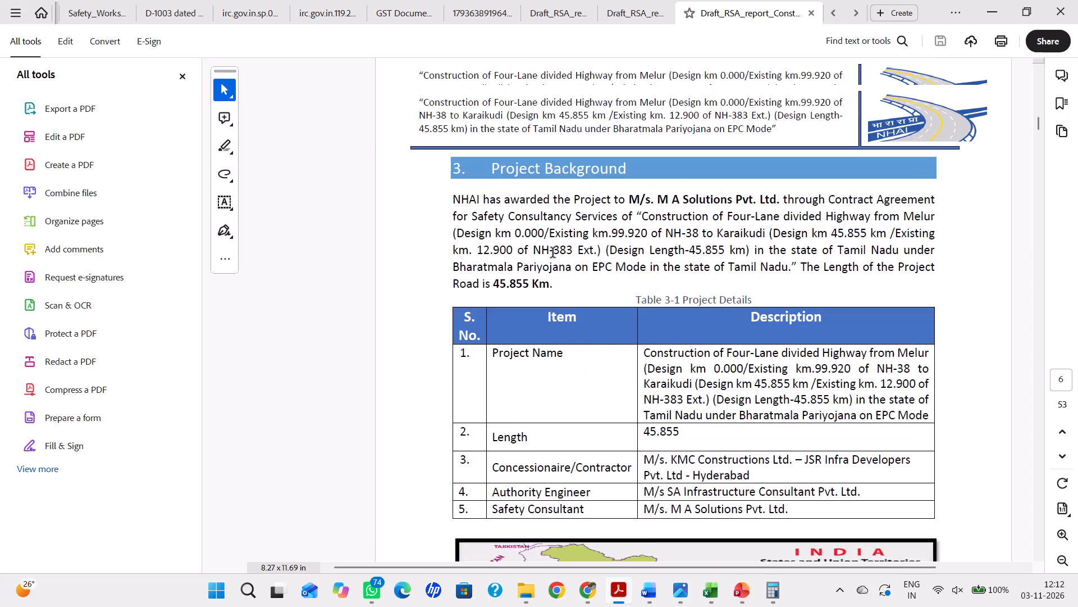
scroll(553, 255, up, 6)
scroll(552, 258, down, 2)
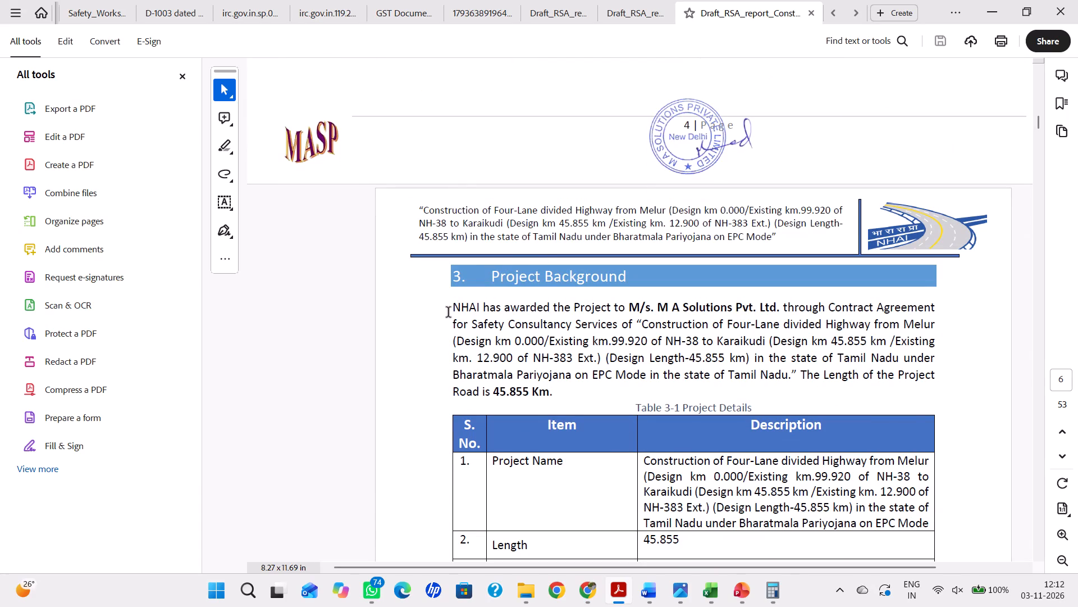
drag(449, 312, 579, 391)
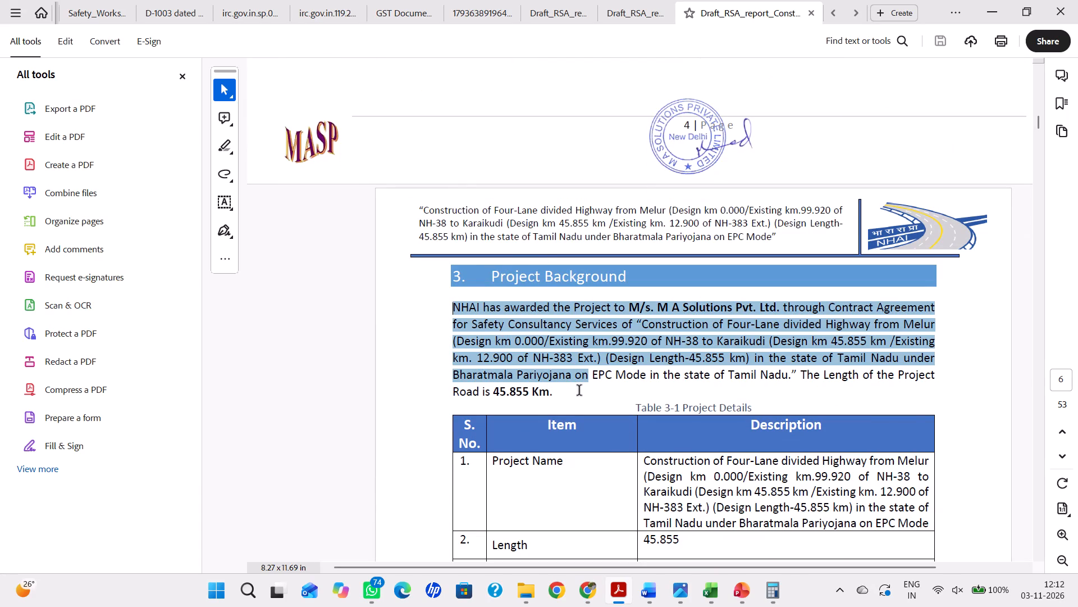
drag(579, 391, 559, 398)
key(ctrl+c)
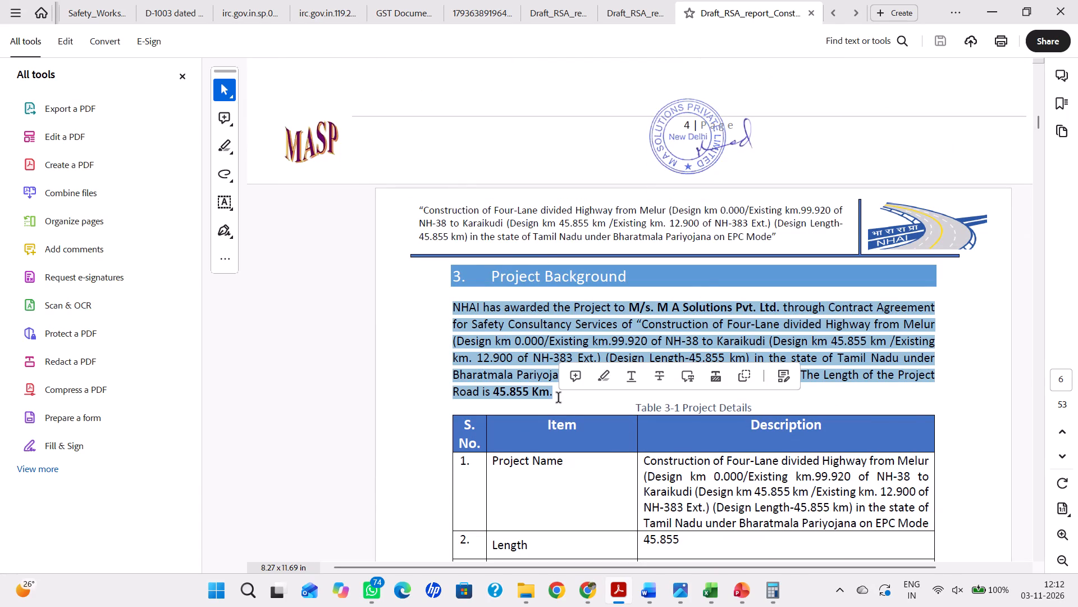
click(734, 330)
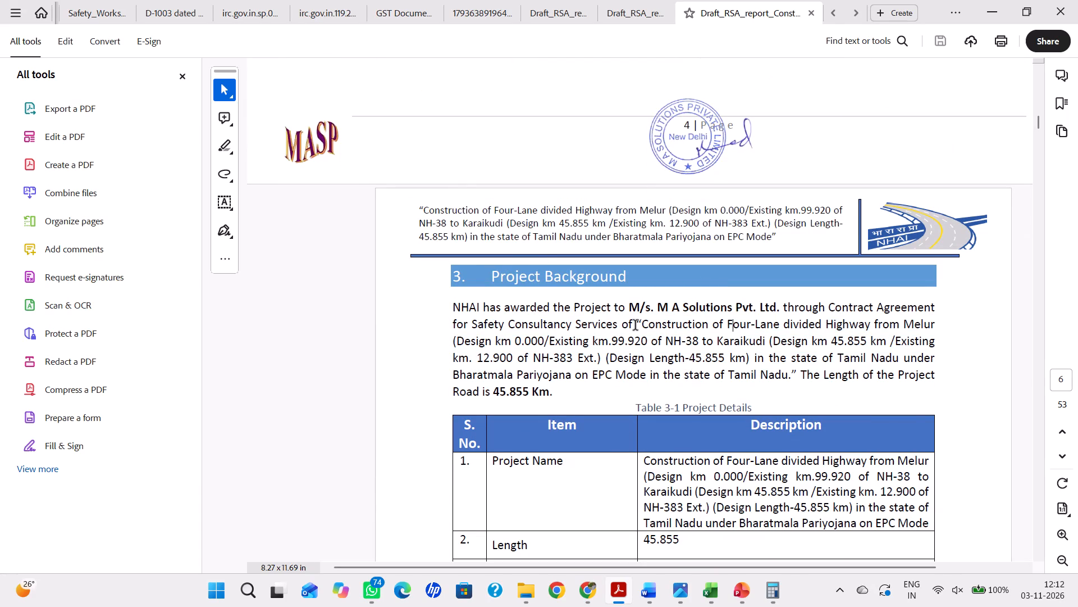
Copy the Project Background text from "Construction of Four-Lane divided Highway from Melur" through "The Length of the Project Road is 45.855 Km.".
drag(636, 326, 569, 392)
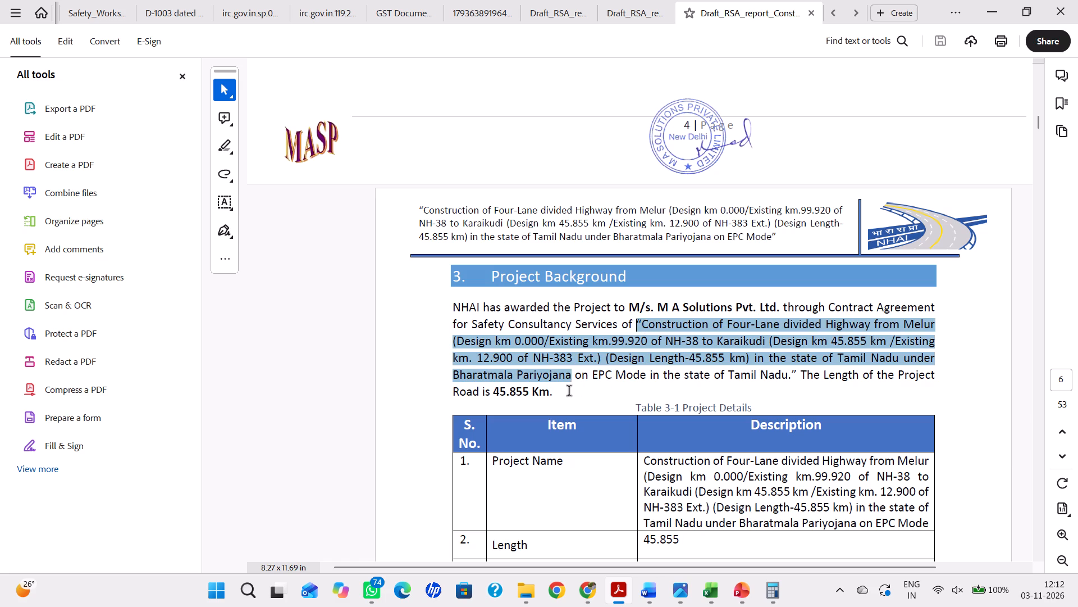
drag(569, 392, 560, 392)
key(ctrl+c)
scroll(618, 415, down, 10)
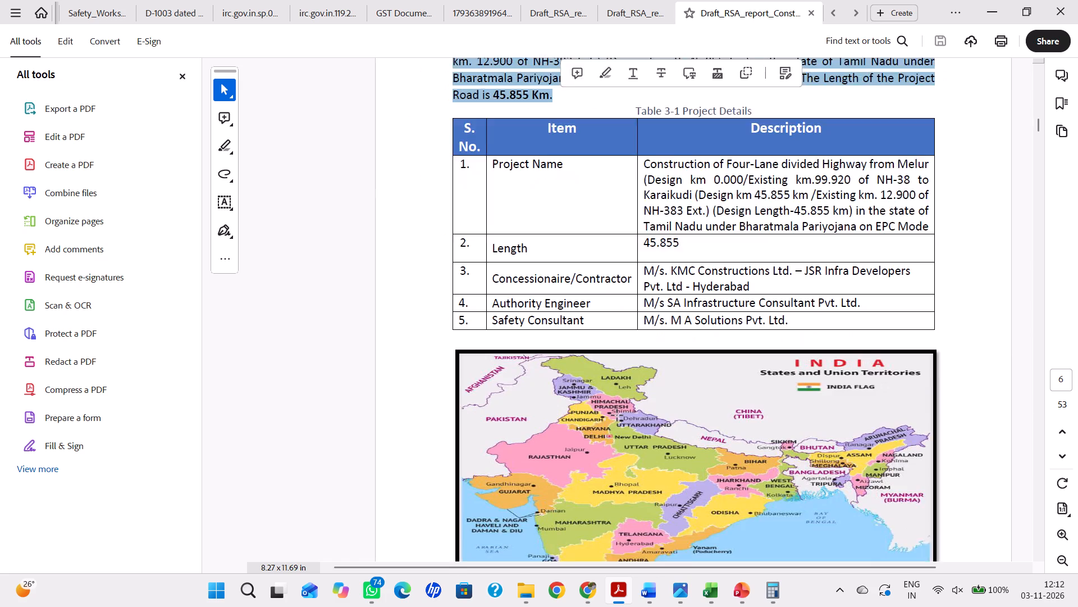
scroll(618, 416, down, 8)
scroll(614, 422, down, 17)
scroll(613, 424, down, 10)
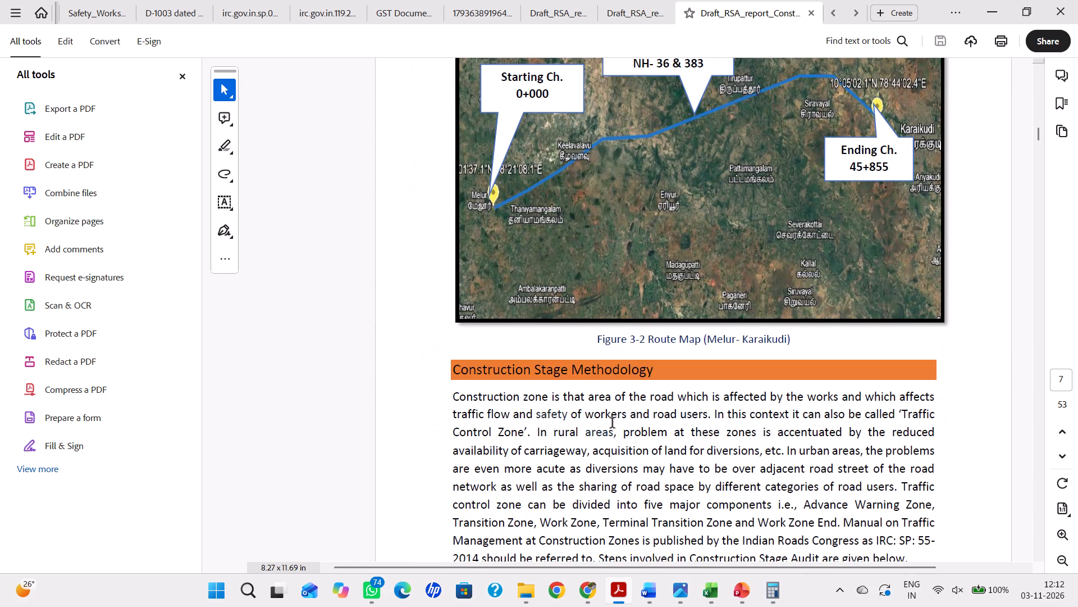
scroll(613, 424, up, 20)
In the Madurai workshop report in Word, paste the copied Melur–Karaikudi text as a new paragraph below the unbolded Vadipatti–Thamaraipatti paragraph.
key(grave)
key(alt+Tab)
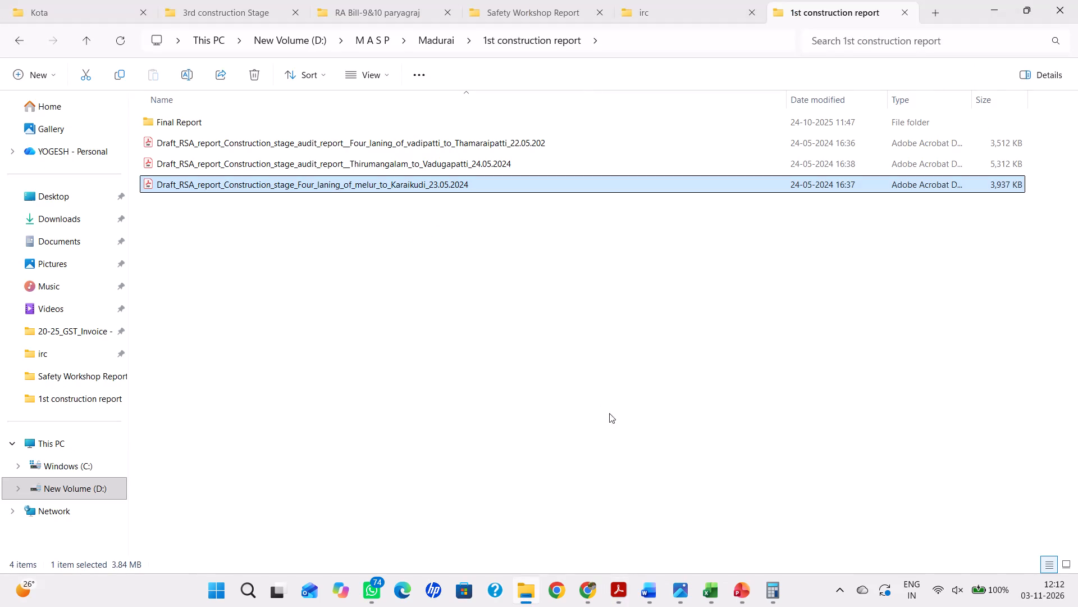
click(654, 590)
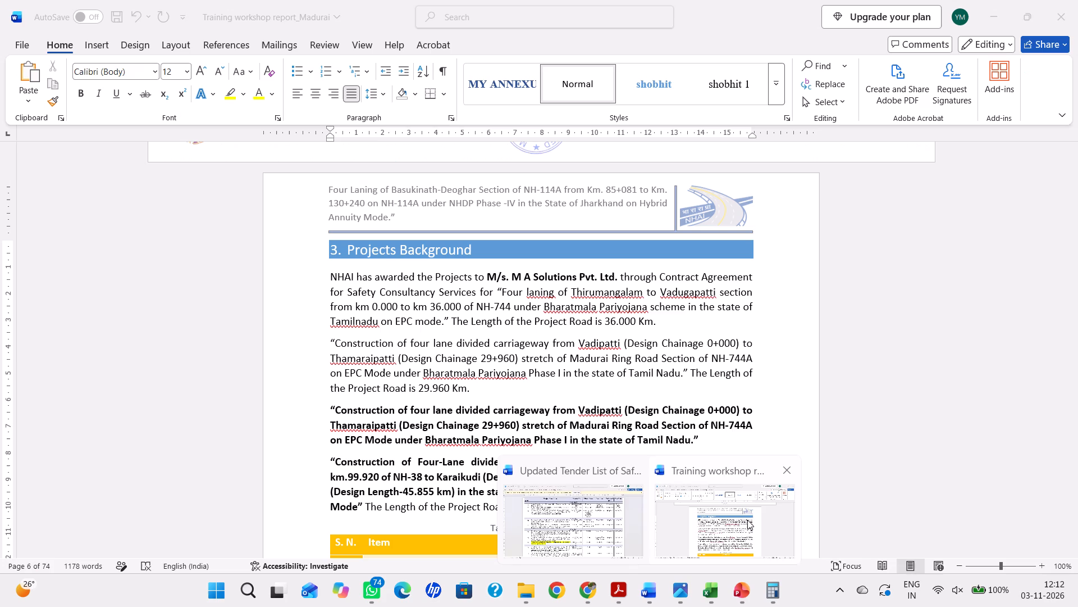
click(747, 520)
key(Return)
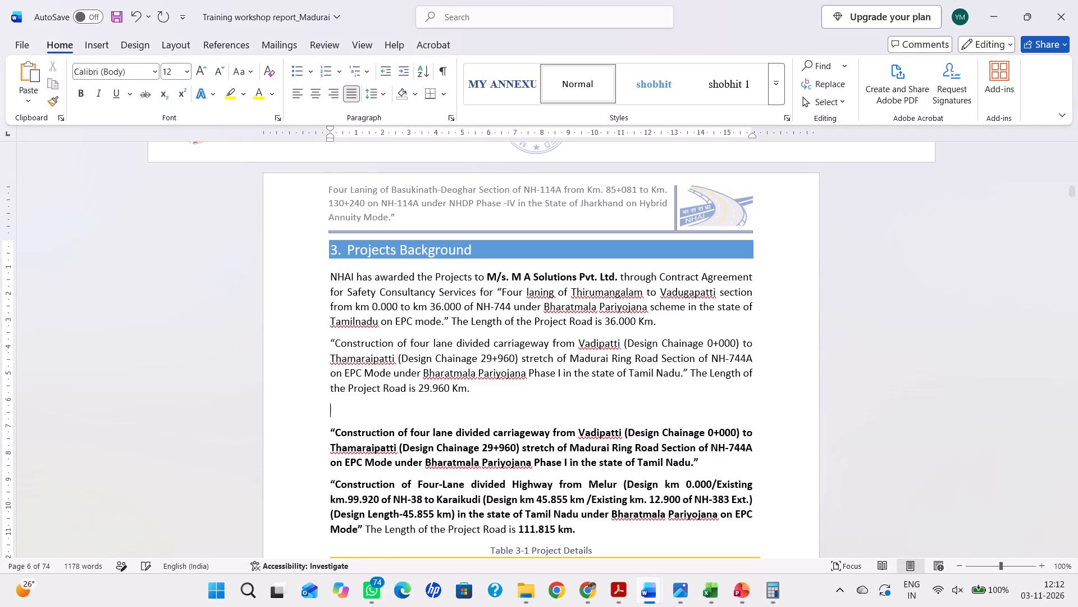
key(ctrl+v)
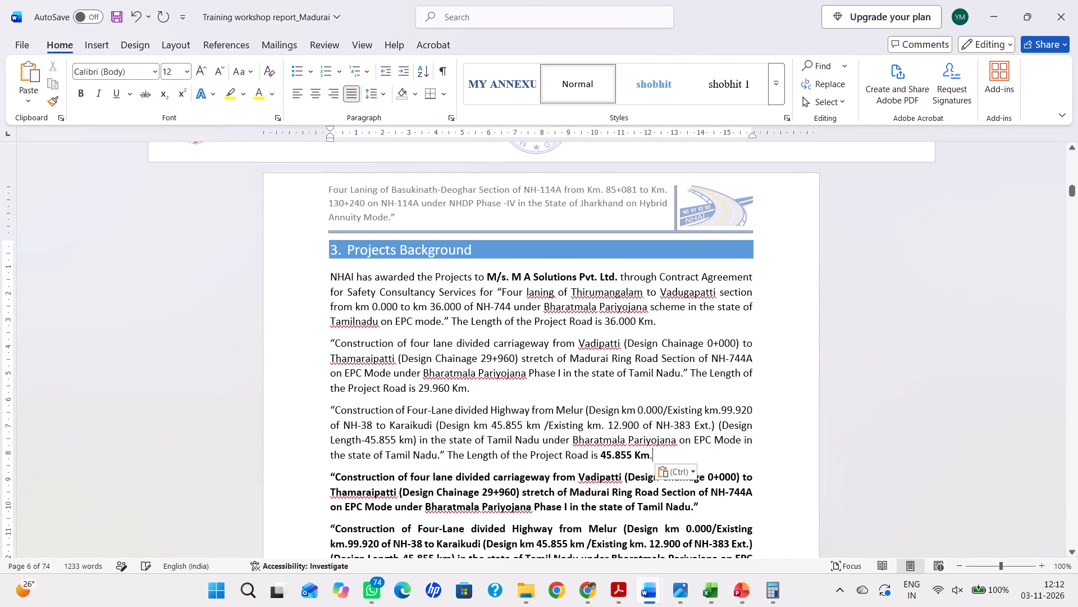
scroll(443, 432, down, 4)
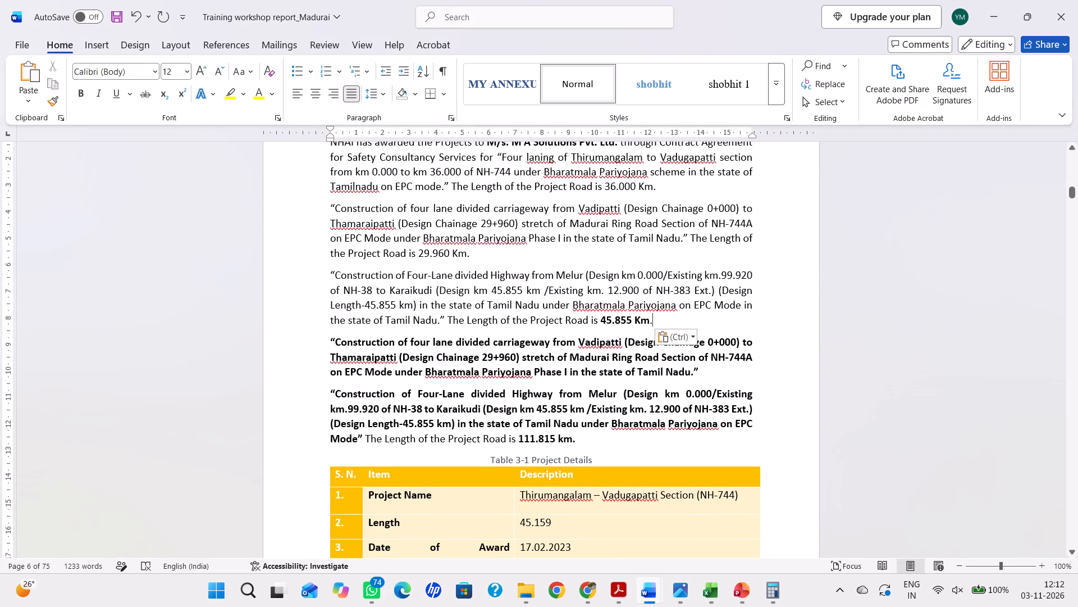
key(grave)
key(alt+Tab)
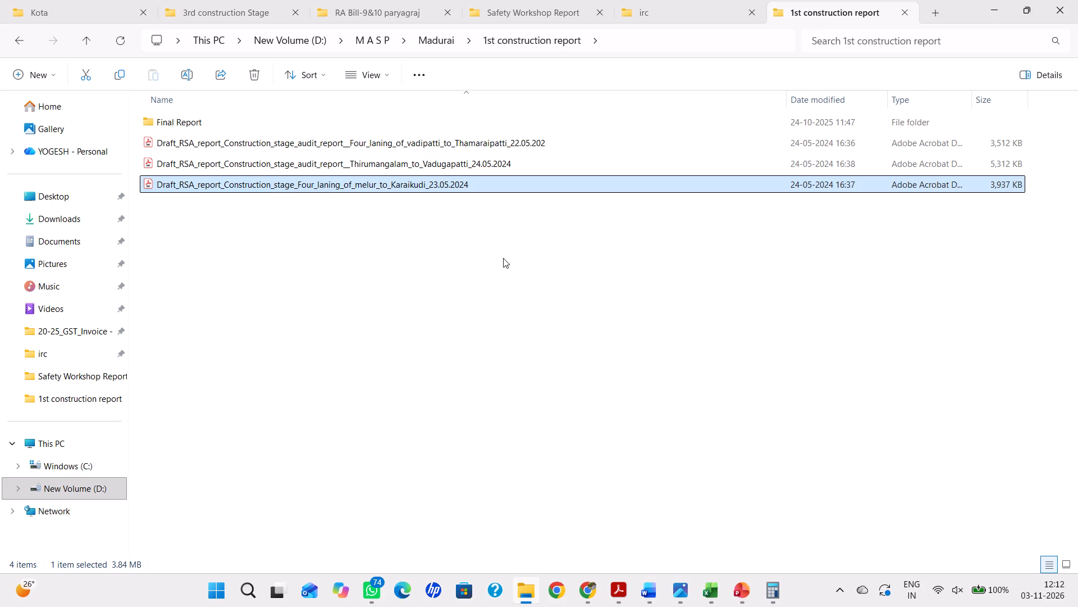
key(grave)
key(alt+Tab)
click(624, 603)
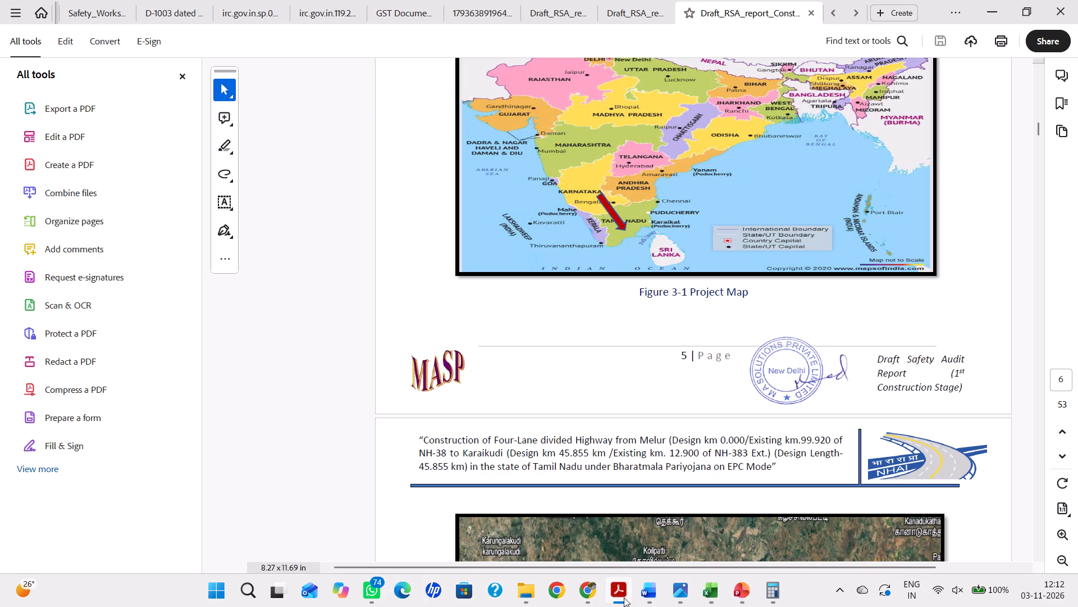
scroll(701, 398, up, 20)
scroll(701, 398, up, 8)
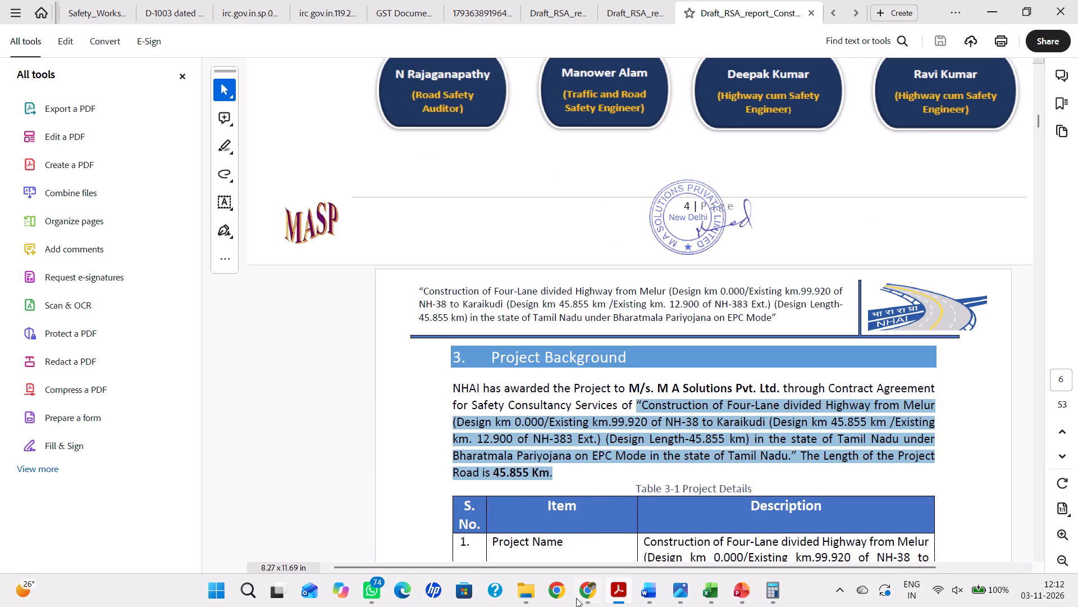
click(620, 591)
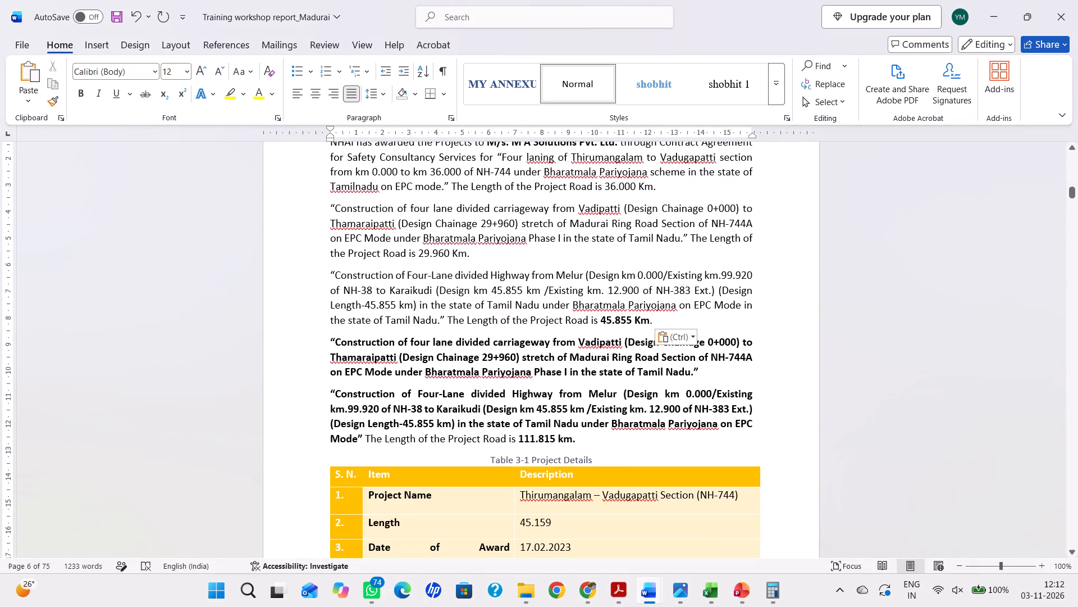
Bold the road lengths "29.960 Km." and "36.000 Km." in the first two project paragraphs of Projects Background.
drag(473, 252, 432, 252)
drag(432, 252, 425, 251)
key(ctrl+b)
scroll(478, 340, up, 2)
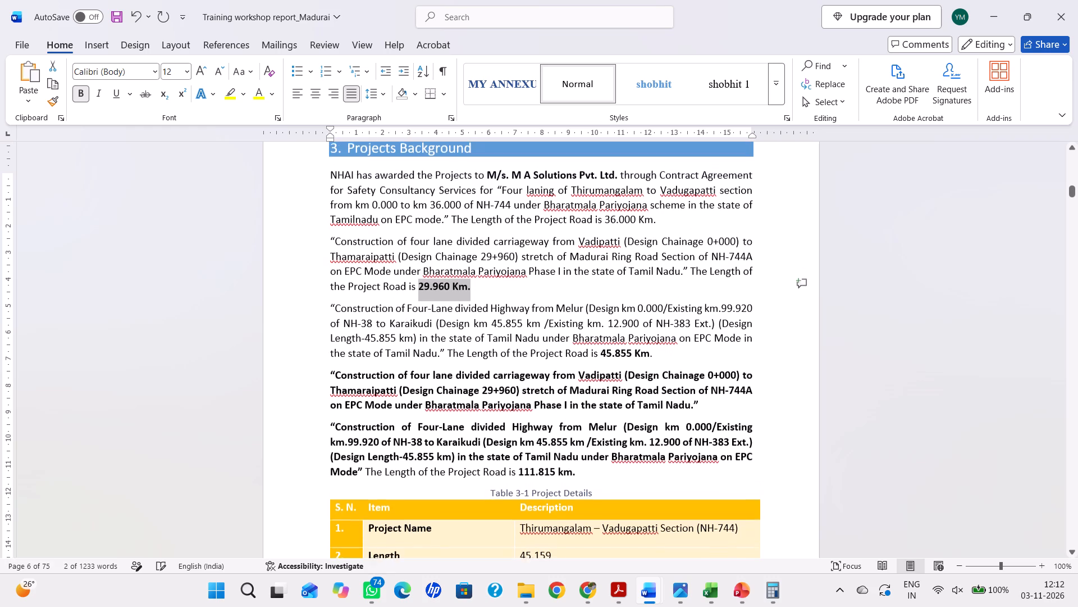
drag(658, 253, 606, 253)
key(ctrl+b)
Delete the two old bold project paragraphs above Table 3-1, including the 111.815 km length sentence, and save the report.
scroll(546, 357, down, 5)
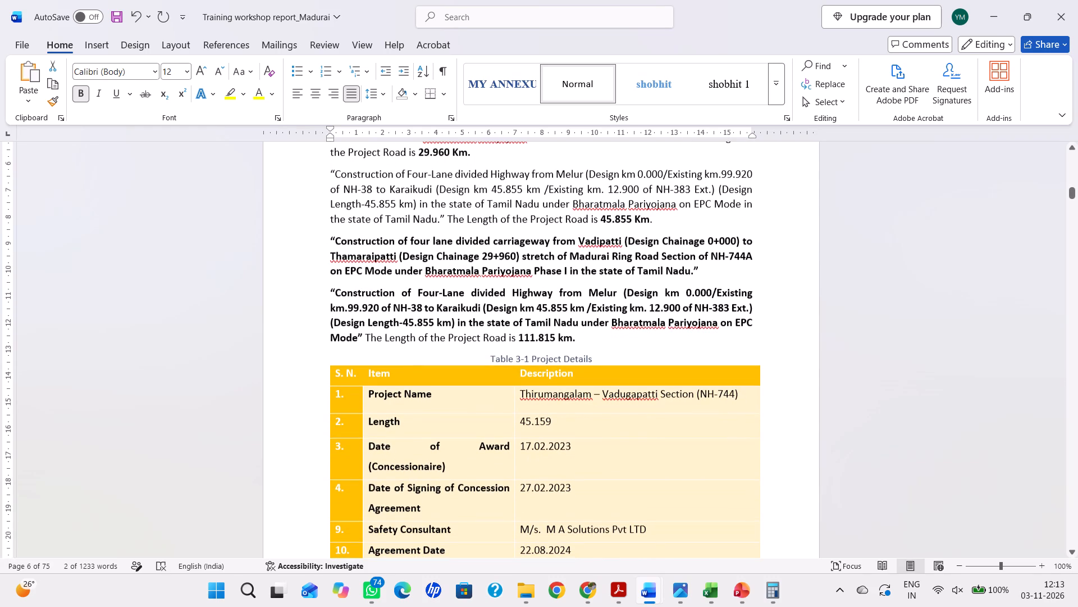
drag(328, 238, 597, 332)
key(BackSpace)
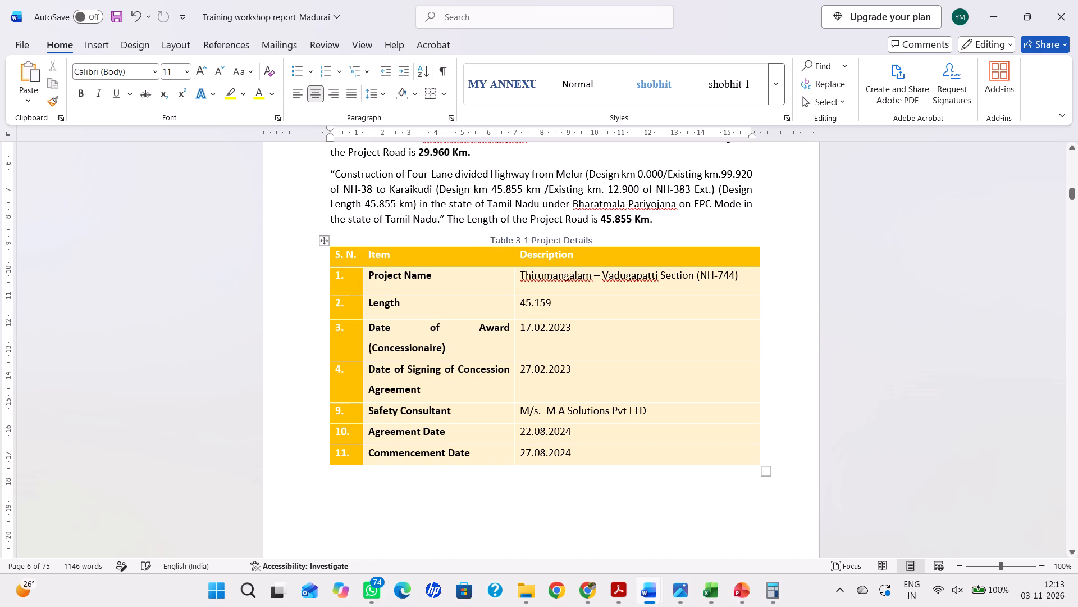
key(ctrl+s)
Look through the pages around Projects Background, checking the page headers and layout, and save the report again.
scroll(515, 368, up, 10)
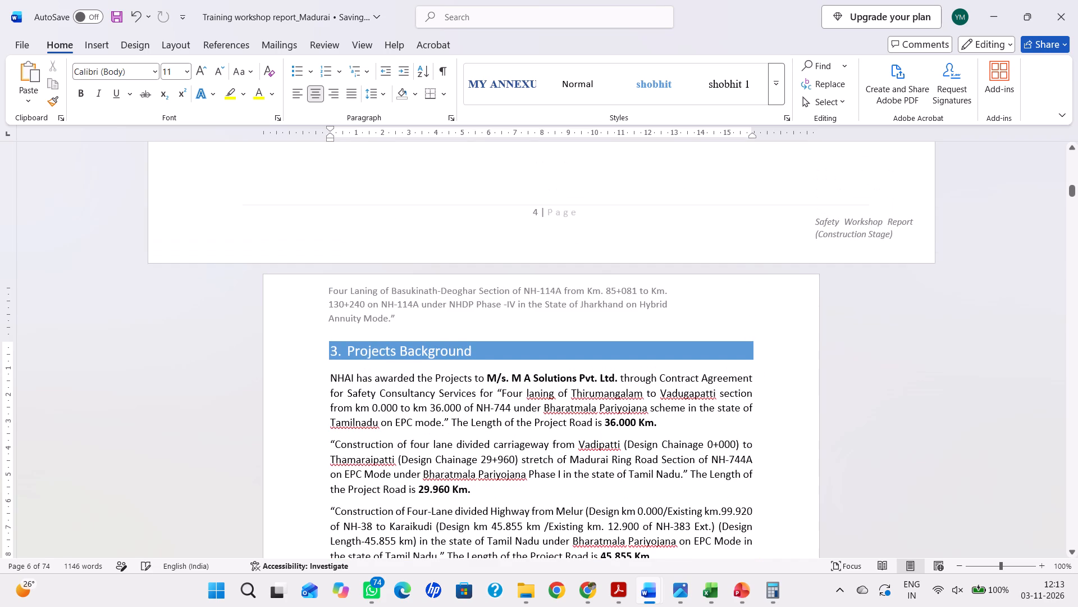
scroll(535, 398, down, 5)
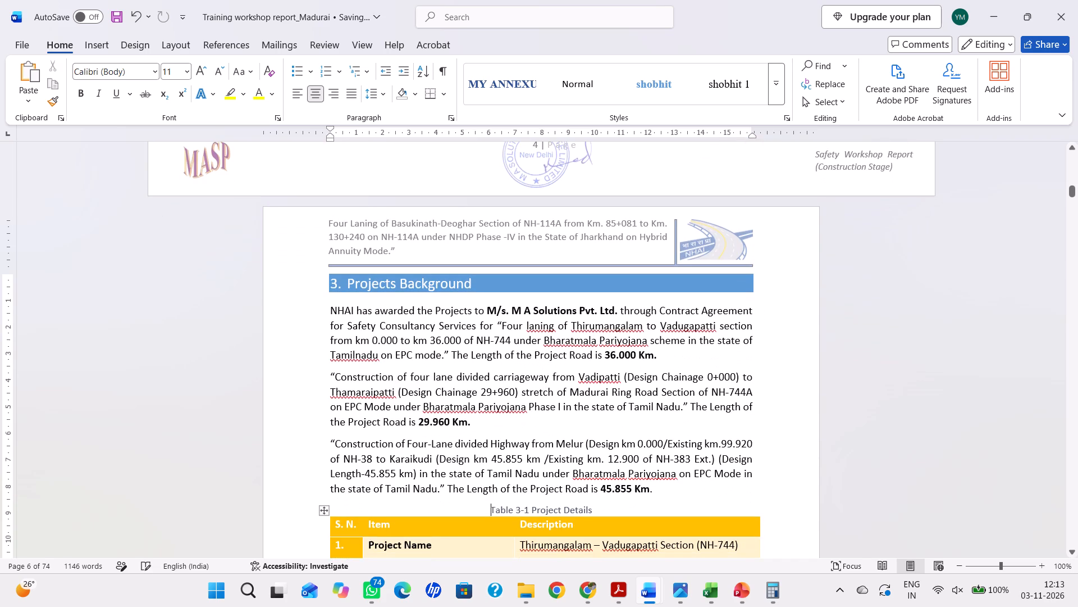
scroll(535, 398, up, 5)
scroll(536, 400, up, 18)
scroll(677, 305, up, 2)
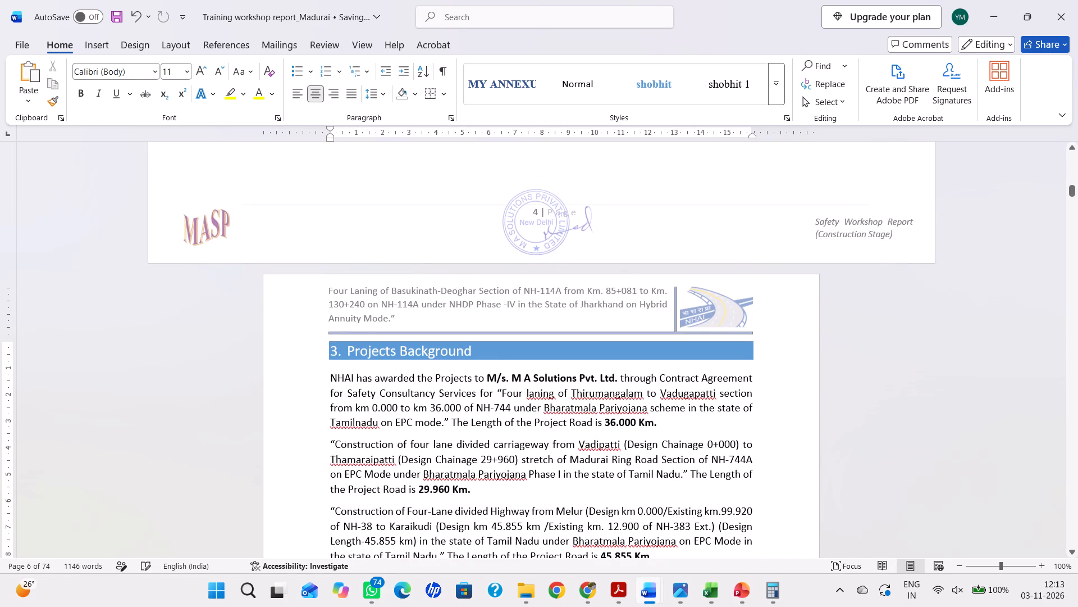
scroll(677, 305, up, 2)
scroll(678, 315, down, 7)
scroll(692, 327, up, 1)
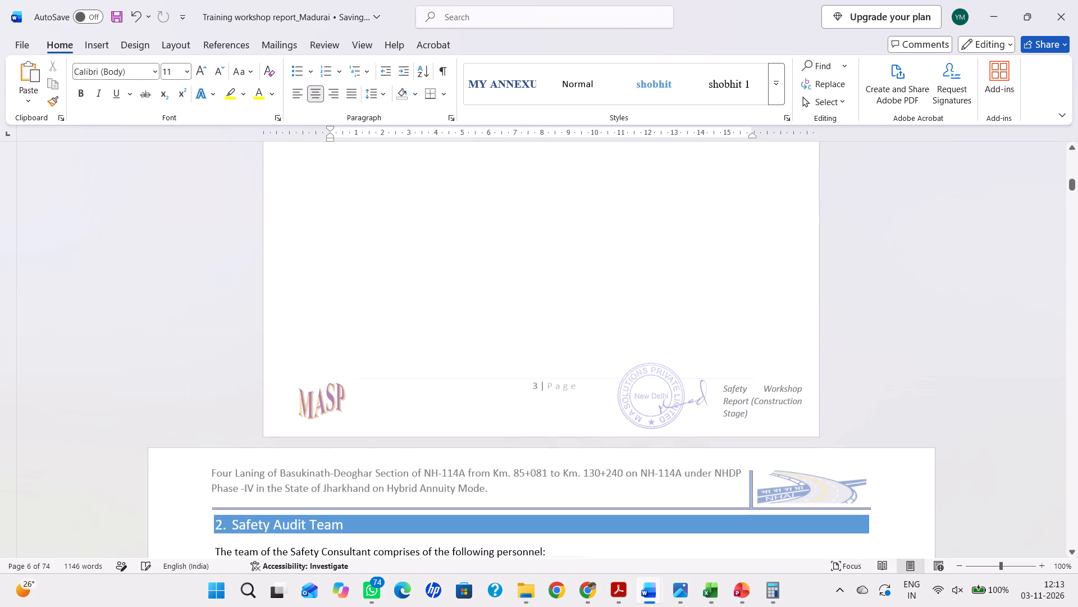
scroll(695, 328, down, 7)
scroll(697, 373, down, 6)
scroll(692, 430, down, 20)
scroll(692, 430, down, 5)
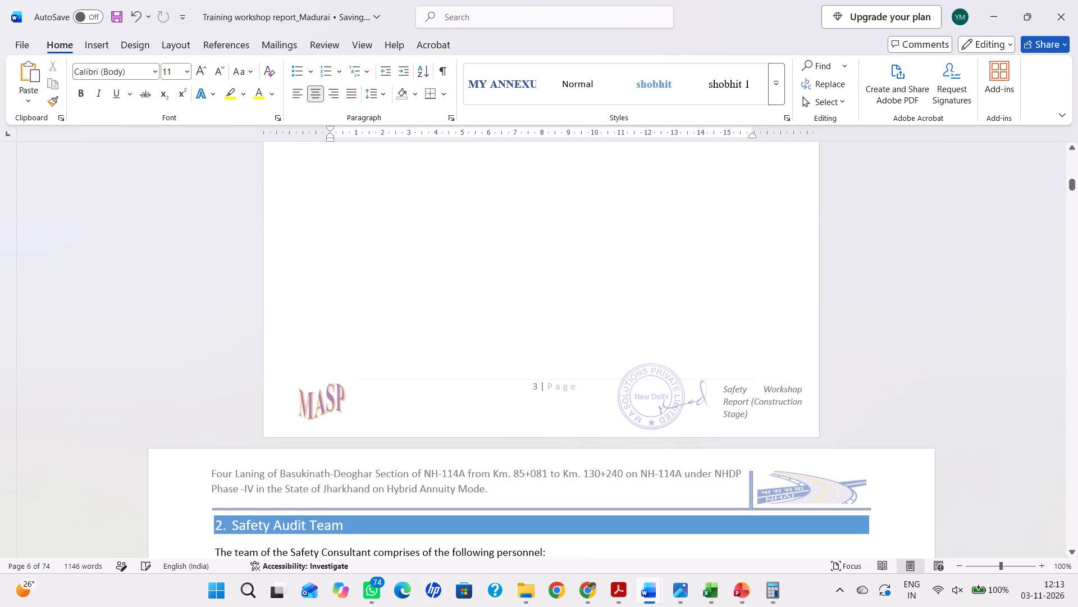
scroll(773, 490, down, 12)
scroll(764, 520, up, 15)
scroll(695, 514, up, 1)
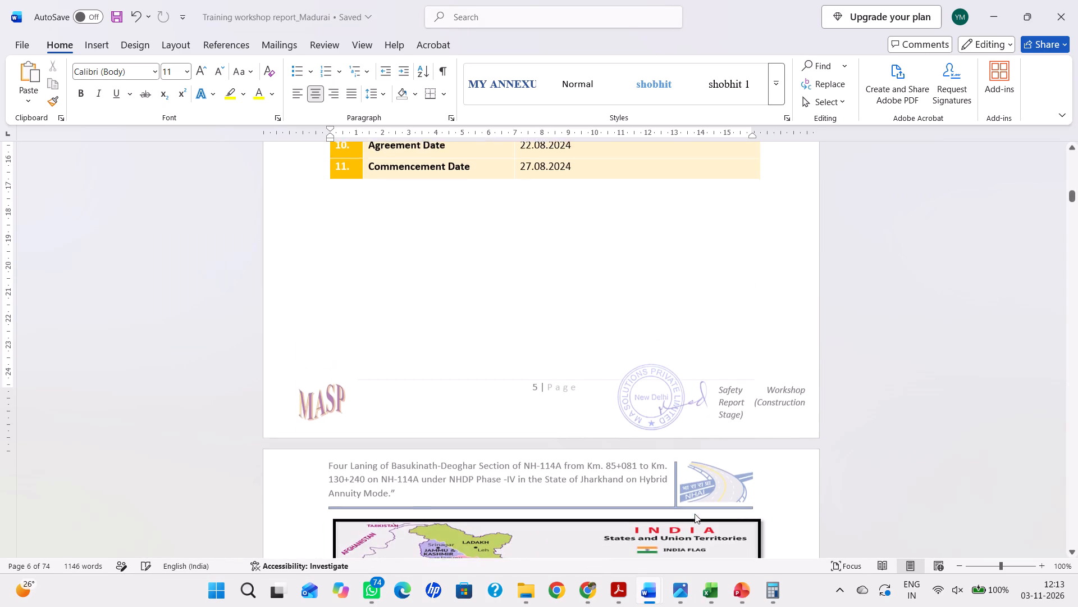
scroll(695, 514, up, 13)
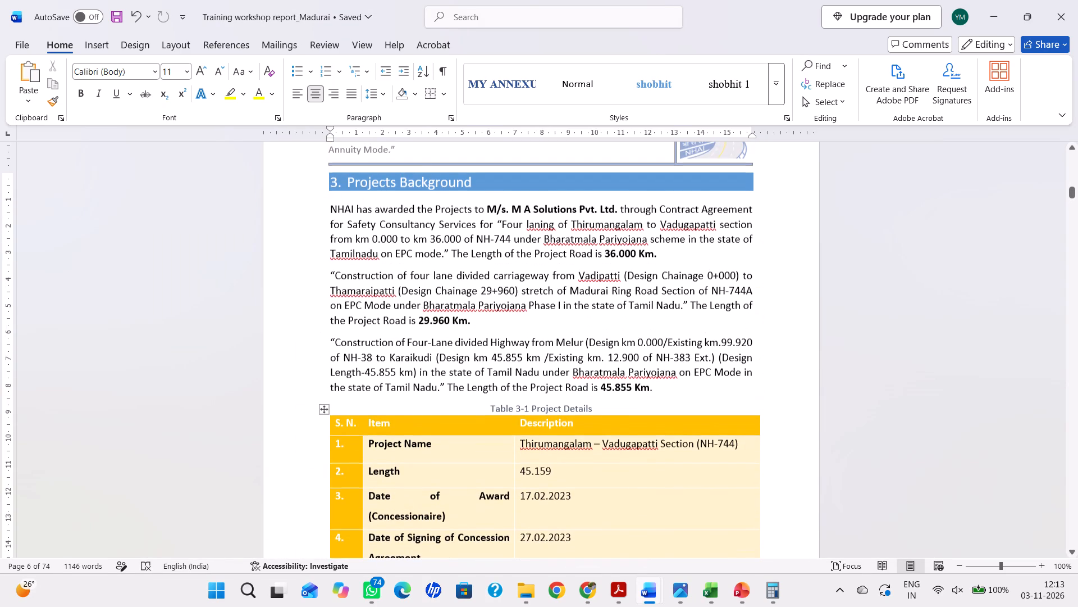
key(ctrl+s)
scroll(693, 523, up, 3)
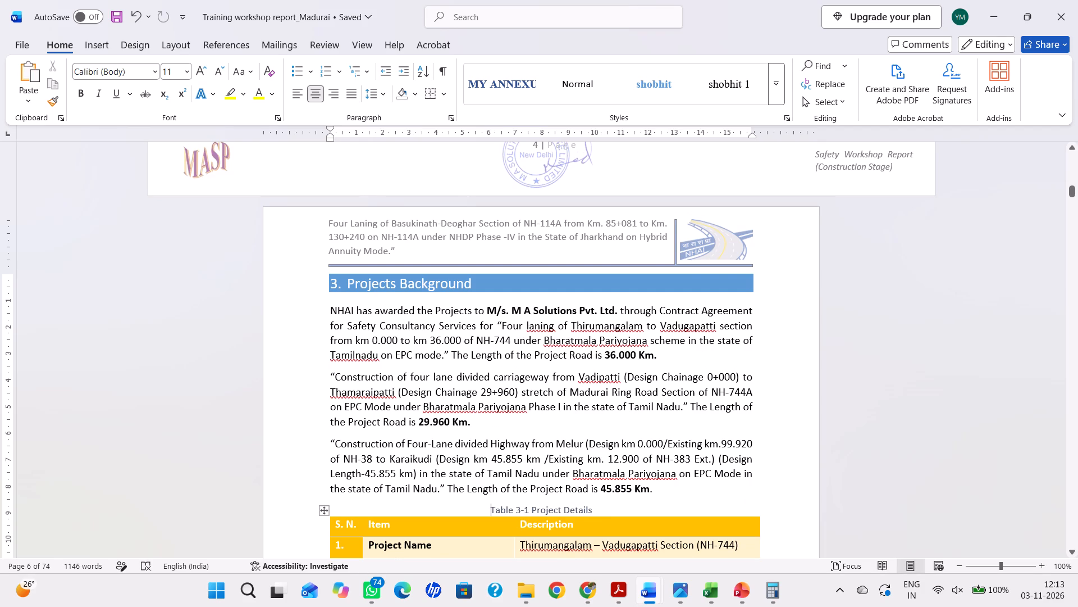
In the Banner-Madurai presentation in PowerPoint, copy "Thirumangalam – Vadugapatti Section (NH-744)" from the first banner item.
click(743, 596)
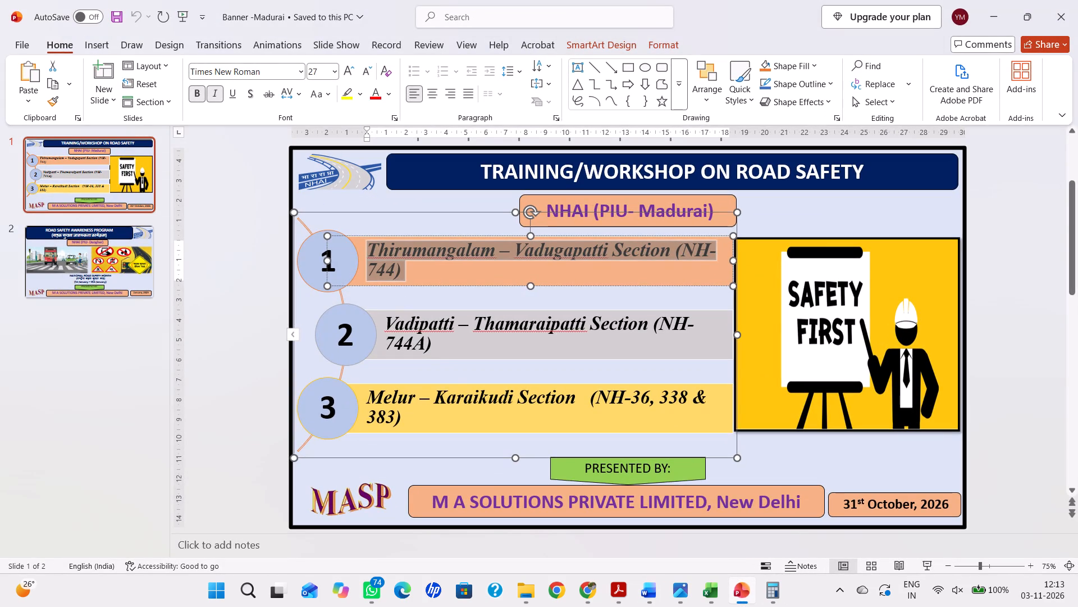
click(1040, 321)
click(1001, 0)
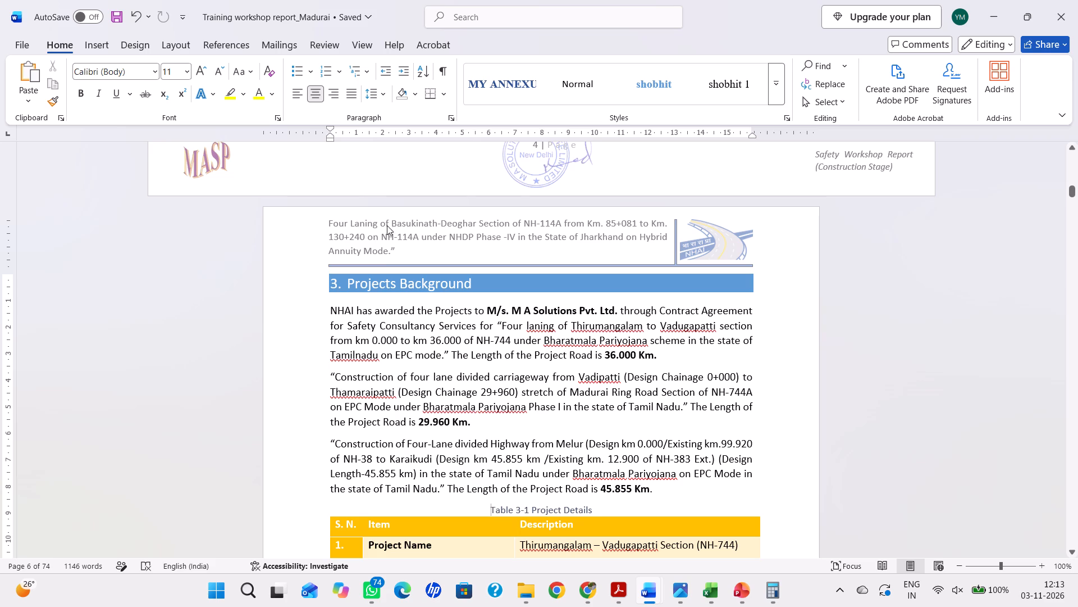
key(grave)
key(alt+Tab)
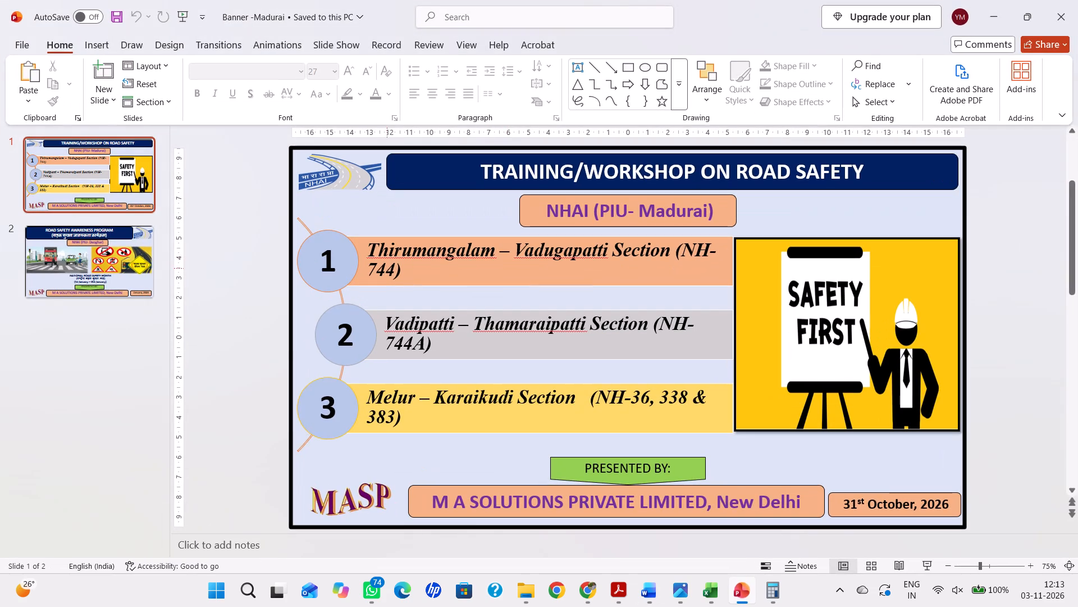
drag(372, 247, 413, 269)
key(ctrl+c)
In the Word report's Section 4 header, replace the Basukinath-Deoghar description after "Four Laning" with the copied section name, pasted as text only.
key(grave)
key(alt+Tab)
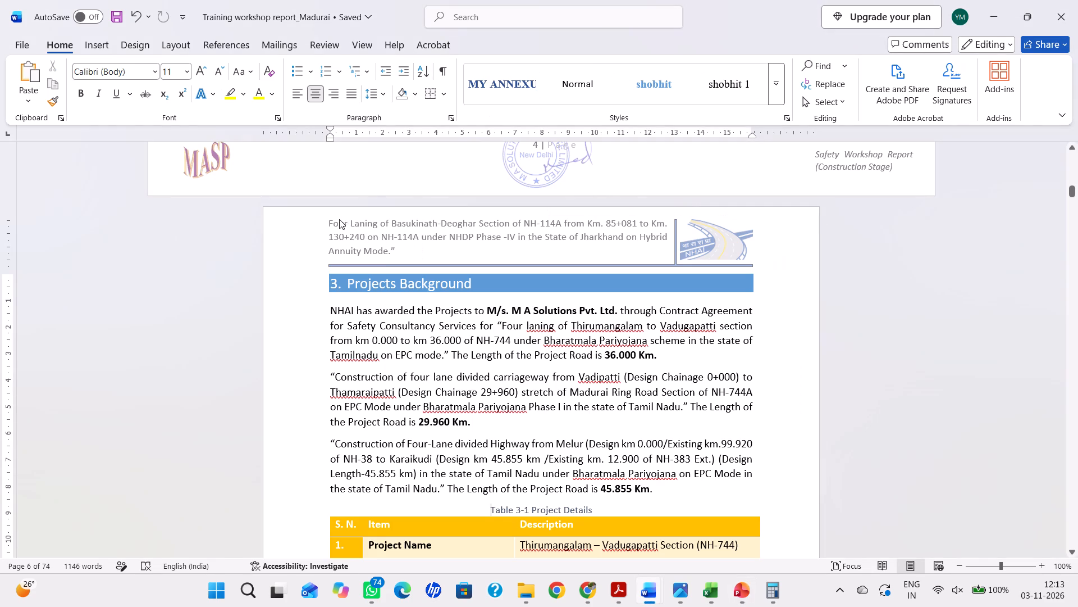
click(401, 228)
double_click(396, 221)
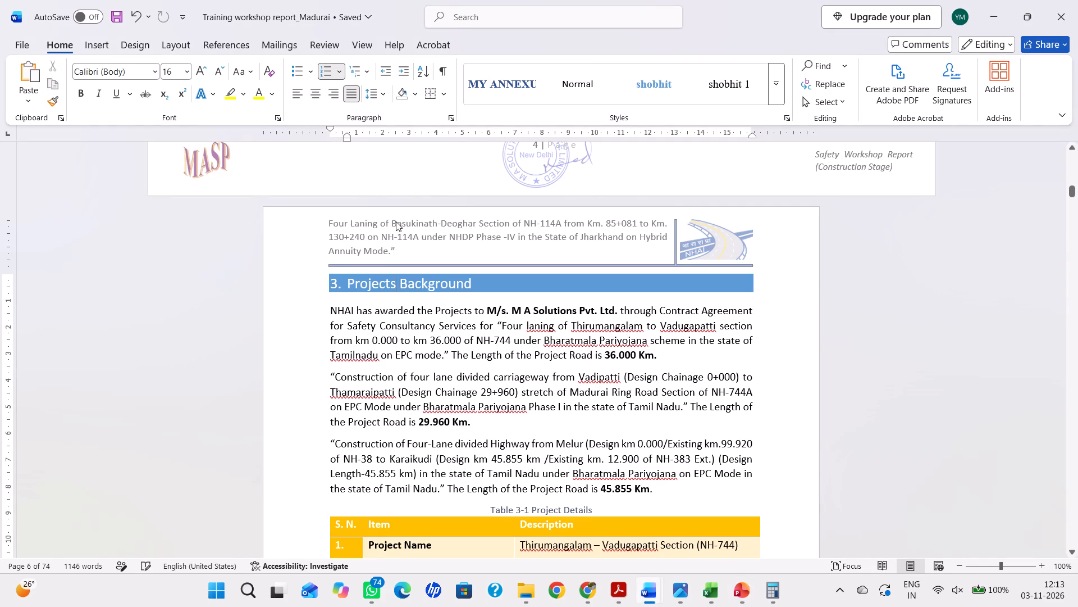
drag(390, 222, 401, 234)
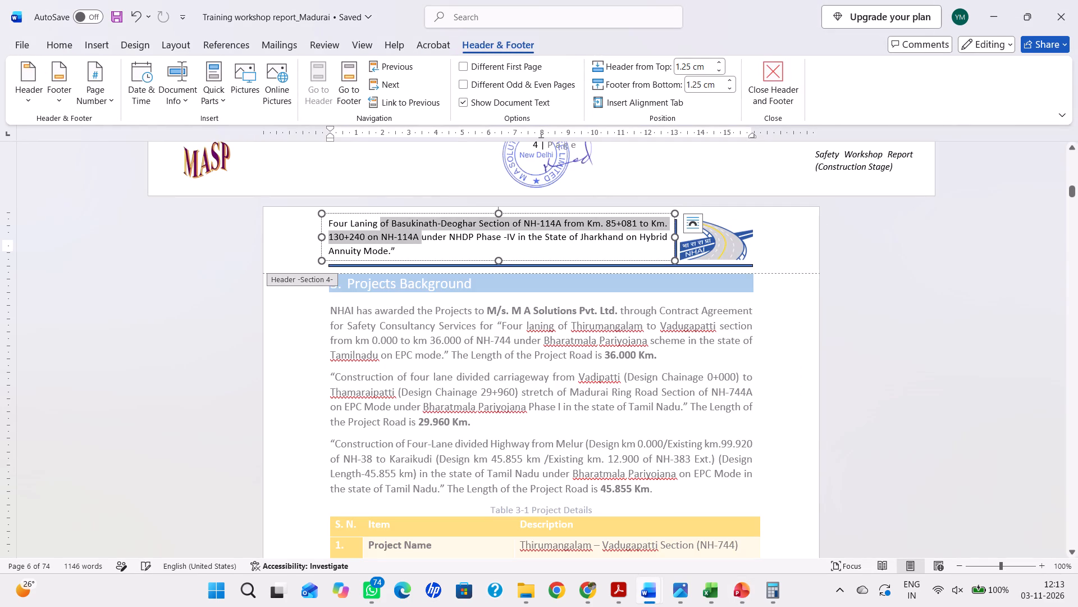
drag(401, 234, 411, 240)
drag(411, 240, 395, 244)
drag(395, 244, 391, 246)
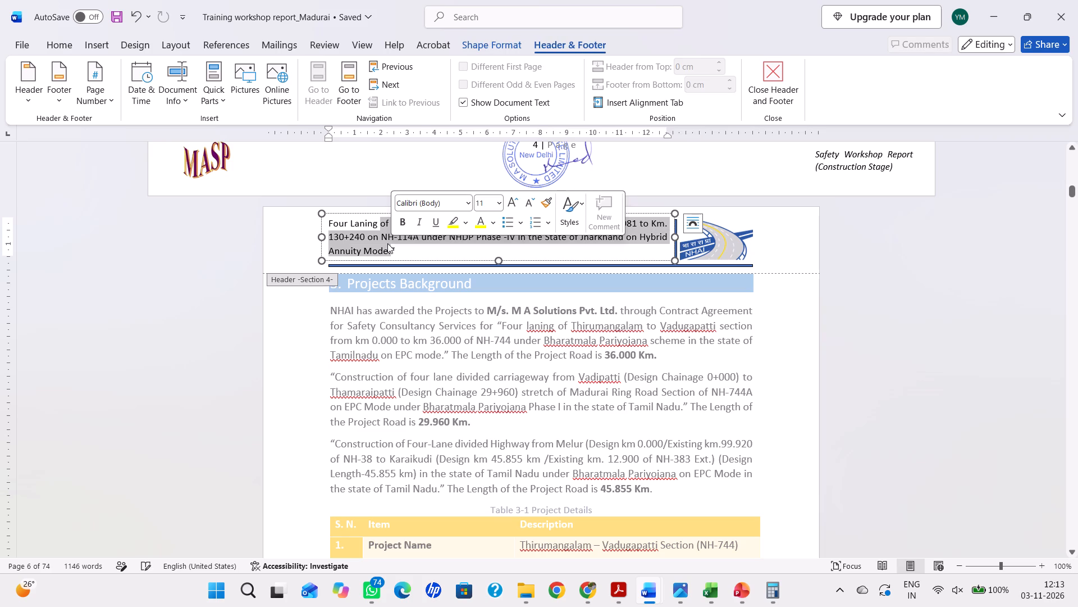
right_click(380, 238)
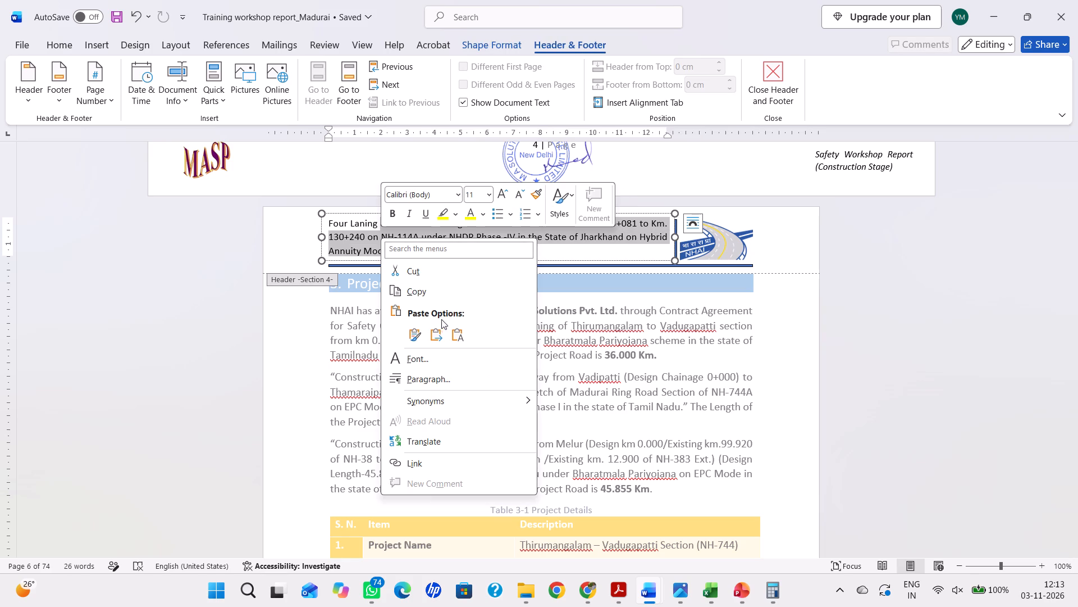
click(450, 328)
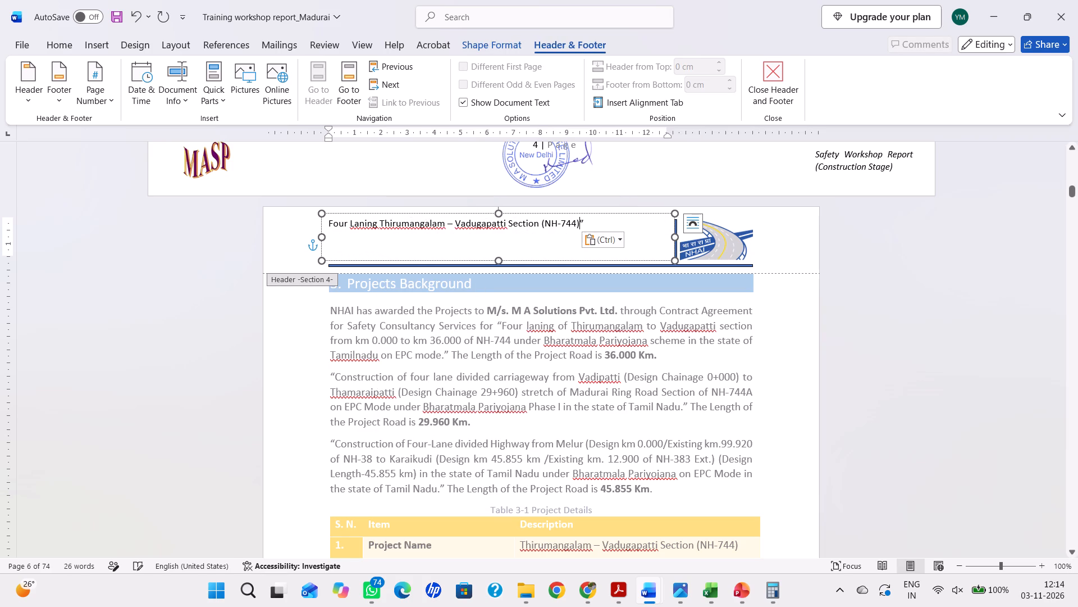
Add a comma after the header's first section, then copy "Vadipatti – Thamaraipatti Section (NH-744A)" from the PowerPoint banner and paste it there.
key(period)
key(BackSpace)
text(,`)
key(alt+Tab)
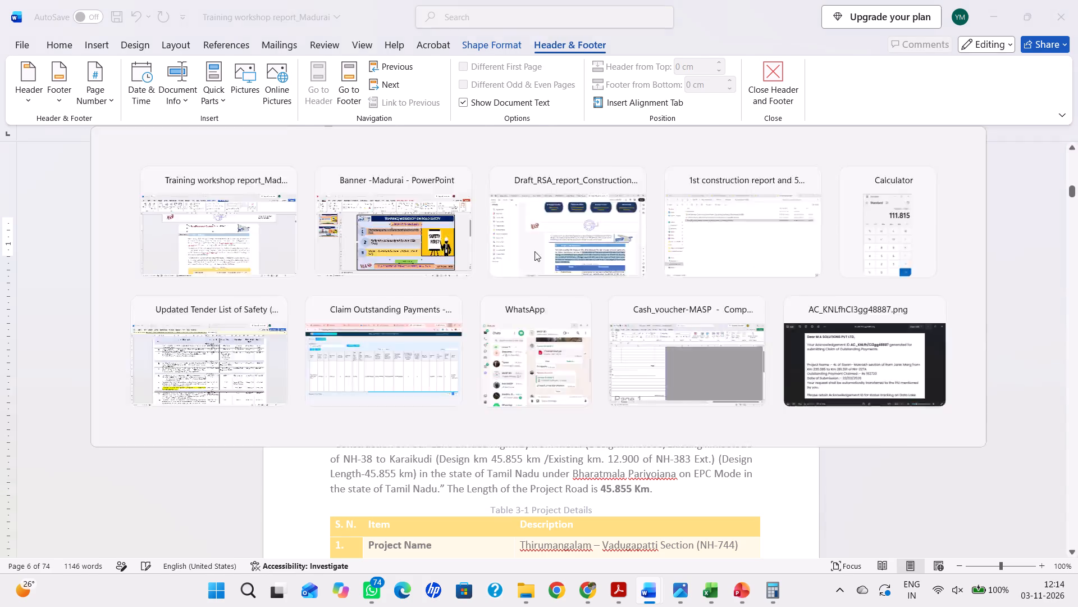
drag(385, 318, 428, 342)
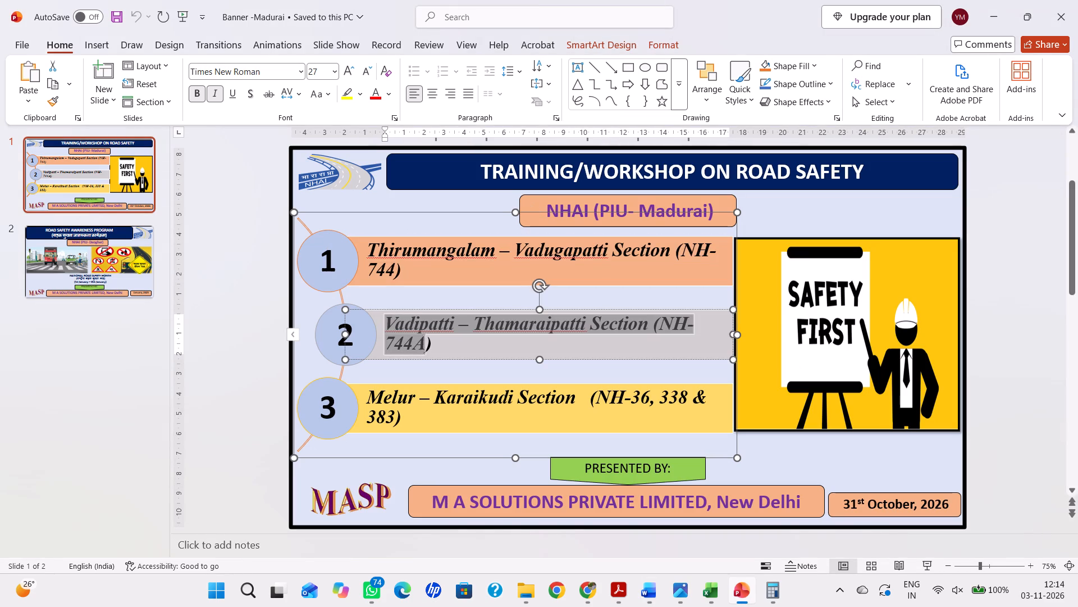
drag(428, 342, 433, 345)
key(ctrl+c)
key(grave)
key(alt+Tab)
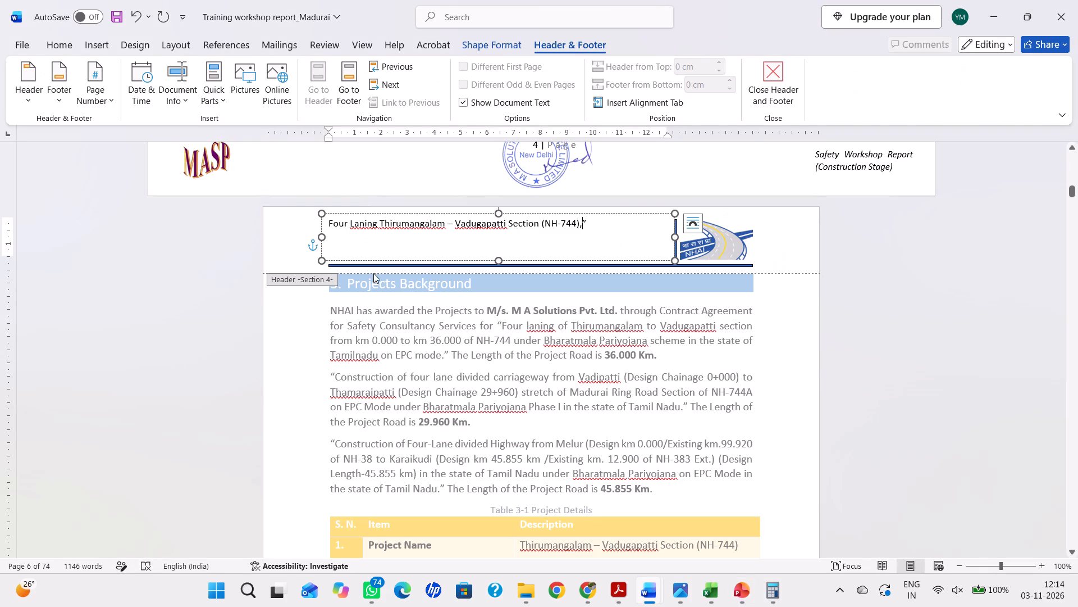
key(space)
right_click(584, 224)
click(658, 317)
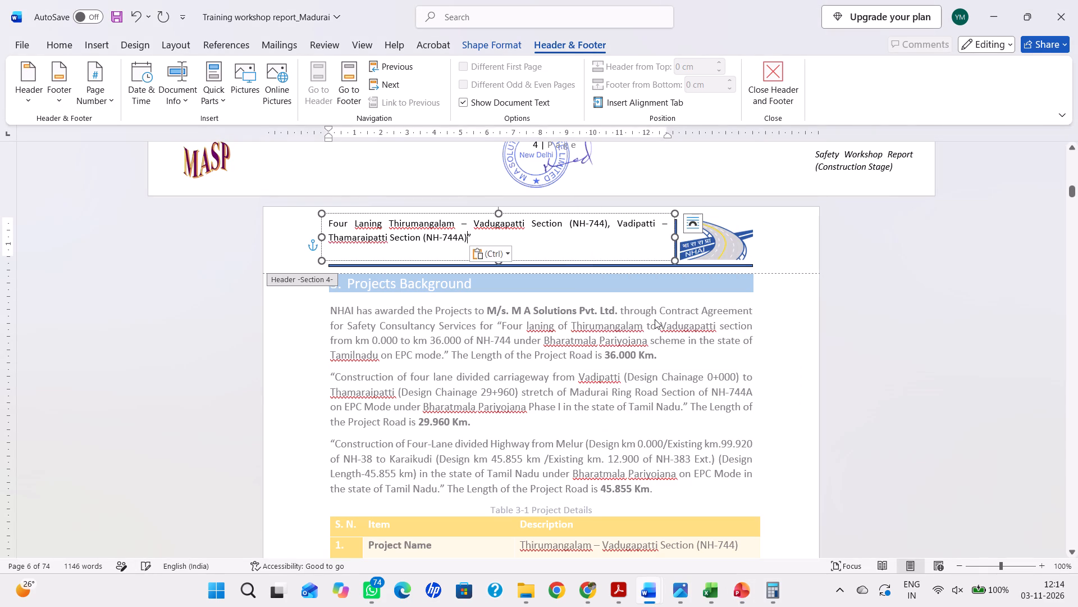
In the PowerPoint banner, copy the third item, "Melur – Karaikudi Section (NH-36, 338 & 383)".
key(grave)
key(alt+Tab)
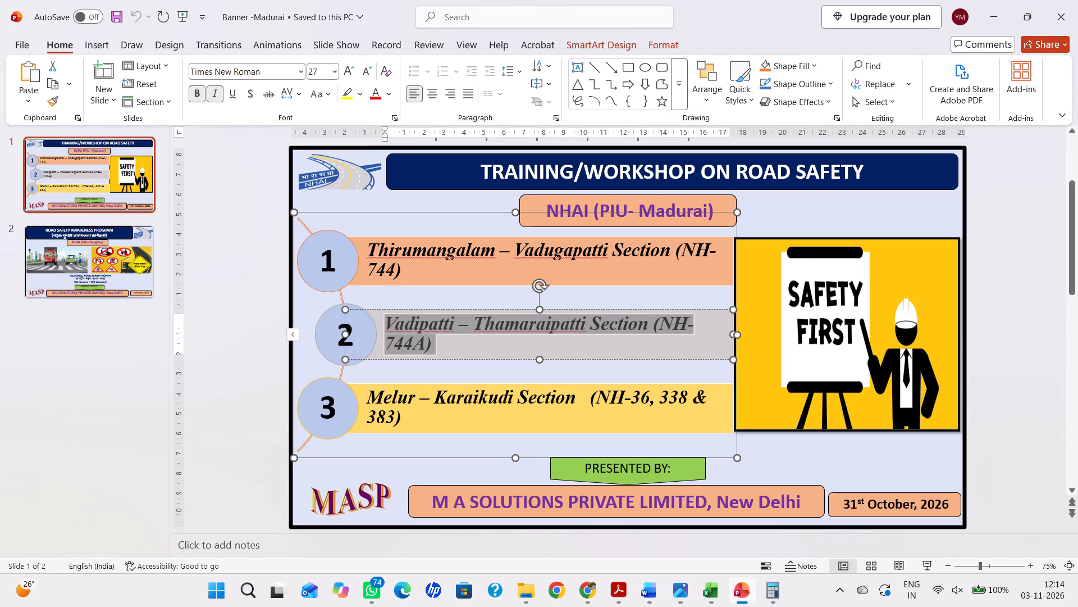
drag(371, 389, 419, 427)
key(ctrl+c)
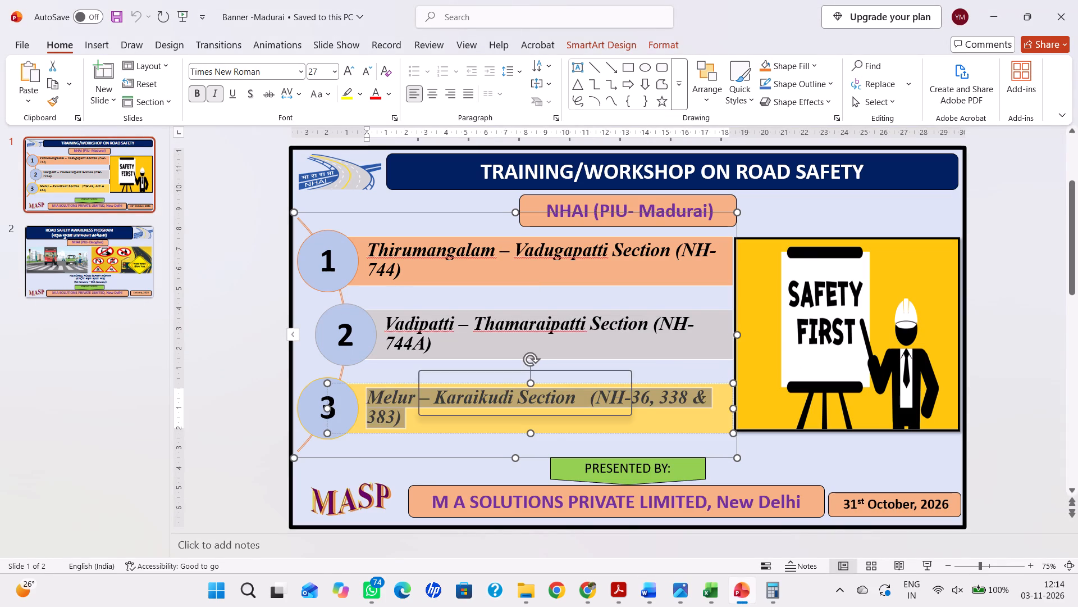
Back in the Word report's Section 4 header, append "& Melur – Karaikudi Section (NH-36, 338 & 383)" after the NH-744A section, pasting the copied name as text only.
key(grave)
key(alt+Tab)
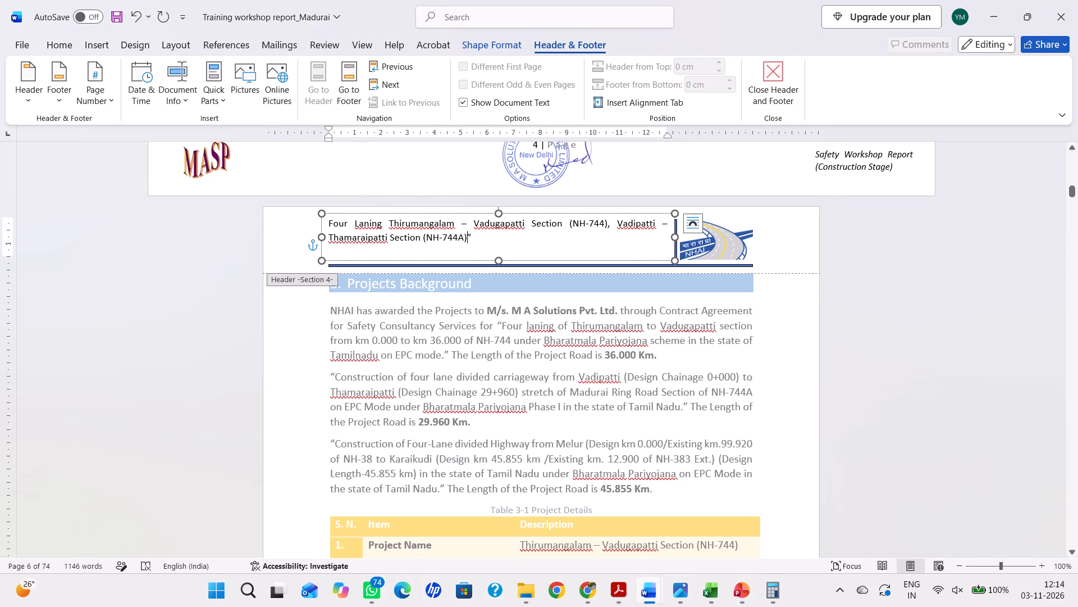
key(space)
key(ctrl+7)
key(space)
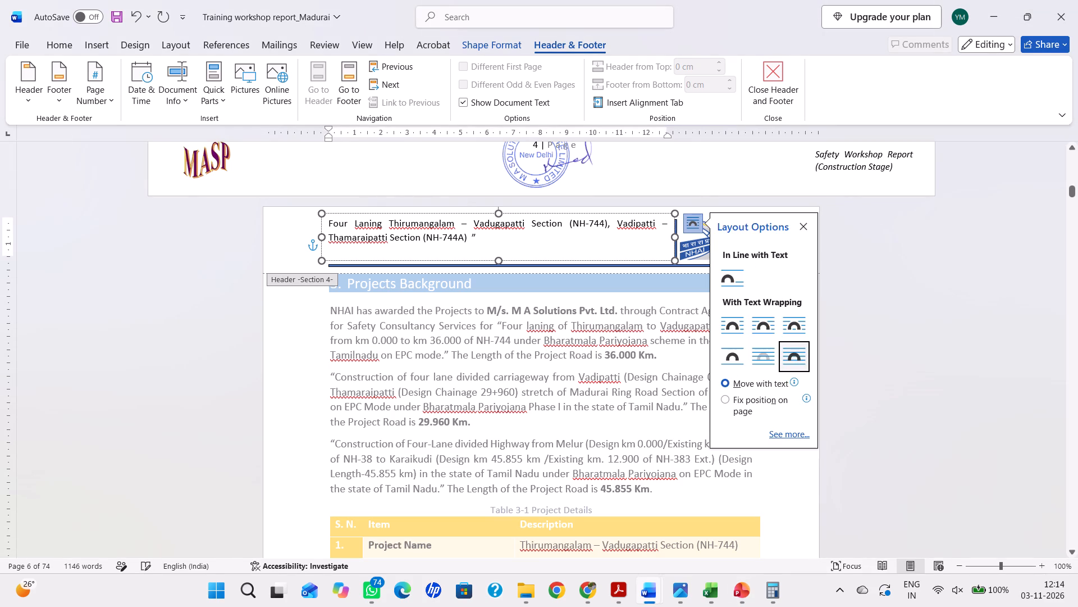
click(470, 234)
key(shift+ampersand)
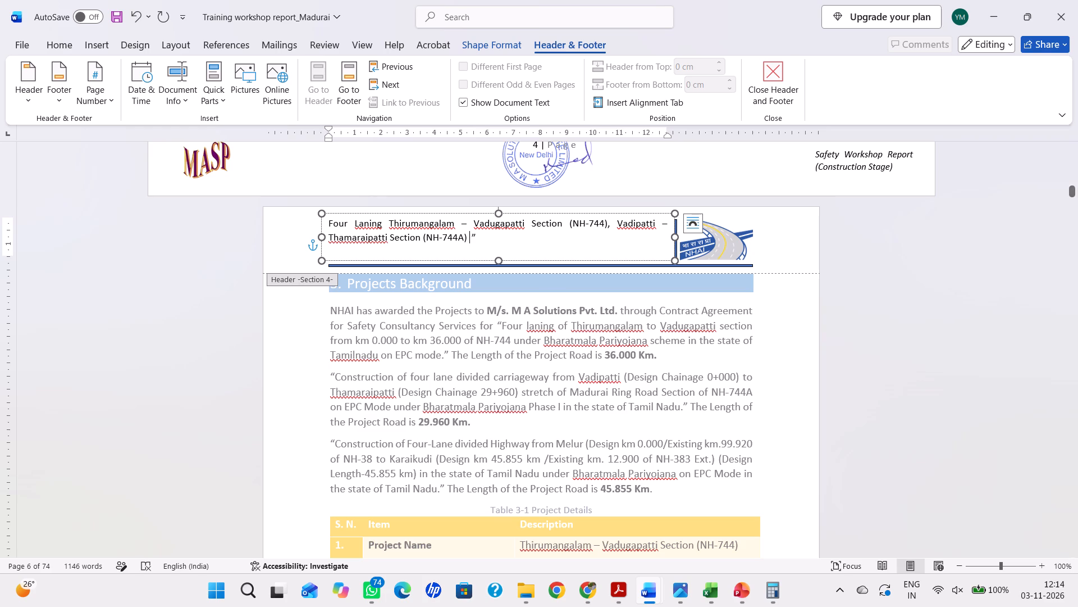
key(space)
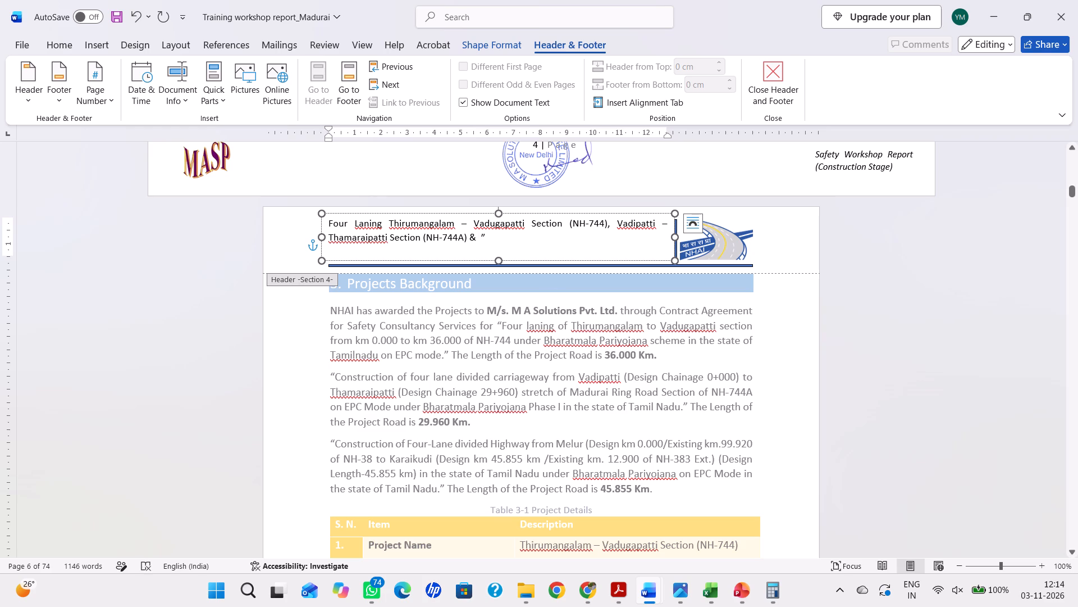
right_click(478, 232)
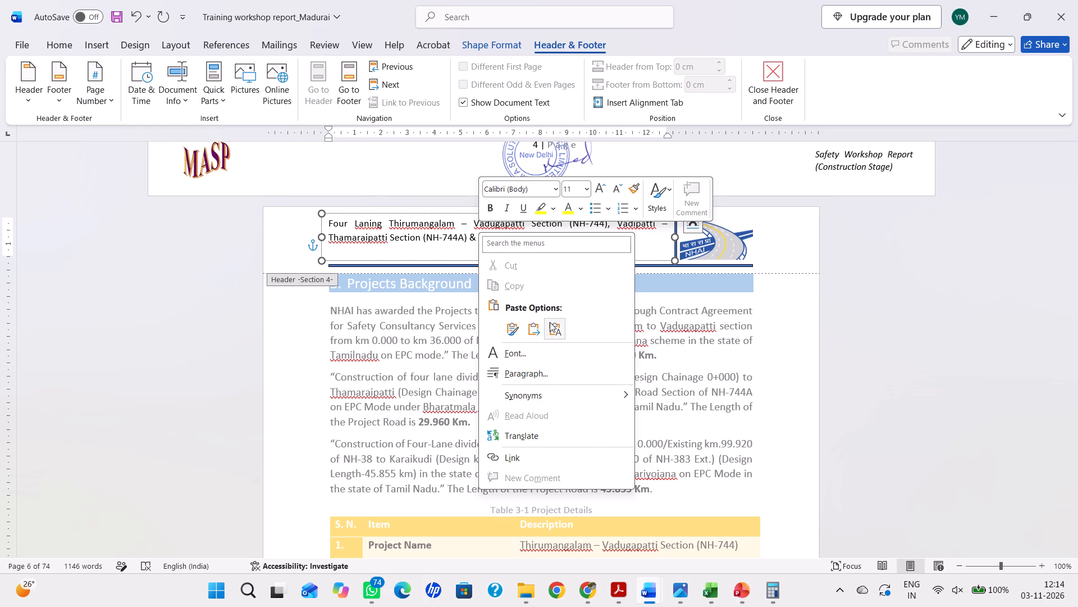
click(550, 322)
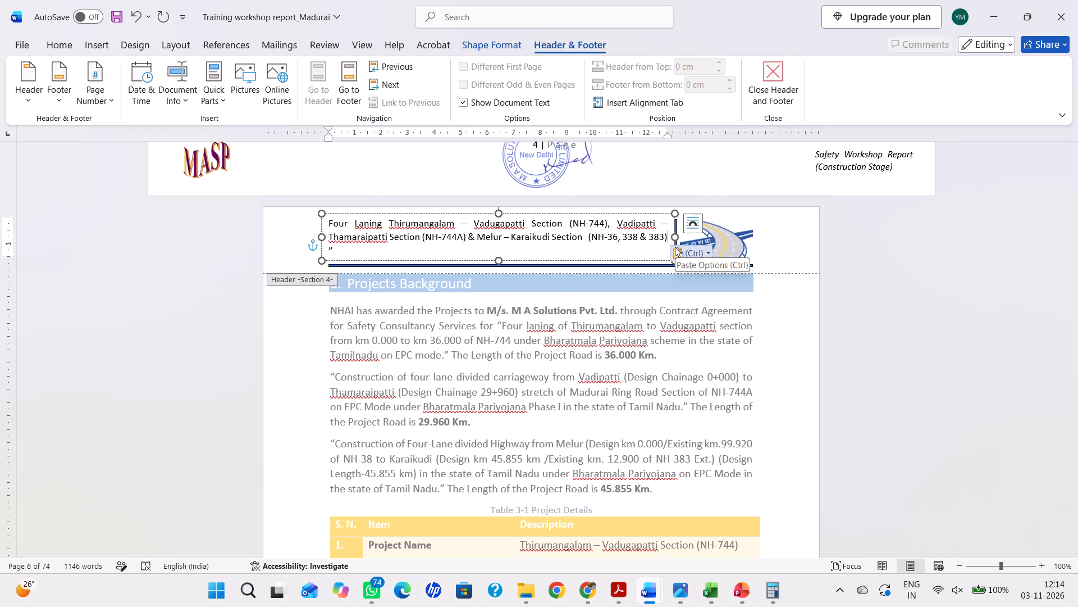
key(period)
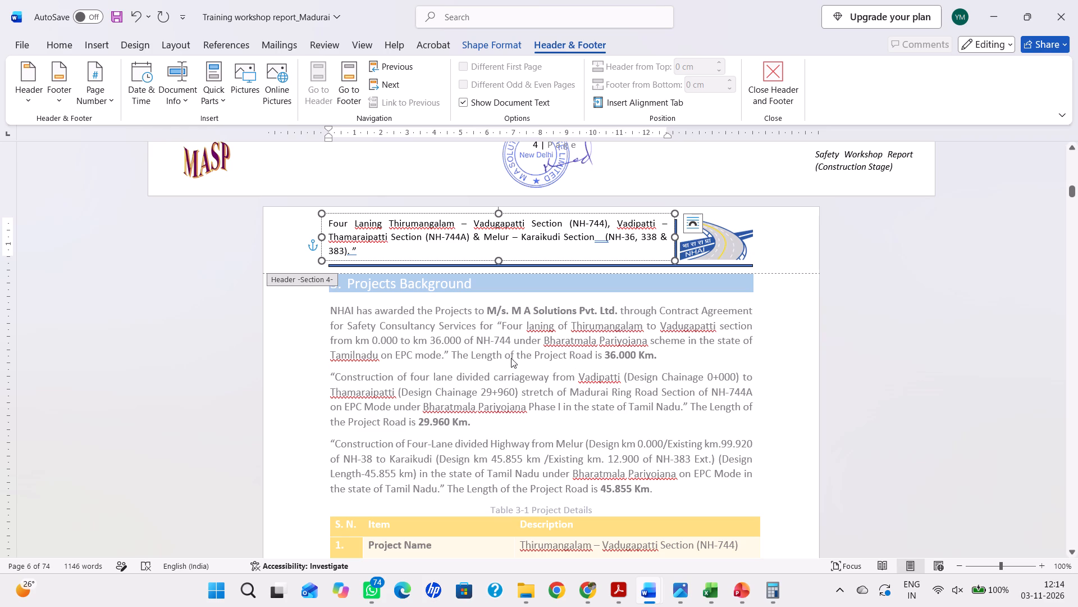
From the first Projects Background paragraph, copy "under Bharatmala Pariyojana scheme in the state of Tamilnadu on EPC mode.".
double_click(529, 333)
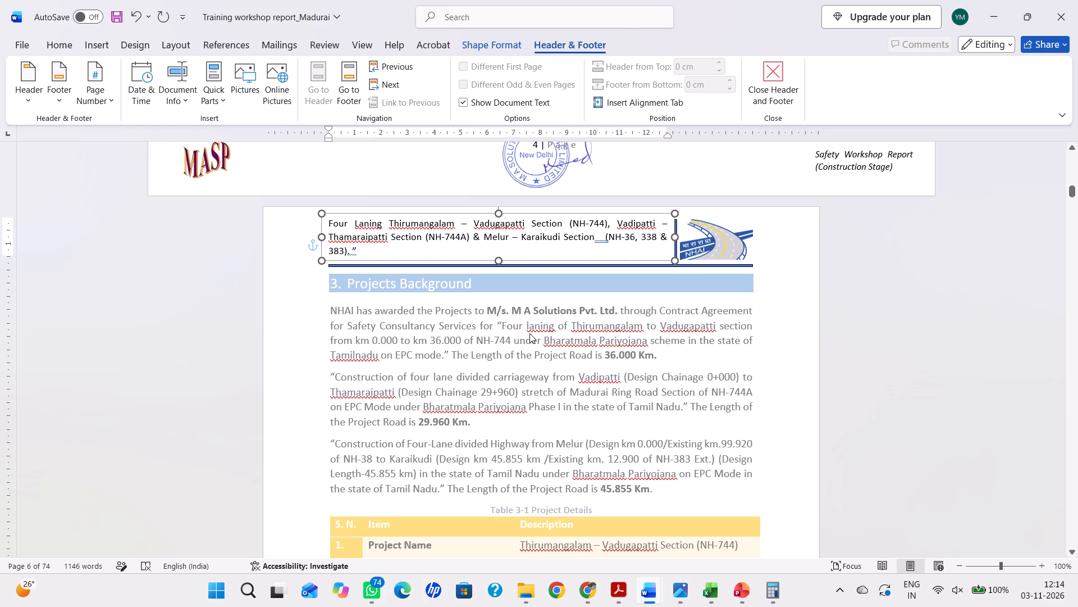
click(517, 342)
drag(514, 341, 515, 349)
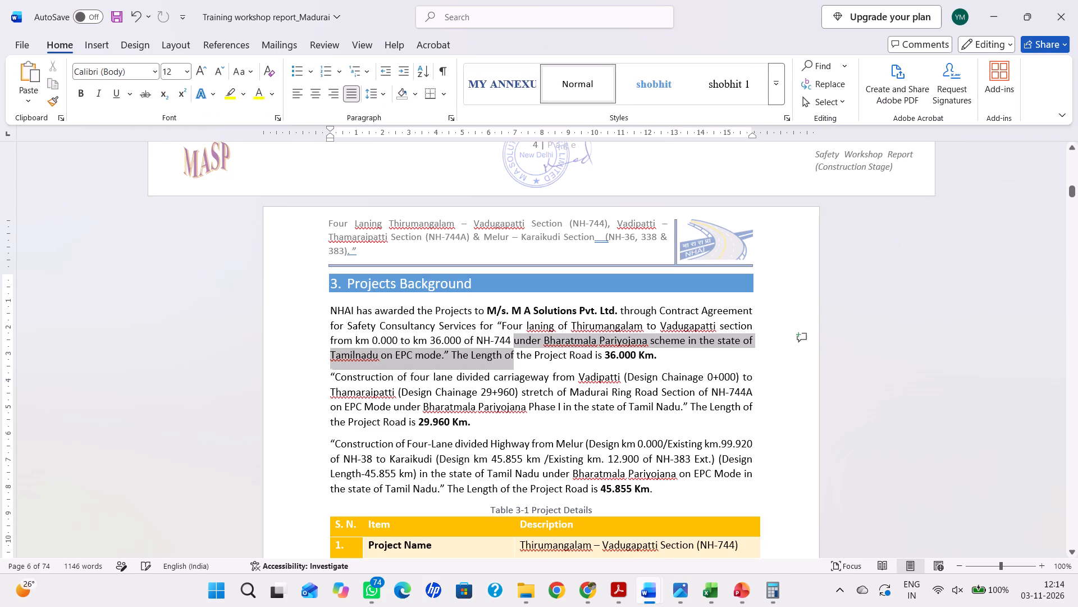
drag(515, 349, 451, 360)
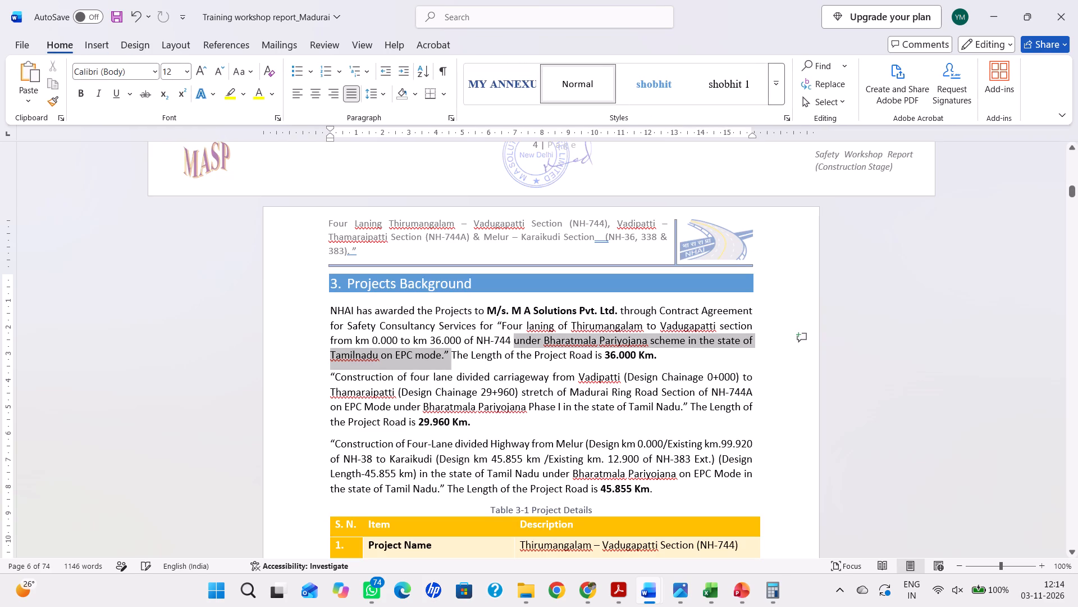
drag(451, 360, 445, 357)
key(ctrl+c)
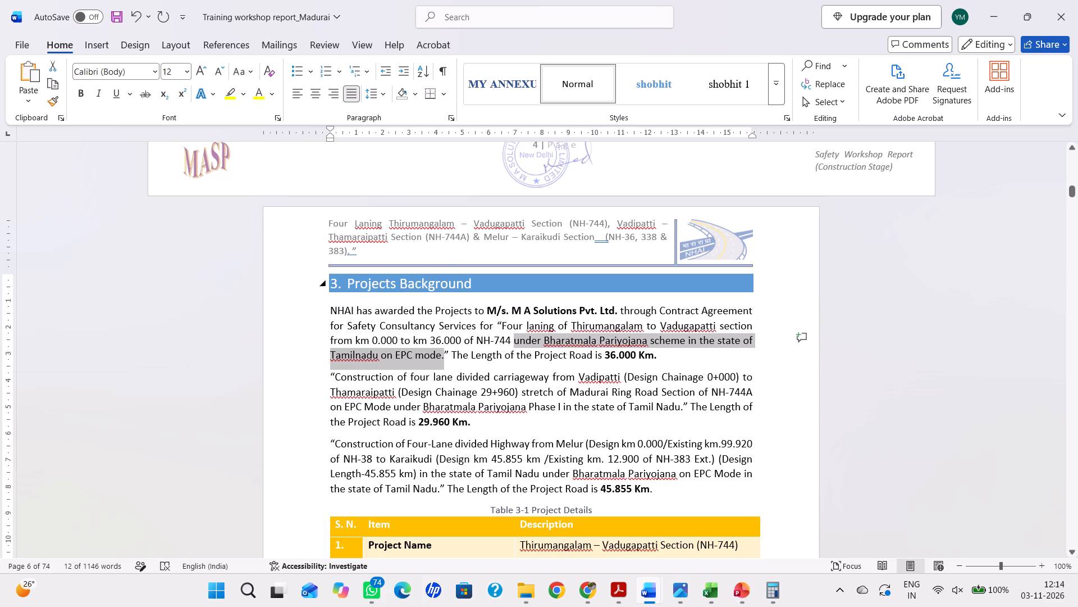
In the Section 4 header, replace the full stop after "(NH-36, 338 & 383)" with a space and the copied Bharatmala Pariyojana scheme phrase.
double_click(355, 251)
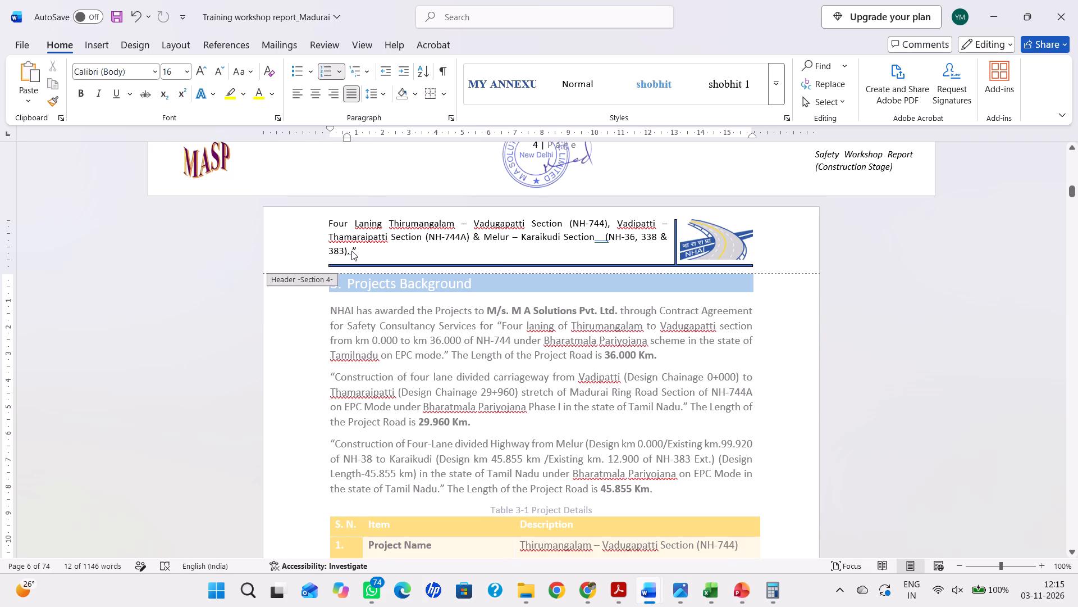
click(351, 251)
key(BackSpace)
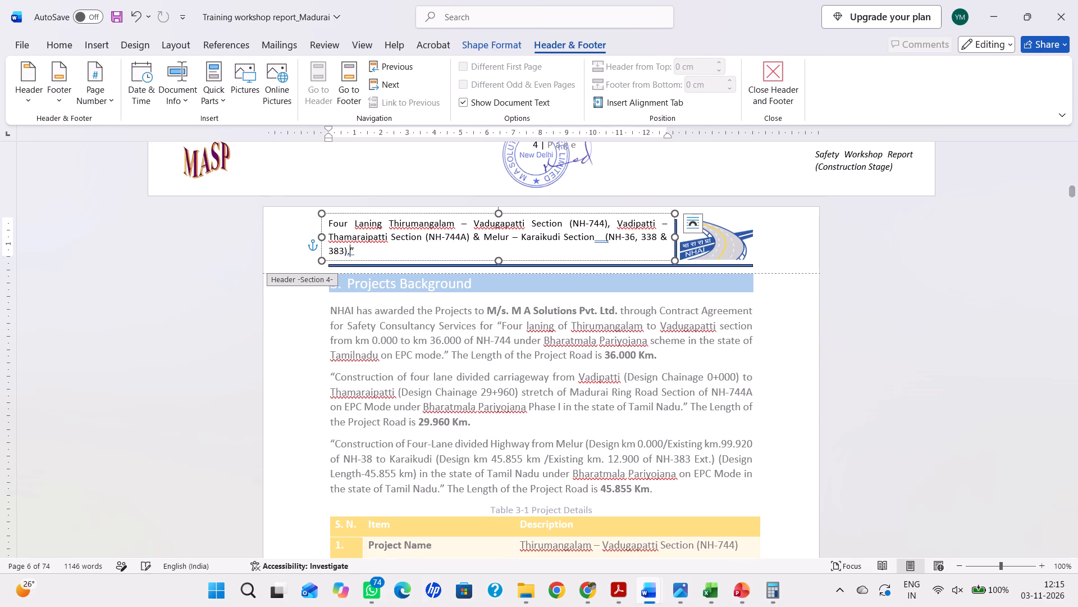
key(BackSpace)
key(space)
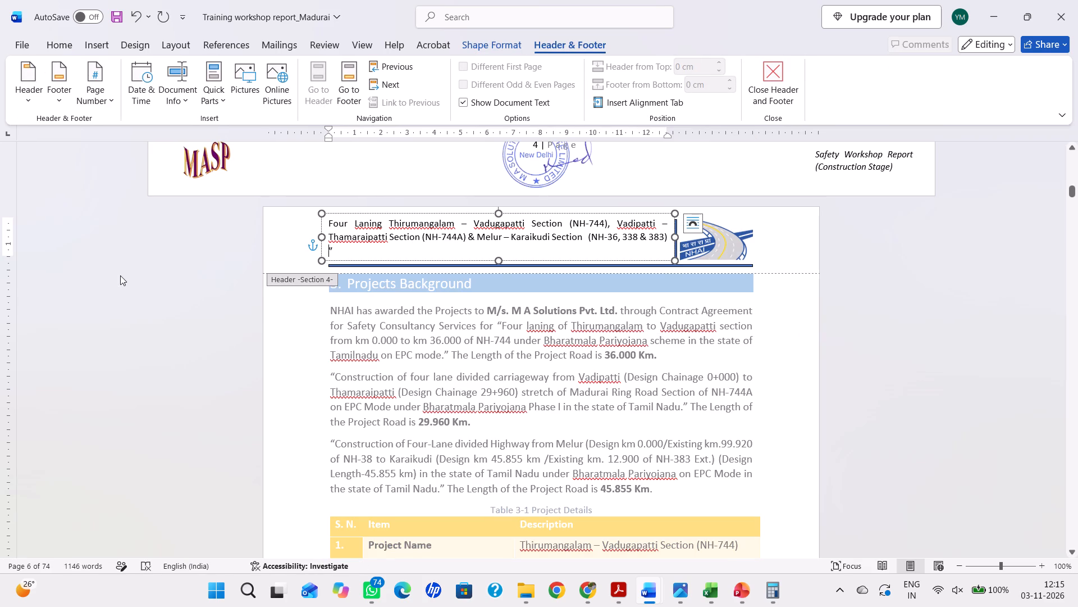
right_click(327, 250)
click(423, 338)
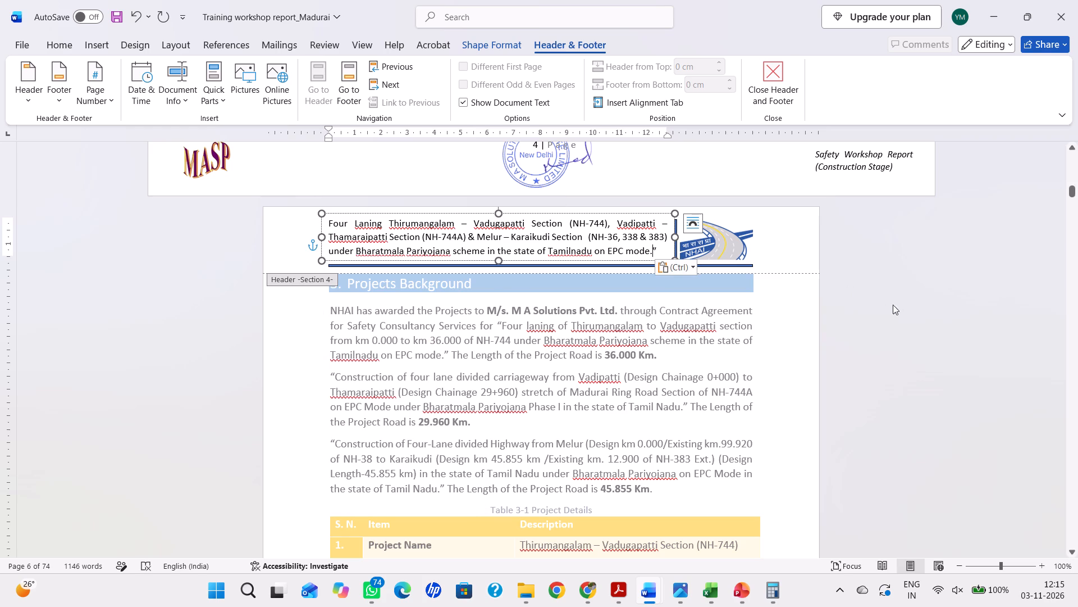
double_click(757, 328)
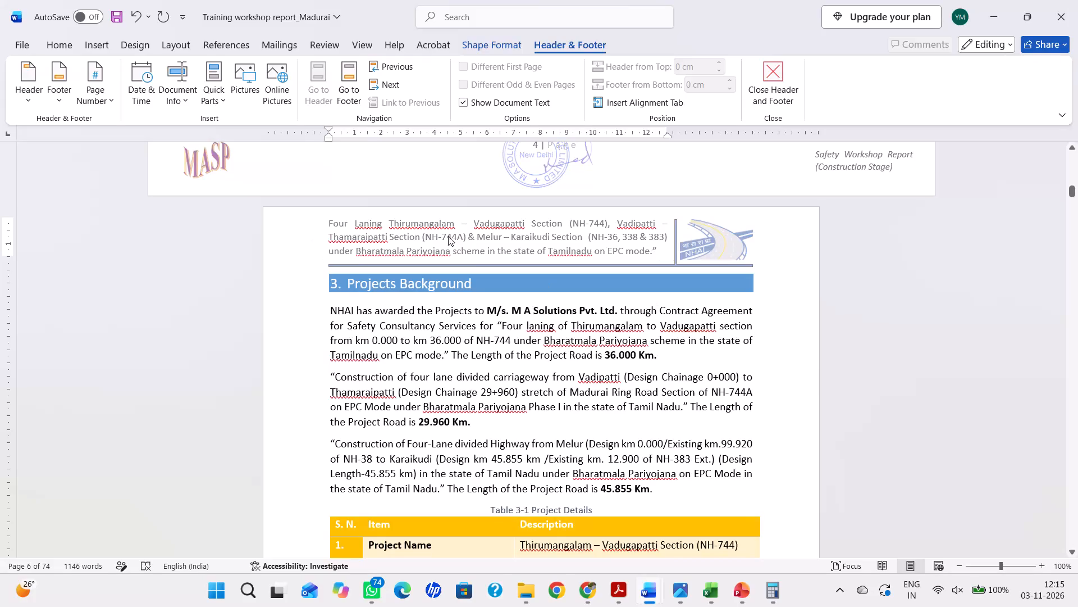
Ignore all spelling flags for Thirumangalam, Vadugapatti, Vadipatti and Laning in the Section 4 header.
double_click(446, 235)
click(407, 224)
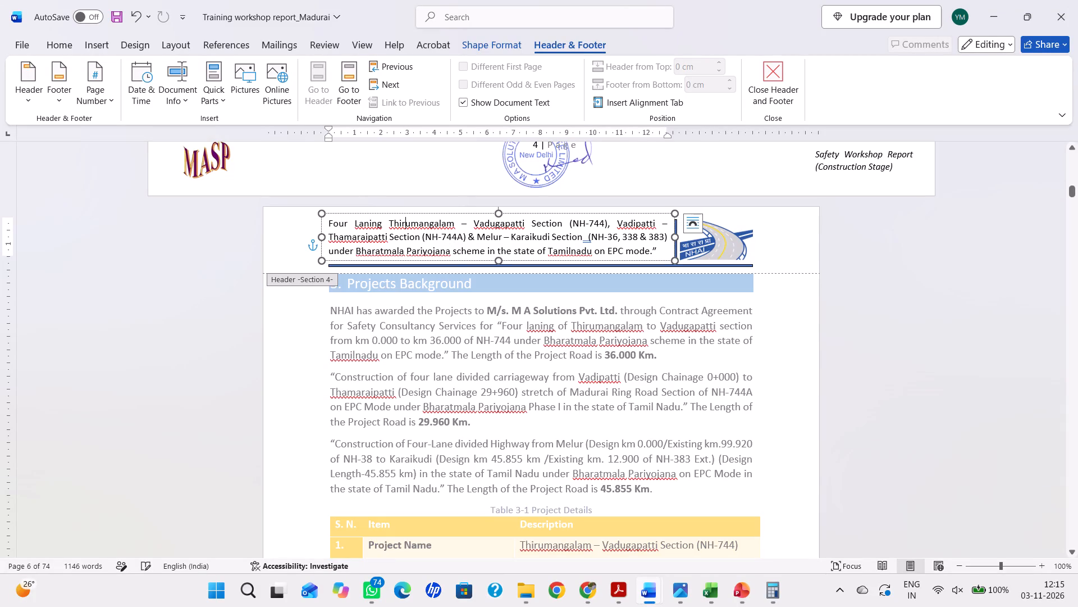
right_click(408, 226)
click(427, 269)
click(496, 223)
right_click(496, 223)
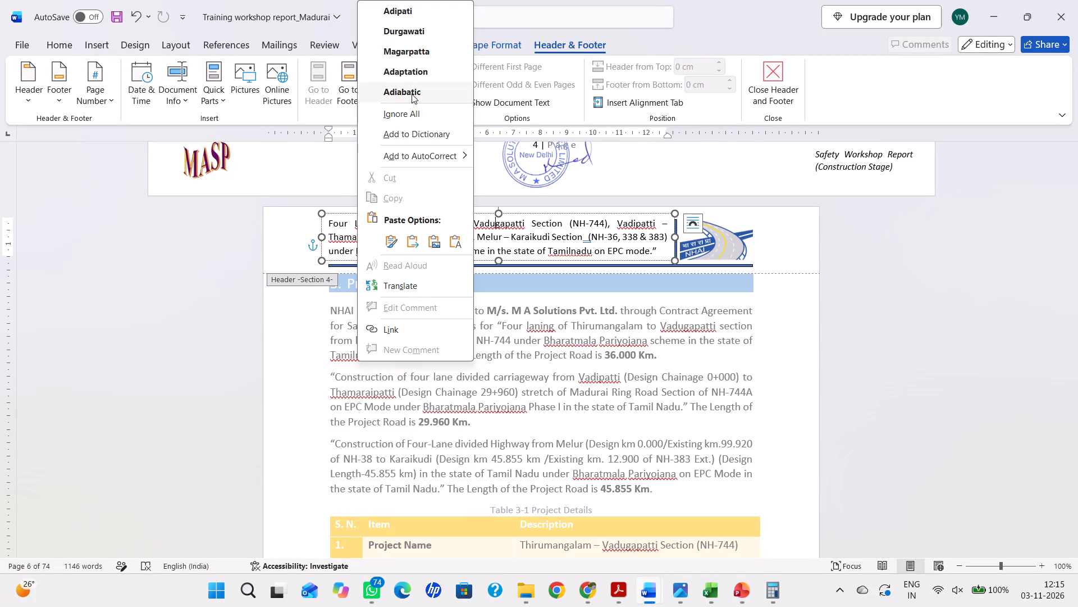
click(417, 117)
click(631, 227)
right_click(631, 224)
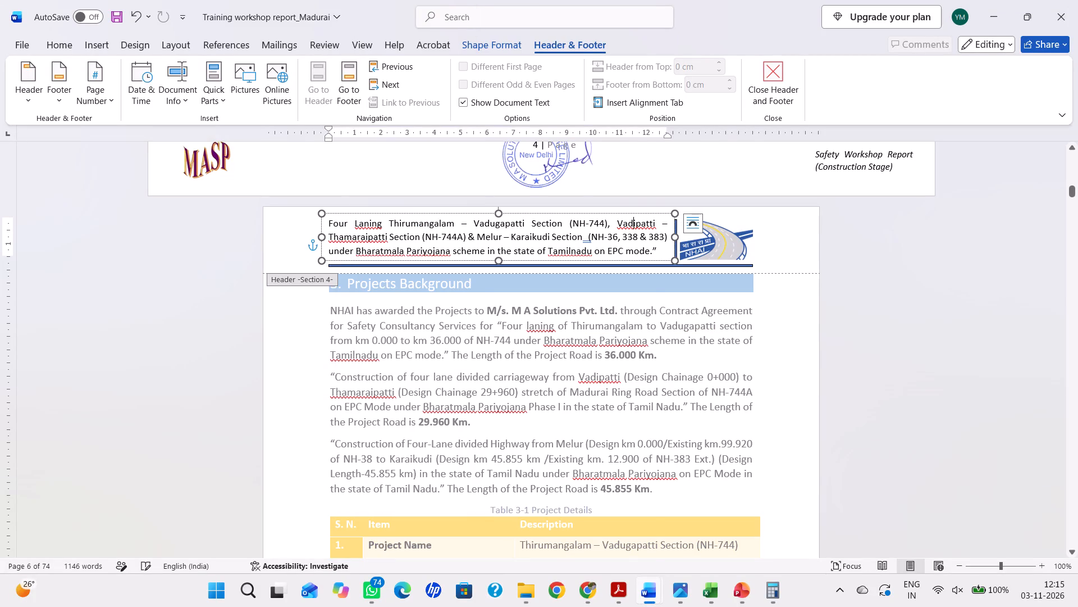
click(612, 303)
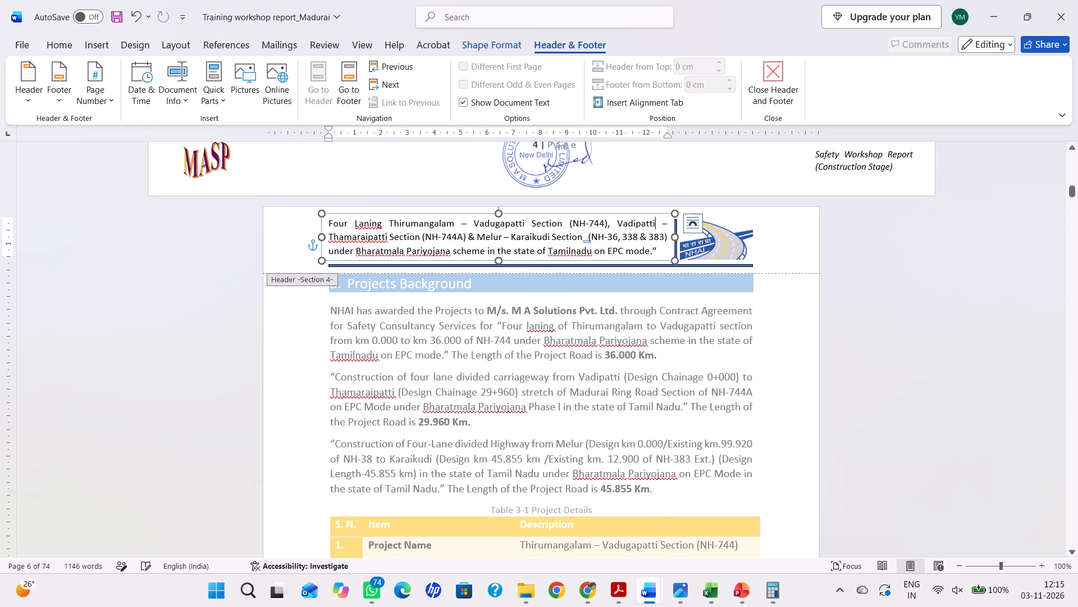
click(366, 222)
right_click(366, 222)
click(295, 118)
Ignore all spelling flags for Thamaraipatti, Pariyojana, Bharatmala and Tamilnadu in the Section 4 header.
click(339, 234)
right_click(339, 234)
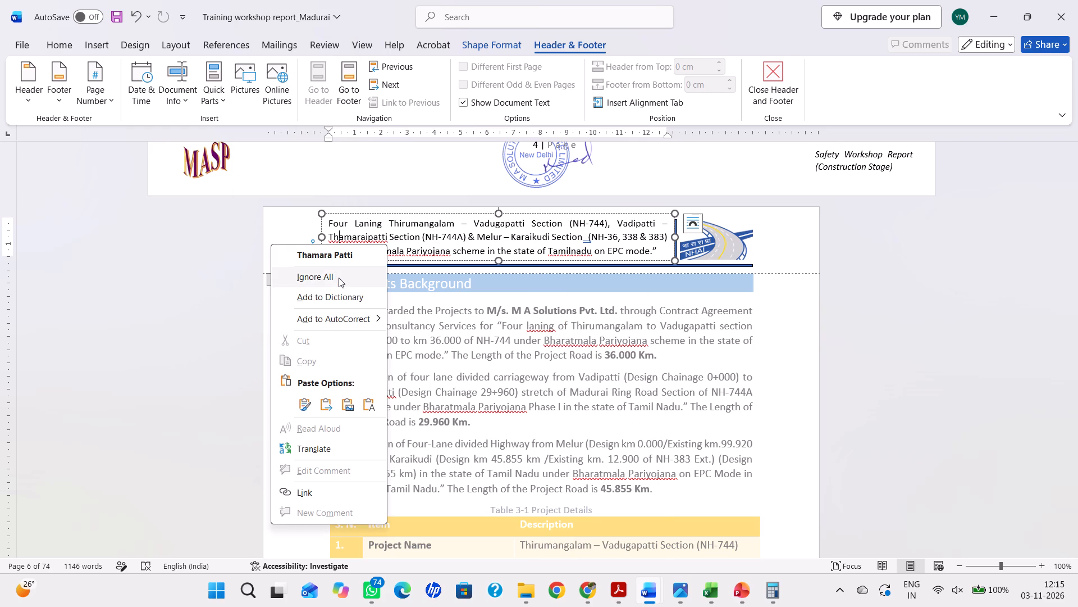
click(339, 275)
click(432, 248)
right_click(432, 248)
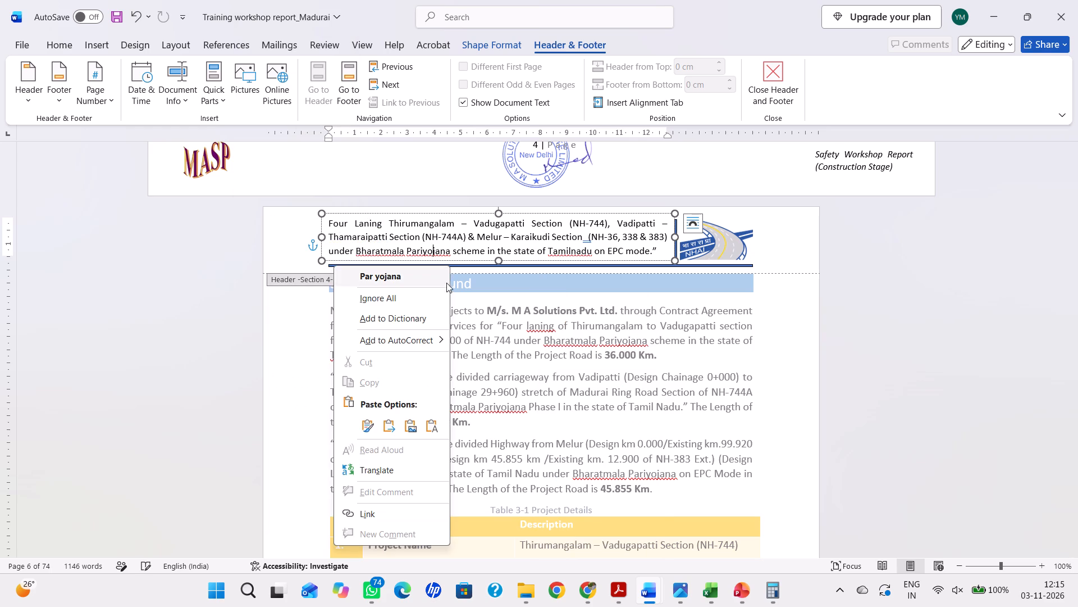
click(441, 295)
click(395, 248)
right_click(395, 248)
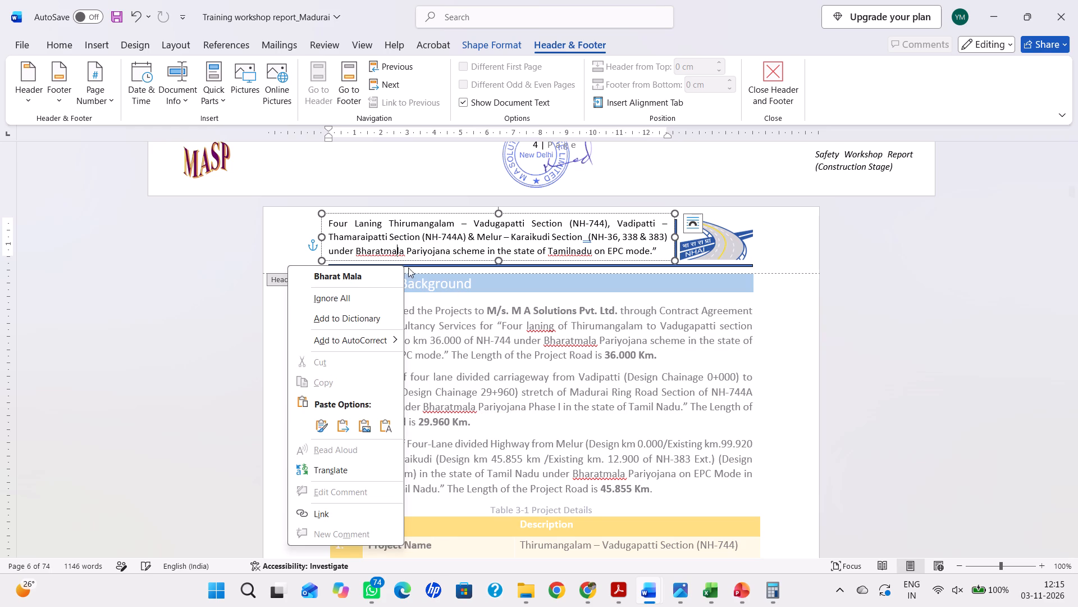
click(390, 296)
click(586, 253)
right_click(586, 253)
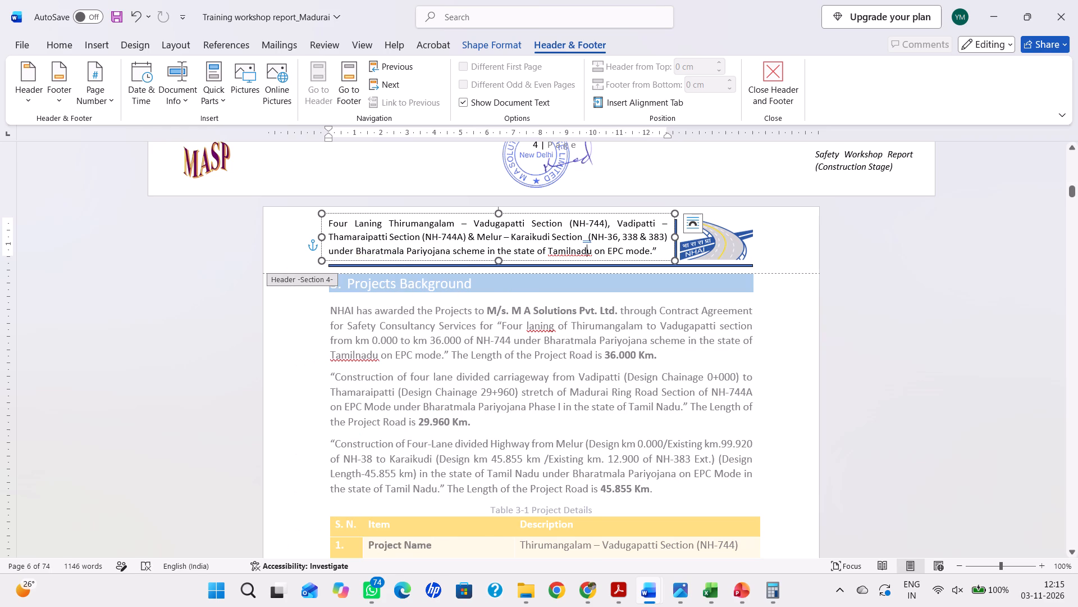
click(569, 313)
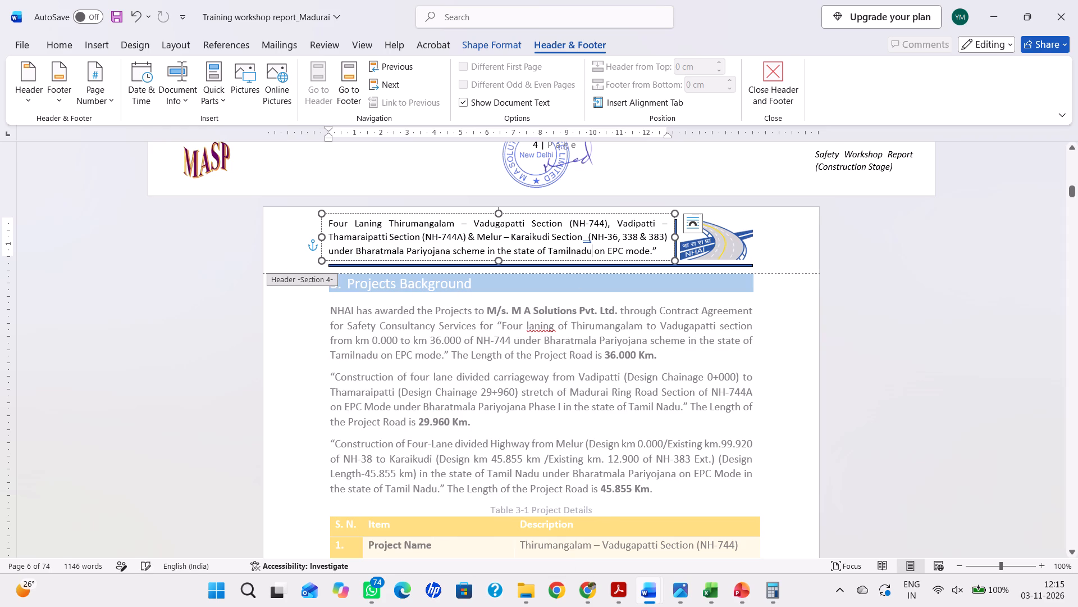
Remove the extra spaces before "(NH-36, 338 & 383)" in the header, save the report and return to the body text.
click(586, 238)
key(BackSpace)
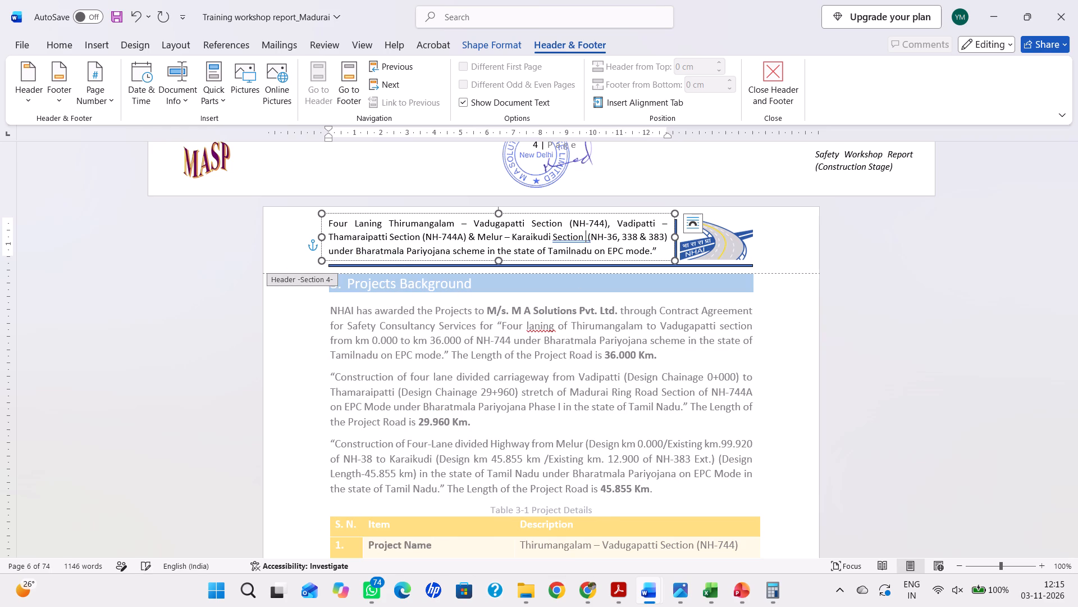
key(BackSpace)
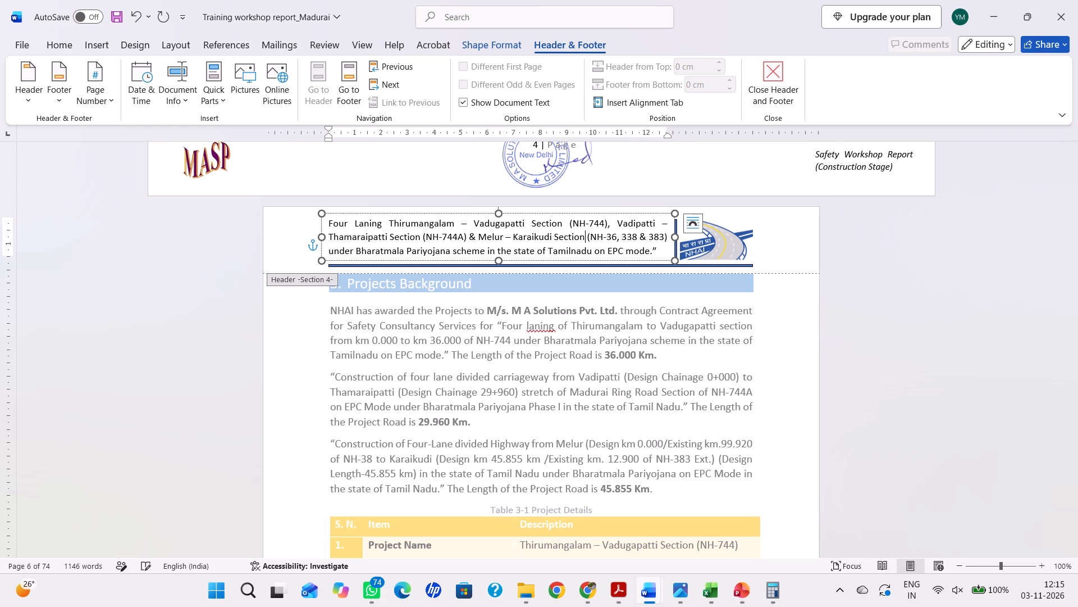
key(ctrl+s)
double_click(832, 355)
double_click(789, 354)
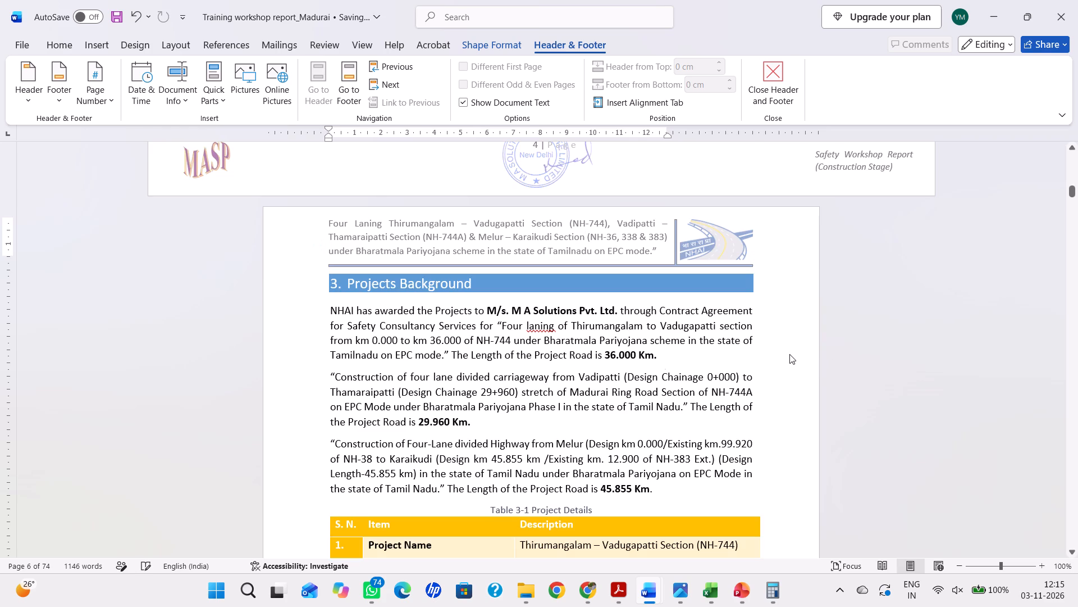
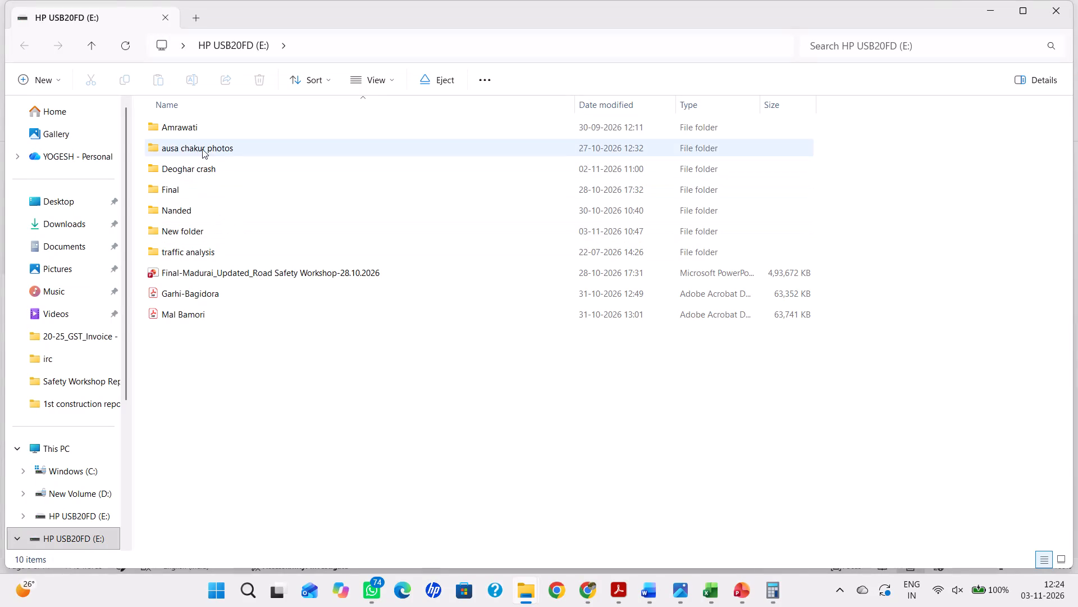
Open the Madurai folder inside Final on the HP USB20FD drive and widen the name column to show full file names.
click(209, 127)
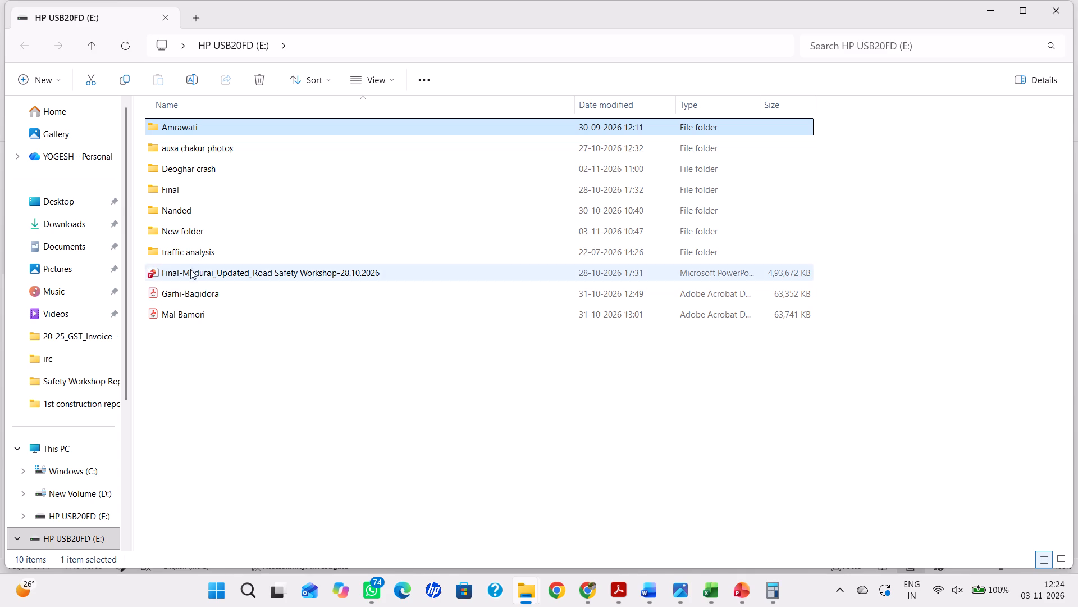
click(182, 247)
double_click(185, 234)
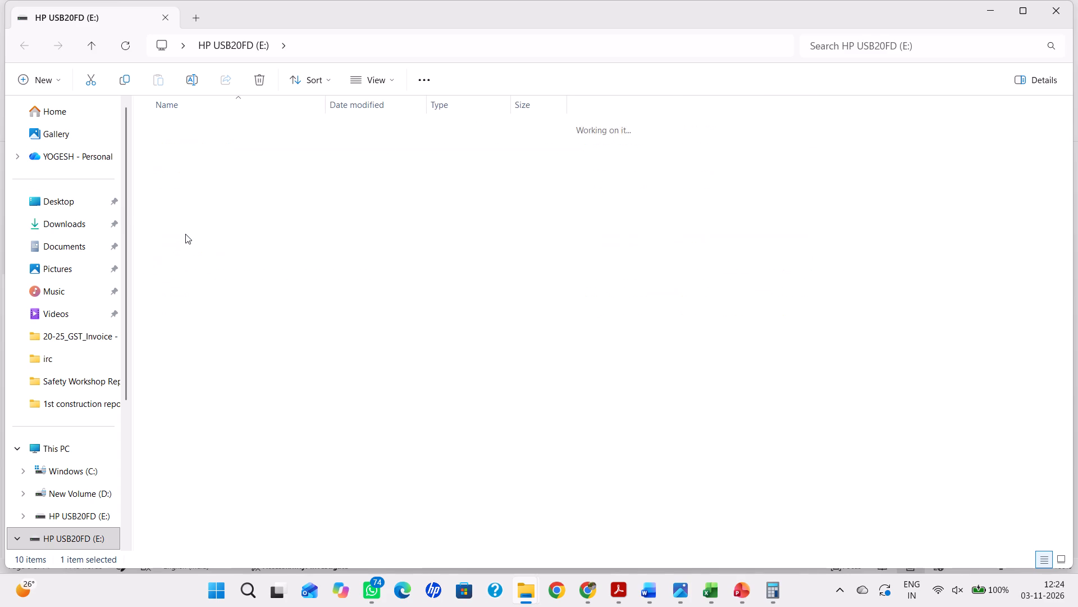
click(16, 47)
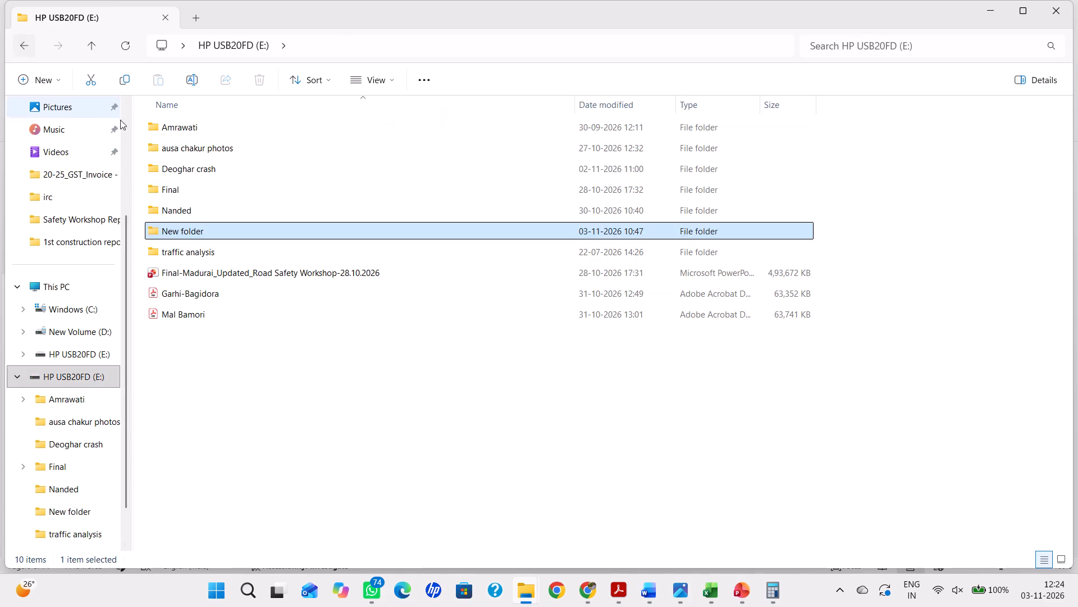
double_click(171, 188)
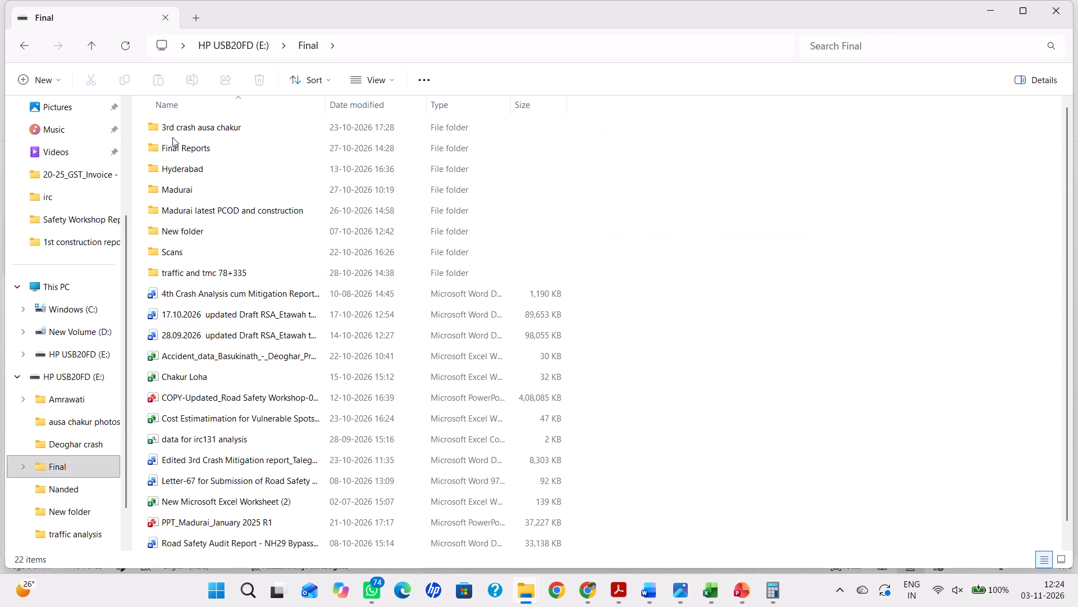
double_click(209, 192)
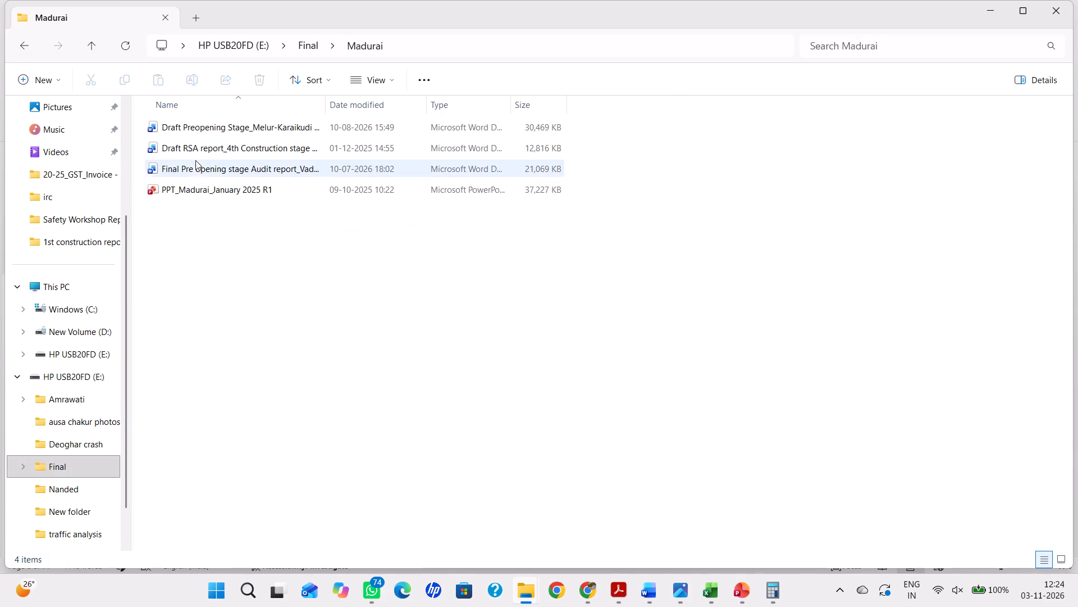
drag(326, 99, 387, 161)
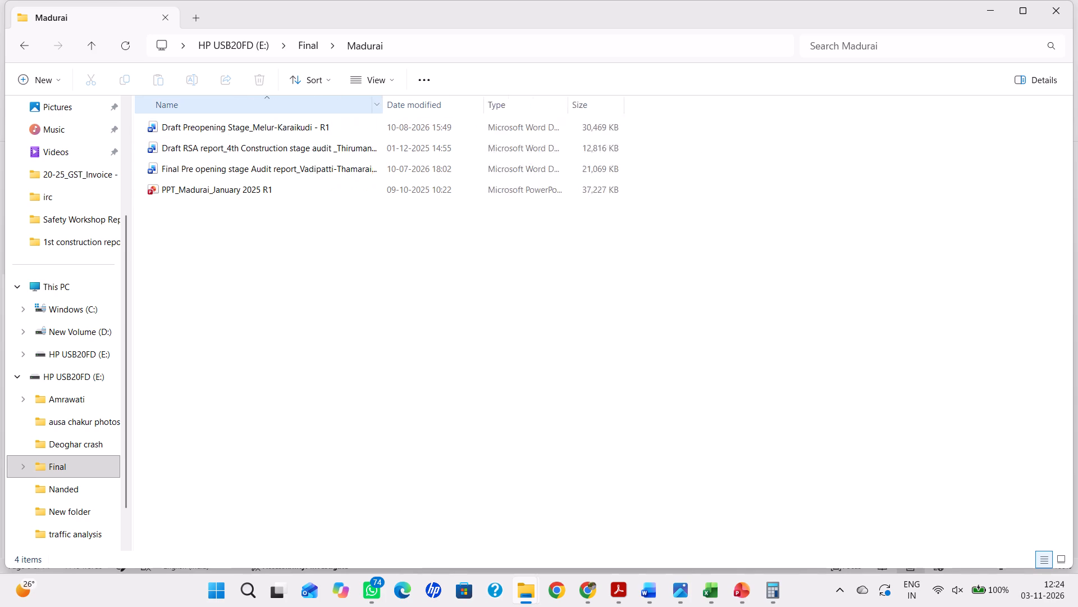
drag(387, 161, 629, 406)
click(430, 341)
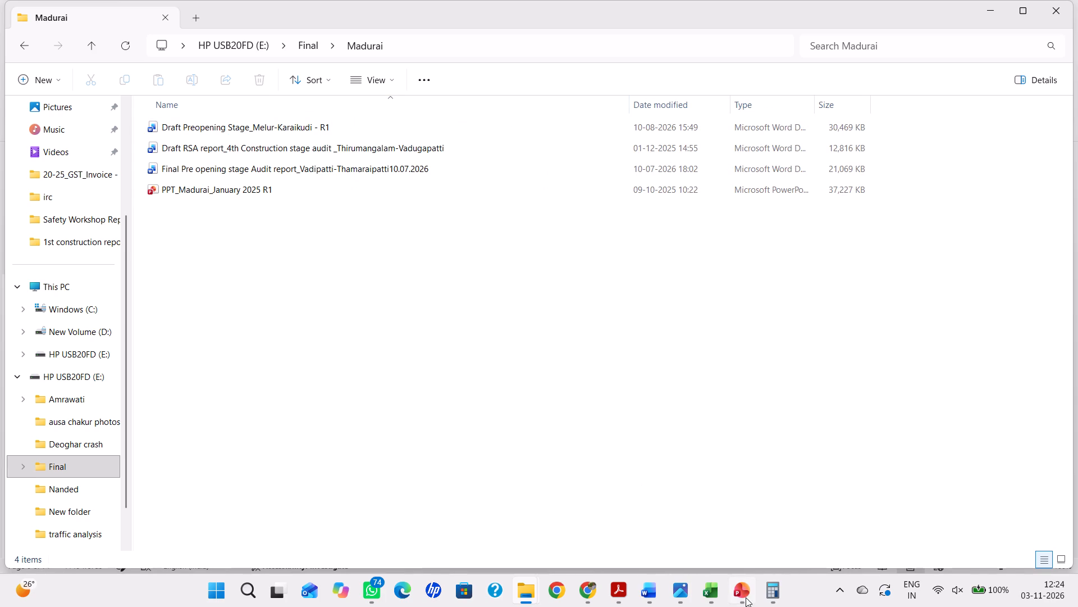
Switch to the Training workshop report_Madurai document and examine Projects Background, Table 3-1, the project maps and the Workshop Details section.
click(657, 590)
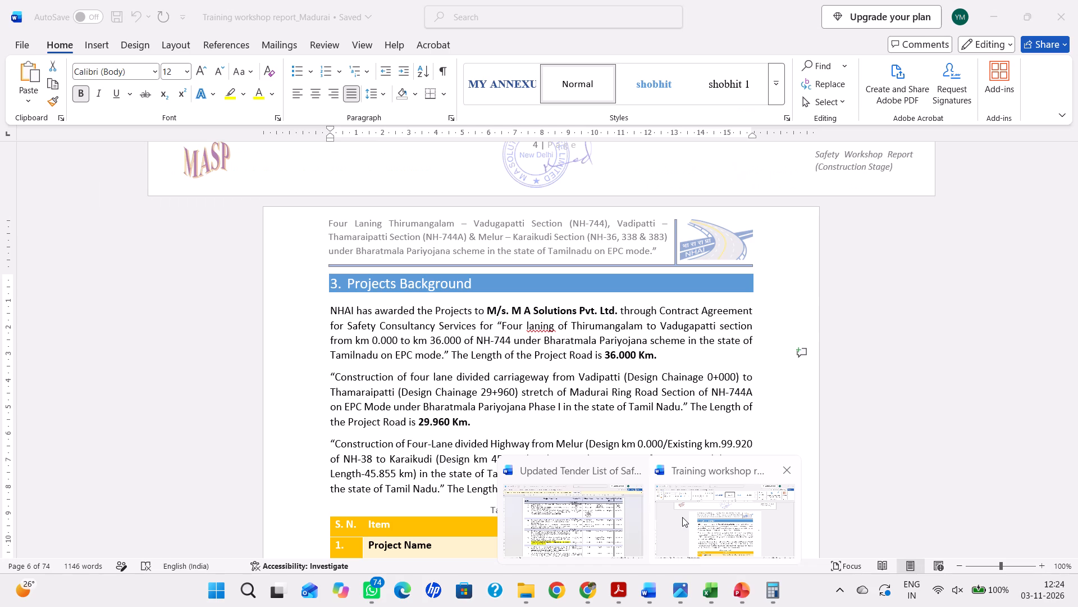
click(681, 517)
scroll(607, 382, down, 2)
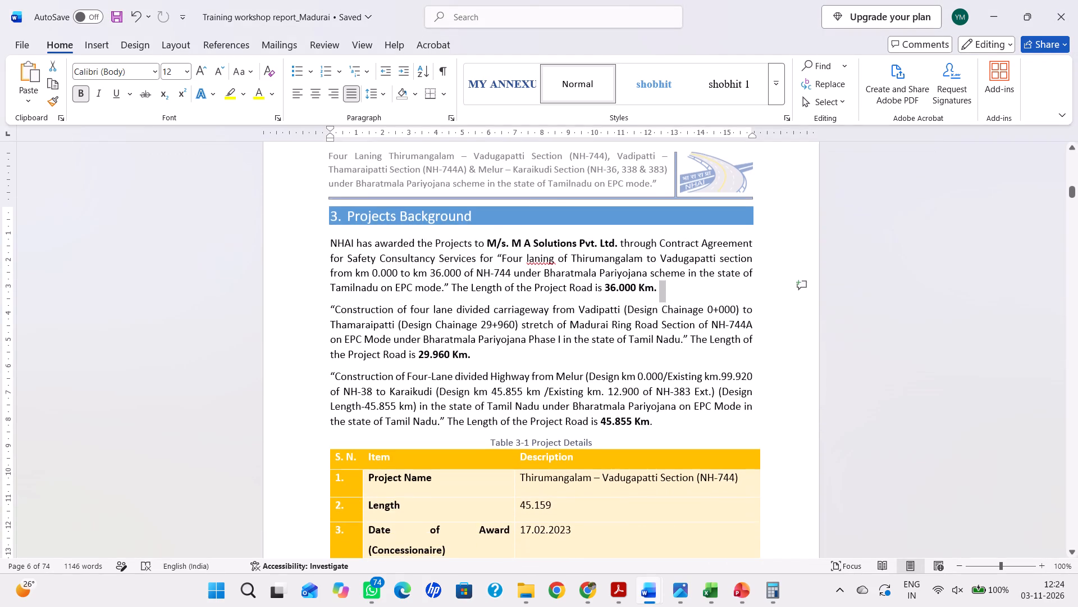
scroll(607, 382, down, 7)
scroll(609, 372, down, 19)
scroll(613, 372, up, 7)
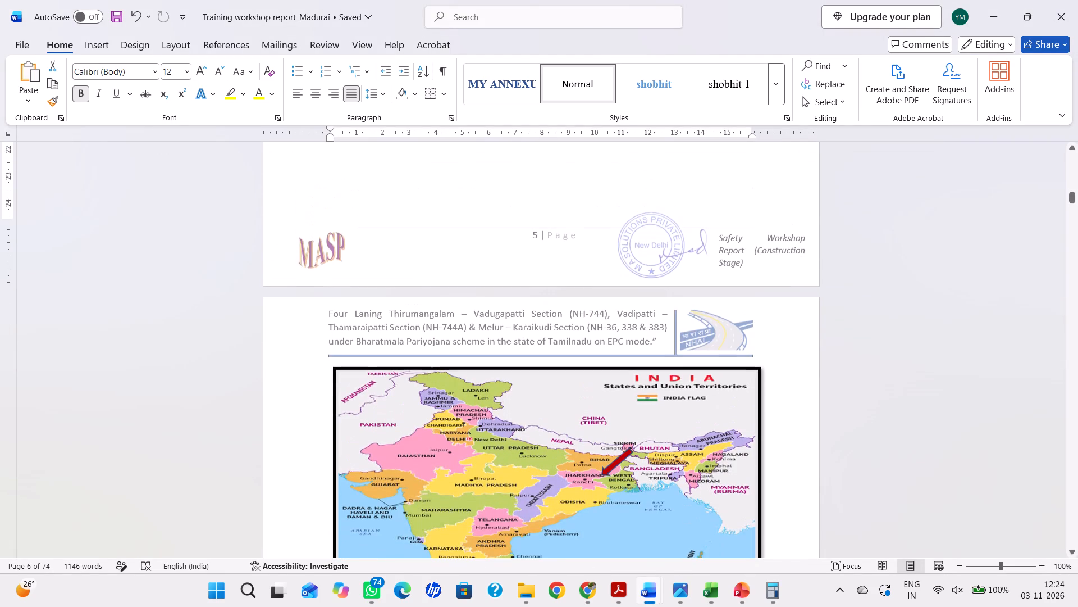
scroll(613, 372, down, 17)
scroll(634, 360, up, 1)
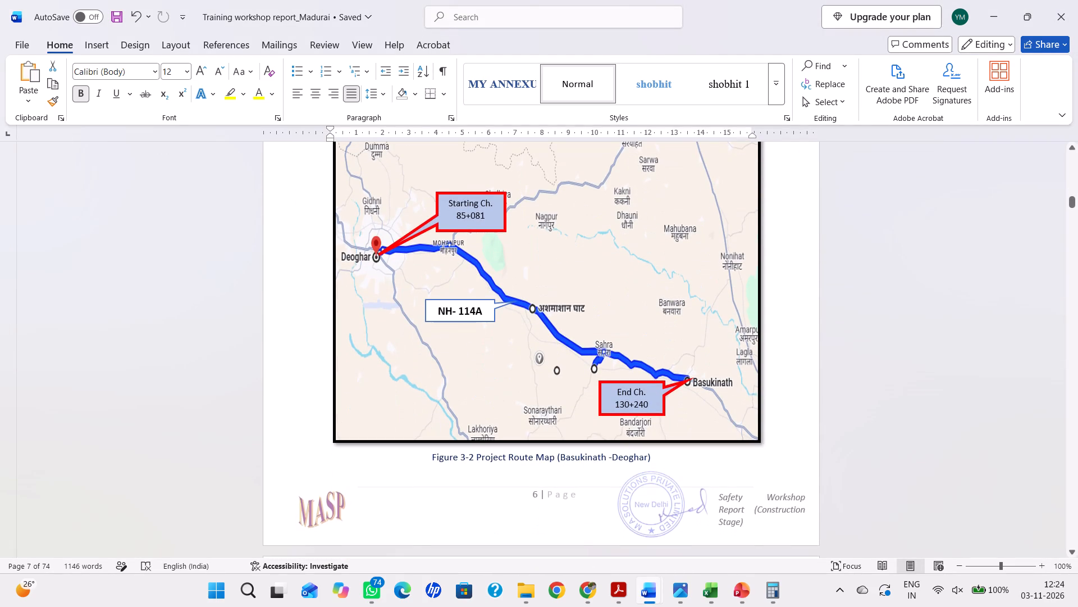
scroll(639, 351, down, 17)
scroll(642, 350, up, 6)
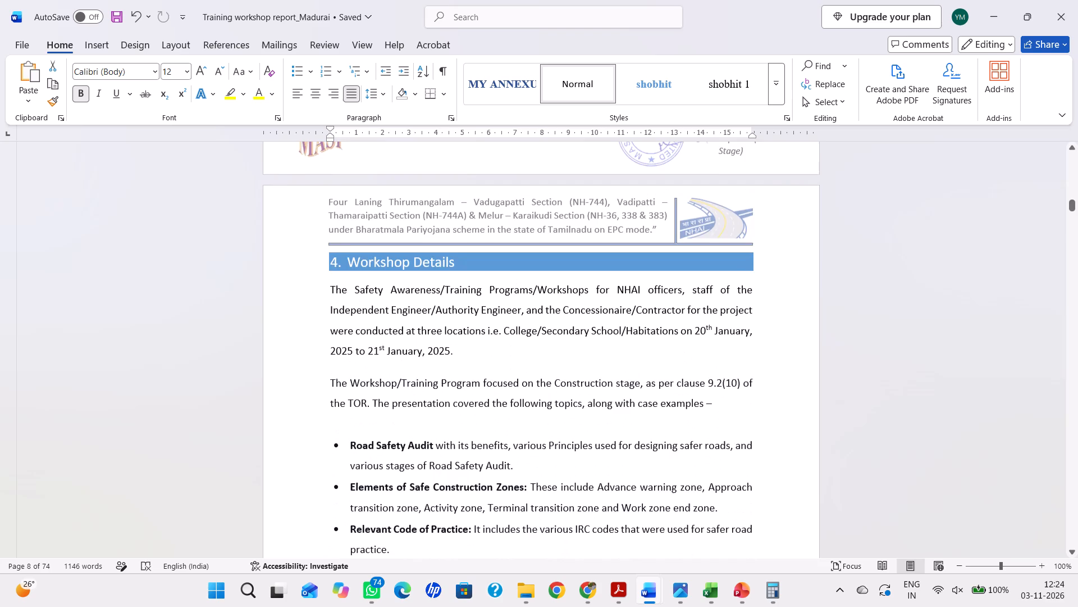
scroll(642, 354, up, 20)
scroll(642, 354, up, 8)
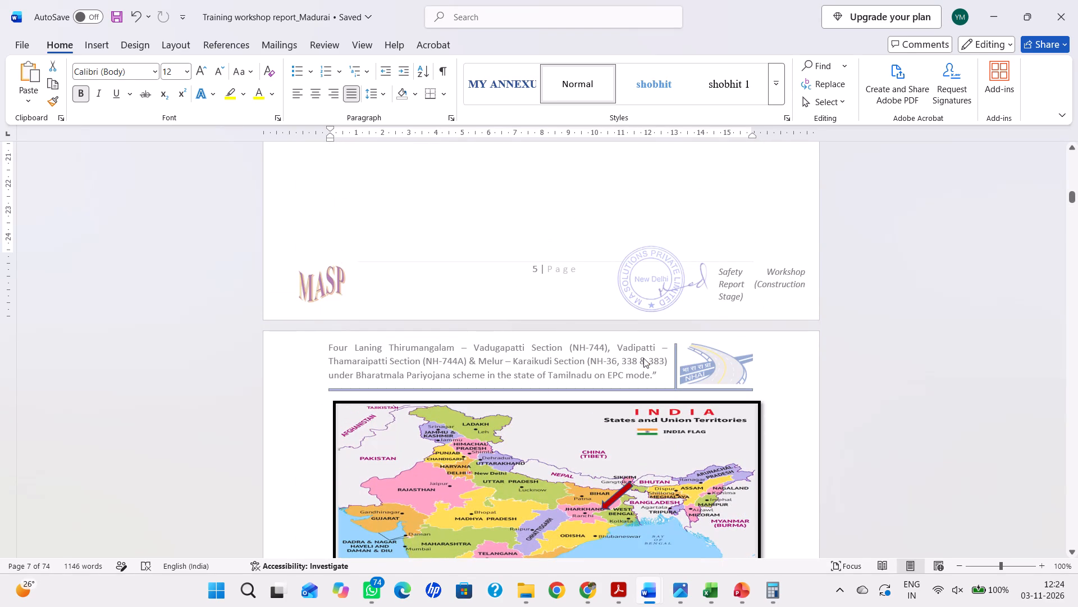
scroll(645, 358, down, 6)
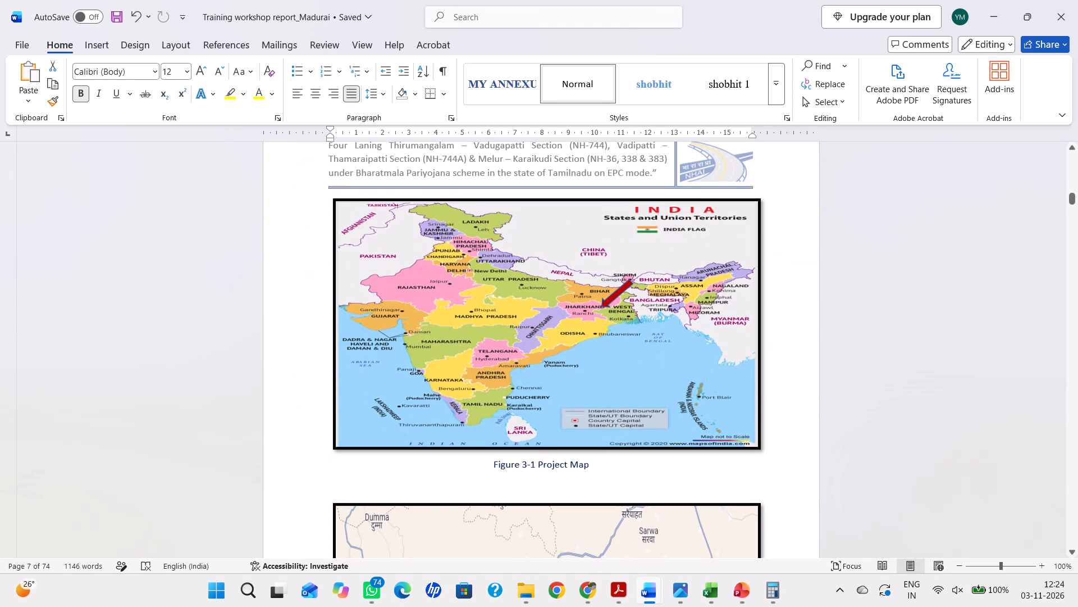
scroll(648, 355, up, 17)
scroll(648, 355, up, 9)
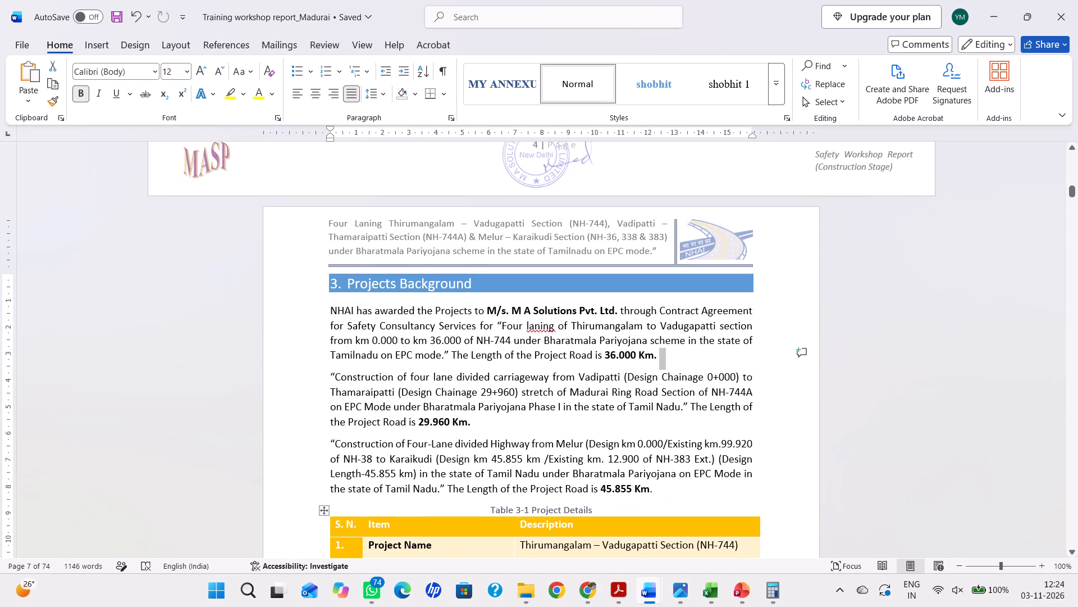
With the cursor placed after "36.000 Km.", open Draft RSA report_4th Construction stage audit _Thirumangalam-Vadugapatti from the Madurai folder.
click(670, 359)
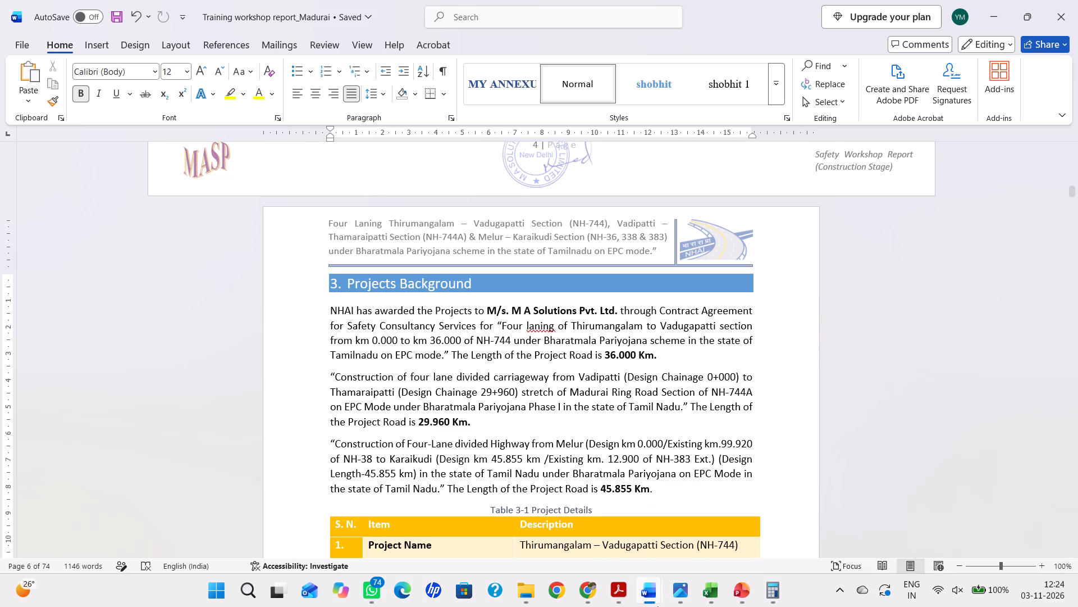
click(535, 589)
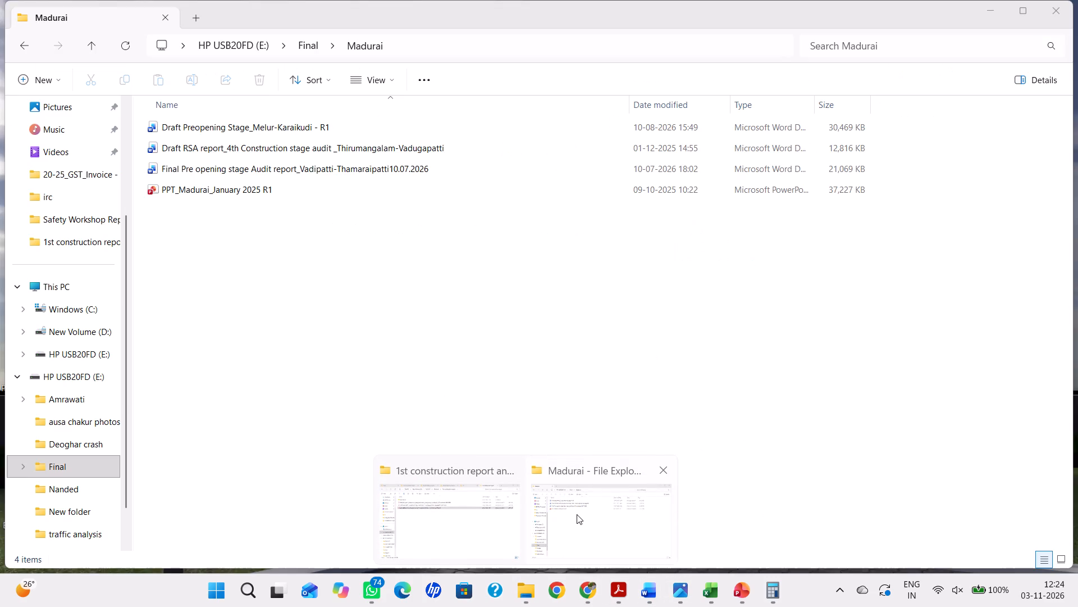
click(577, 514)
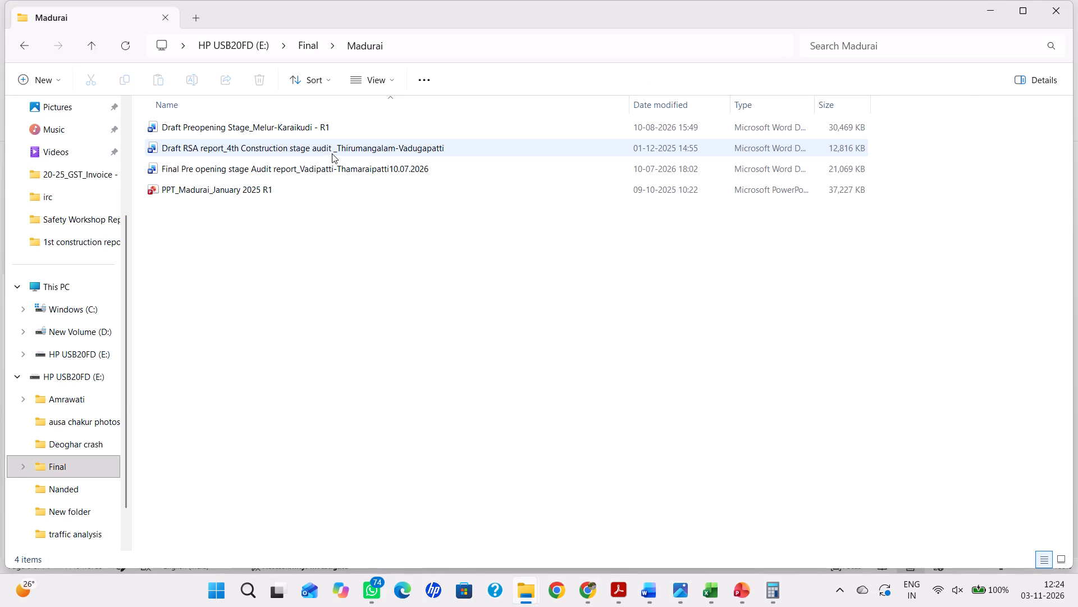
double_click(332, 153)
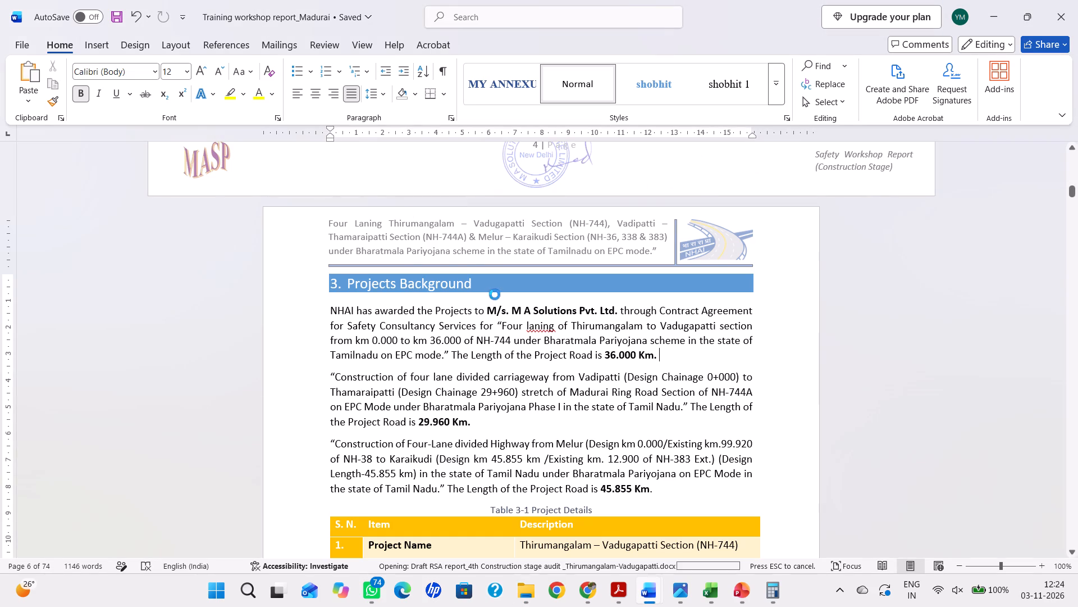
Copy Table 3-1 Project Details with its caption from the Thirumangalam-Vadugapatti draft audit report.
scroll(510, 302, down, 20)
scroll(510, 302, down, 20)
scroll(510, 302, down, 20)
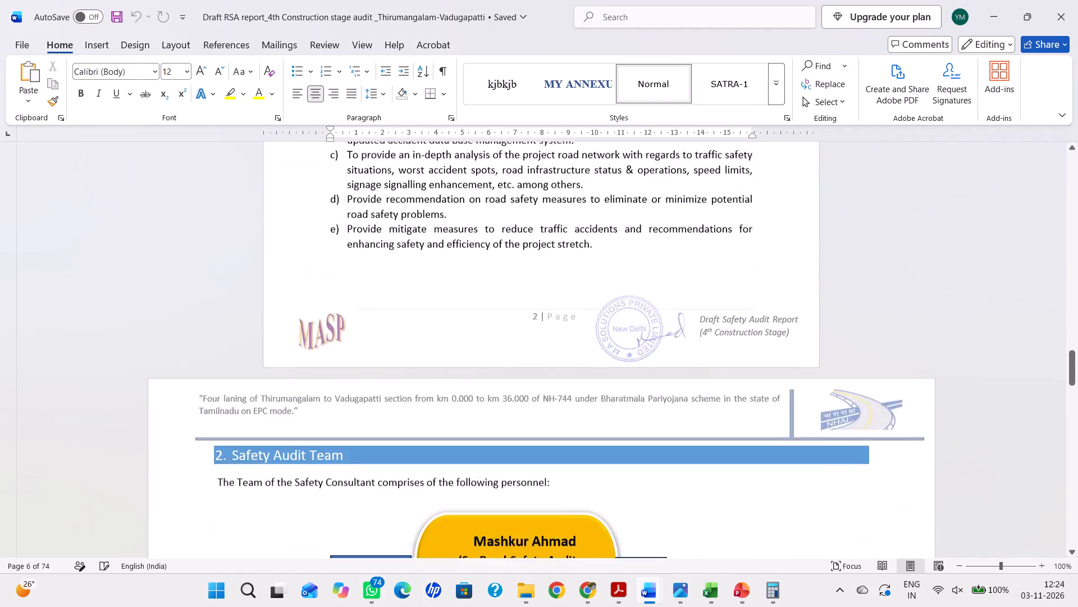
scroll(597, 273, down, 20)
scroll(597, 273, down, 20)
scroll(586, 261, up, 19)
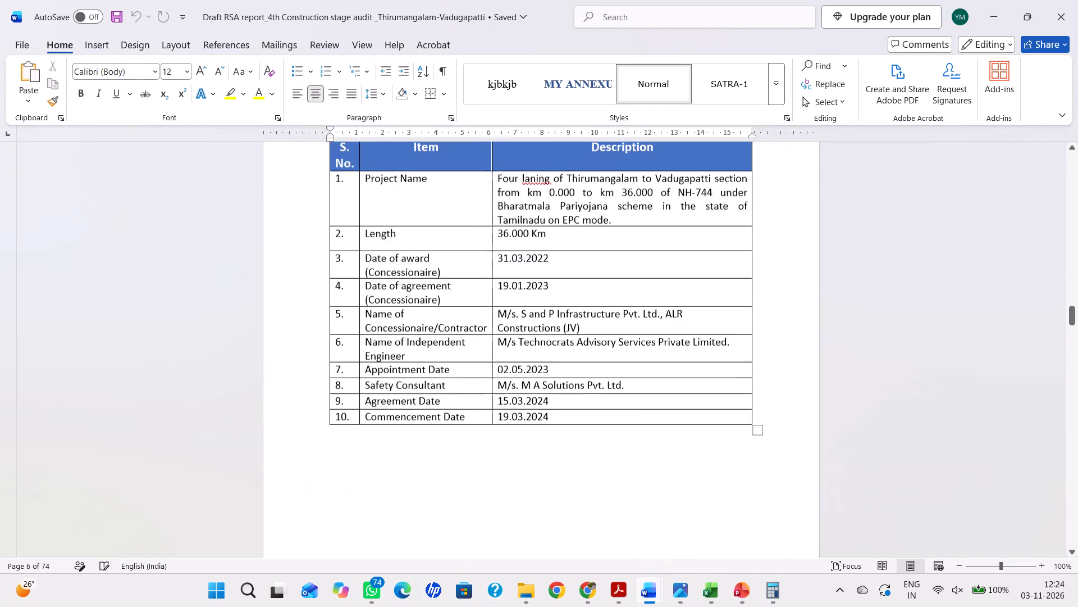
scroll(555, 266, up, 3)
scroll(554, 266, down, 6)
scroll(552, 264, up, 3)
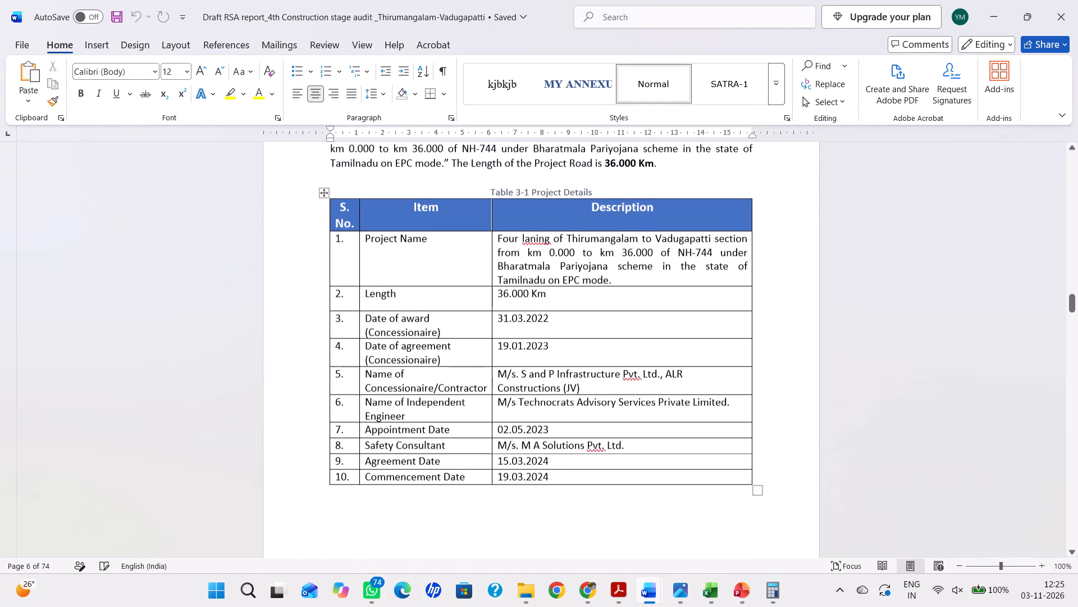
click(480, 187)
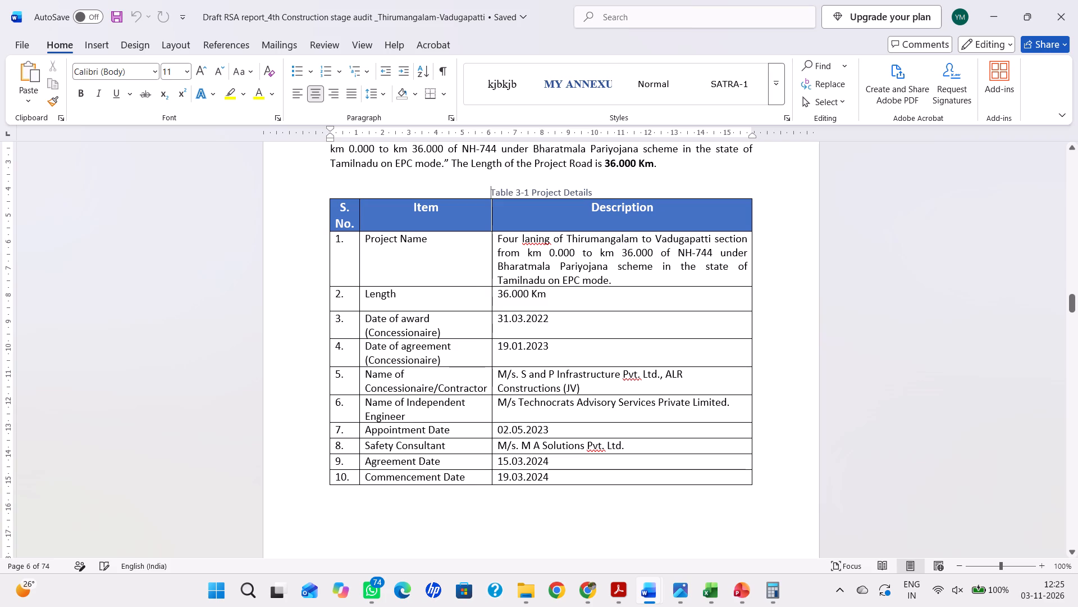
drag(476, 188, 616, 490)
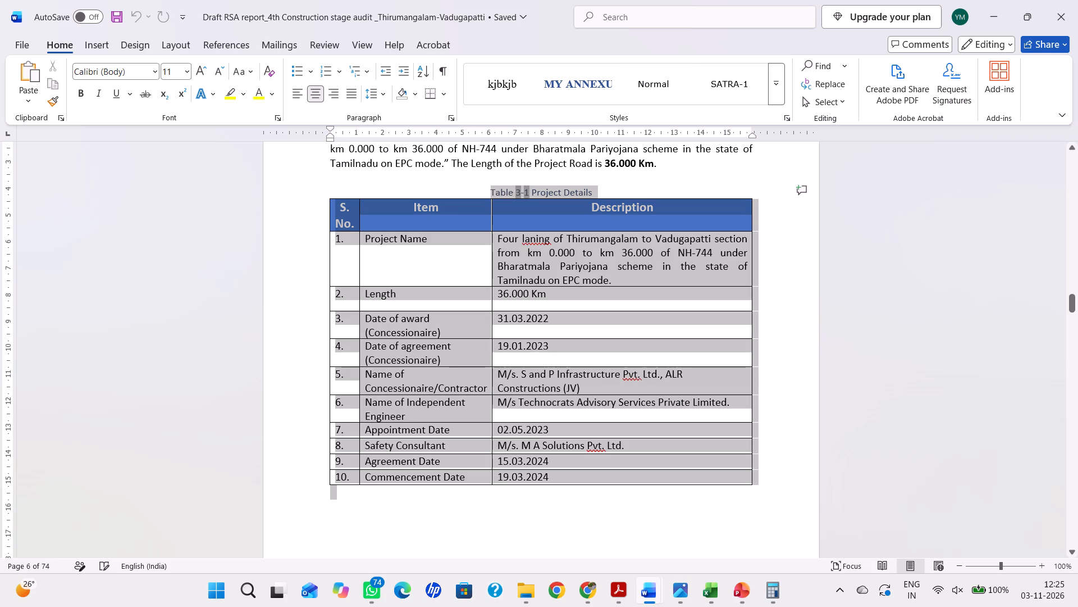
drag(616, 490, 604, 482)
key(ctrl+c)
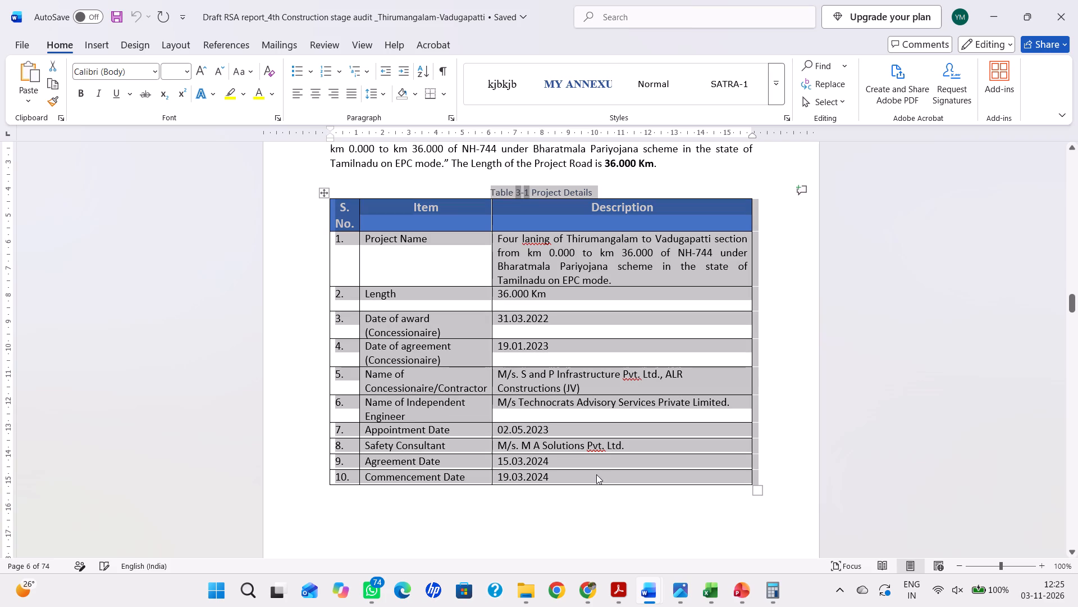
scroll(594, 474, up, 1)
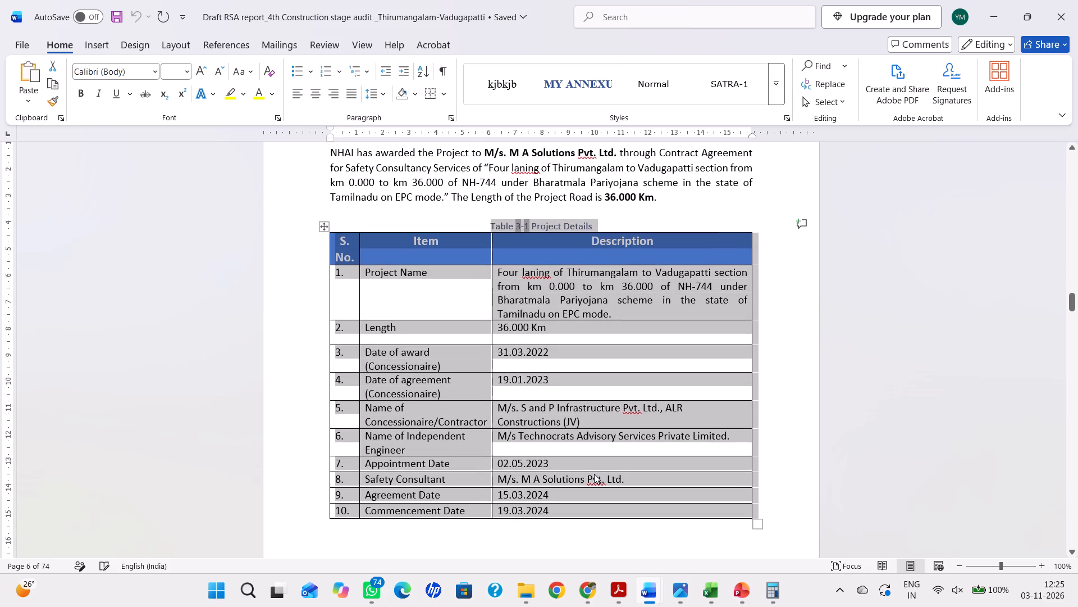
Return to the Training workshop report_Madurai document and insert an empty paragraph after the first Projects Background paragraph, ending "36.000 Km.".
key(grave)
key(alt+Tab)
key(grave)
key(alt+Tab)
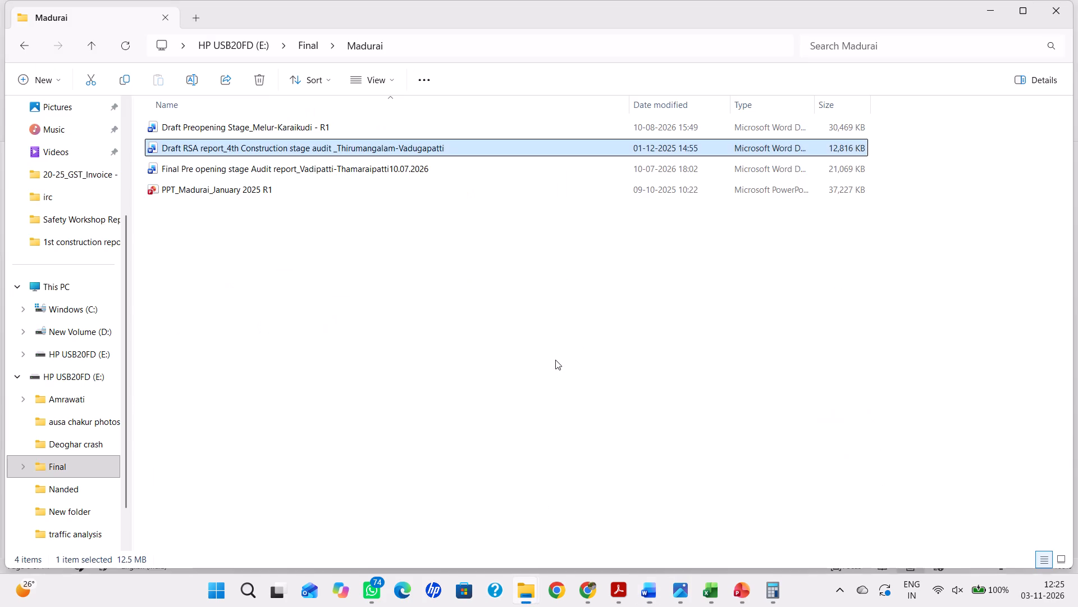
key(grave)
key(alt+Tab)
key(grave)
key(alt+Tab)
key(grave)
key(alt+Tab)
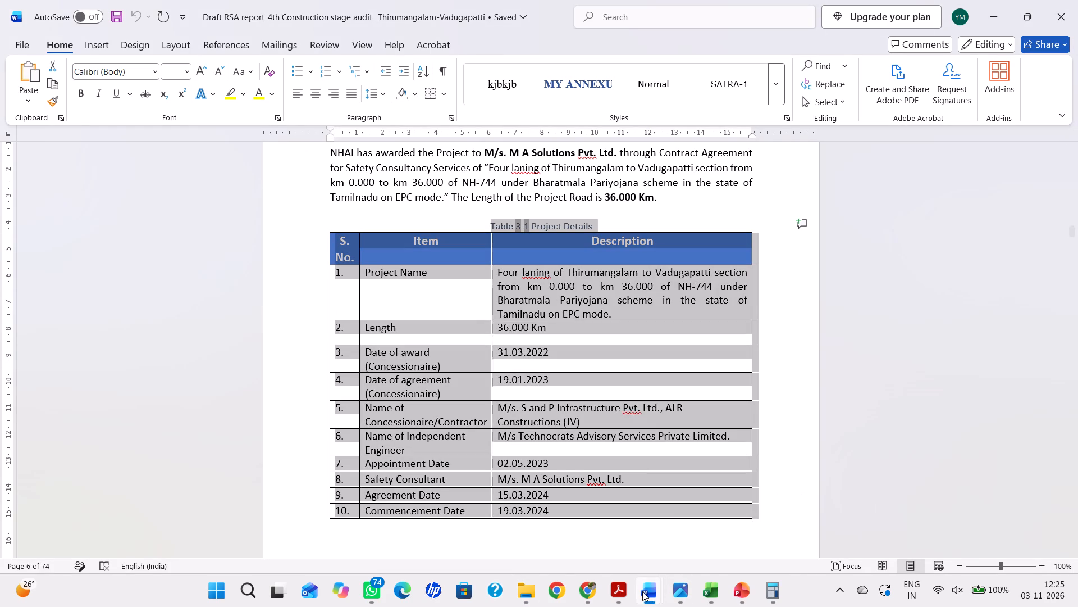
click(648, 594)
click(661, 539)
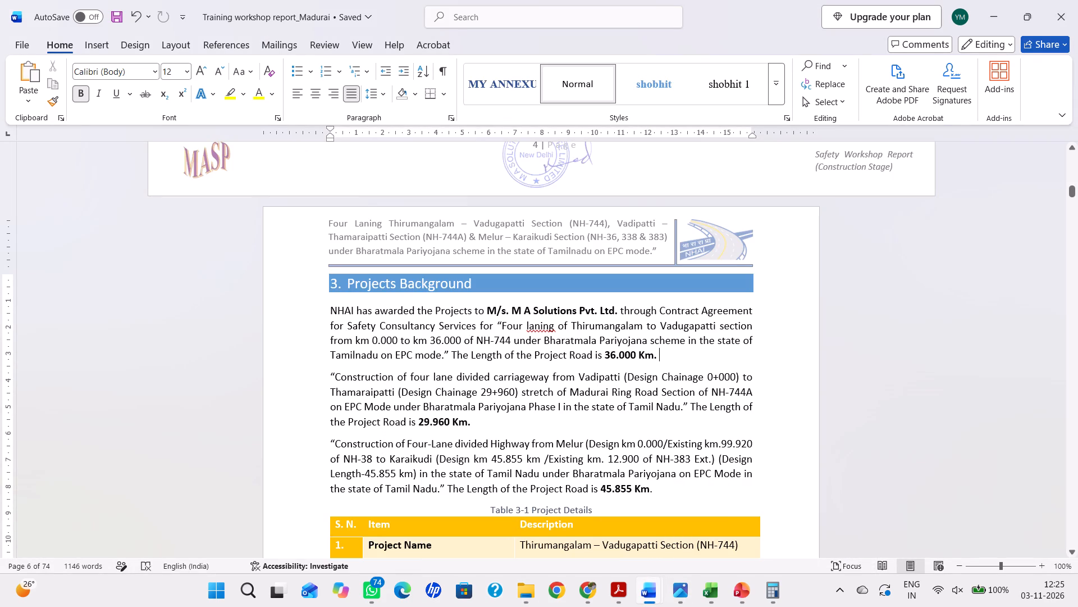
key(Return)
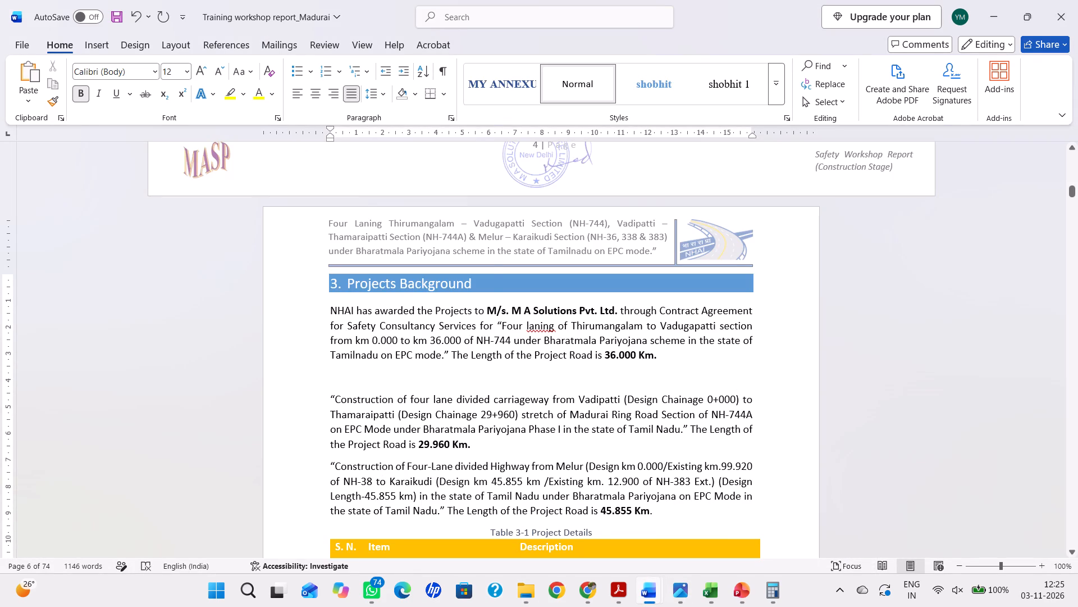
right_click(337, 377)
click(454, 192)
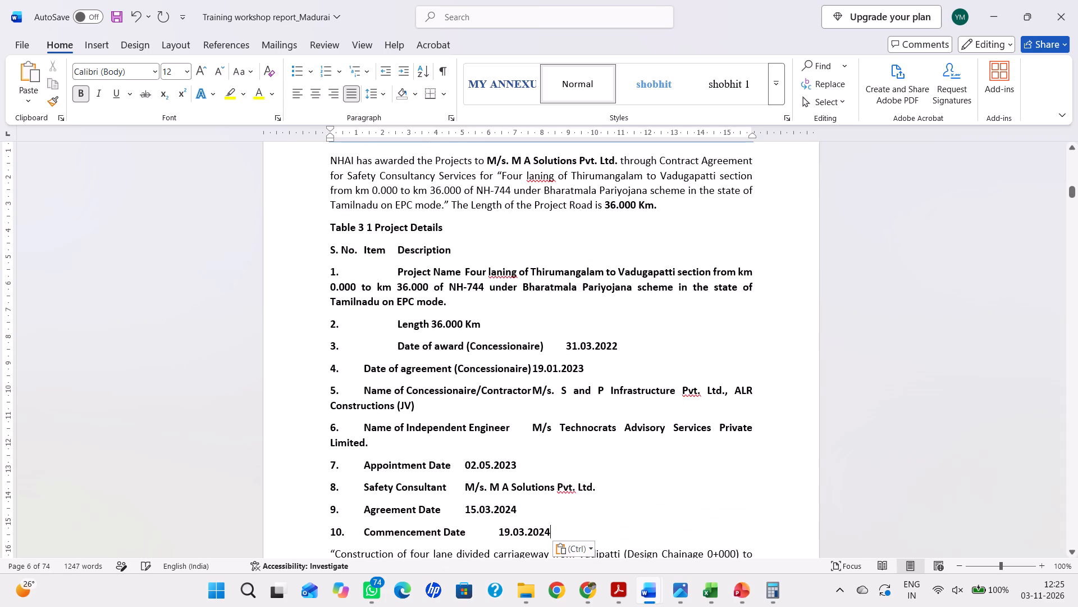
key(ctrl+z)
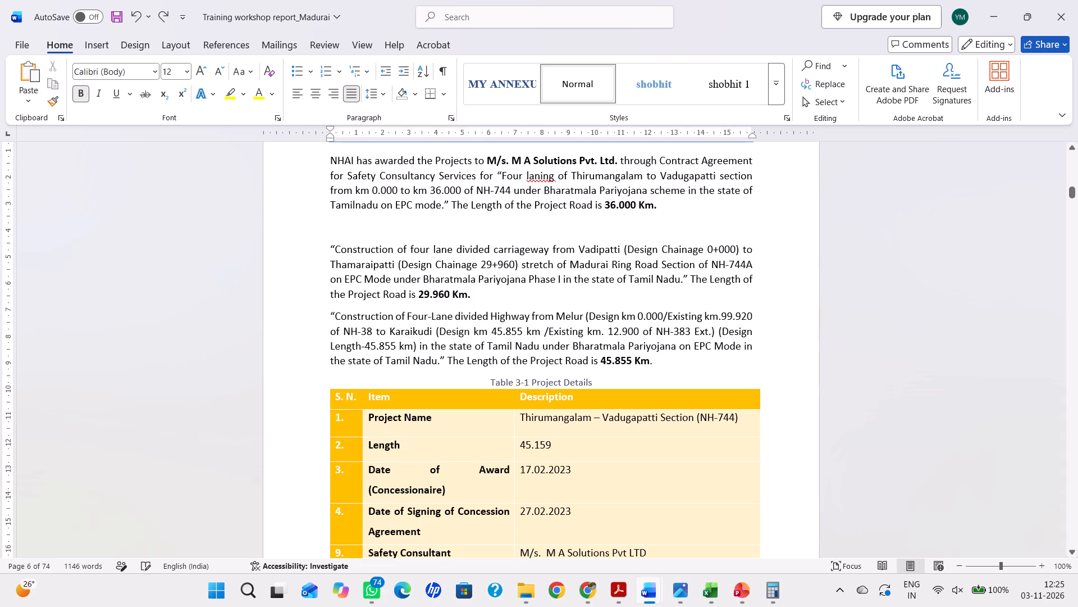
Paste the copied Project Details table and caption with its original formatting below the Thirumangalam–Vadugapatti paragraph and check its placement.
key(ctrl+v)
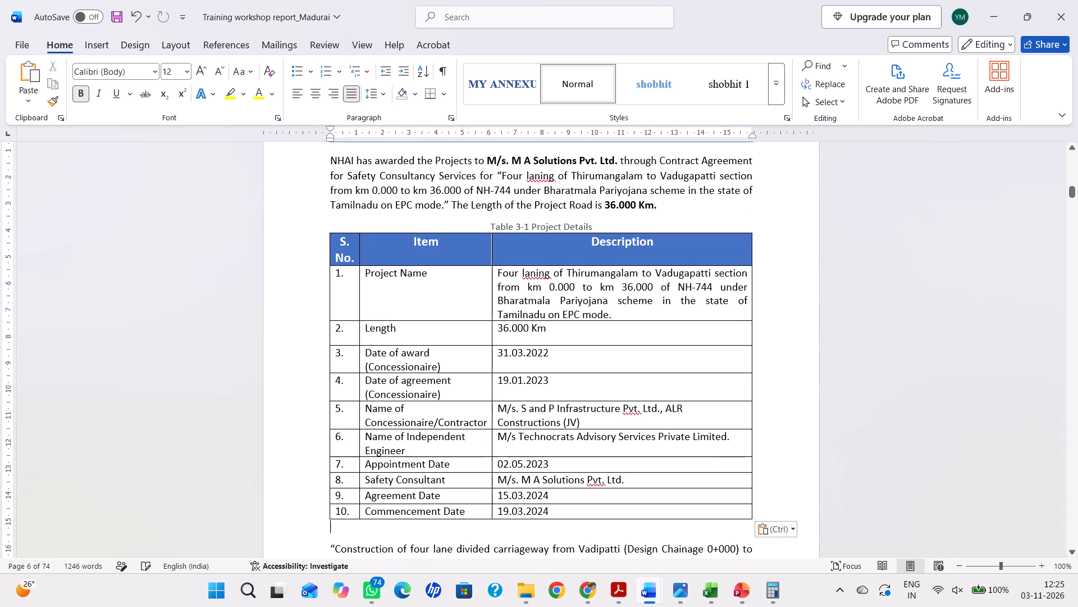
scroll(438, 257, down, 5)
scroll(449, 334, down, 1)
scroll(445, 370, up, 9)
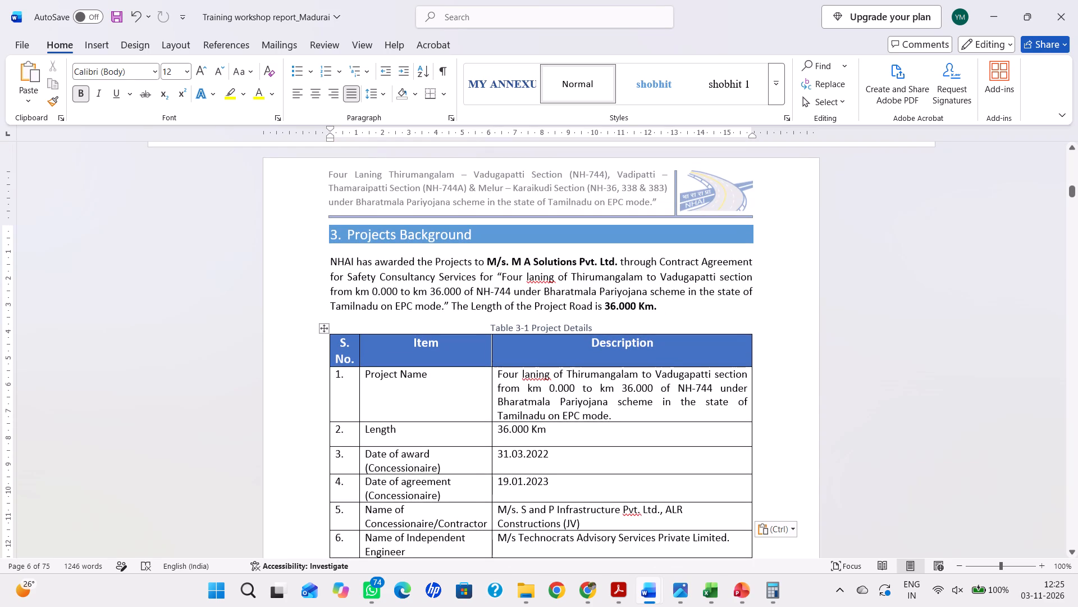
Check the pasted Thirumangalam–Vadugapatti table, and close the Draft RSA report_4th Construction stage audit _Thirumangalam-Vadugapatti document.
scroll(485, 274, down, 5)
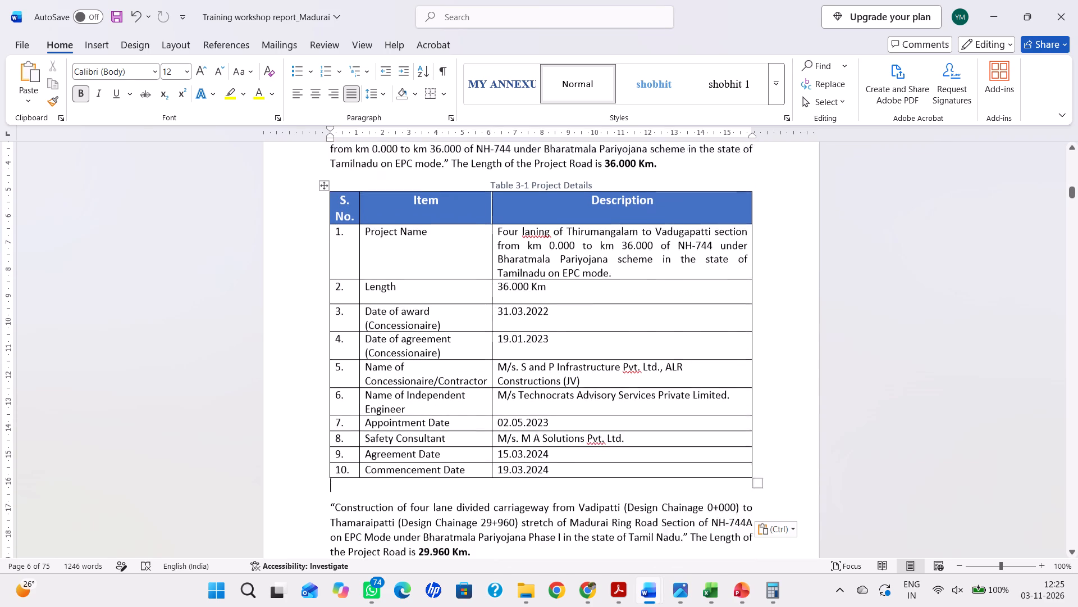
scroll(487, 274, up, 4)
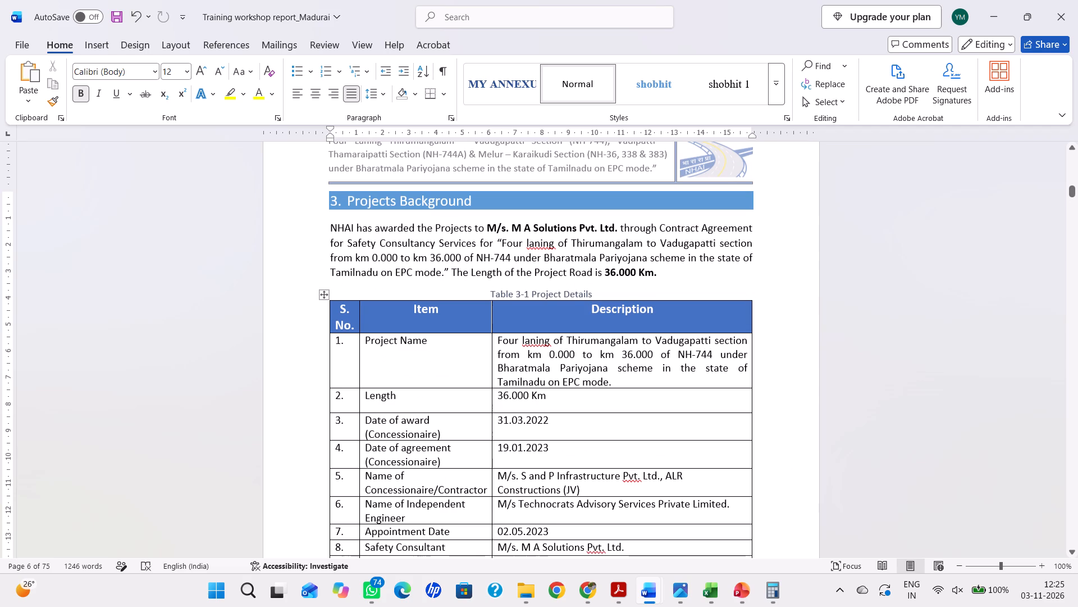
scroll(399, 226, down, 6)
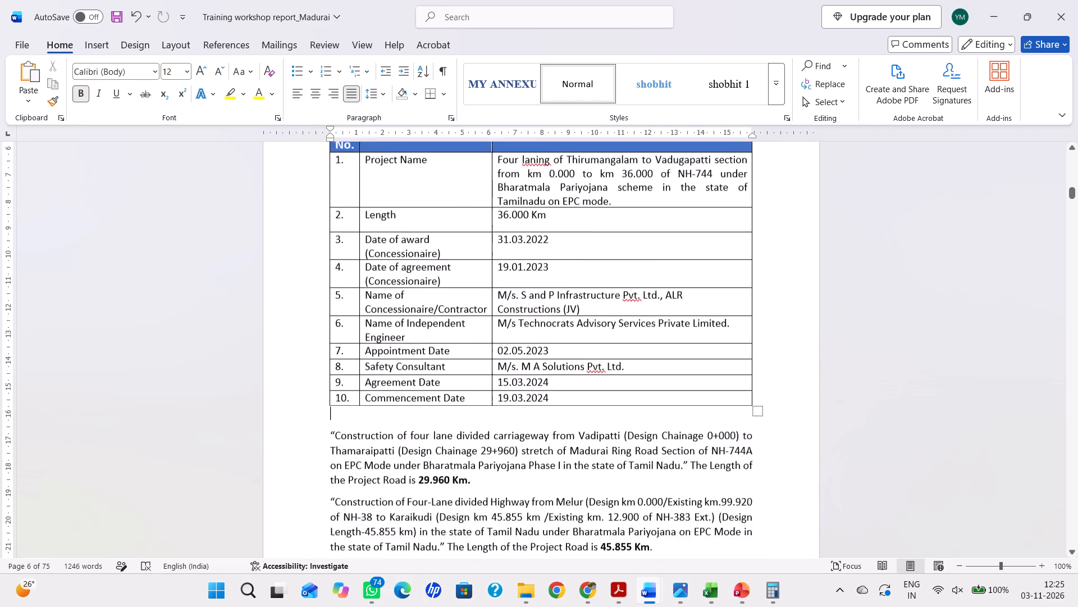
scroll(399, 226, down, 6)
key(grave)
key(alt+Tab)
scroll(523, 300, up, 2)
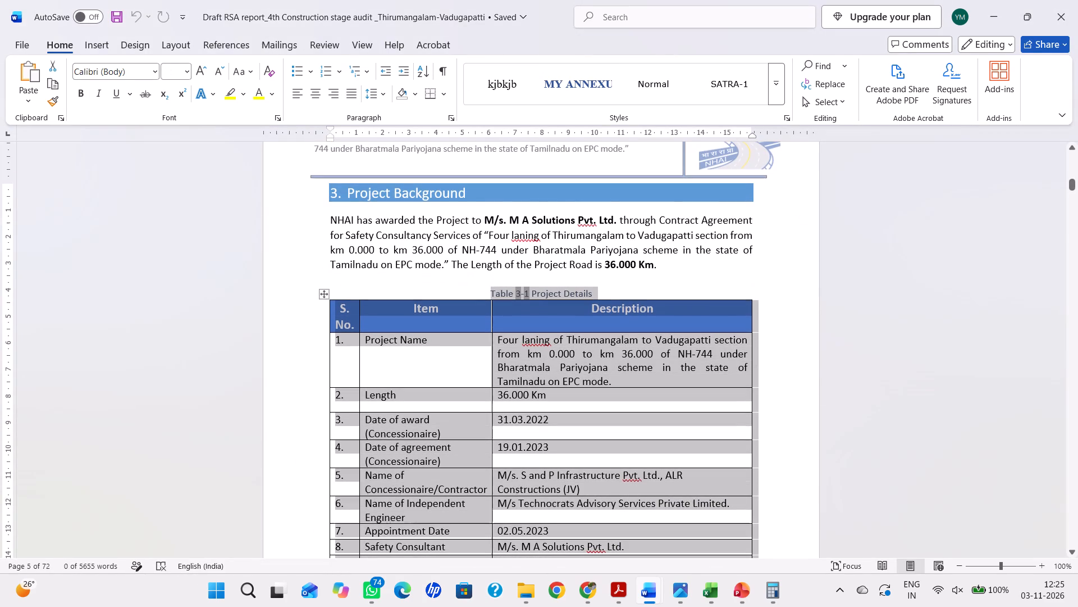
click(1077, 0)
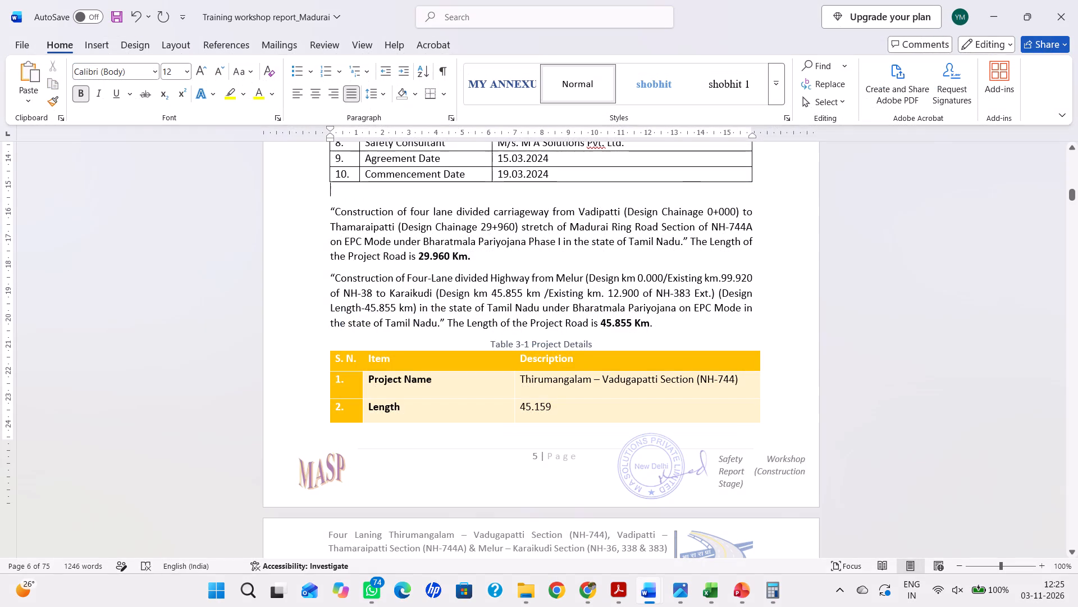
Open Final Pre opening stage Audit report_Vadipatti-Thamaraipatti10.07.2026 from the Madurai folder.
scroll(496, 371, up, 3)
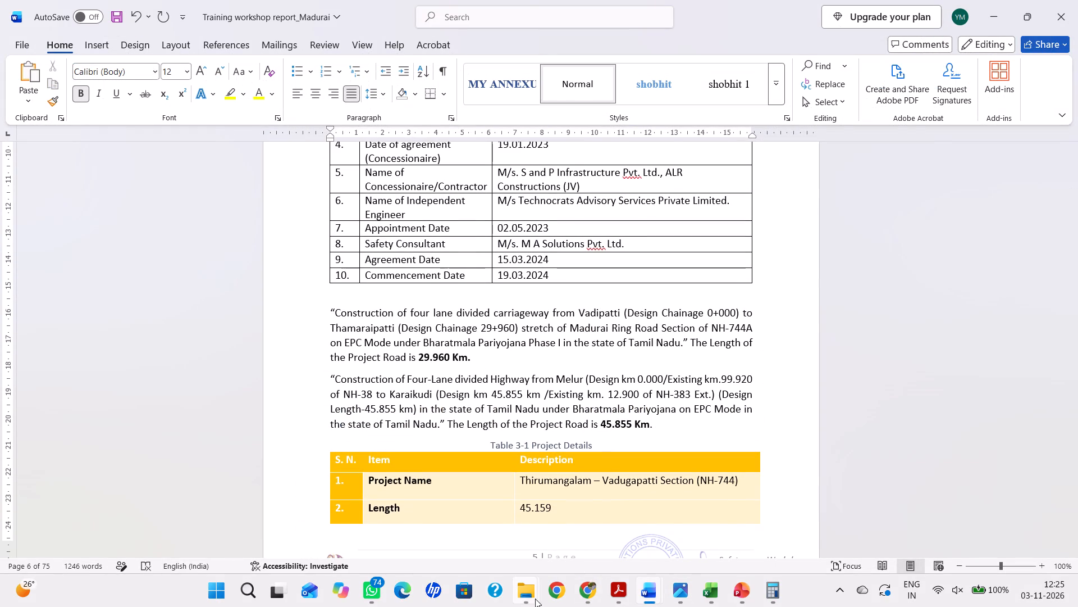
click(592, 533)
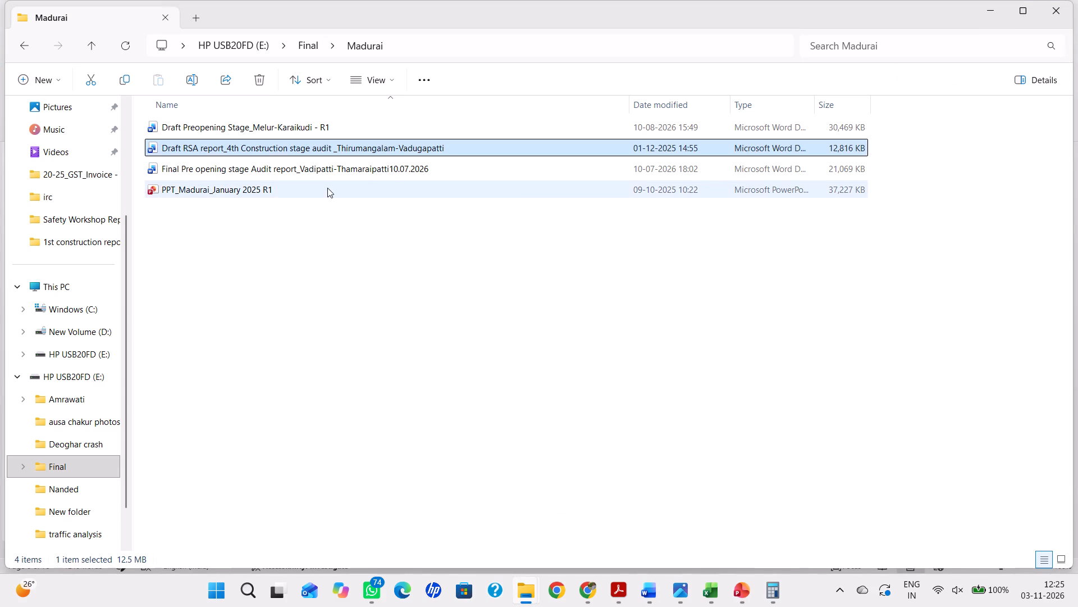
double_click(328, 169)
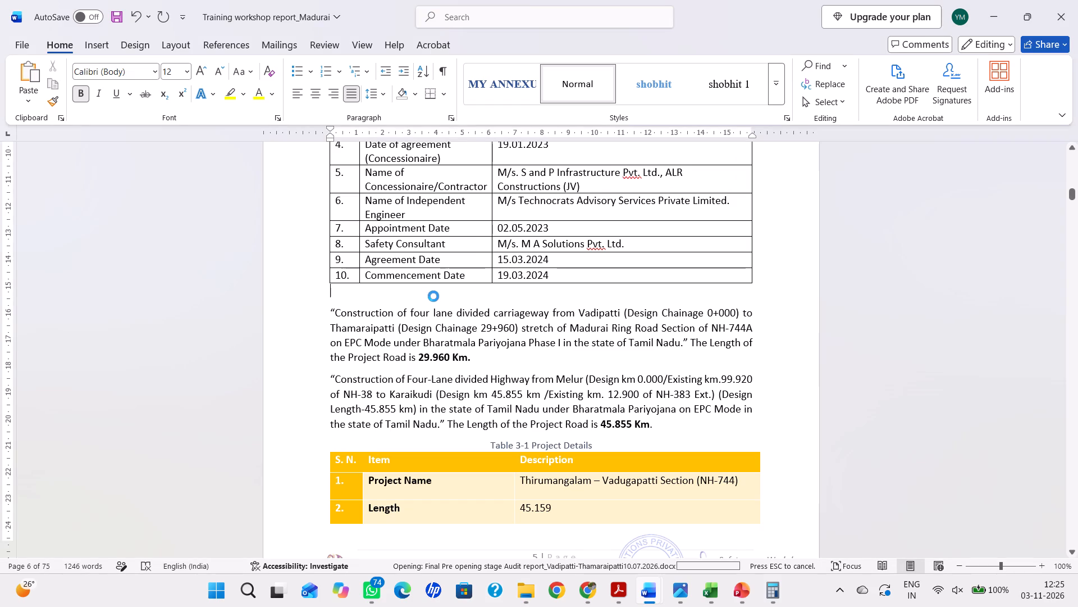
Copy the Project Background paragraph together with the captioned Table 3-1 Project Details from the Vadipatti-Thamaraipatti audit report.
scroll(445, 307, down, 20)
scroll(445, 307, down, 20)
scroll(445, 307, down, 20)
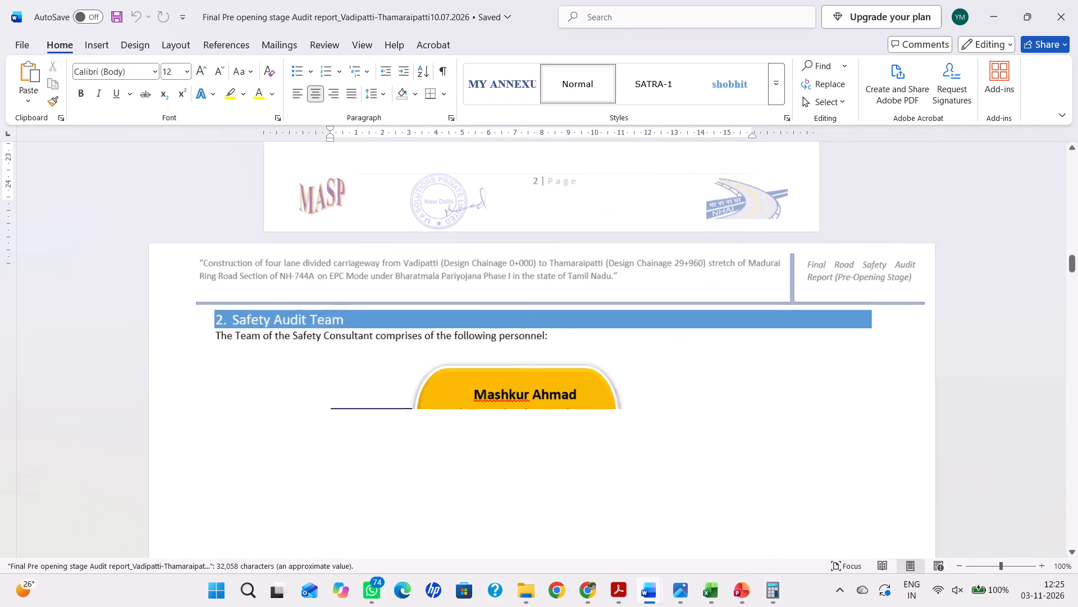
scroll(486, 318, down, 19)
scroll(482, 314, up, 14)
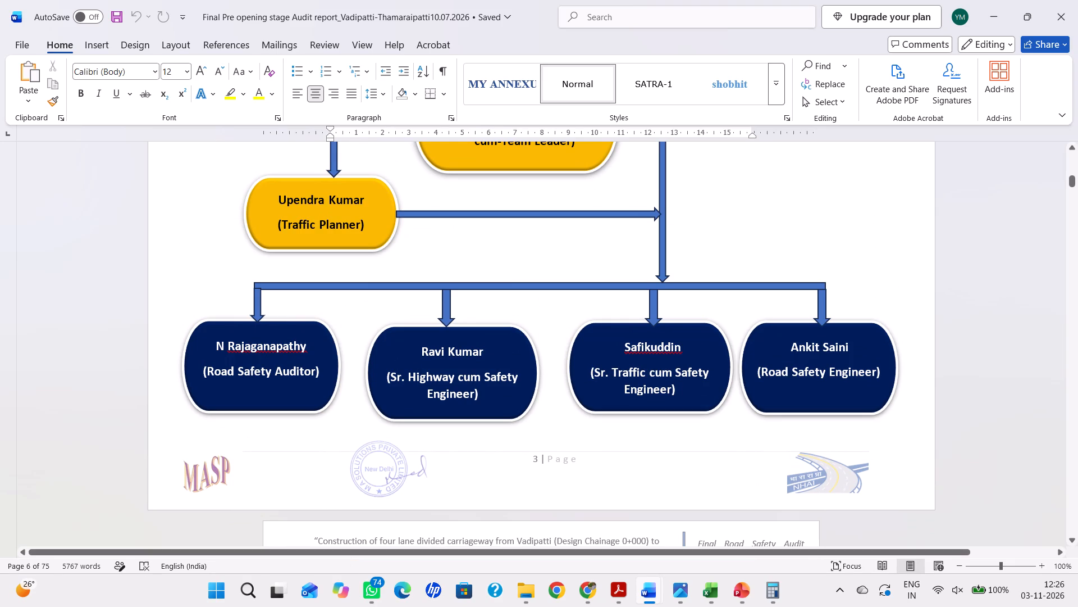
scroll(449, 302, down, 13)
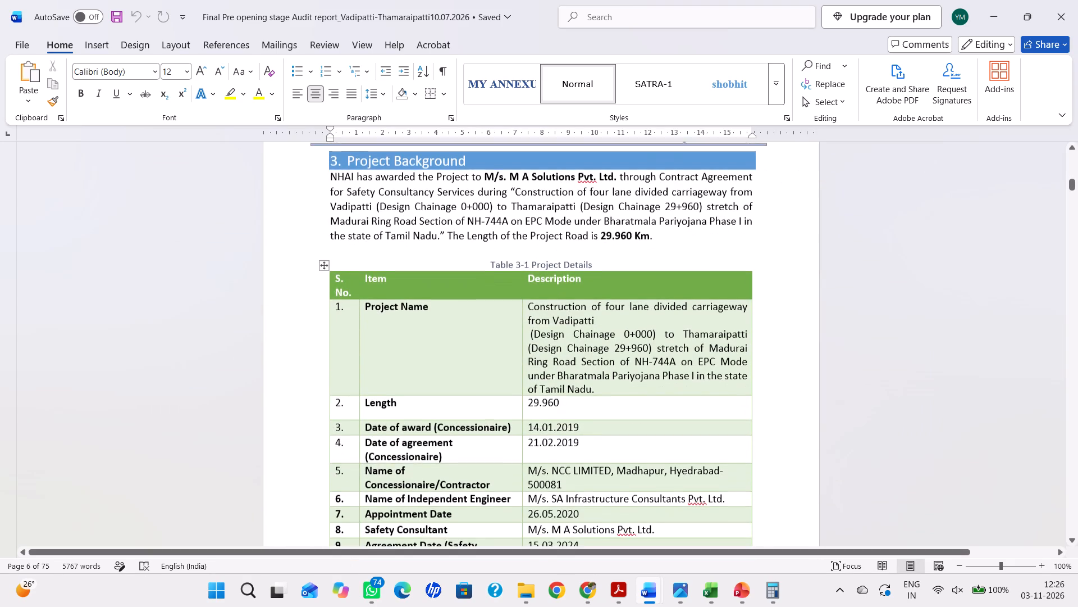
drag(330, 172, 531, 280)
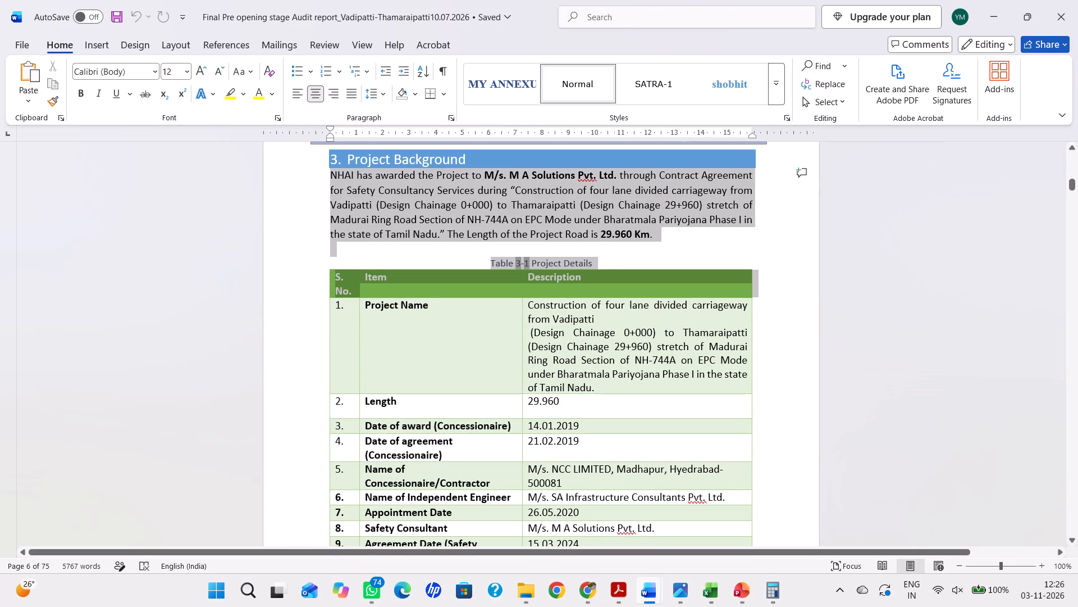
drag(531, 280, 655, 606)
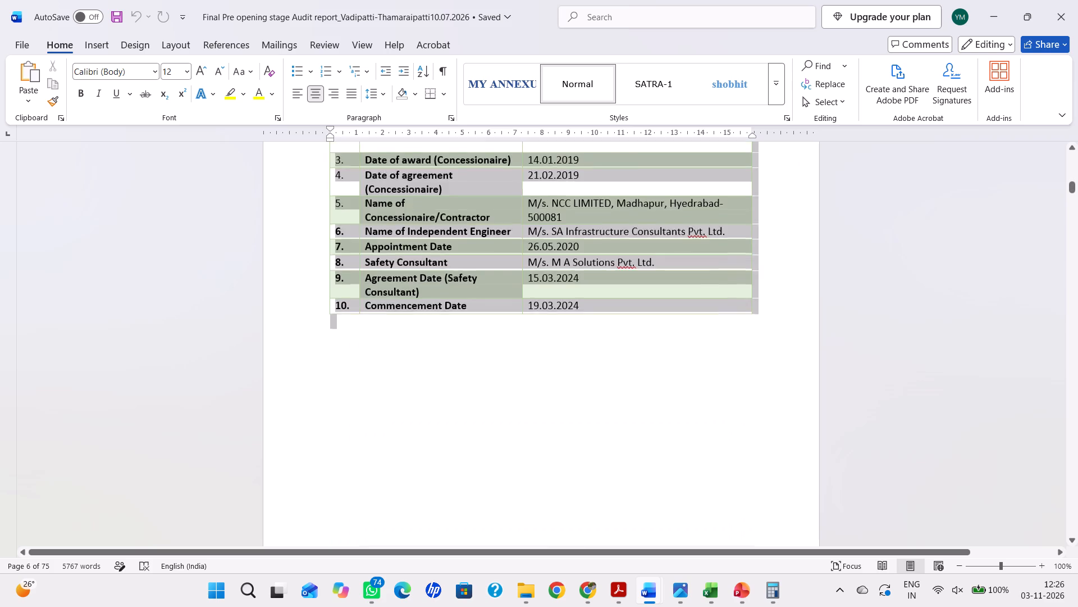
drag(655, 606, 648, 367)
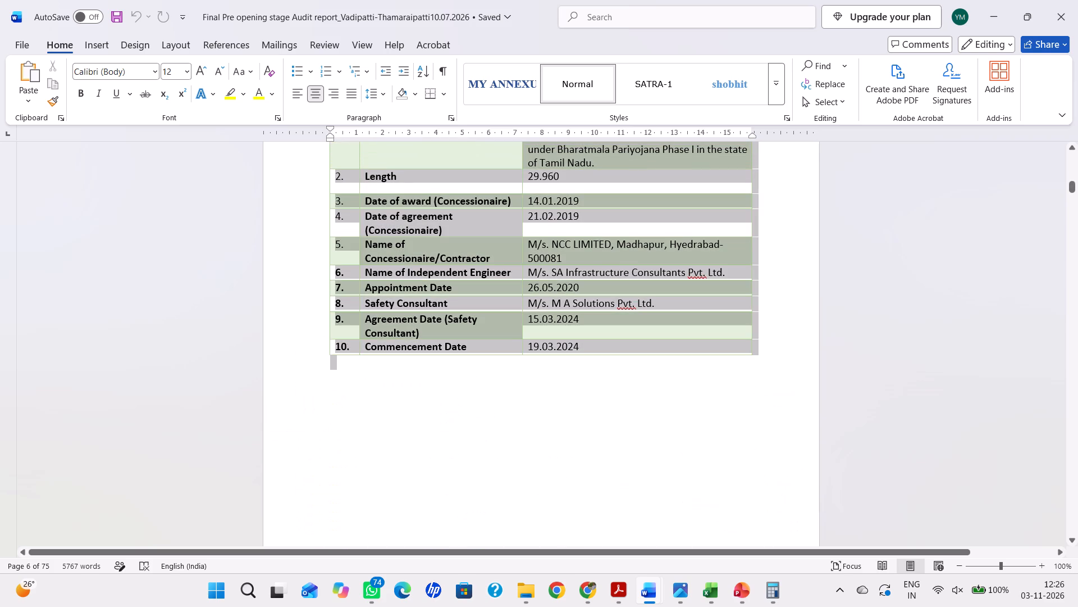
drag(648, 367, 634, 353)
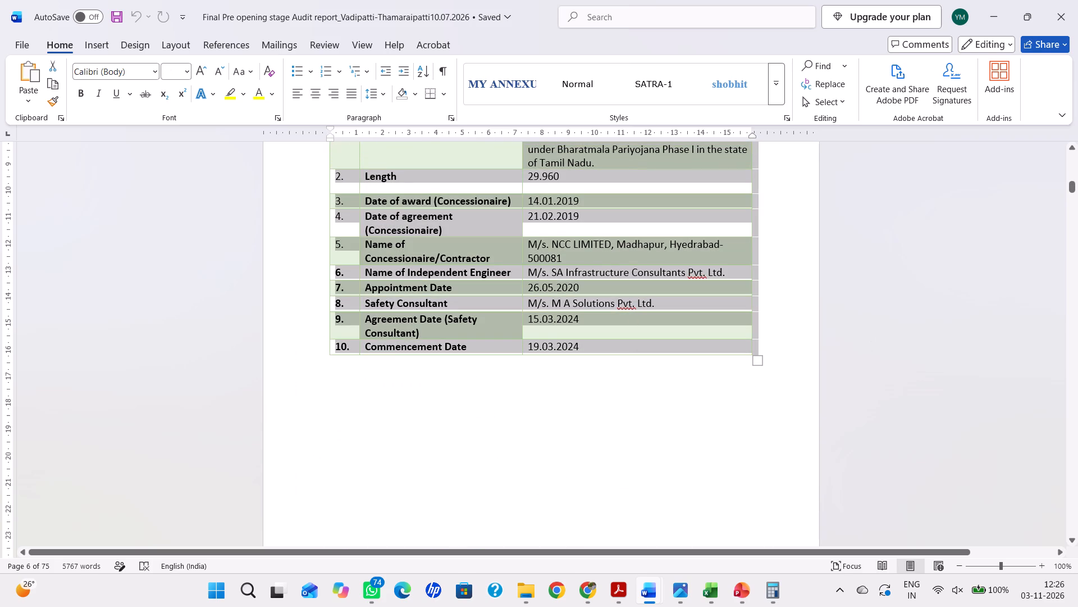
key(ctrl+c)
In Training workshop report_Madurai, replace the Vadipatti–Thamaraipatti paragraph ending "29.960 Km." with the copied paragraph, caption and table.
key(grave)
key(alt+Tab)
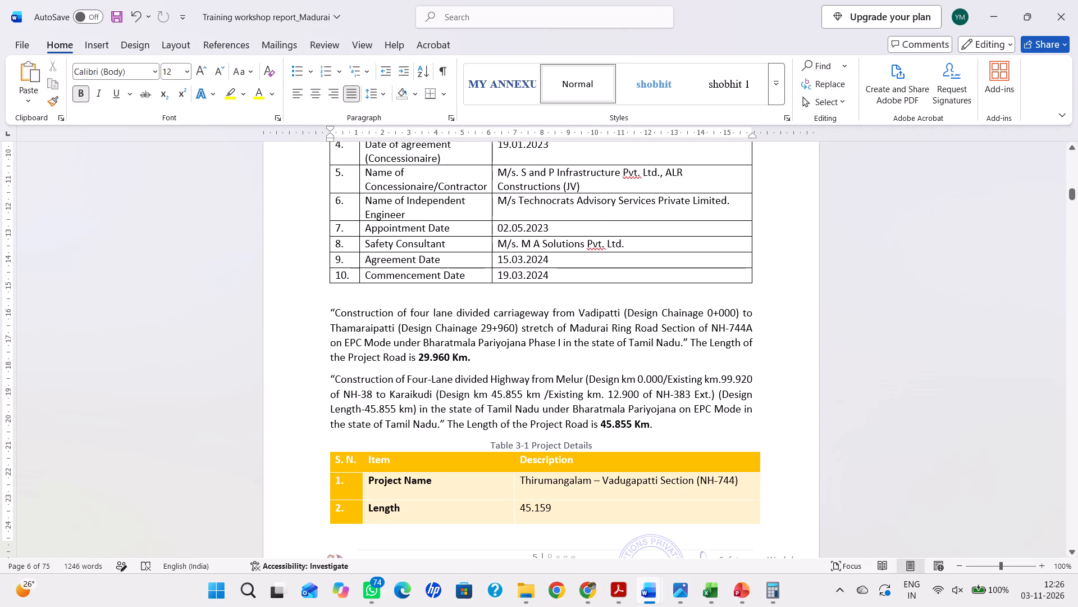
drag(484, 358, 345, 312)
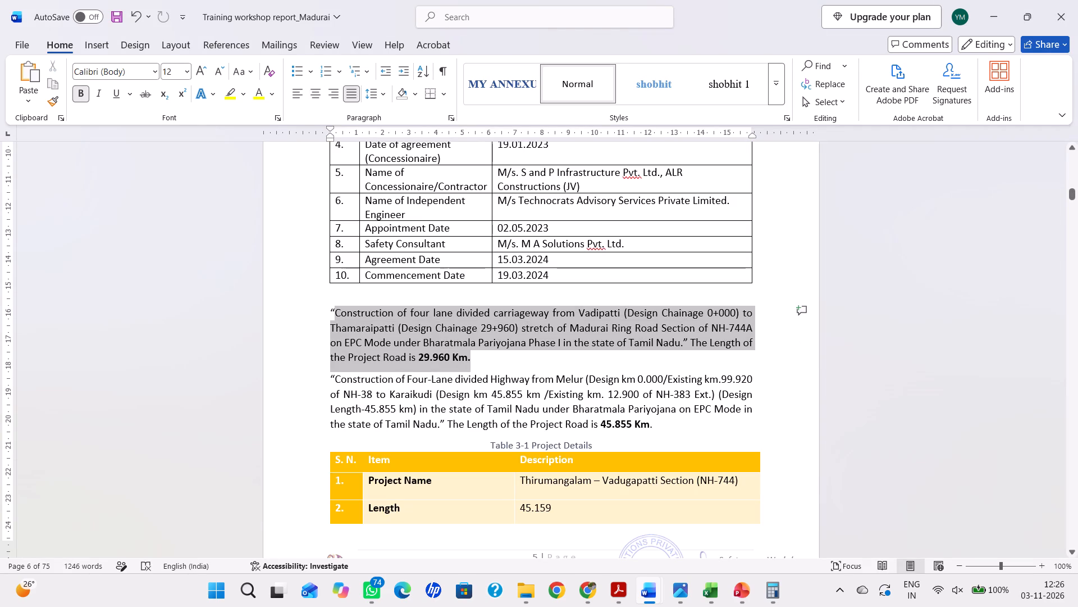
drag(345, 312, 327, 310)
key(ctrl+v)
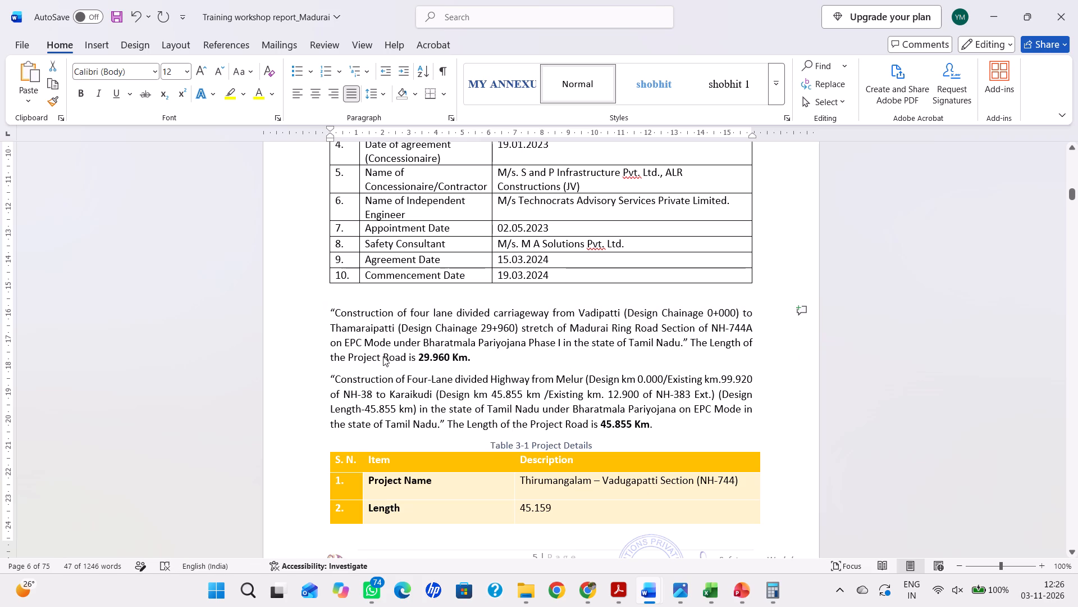
Delete the empty paragraph between the Vadipatti–Thamaraipatti description and its Table 3-1 caption.
scroll(382, 352, up, 9)
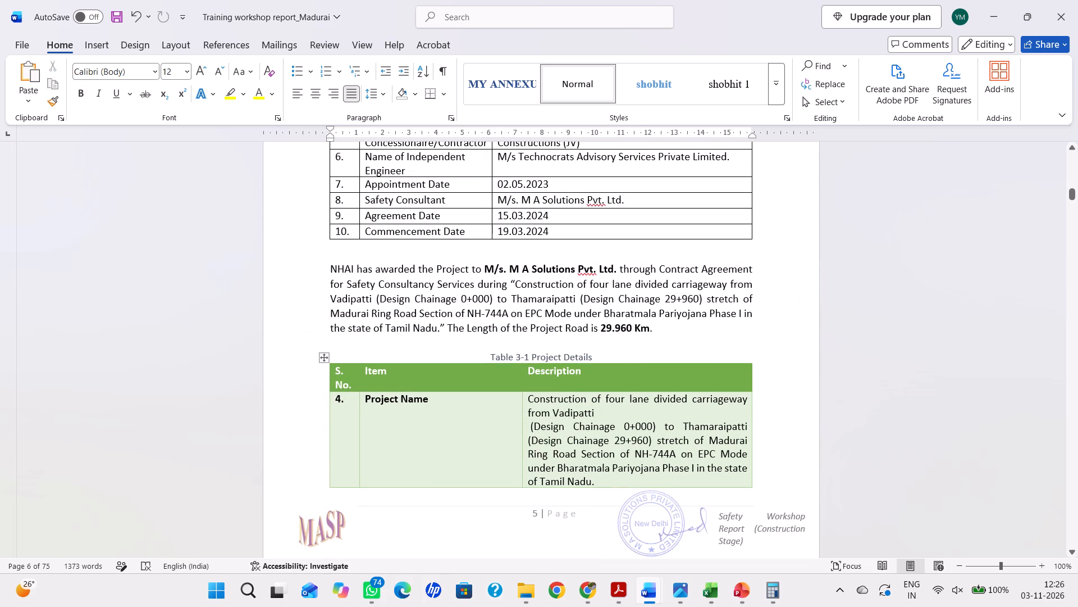
click(487, 346)
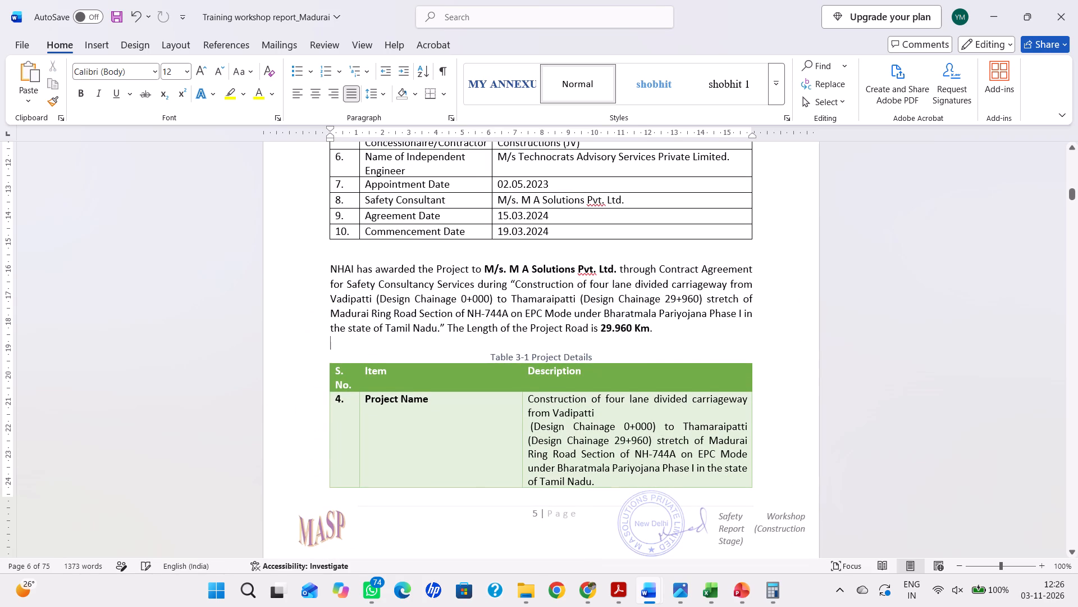
key(BackSpace)
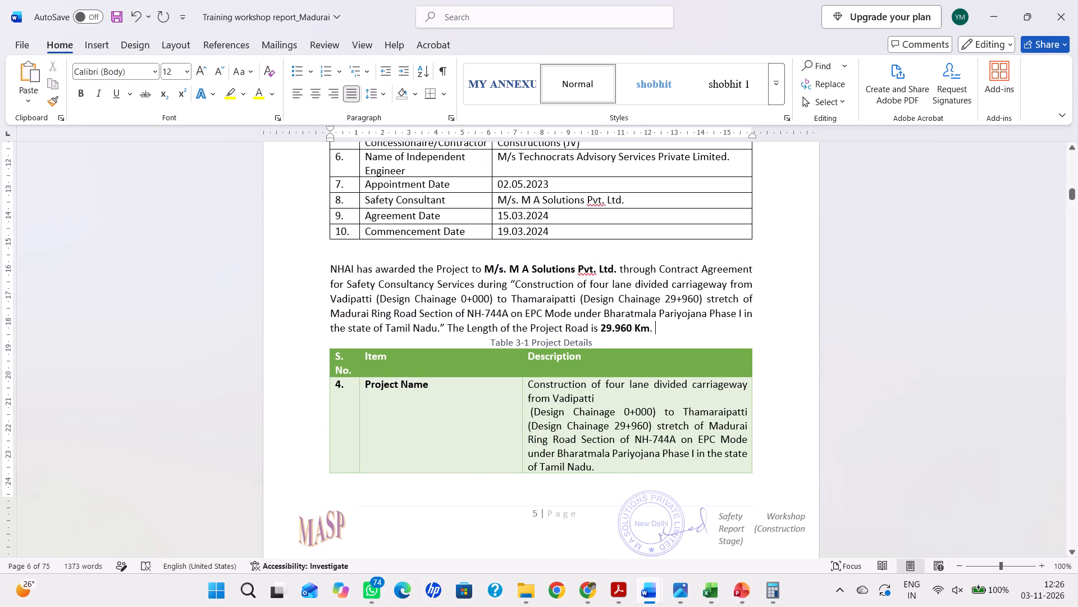
Examine the Projects Background tables and compare the pasted Vadipatti–Thamaraipatti table with the one in its source audit report.
scroll(487, 342, up, 13)
scroll(495, 334, down, 7)
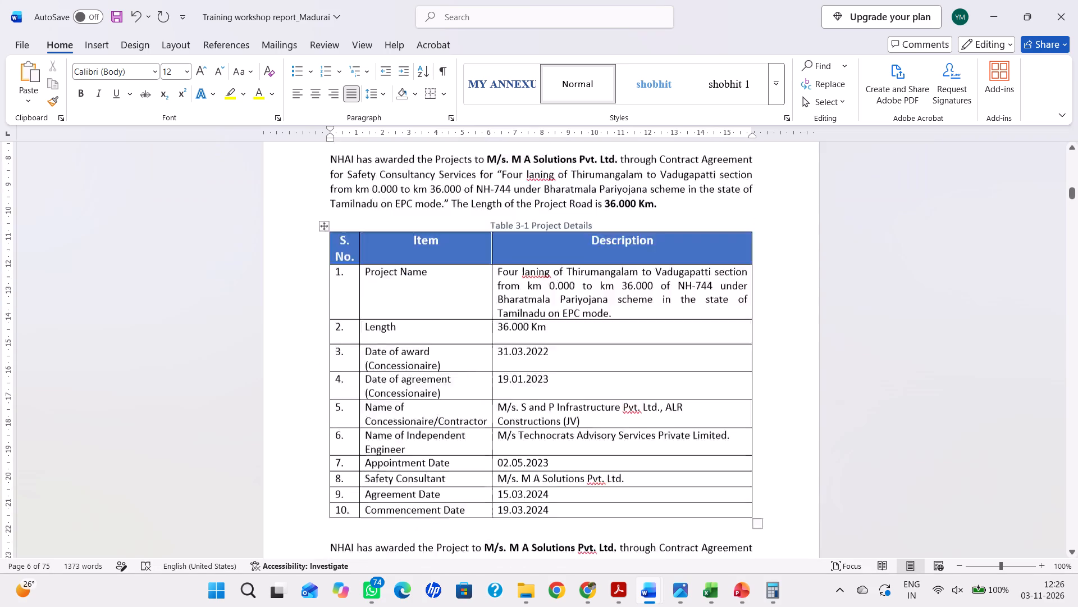
scroll(499, 334, down, 13)
scroll(499, 334, down, 16)
scroll(499, 334, down, 7)
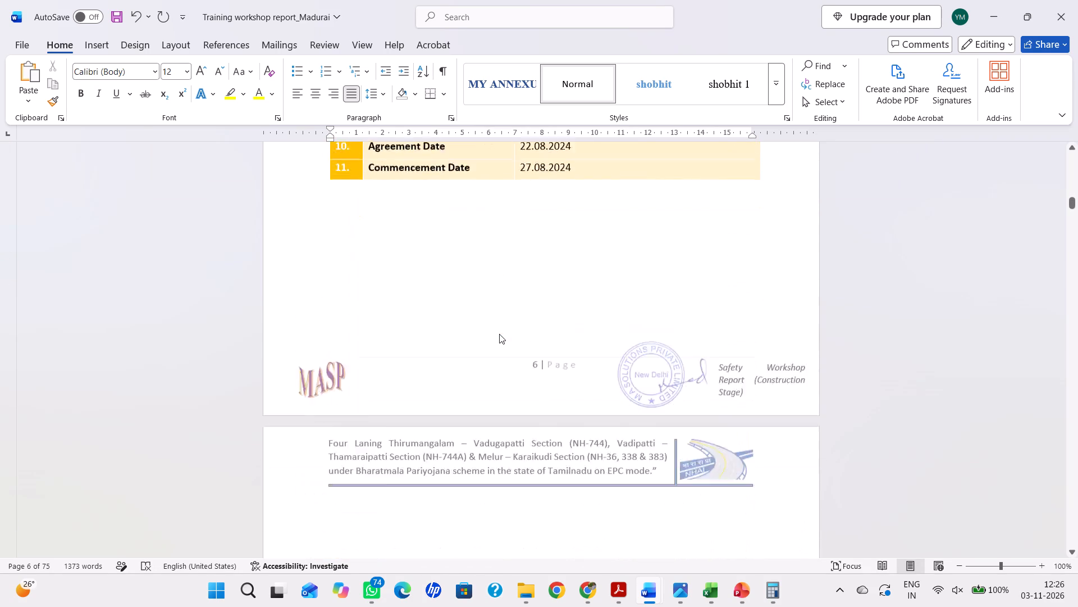
scroll(499, 334, up, 20)
scroll(499, 334, up, 3)
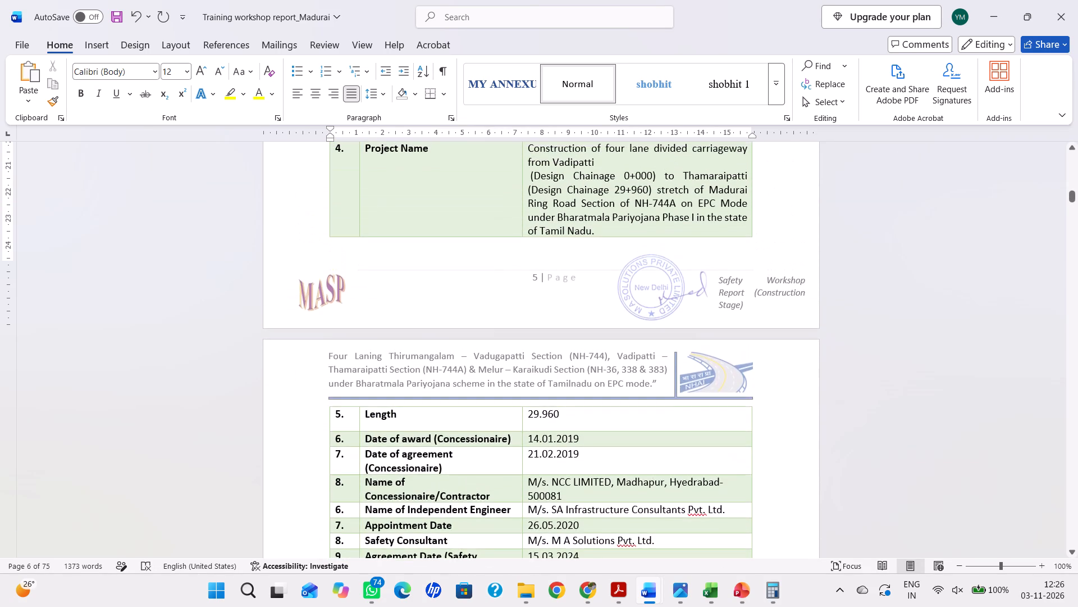
scroll(499, 334, up, 5)
key(grave)
key(alt+Tab)
scroll(500, 334, up, 4)
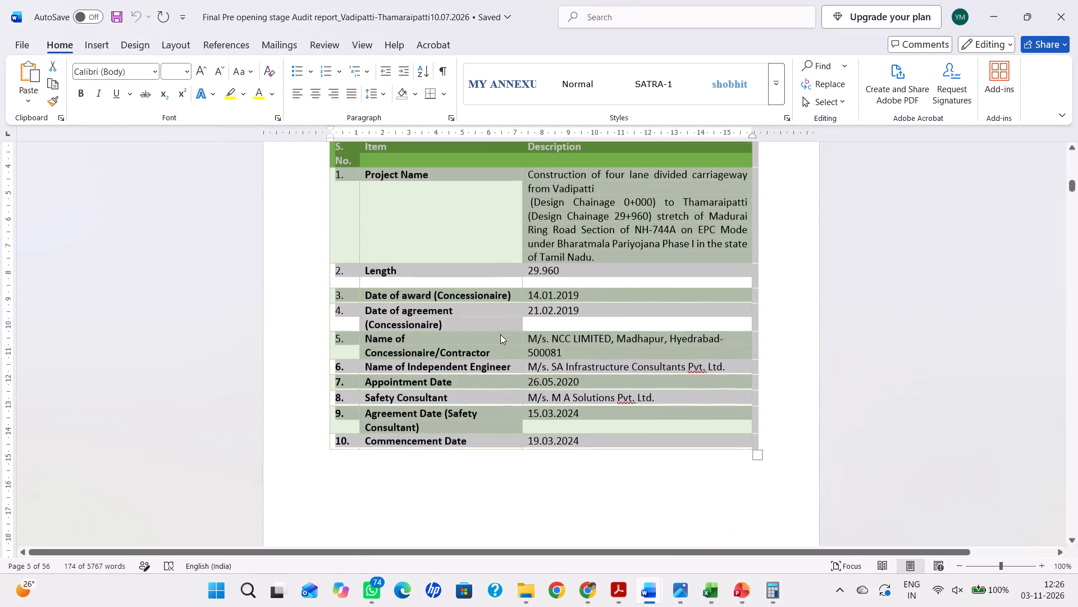
key(grave)
key(alt+Tab)
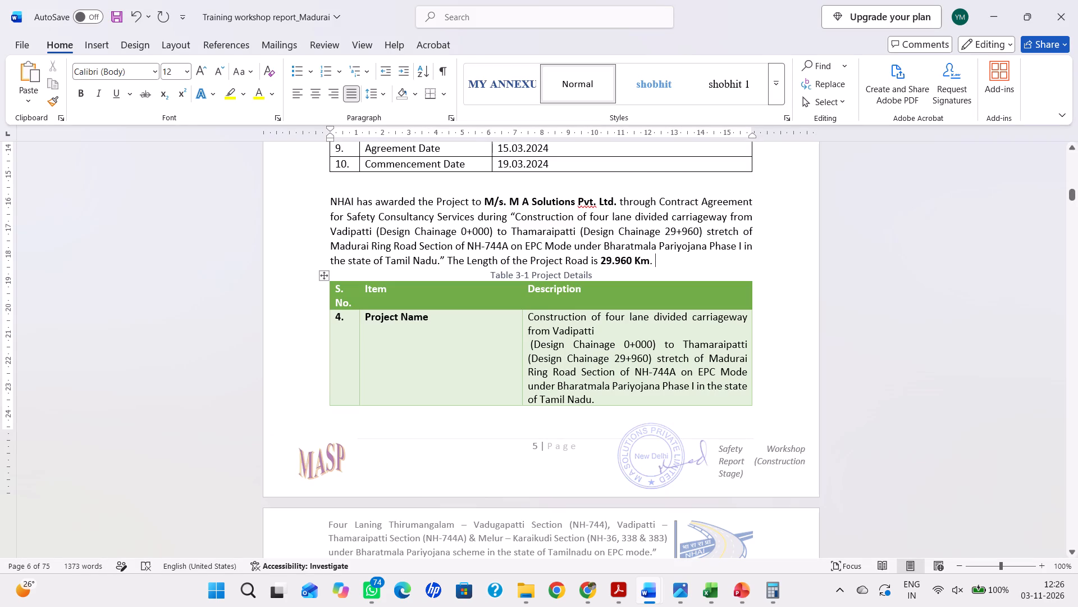
Remove the line break in the Vadipatti table's Project Name description so "from Vadipatti (Design Chainage 0+000)" runs on with one space.
click(530, 342)
key(BackSpace)
key(BackSpace)
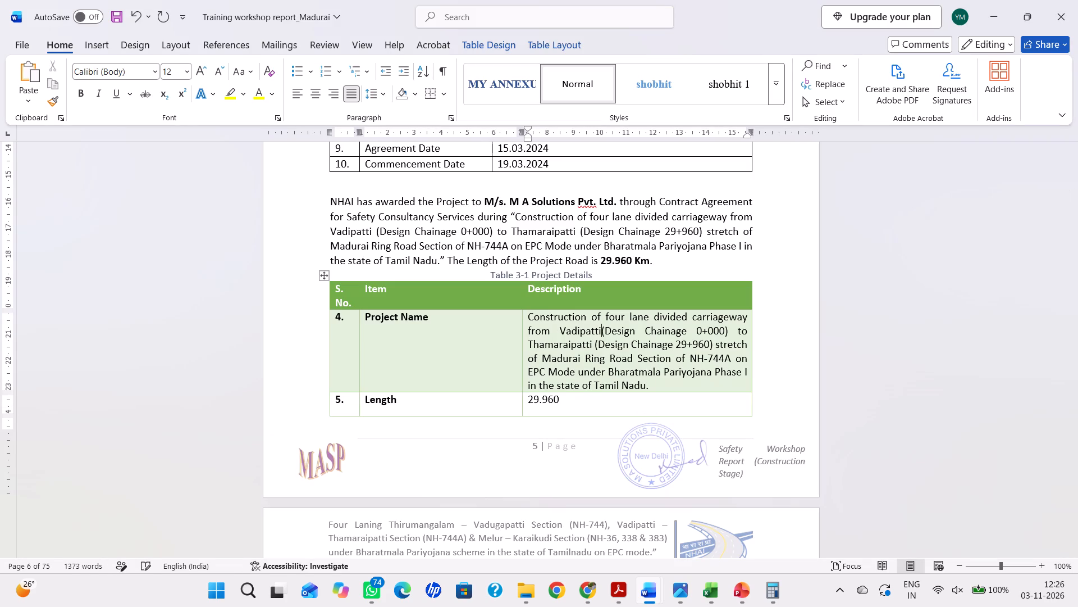
key(space)
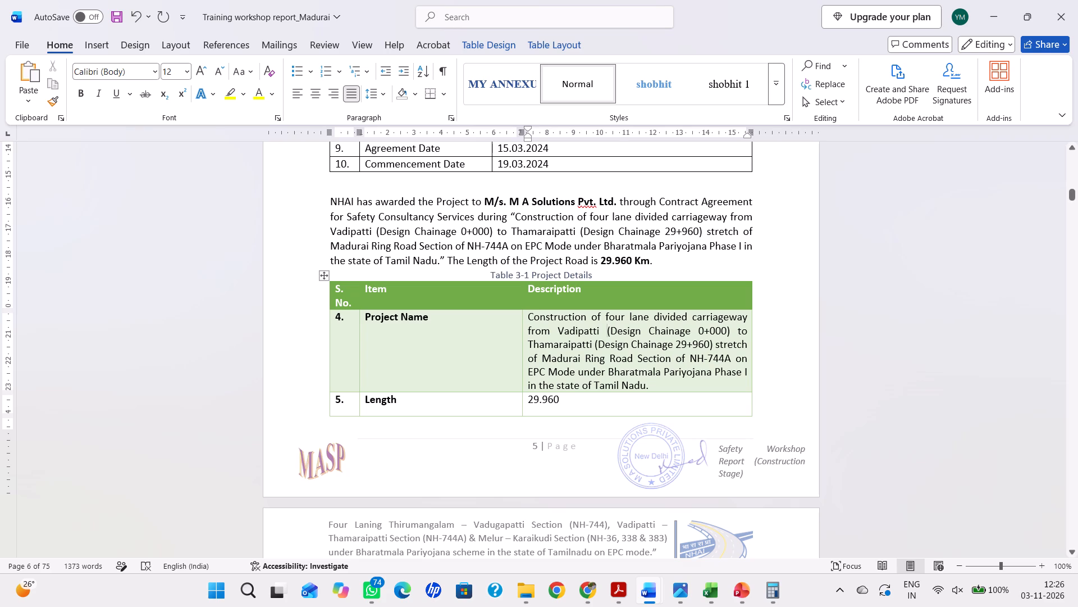
Insert an empty paragraph between the Vadipatti–Thamaraipatti table and the Melur–Karaikudi paragraph.
scroll(565, 360, down, 5)
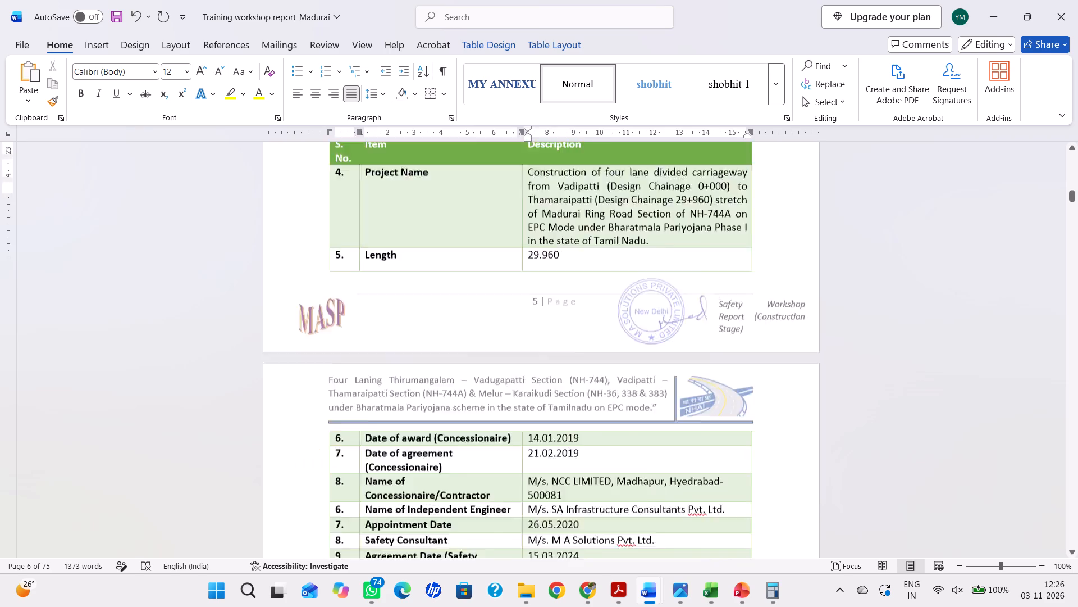
scroll(565, 360, down, 8)
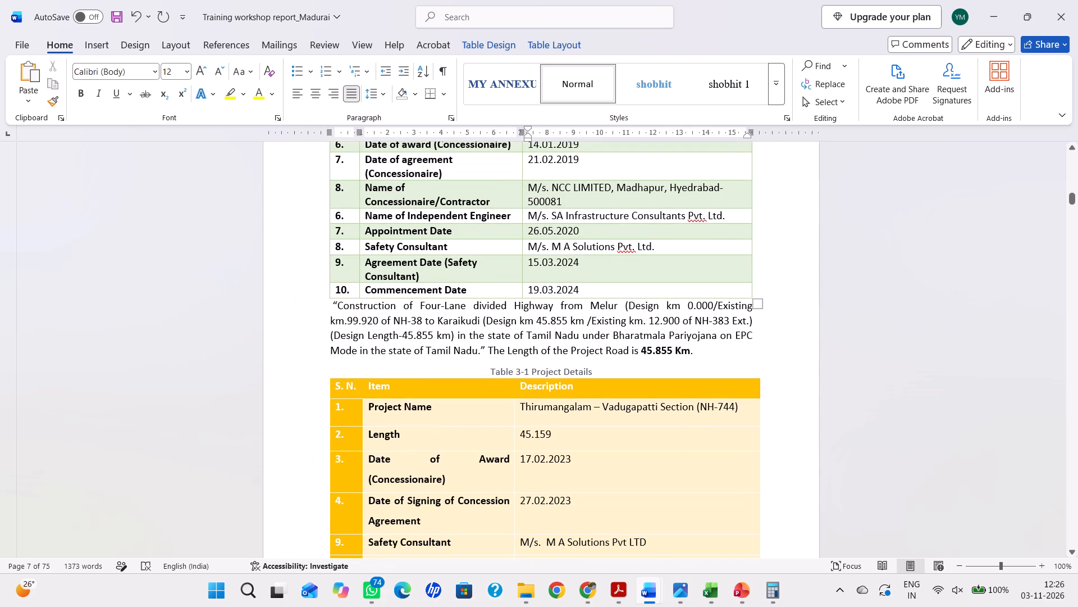
click(333, 306)
key(Return)
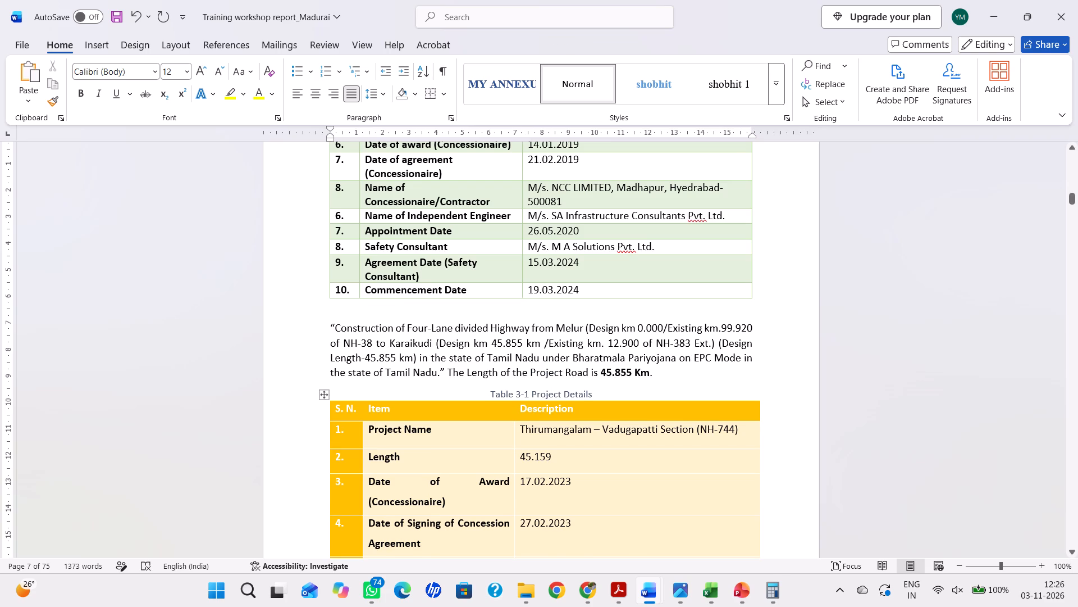
Close the Final Pre opening stage Audit report_Vadipatti-Thamaraipatti10.07.2026 document.
click(663, 579)
click(773, 531)
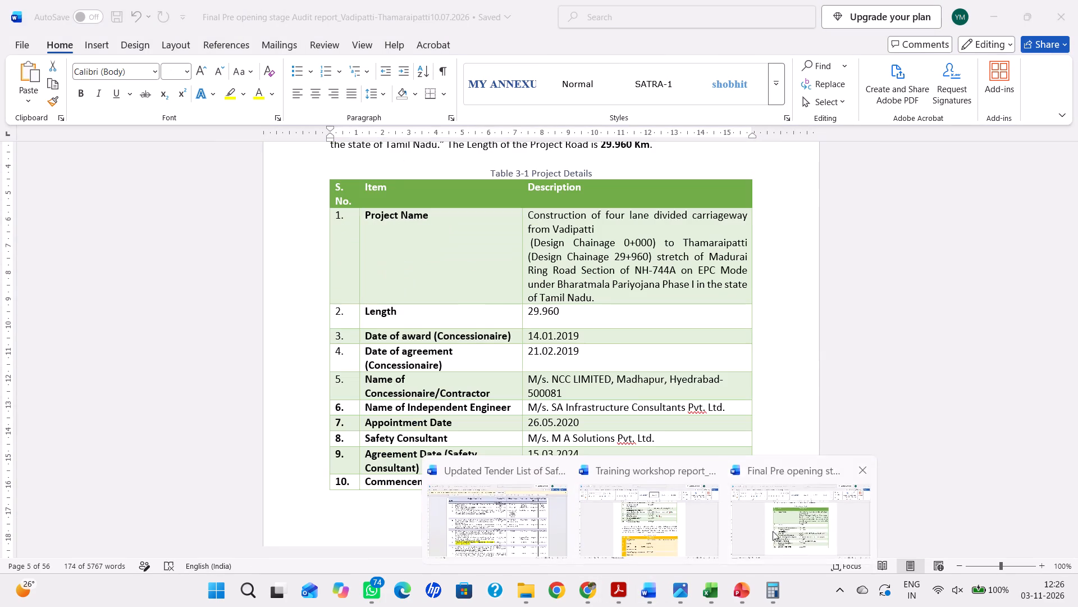
click(1077, 0)
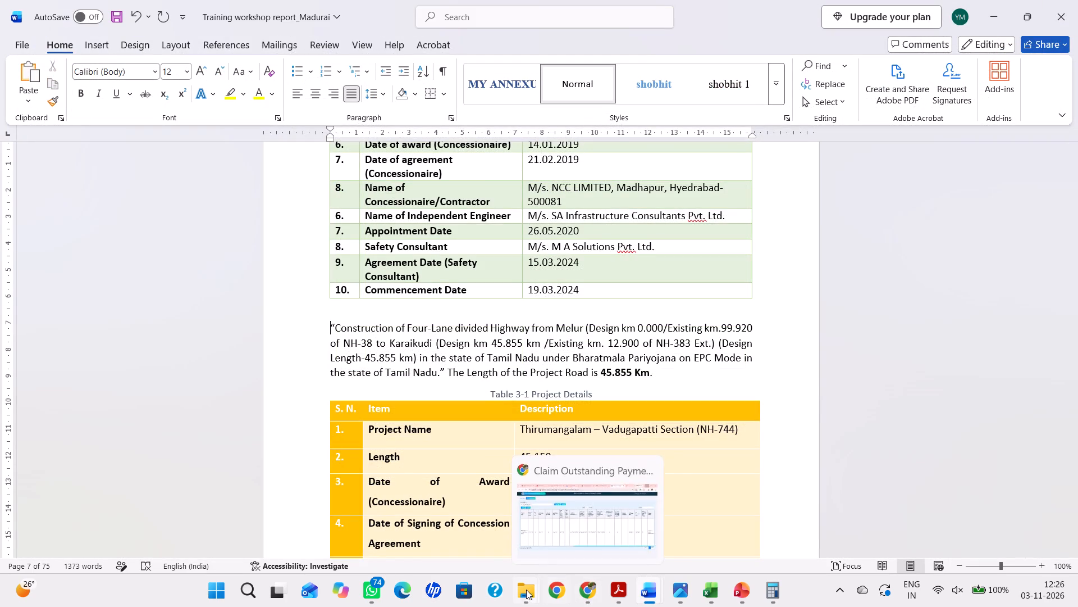
Open Draft Preopening Stage_Melur-Karaikudi - R1 from the Madurai folder.
click(523, 590)
click(588, 523)
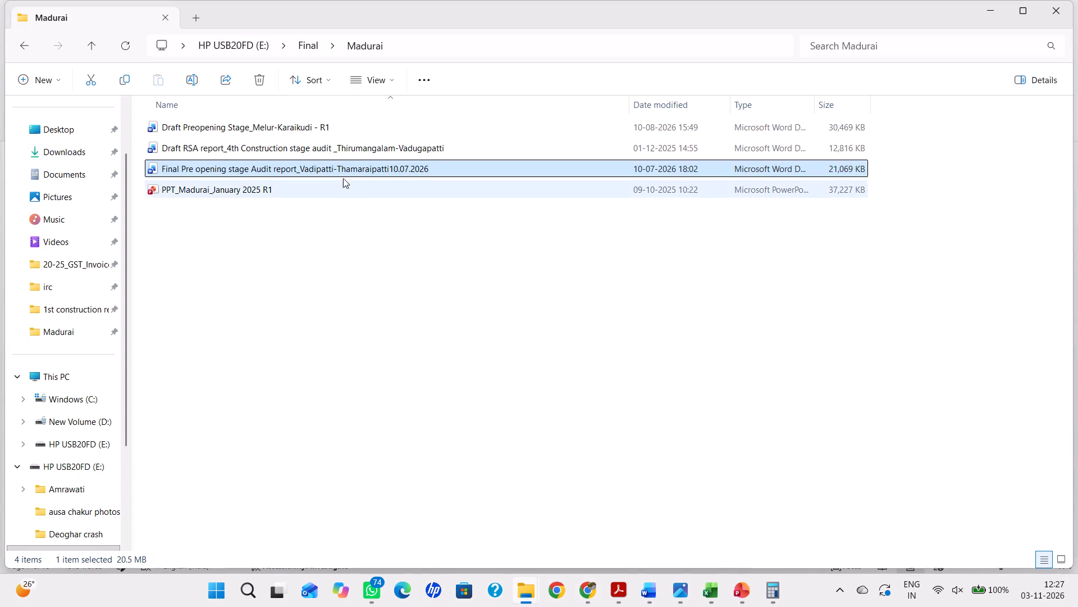
double_click(343, 130)
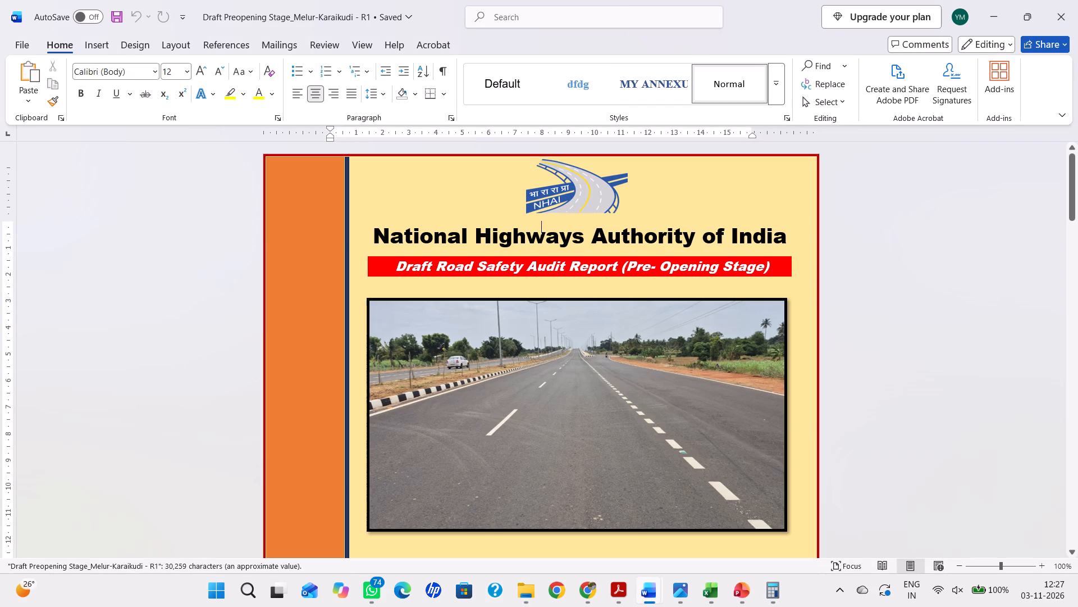
Copy the Project Background paragraph and the Table 3-1 Project Details table, with its caption, from the Melur–Karaikudi report.
scroll(485, 322, down, 18)
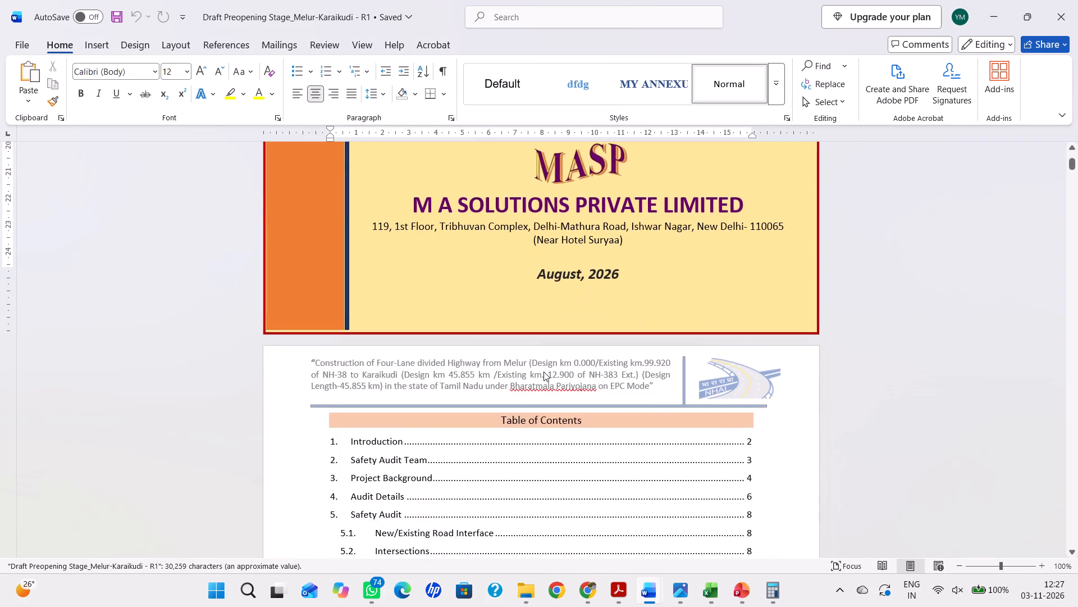
scroll(543, 372, down, 20)
scroll(543, 372, down, 20)
scroll(543, 372, down, 17)
scroll(572, 362, up, 1)
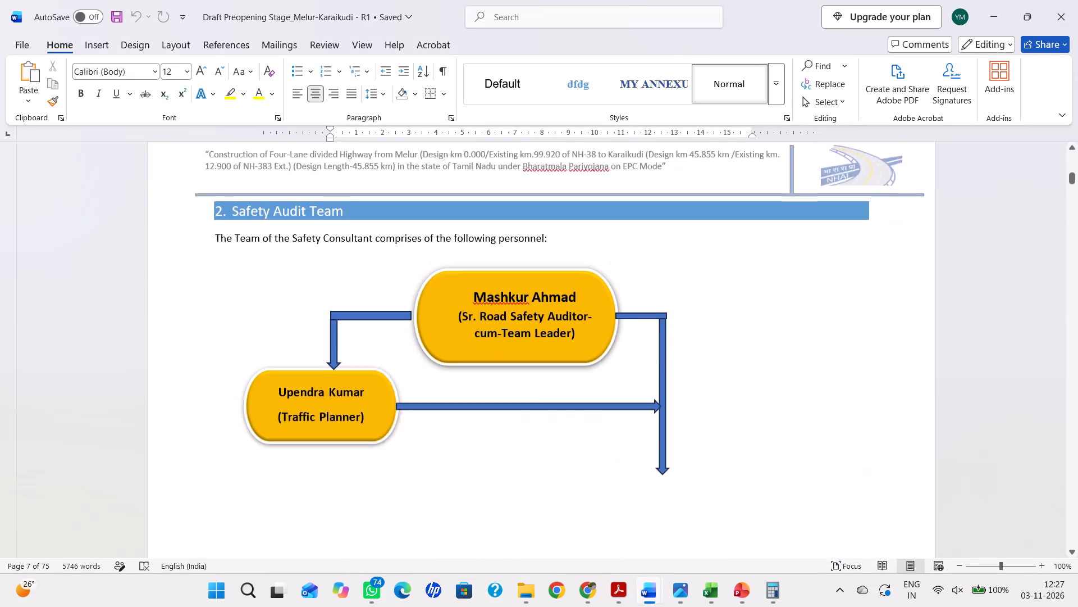
scroll(560, 362, down, 10)
scroll(515, 358, down, 4)
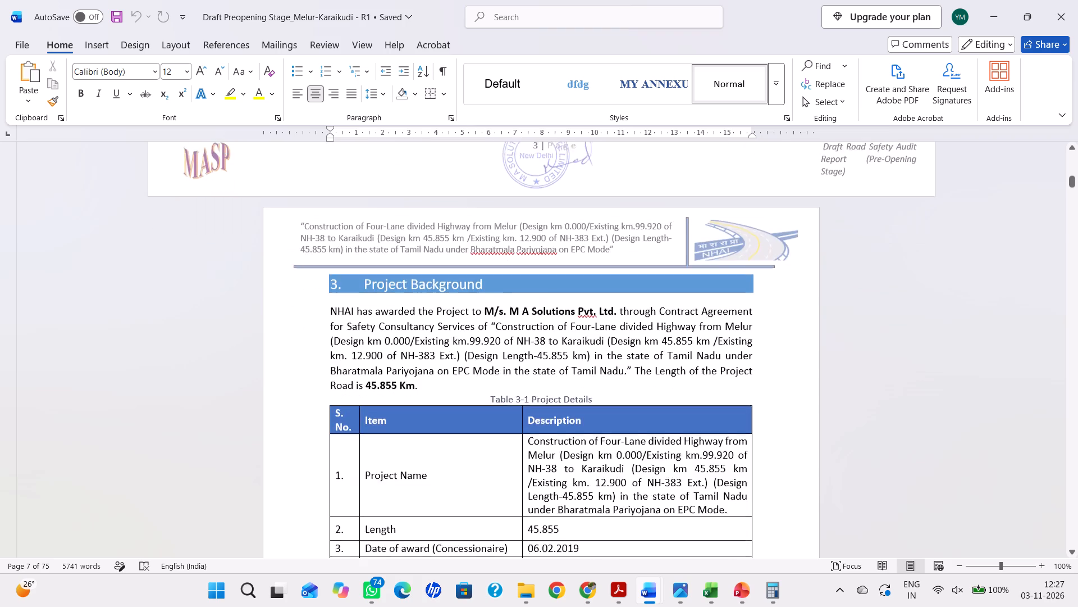
scroll(322, 280, down, 1)
drag(325, 216, 508, 490)
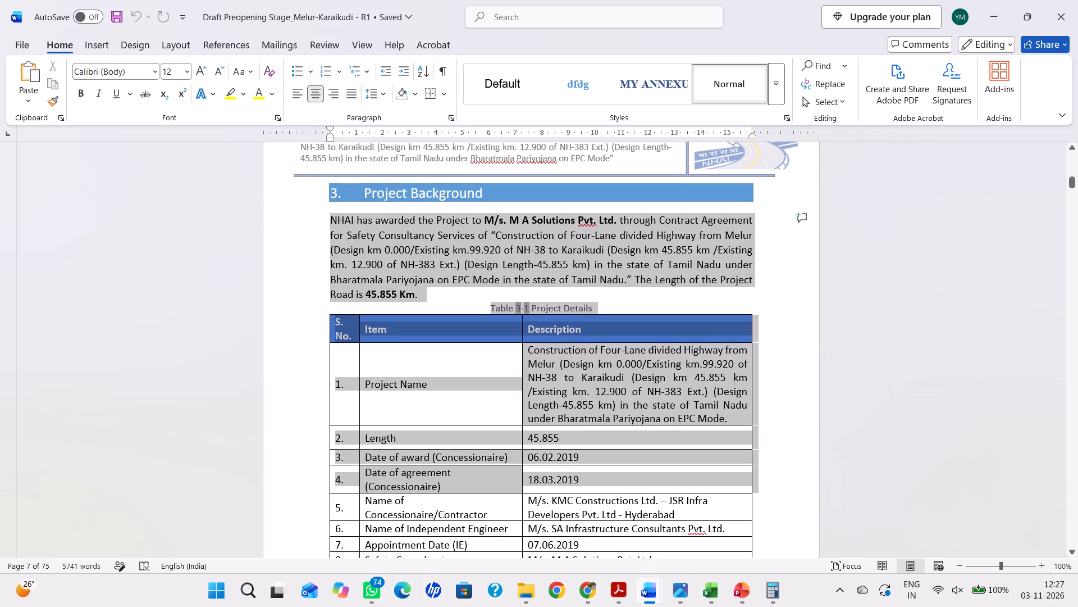
drag(508, 490, 634, 157)
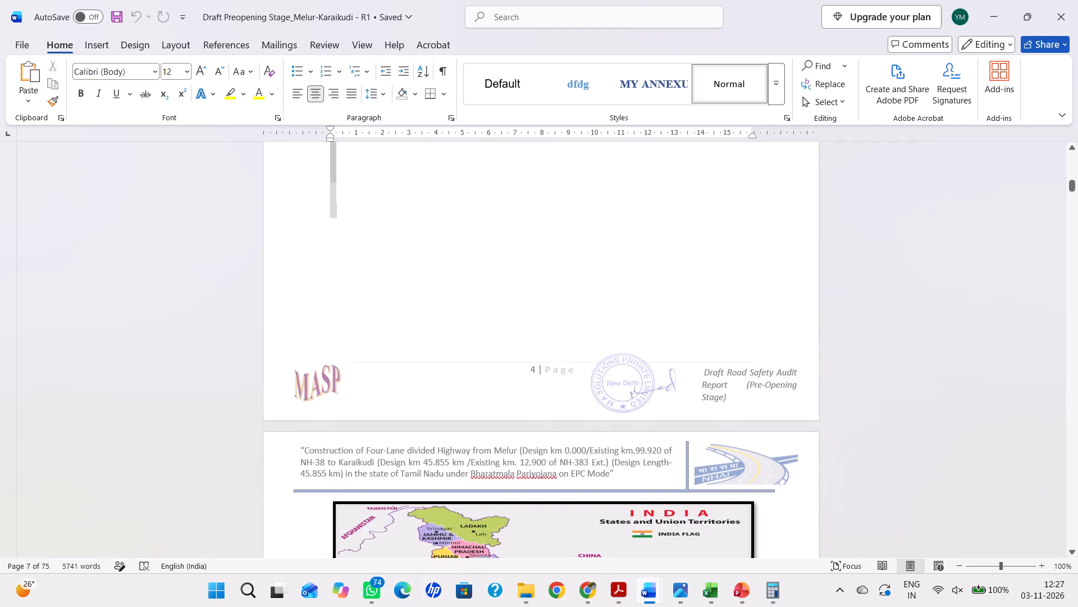
drag(634, 157, 692, 333)
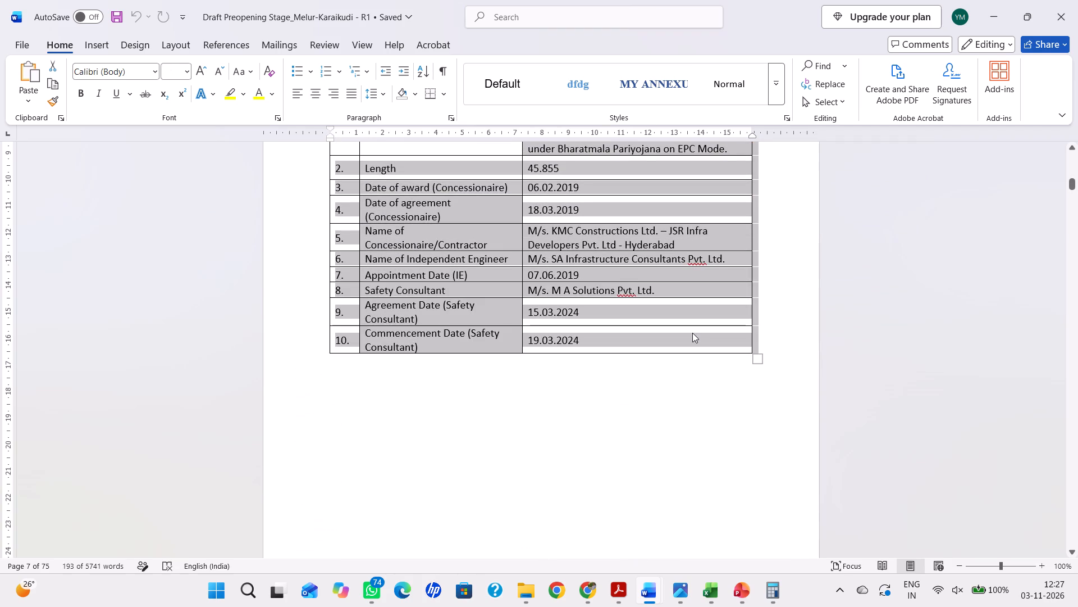
key(ctrl+c)
In the Madurai workshop report, replace the Melur–Karaikudi paragraph and the yellow Project Details table below it with the copied paragraph and table.
key(grave)
key(alt+Tab)
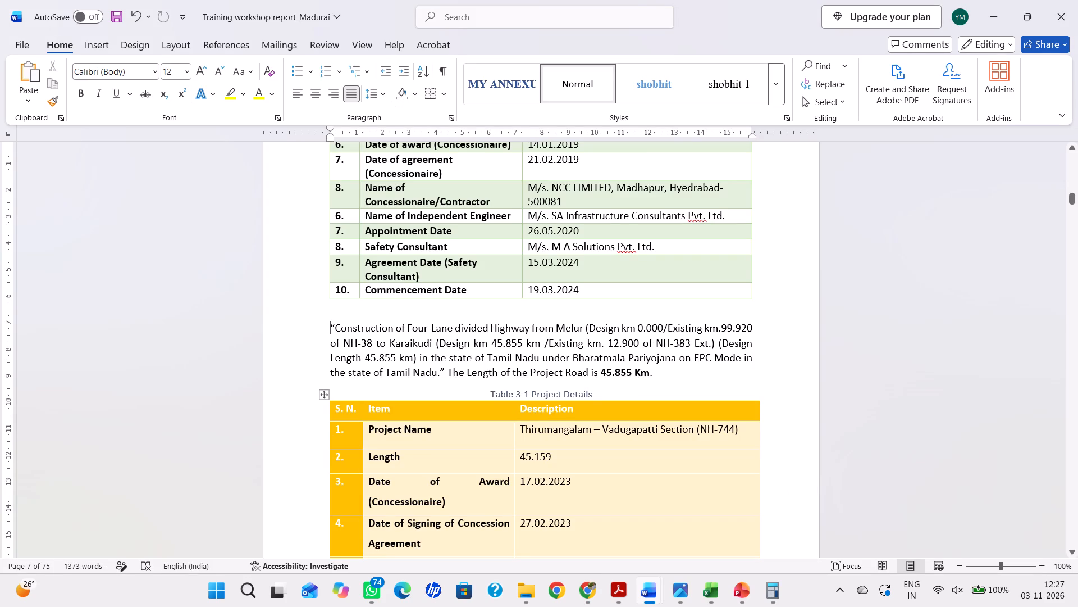
drag(327, 321, 573, 470)
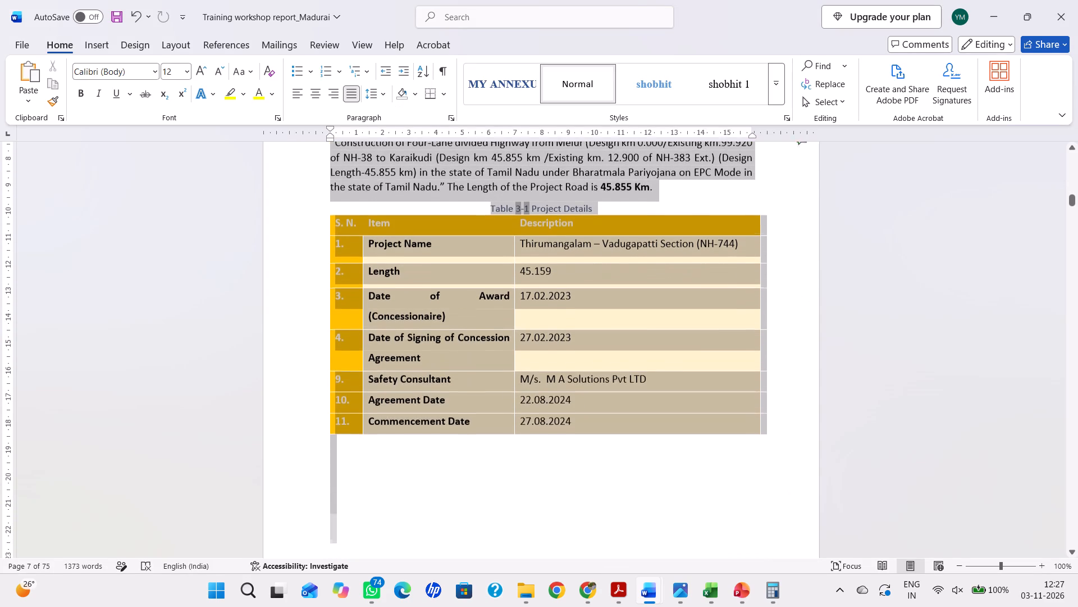
drag(573, 470, 771, 418)
scroll(515, 501, down, 5)
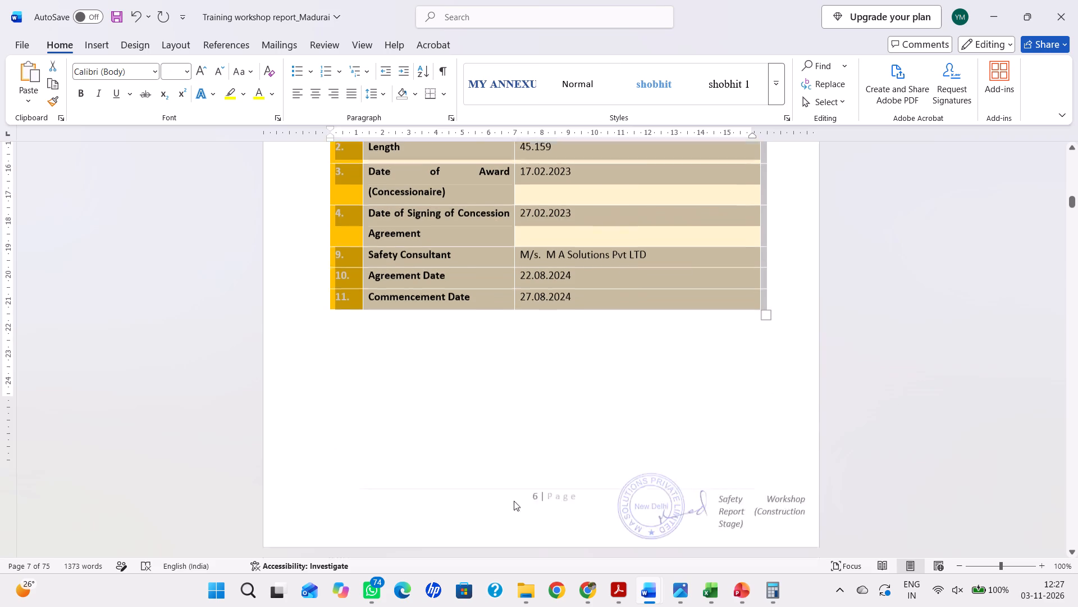
scroll(514, 501, down, 8)
scroll(509, 494, up, 18)
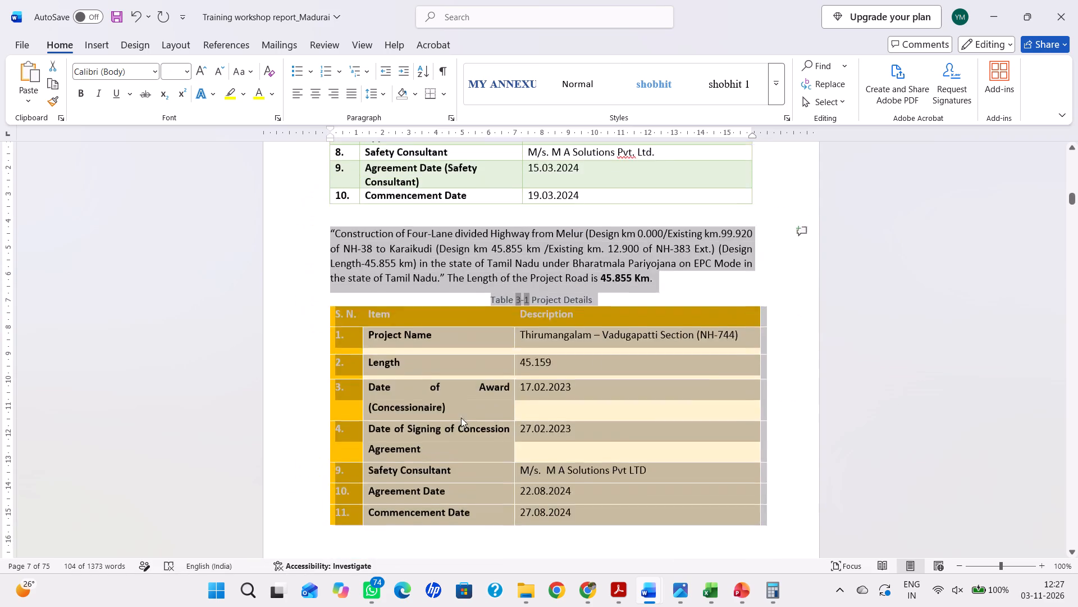
scroll(534, 352, up, 1)
right_click(527, 336)
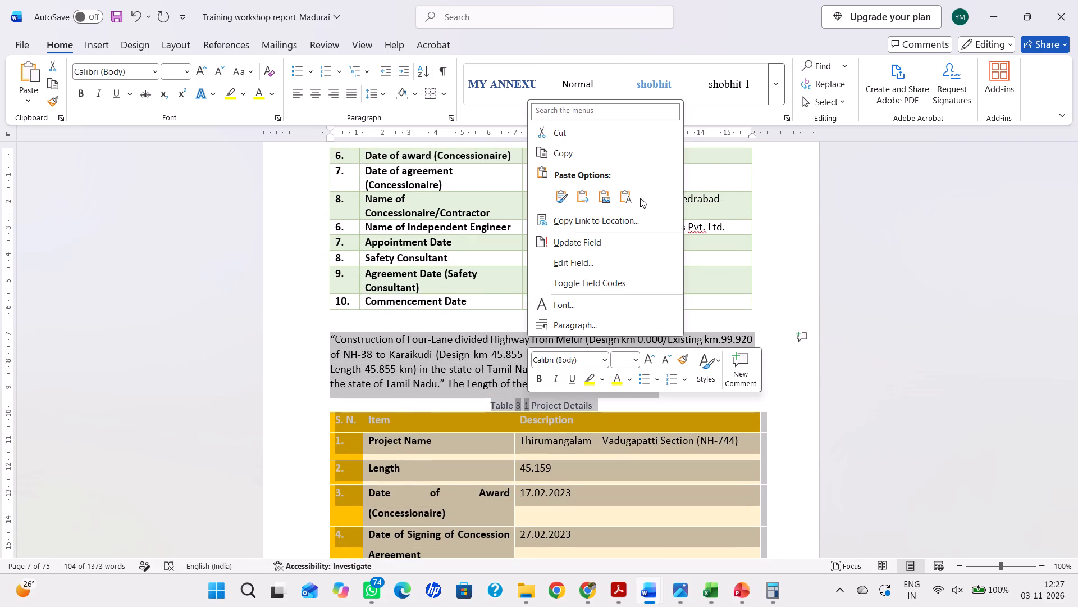
click(631, 196)
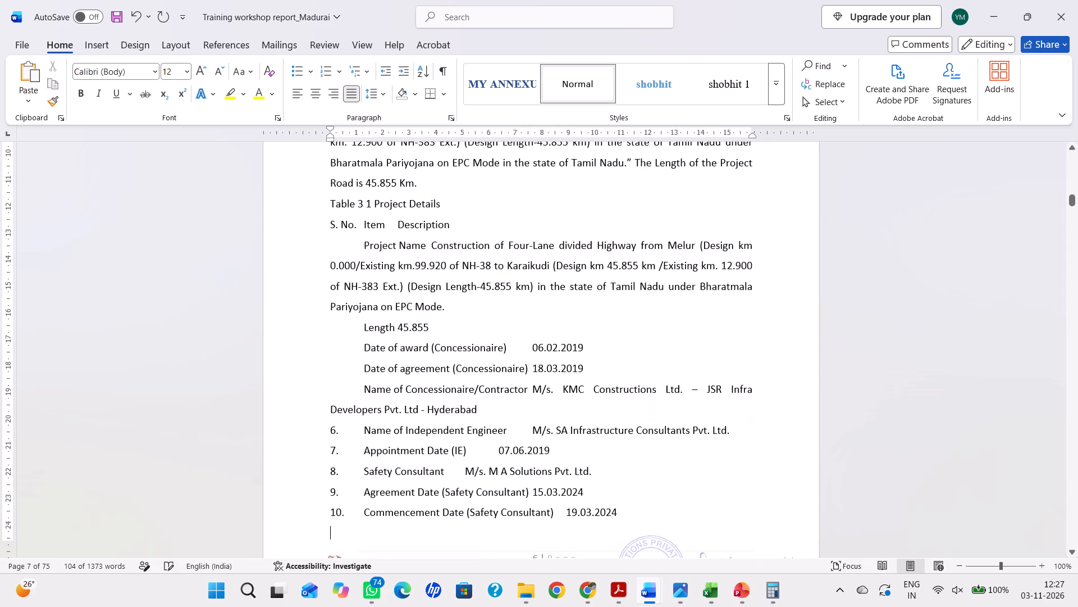
key(ctrl+z)
scroll(385, 347, up, 5)
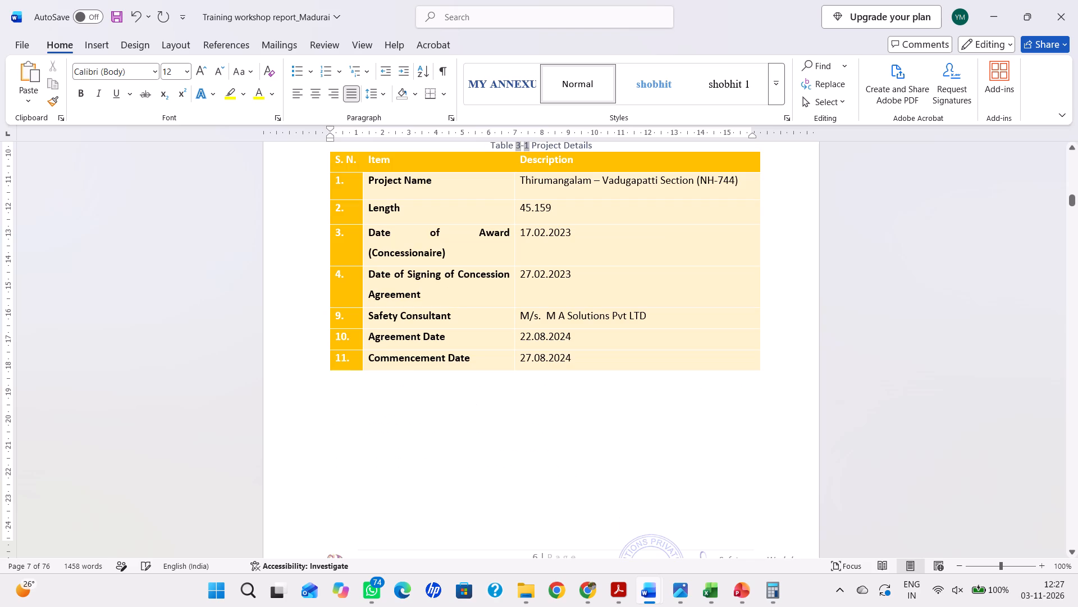
scroll(383, 346, up, 3)
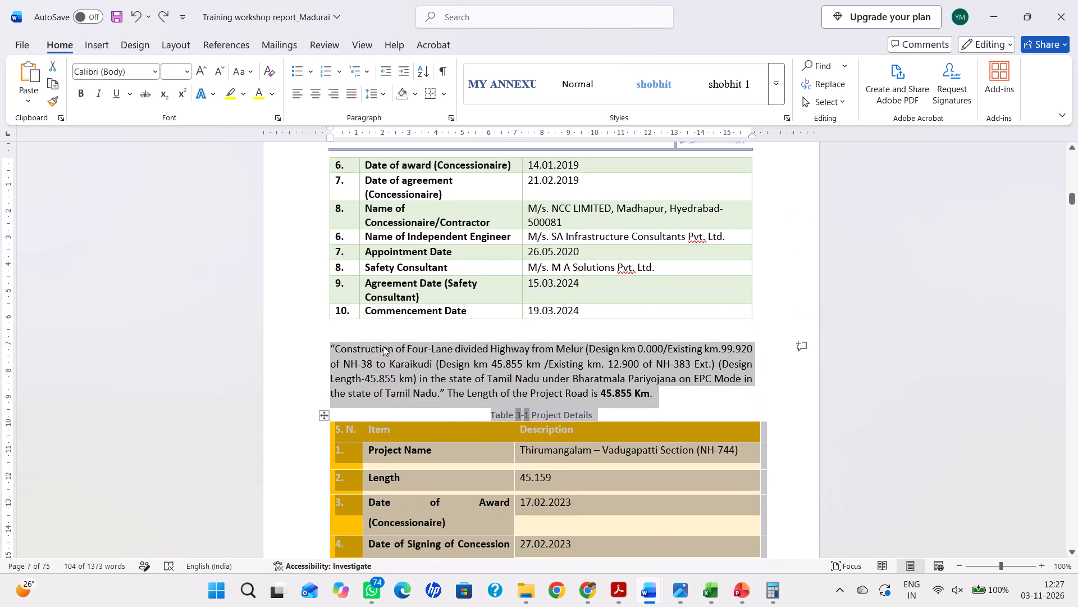
key(ctrl+v)
scroll(400, 365, up, 4)
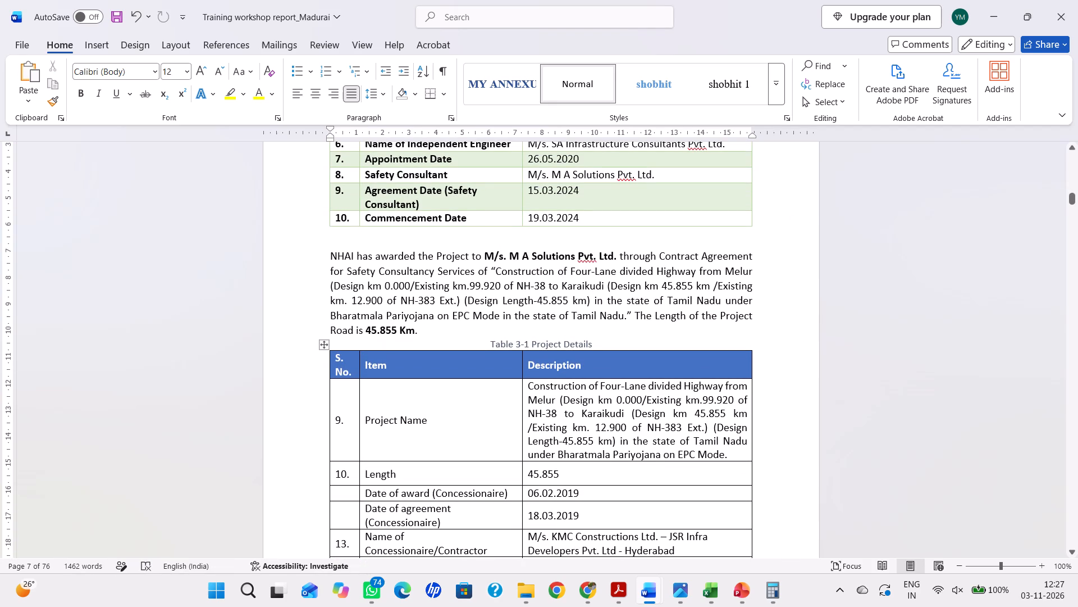
Delete the empty paragraphs above the India map on the page after the Melur–Karaikudi table.
scroll(386, 341, down, 18)
click(409, 301)
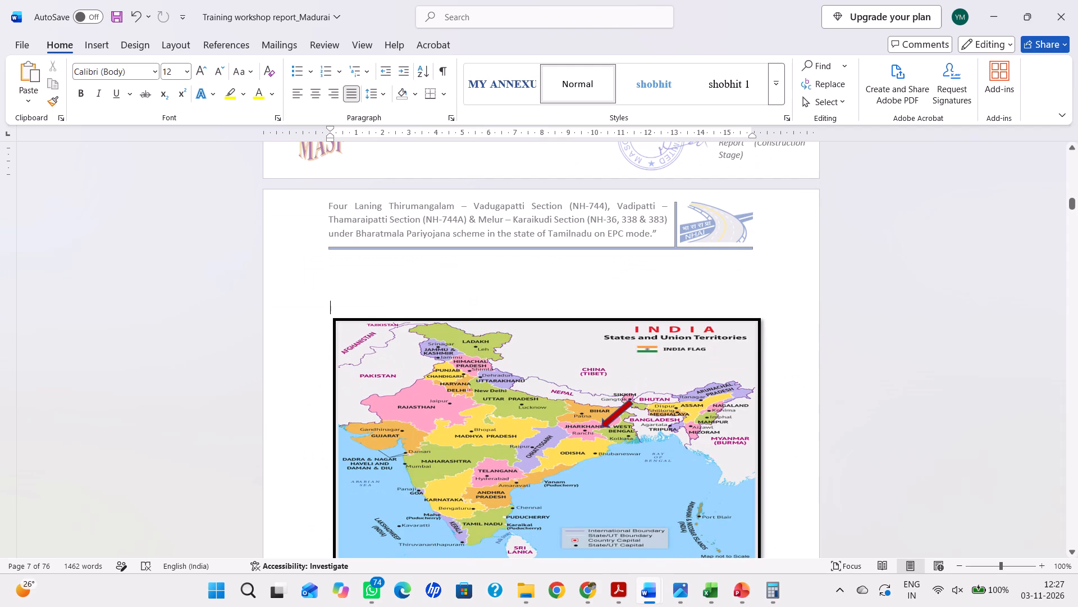
key(BackSpace)
key(BackSpace)
key(BackSpace)
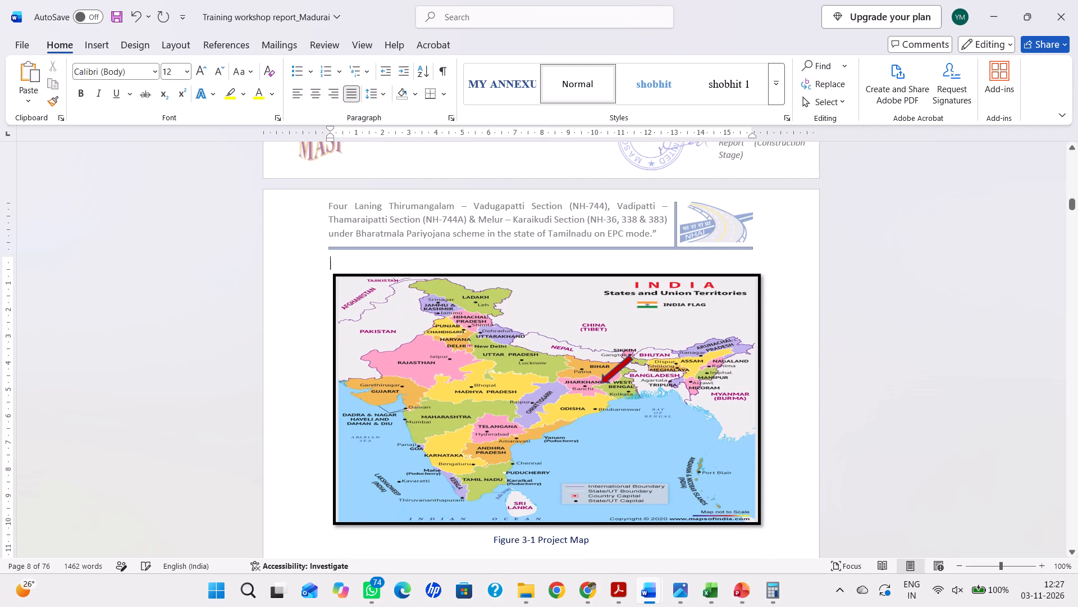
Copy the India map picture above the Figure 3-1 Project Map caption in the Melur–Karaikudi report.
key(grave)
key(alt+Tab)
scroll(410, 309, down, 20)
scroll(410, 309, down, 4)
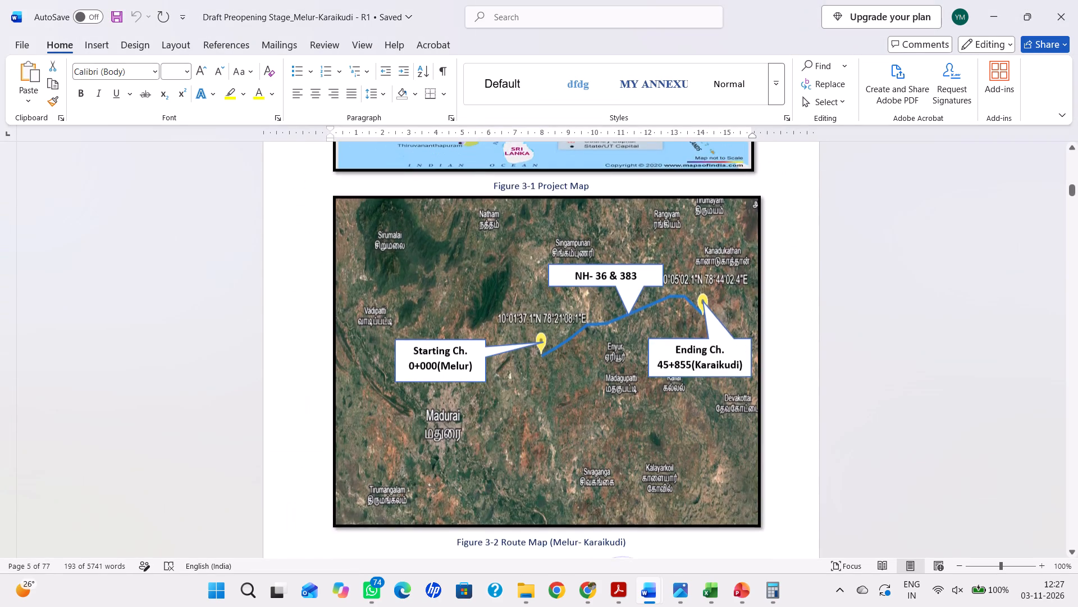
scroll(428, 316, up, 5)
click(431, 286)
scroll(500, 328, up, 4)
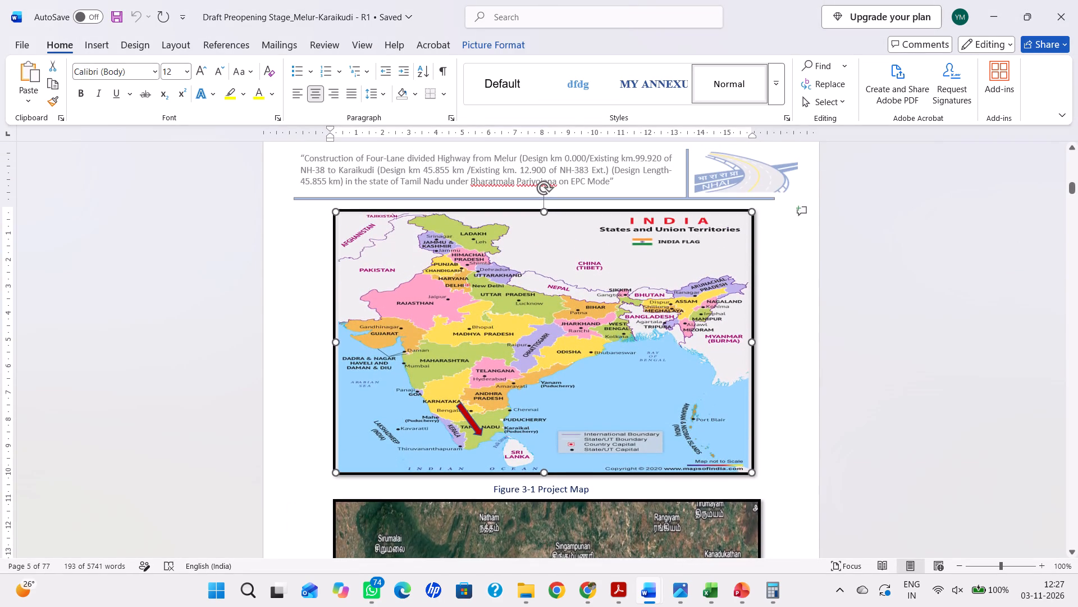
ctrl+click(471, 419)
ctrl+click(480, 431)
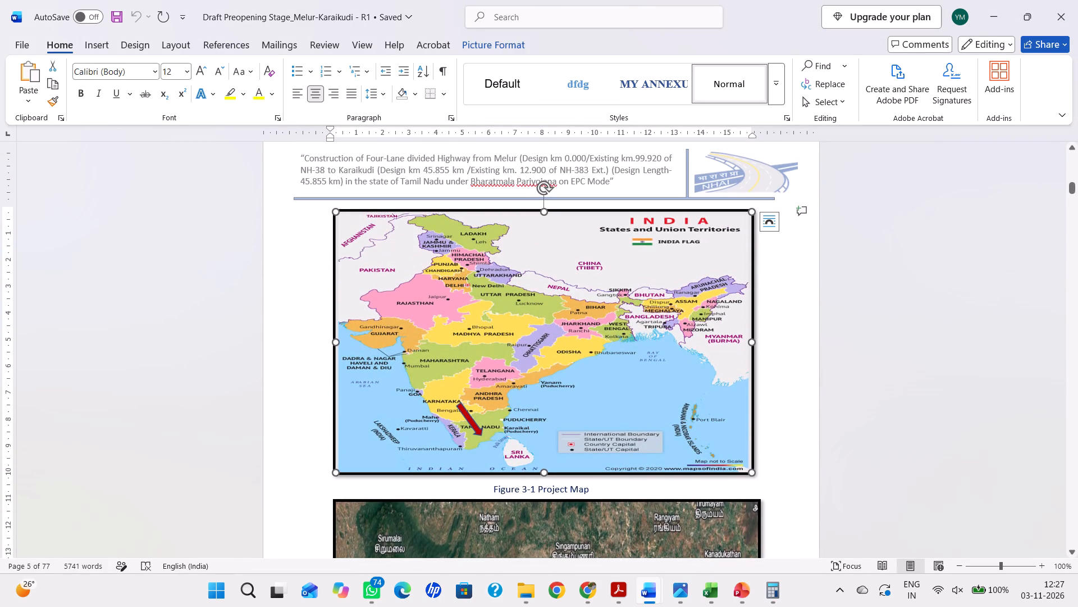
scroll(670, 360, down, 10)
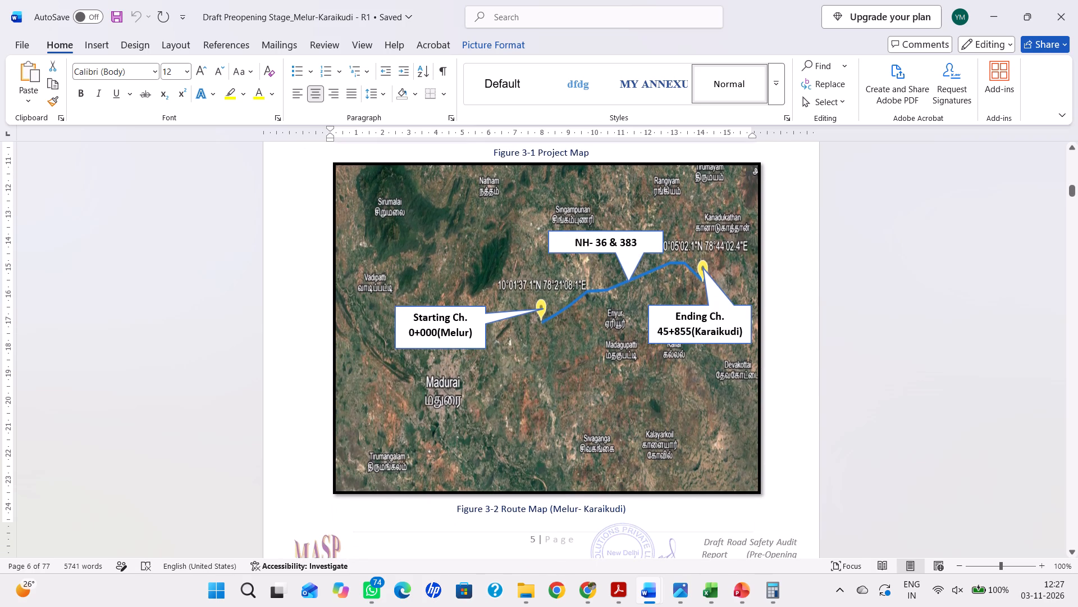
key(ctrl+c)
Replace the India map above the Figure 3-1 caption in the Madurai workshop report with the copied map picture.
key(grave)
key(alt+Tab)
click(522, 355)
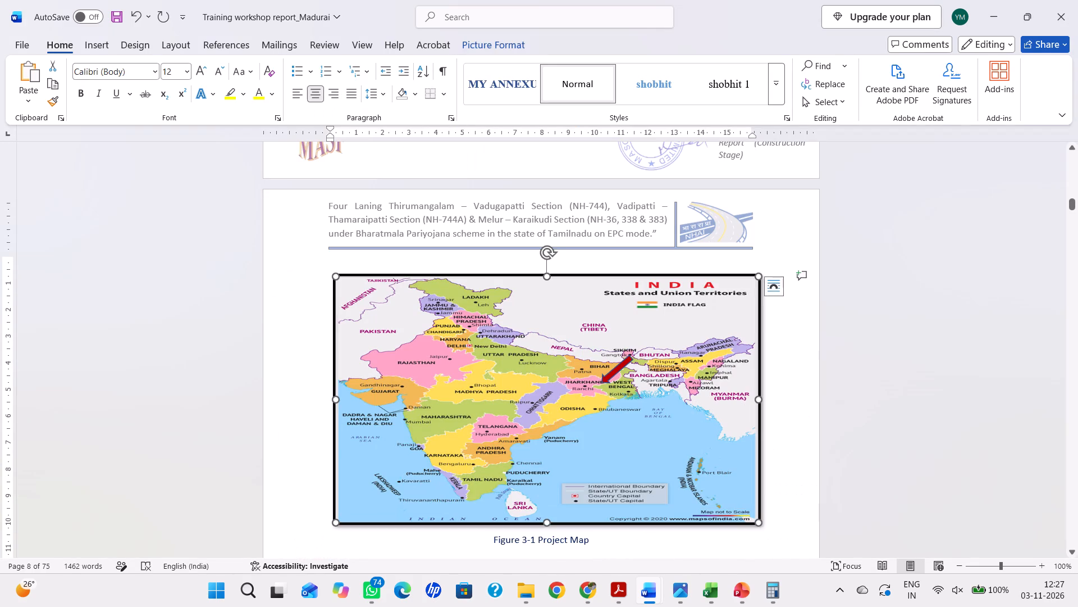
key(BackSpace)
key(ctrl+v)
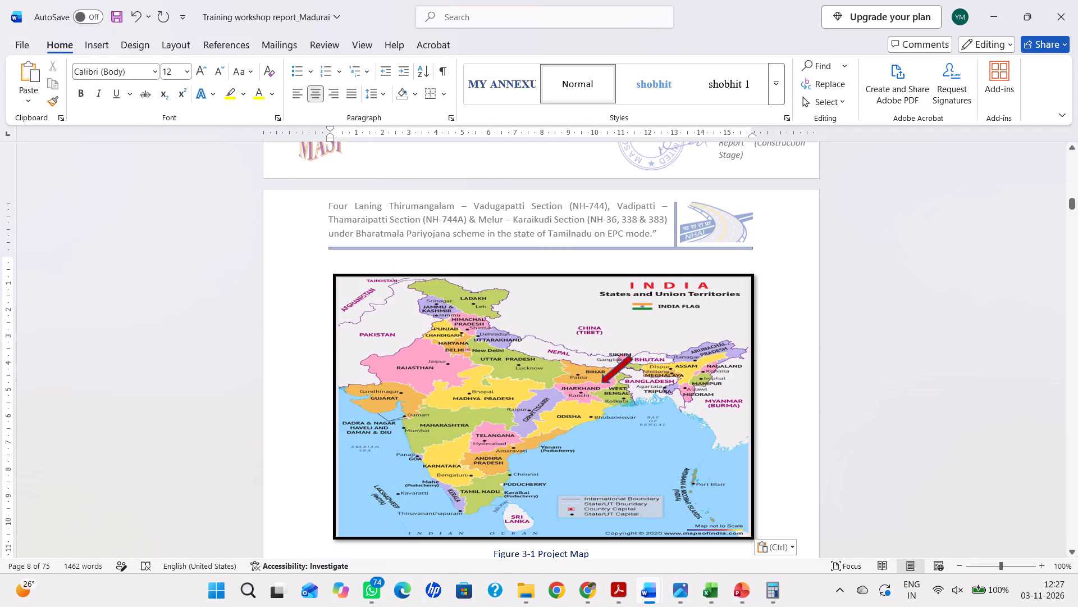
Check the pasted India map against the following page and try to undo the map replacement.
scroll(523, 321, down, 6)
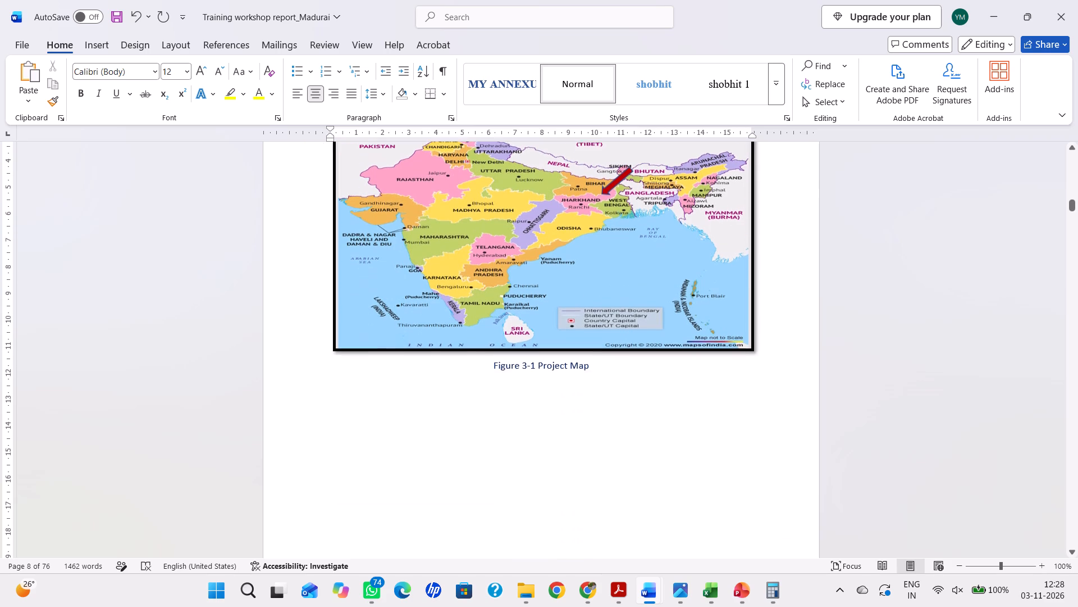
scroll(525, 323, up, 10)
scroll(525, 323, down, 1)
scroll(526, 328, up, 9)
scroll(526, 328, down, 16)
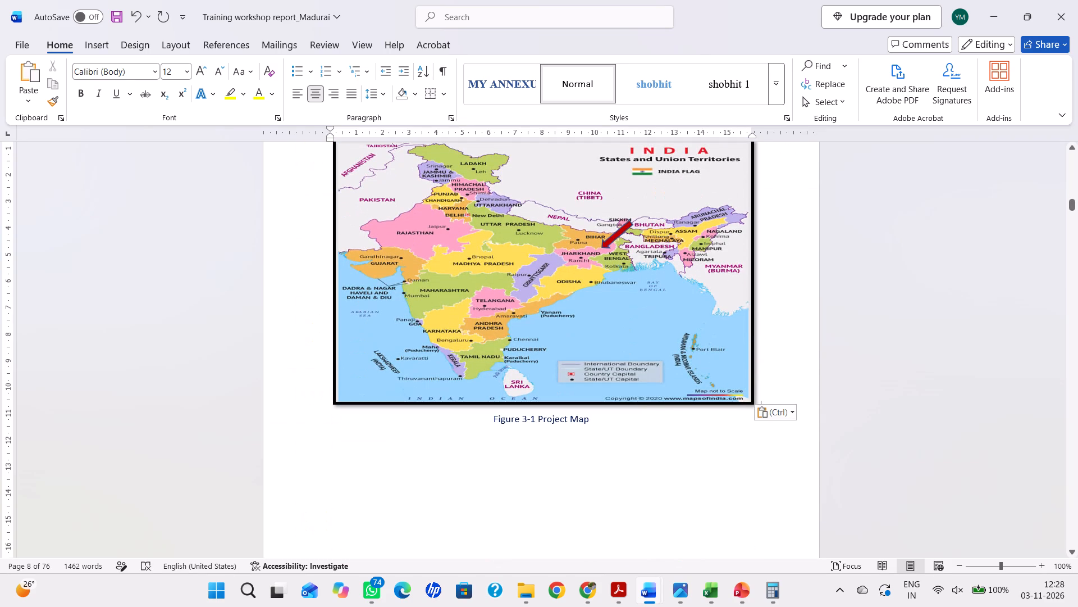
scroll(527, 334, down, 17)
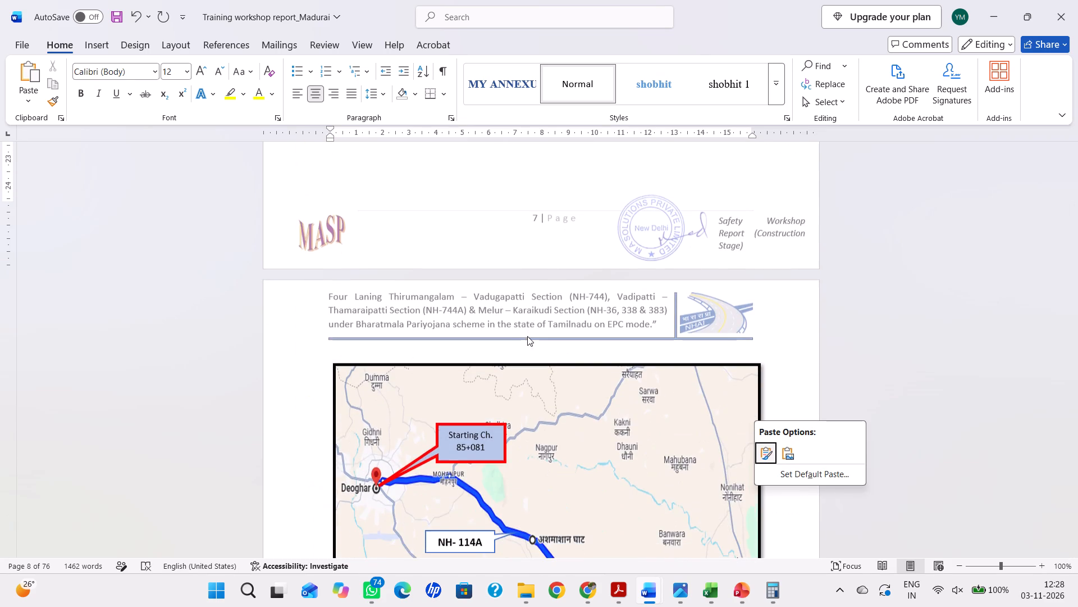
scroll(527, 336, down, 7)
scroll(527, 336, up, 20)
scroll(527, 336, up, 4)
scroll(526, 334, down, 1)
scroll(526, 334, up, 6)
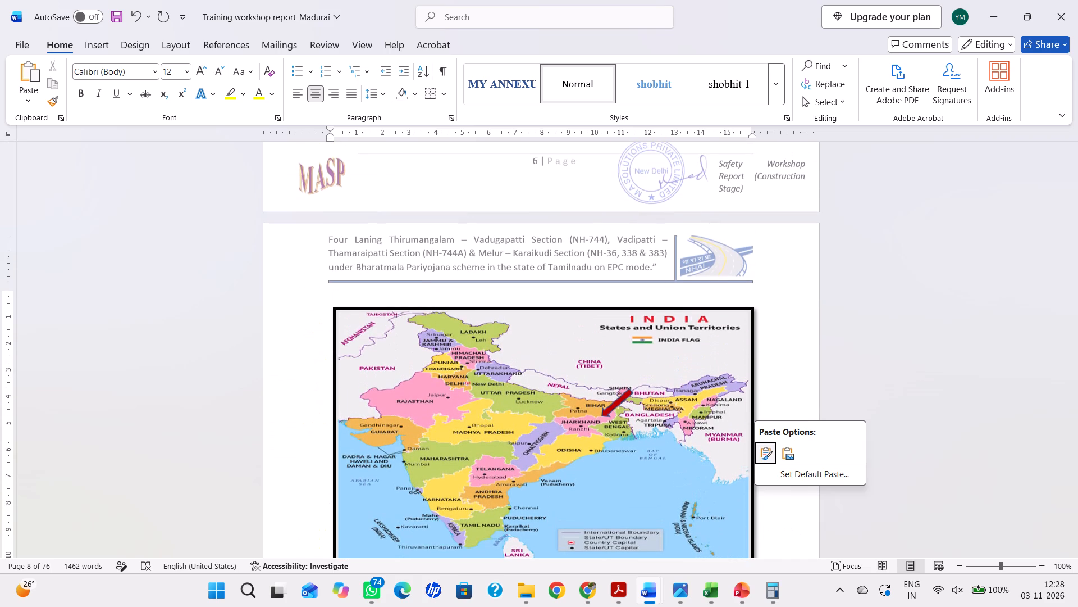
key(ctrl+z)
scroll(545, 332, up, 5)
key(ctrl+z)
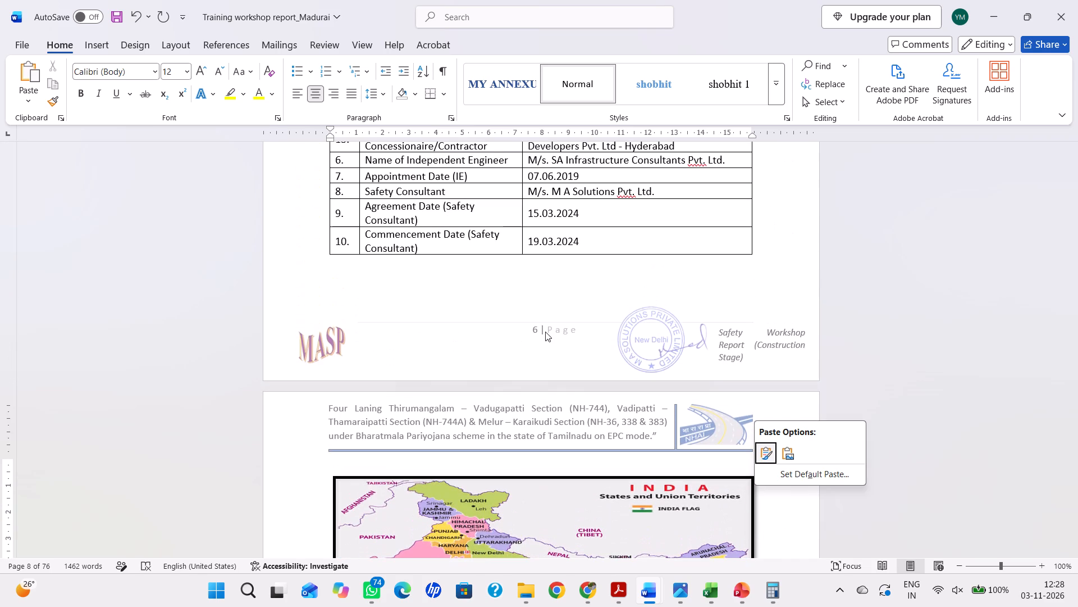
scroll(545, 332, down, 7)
Copy the India map picture for Figure 3-1 Project Map from the Melur–Karaikudi report again.
key(grave)
key(alt+Tab)
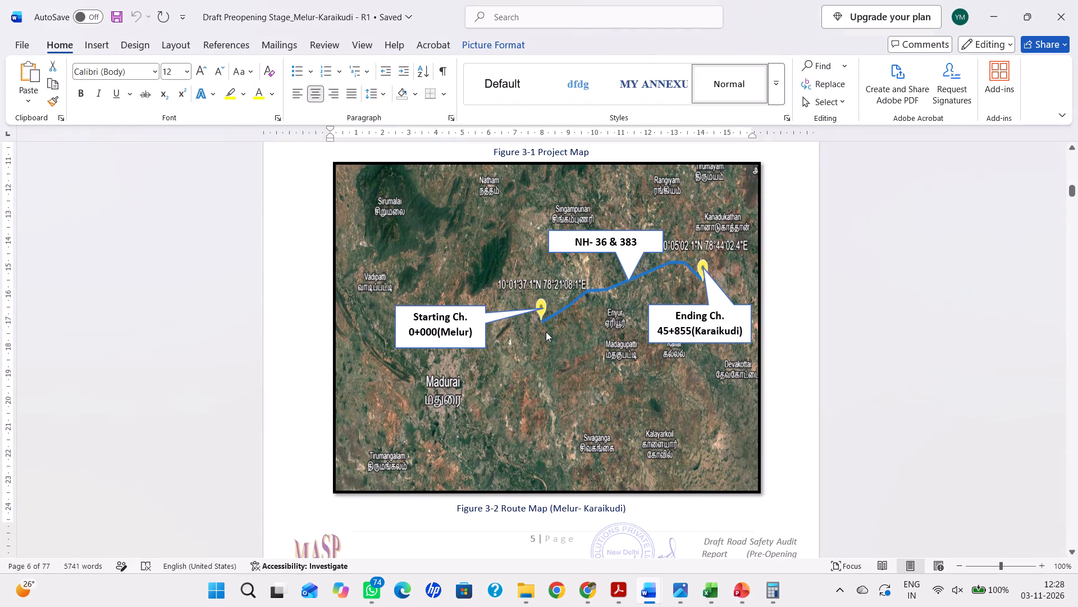
scroll(370, 511, up, 20)
scroll(370, 511, up, 1)
scroll(560, 289, up, 6)
scroll(560, 288, down, 12)
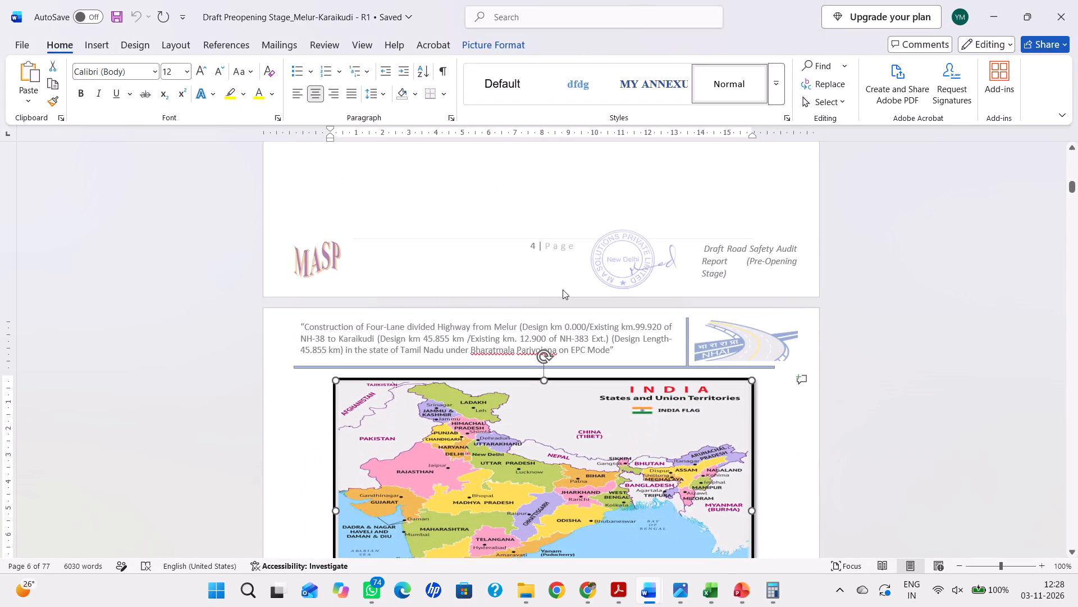
scroll(563, 289, down, 7)
click(563, 289)
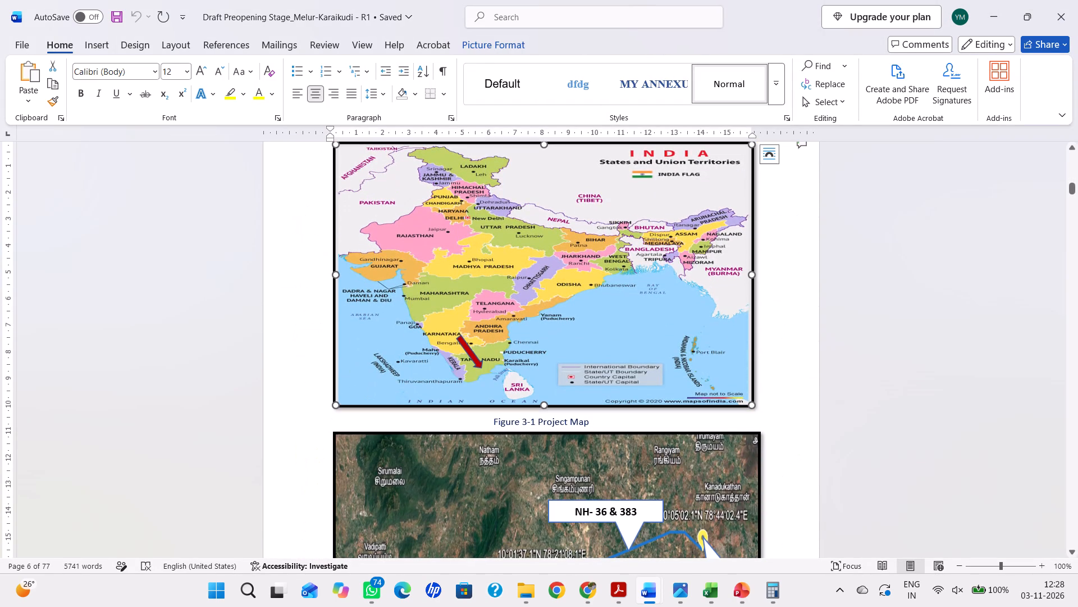
key(ctrl+c)
Replace the India map above the Figure 3-1 Project Map caption in the Madurai workshop report with the copied map picture.
key(grave)
key(alt+Tab)
click(557, 261)
key(BackSpace)
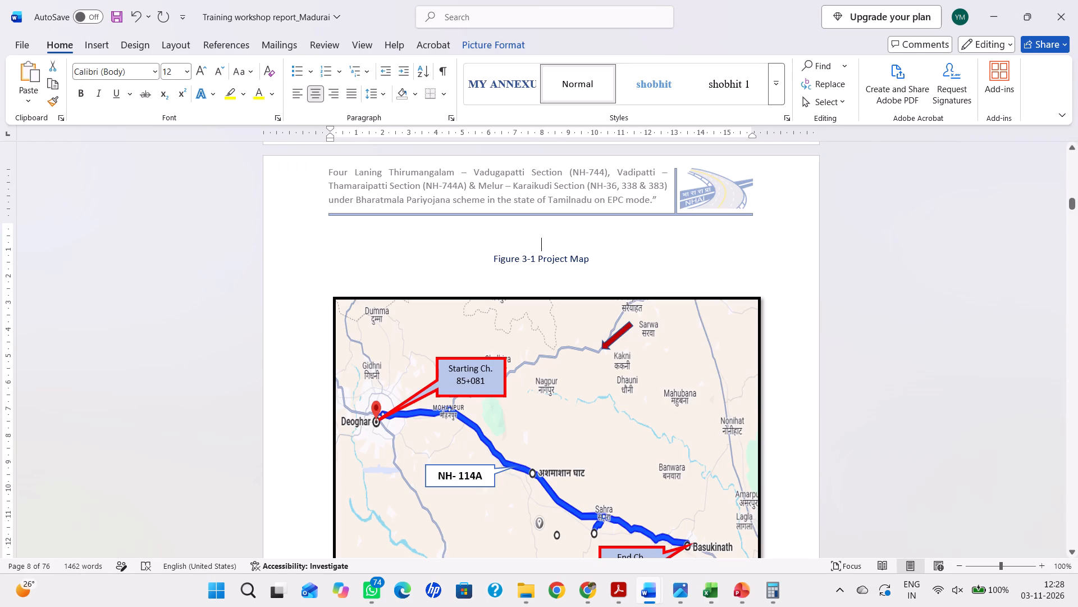
key(ctrl+v)
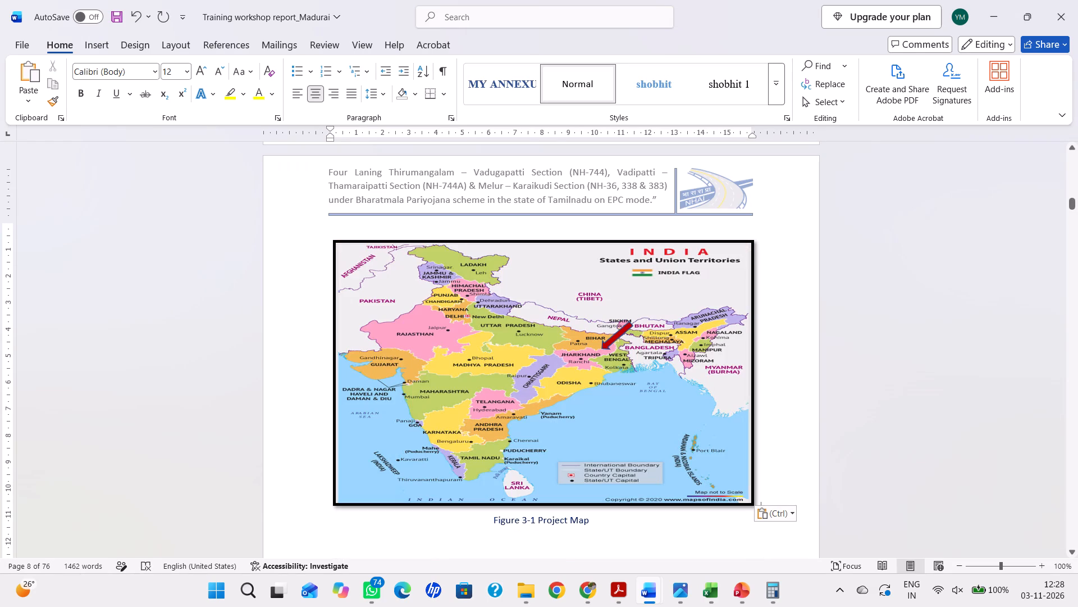
key(ctrl+z)
click(615, 327)
click(621, 332)
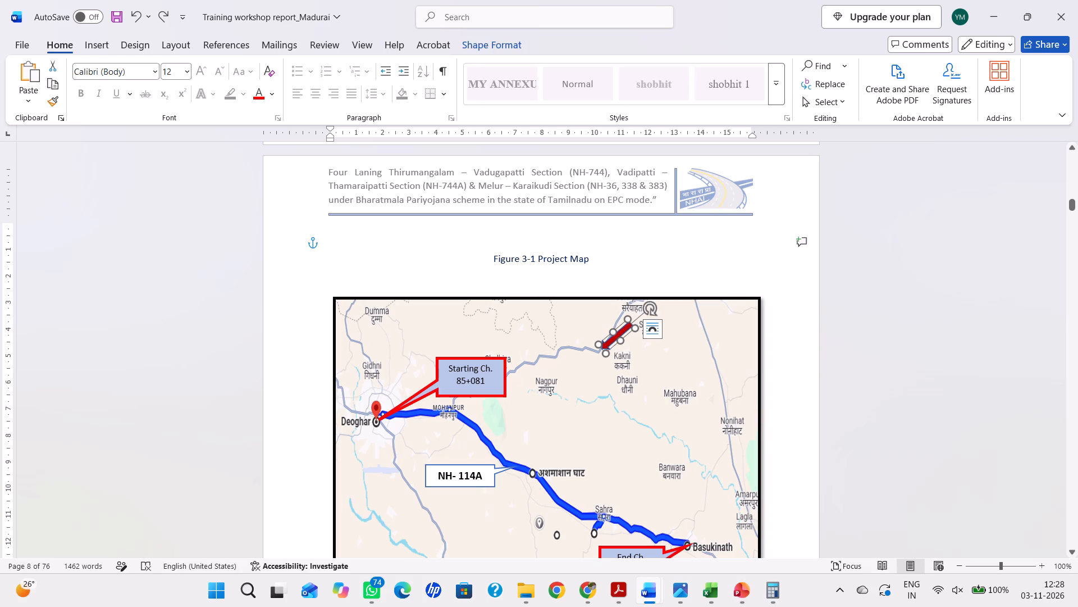
click(576, 271)
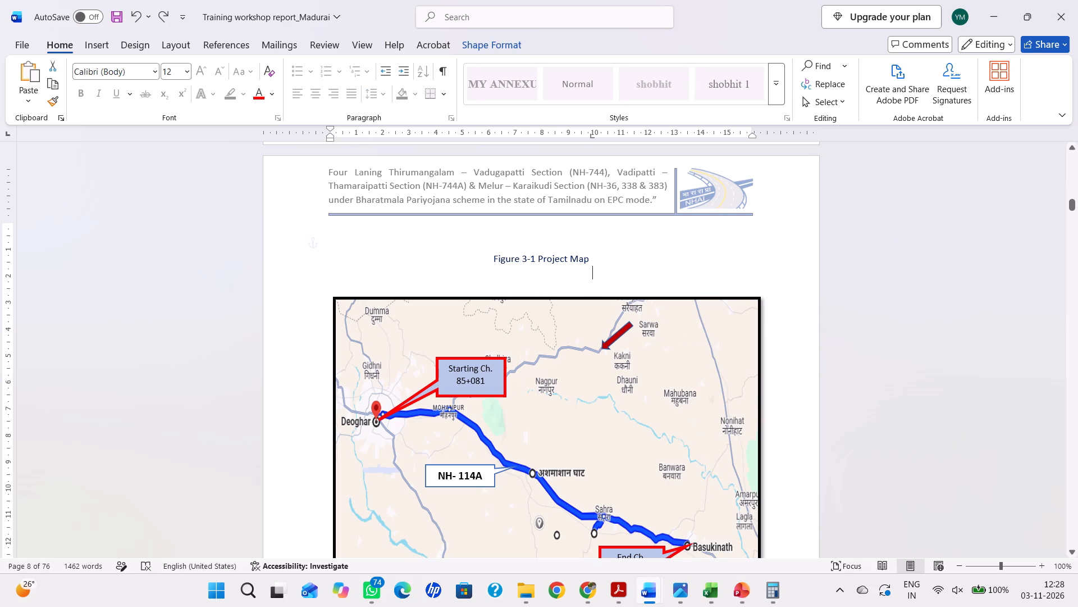
click(565, 239)
key(ctrl+v)
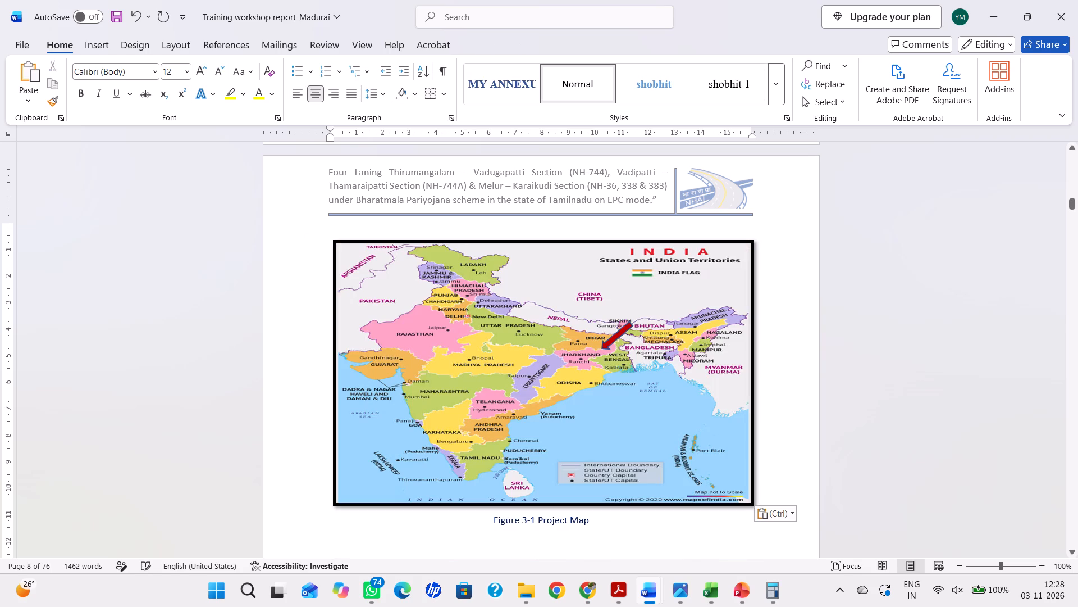
Stretch the pasted India map in the Madurai workshop report taller, keeping its width.
key(grave)
key(alt+Tab)
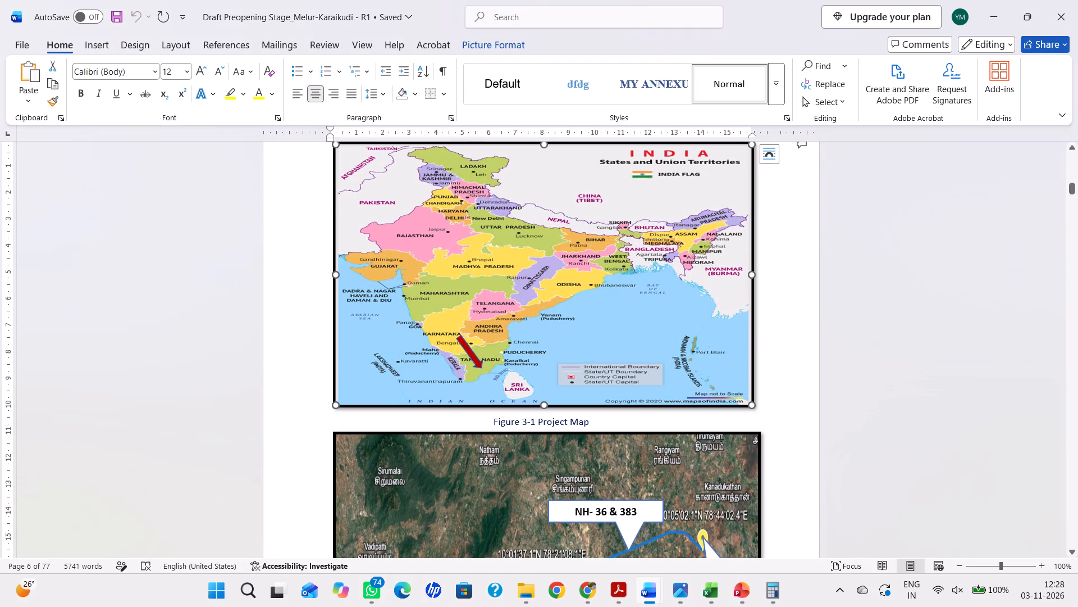
key(grave)
key(alt+Tab)
scroll(579, 262, down, 5)
click(549, 345)
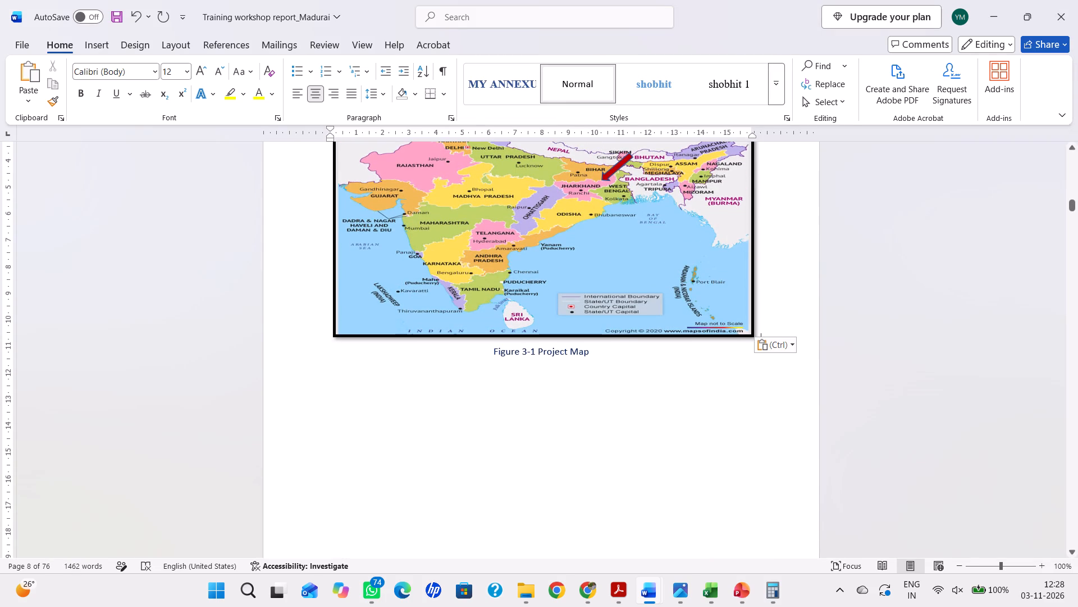
click(550, 321)
drag(543, 334, 543, 416)
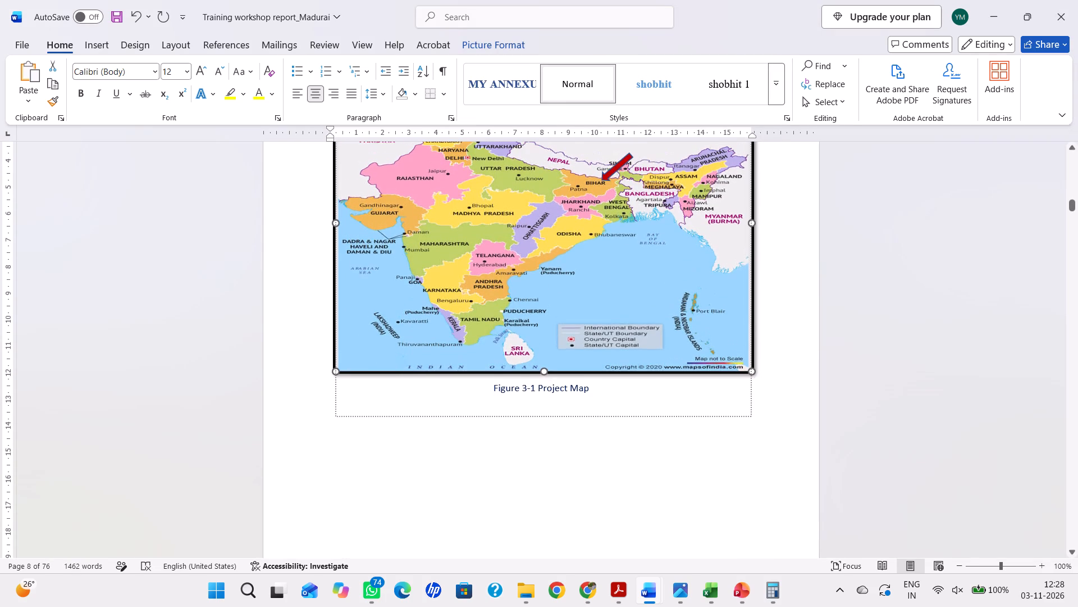
drag(543, 416, 547, 446)
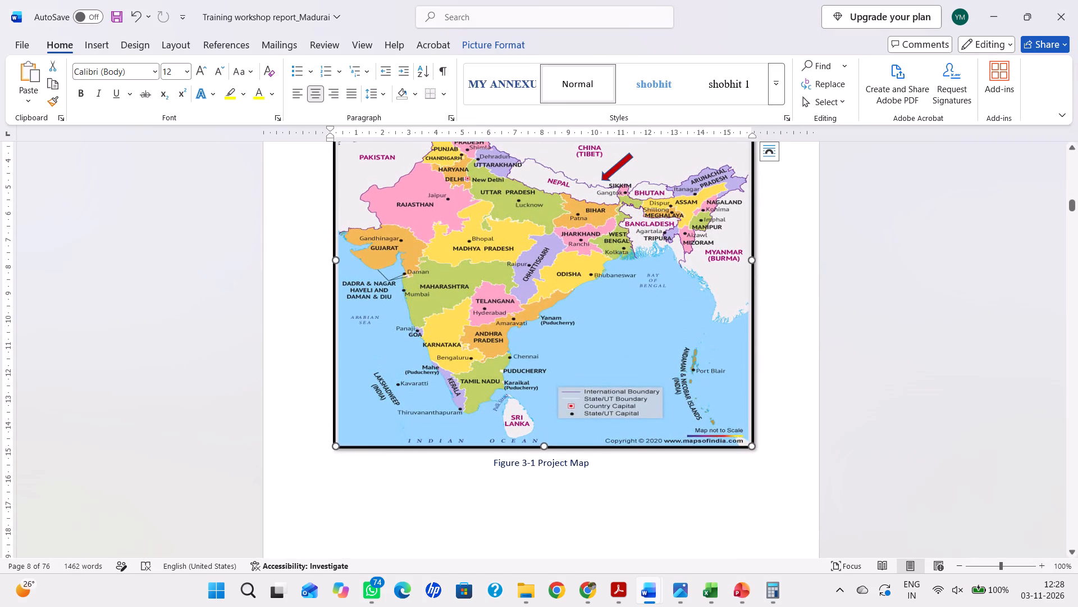
Move the red location arrow from the northeast of the India map to Tamil Nadu and save the report.
drag(613, 175, 501, 377)
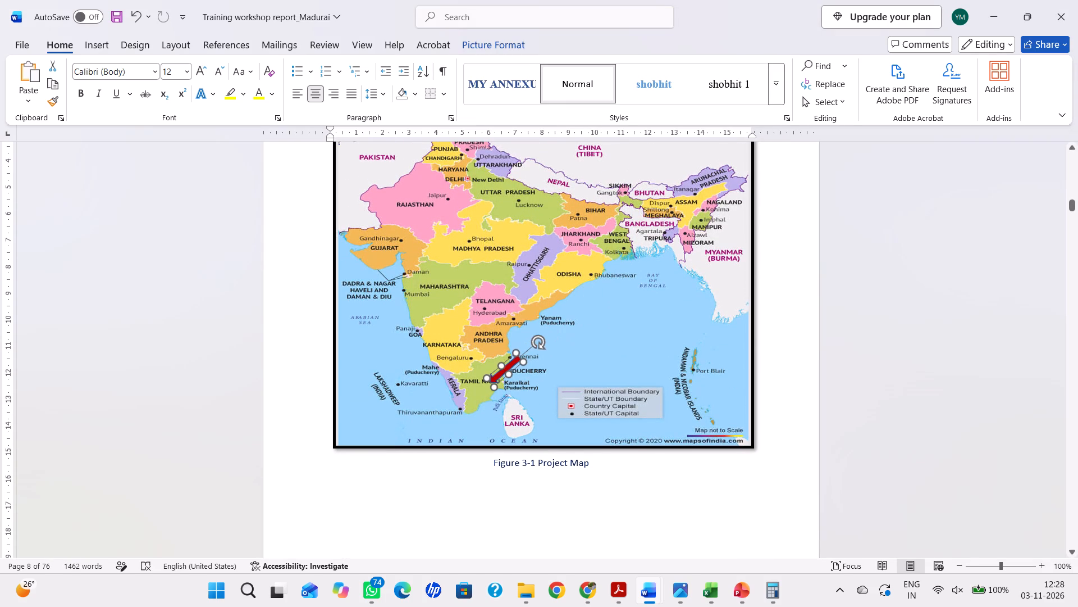
drag(501, 377, 503, 369)
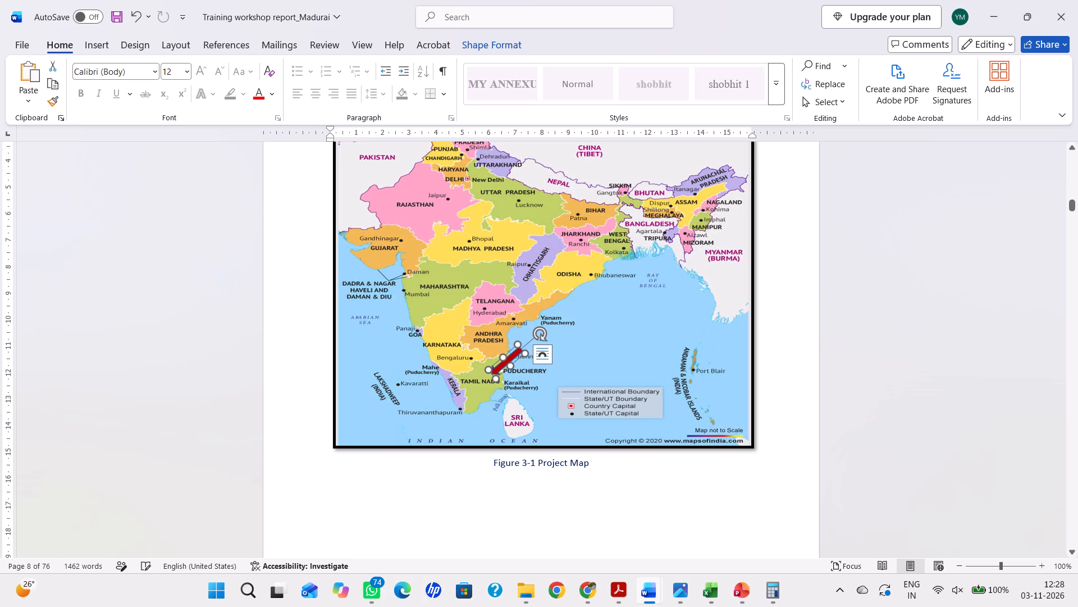
click(782, 341)
key(ctrl+s)
Check the page layout from the Figure 3-1 India map through the Figure 3-2 route map.
scroll(618, 266, down, 7)
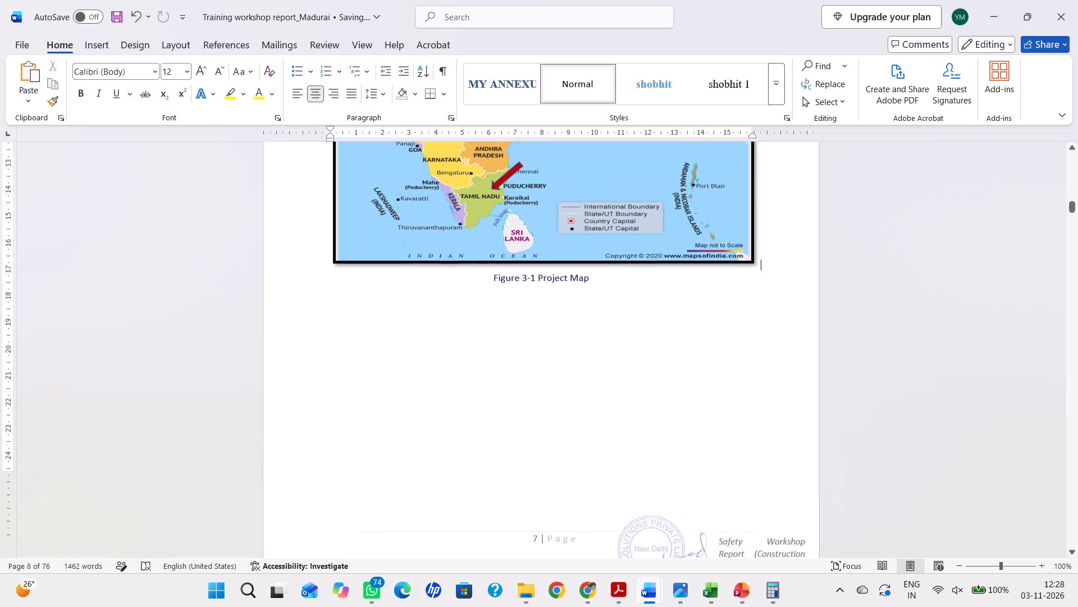
scroll(612, 266, down, 15)
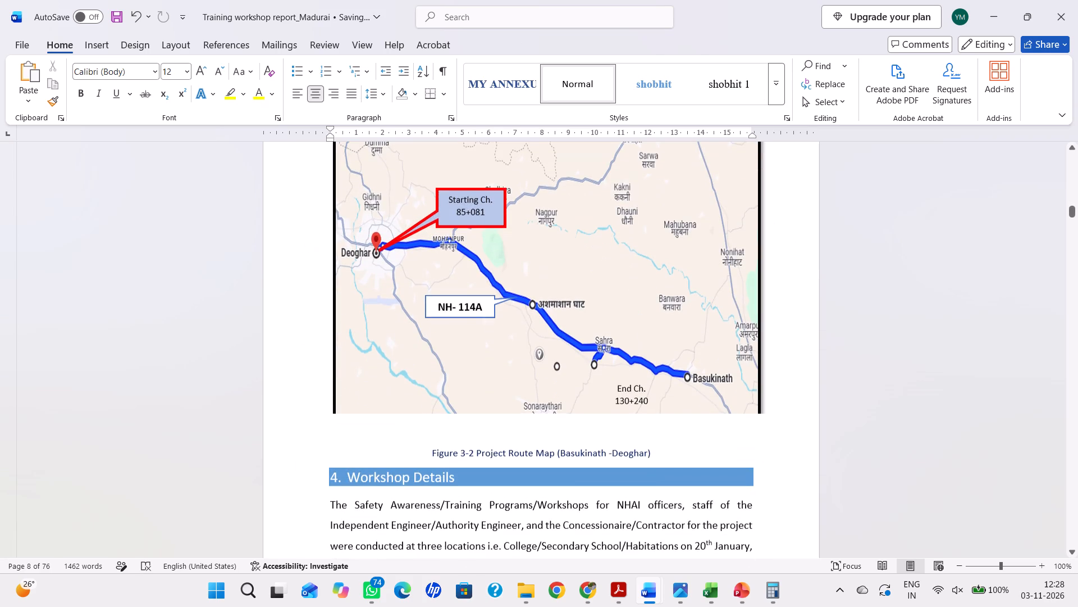
scroll(552, 307, up, 13)
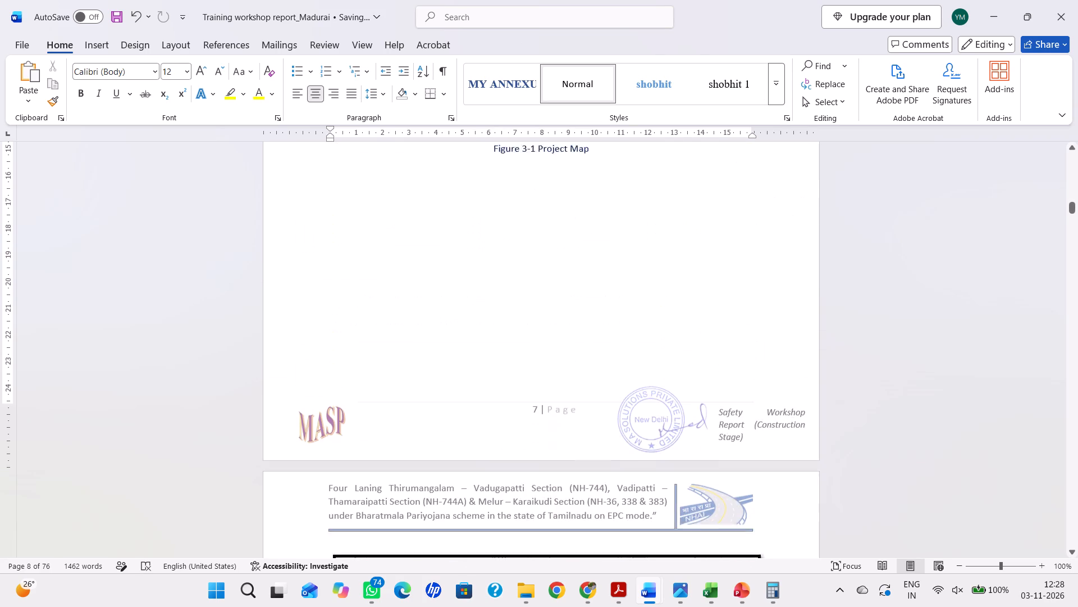
scroll(627, 342, down, 4)
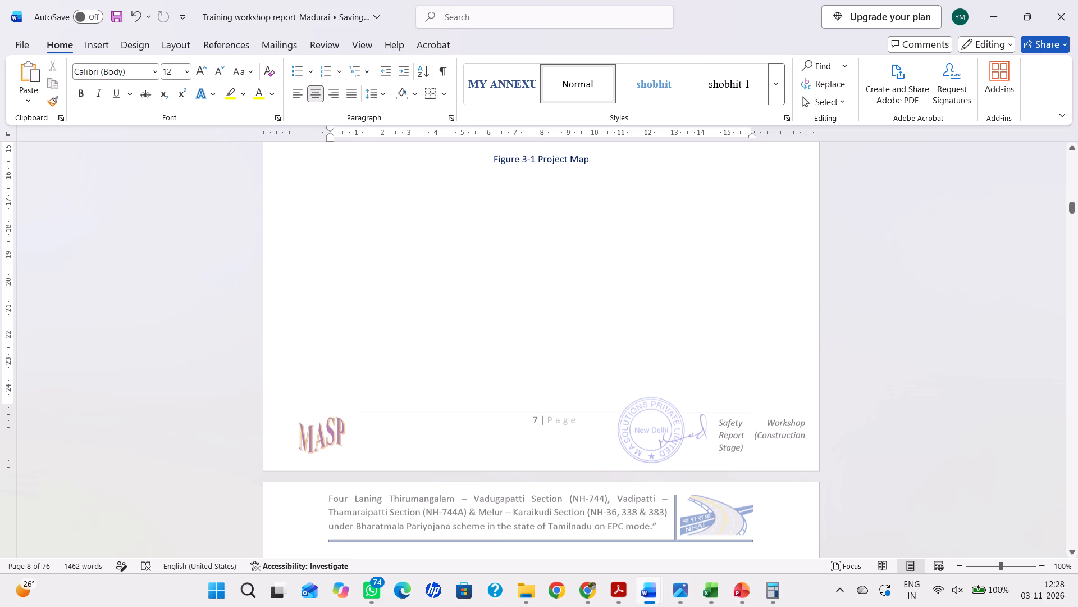
scroll(627, 352, down, 2)
scroll(627, 352, up, 4)
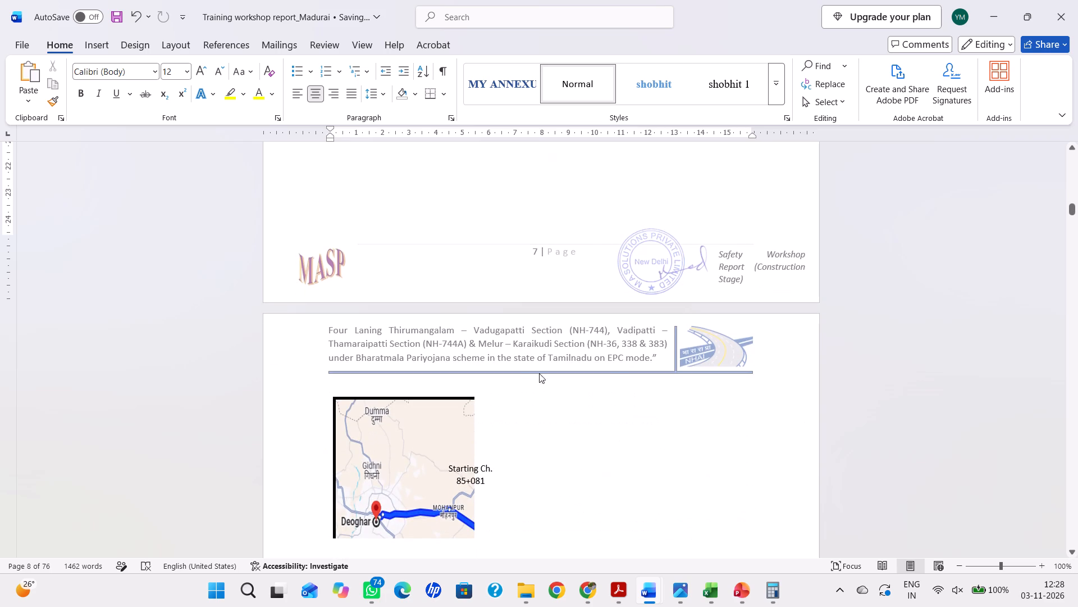
scroll(526, 373, up, 9)
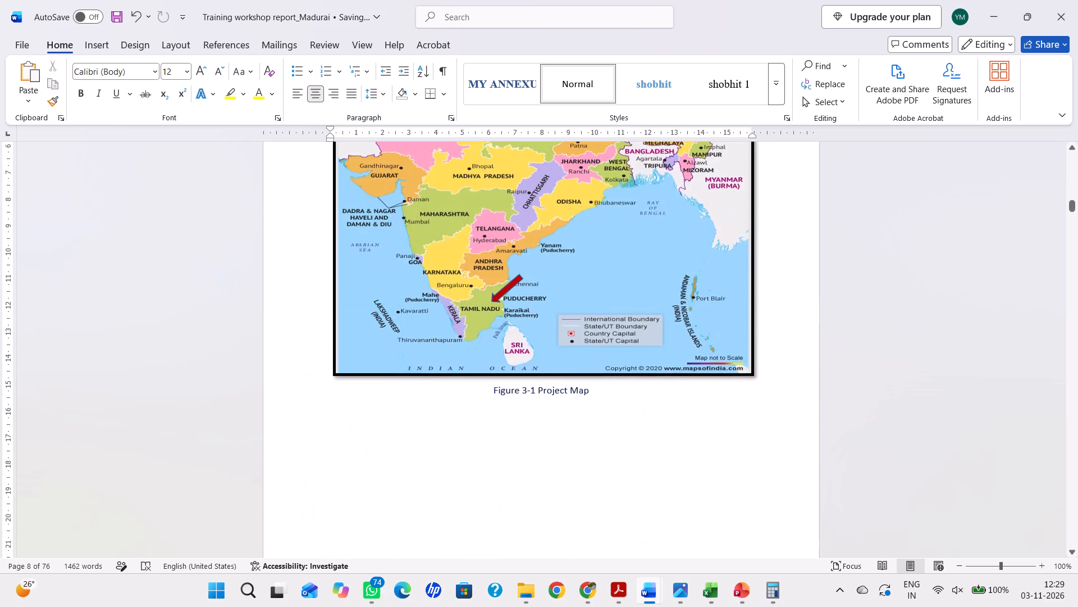
Reduce the India map's height slightly, realign the red arrow with Tamil Nadu, and save the report.
scroll(523, 372, up, 2)
click(523, 372)
drag(544, 447, 544, 442)
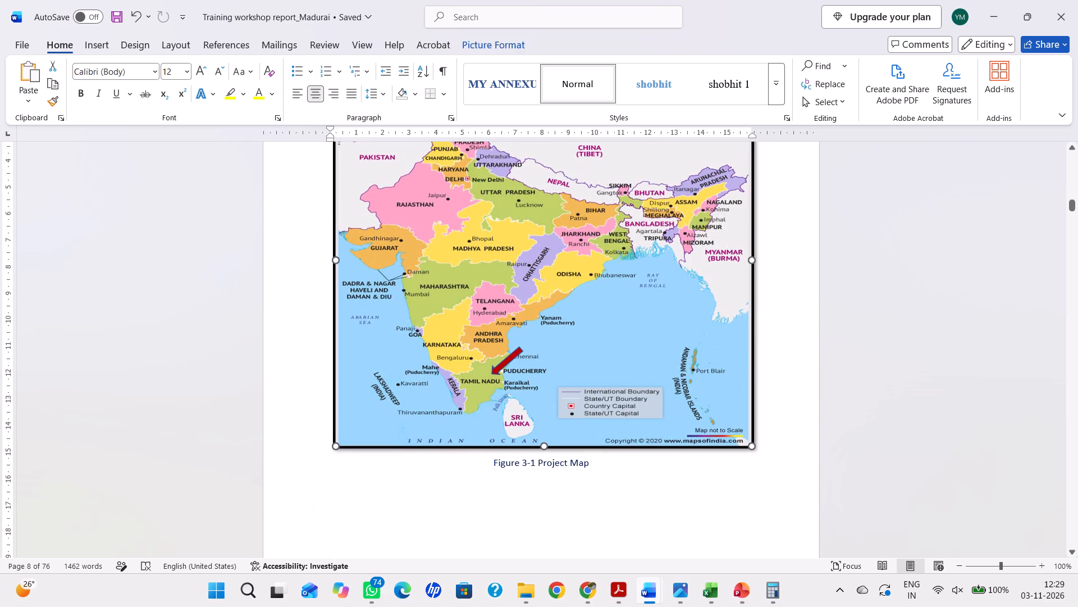
drag(544, 442, 557, 400)
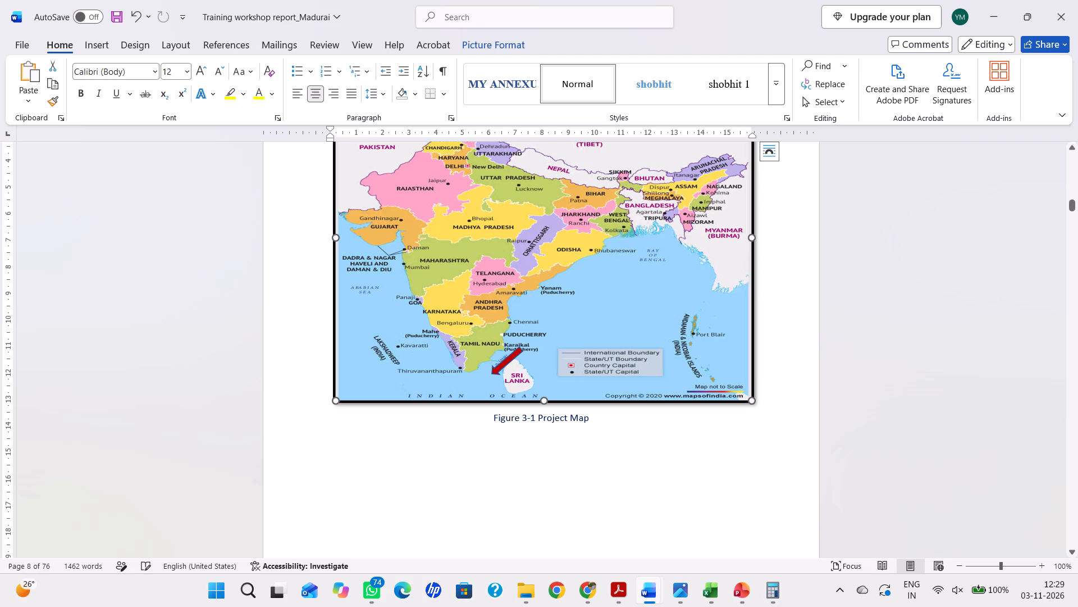
drag(513, 359, 511, 322)
key(ctrl+s)
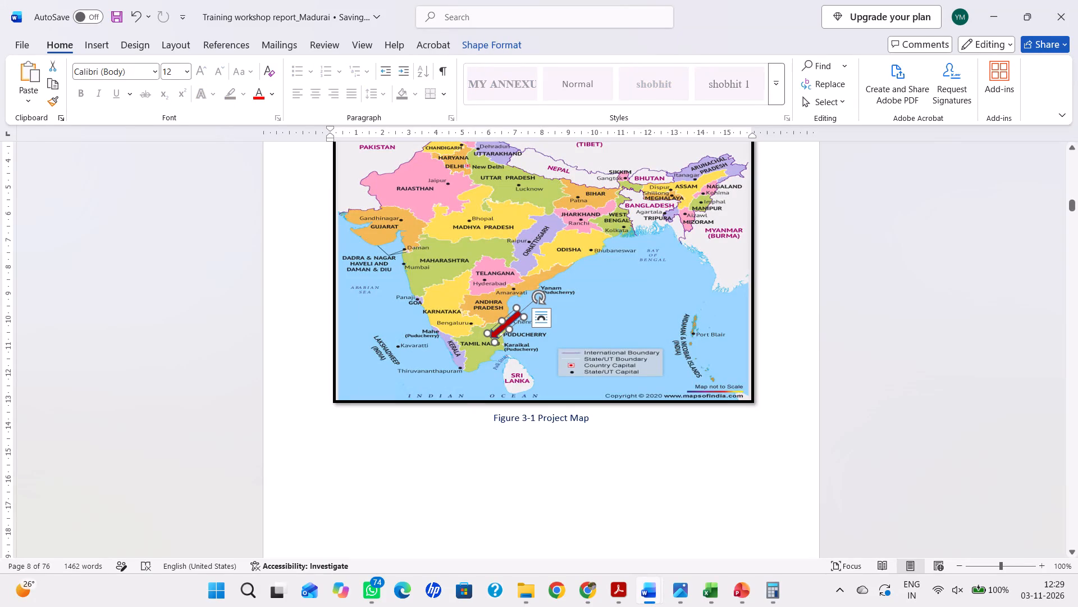
scroll(508, 389, down, 12)
scroll(508, 392, down, 9)
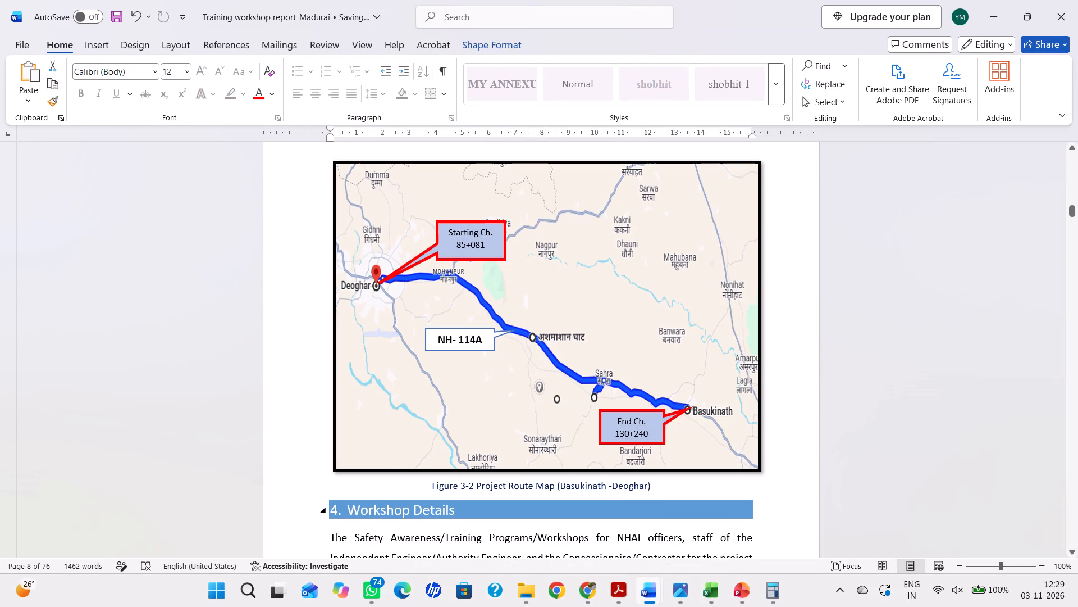
scroll(551, 392, up, 2)
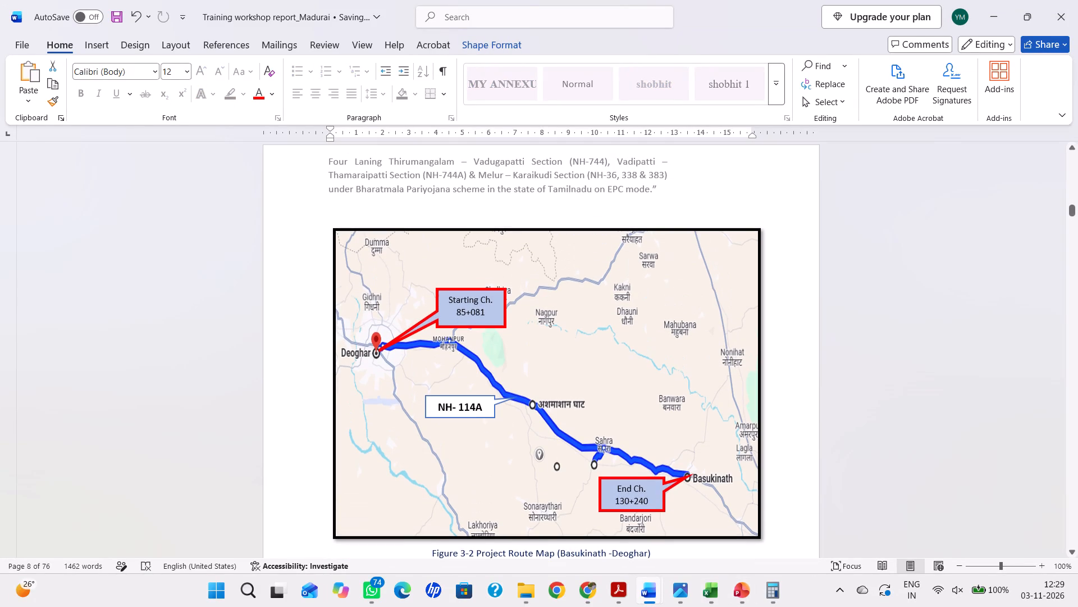
key(ctrl+s)
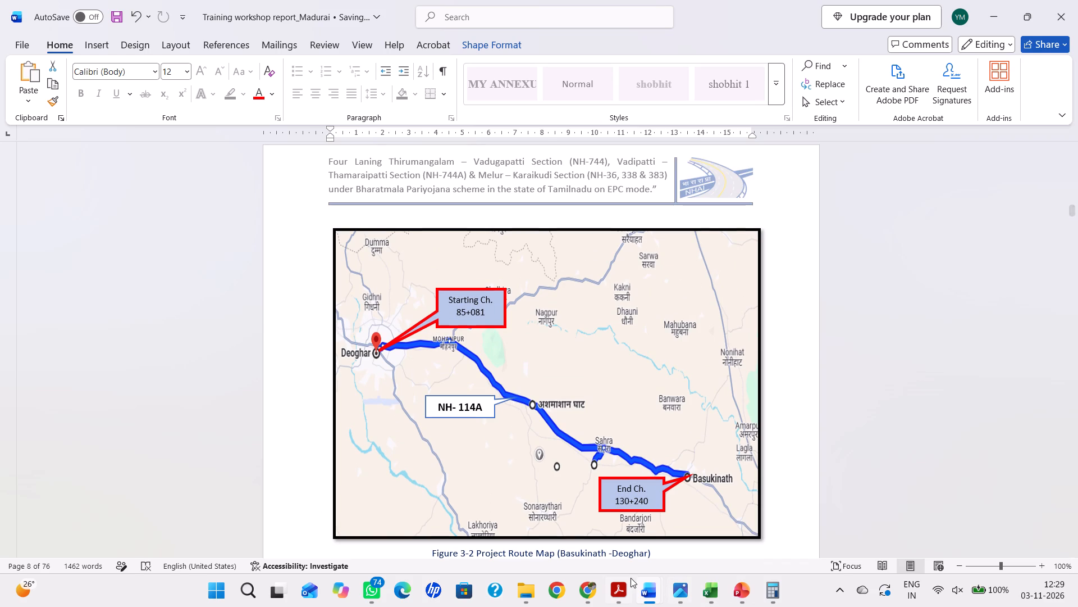
Close the Draft Preopening Stage Melur–Karaikudi report and return to the Madurai workshop report.
click(631, 578)
click(995, 1)
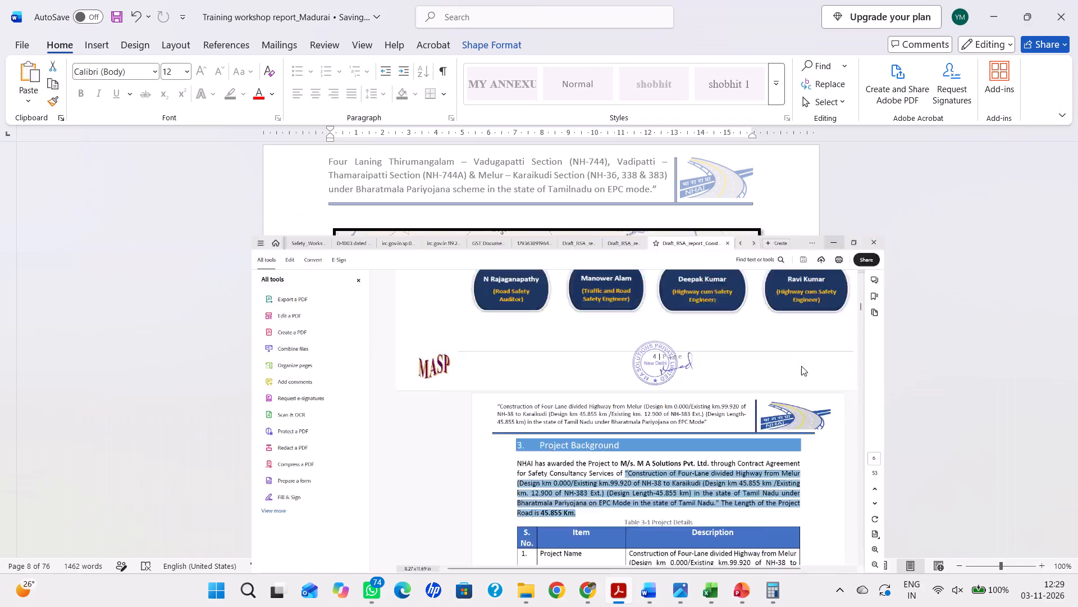
click(646, 593)
click(777, 522)
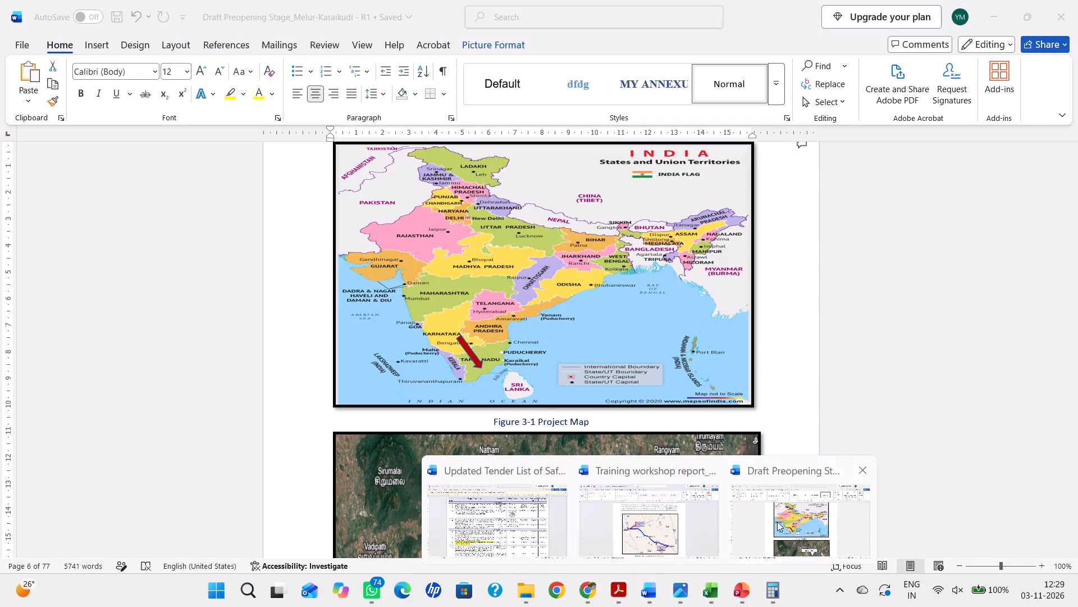
click(1077, 0)
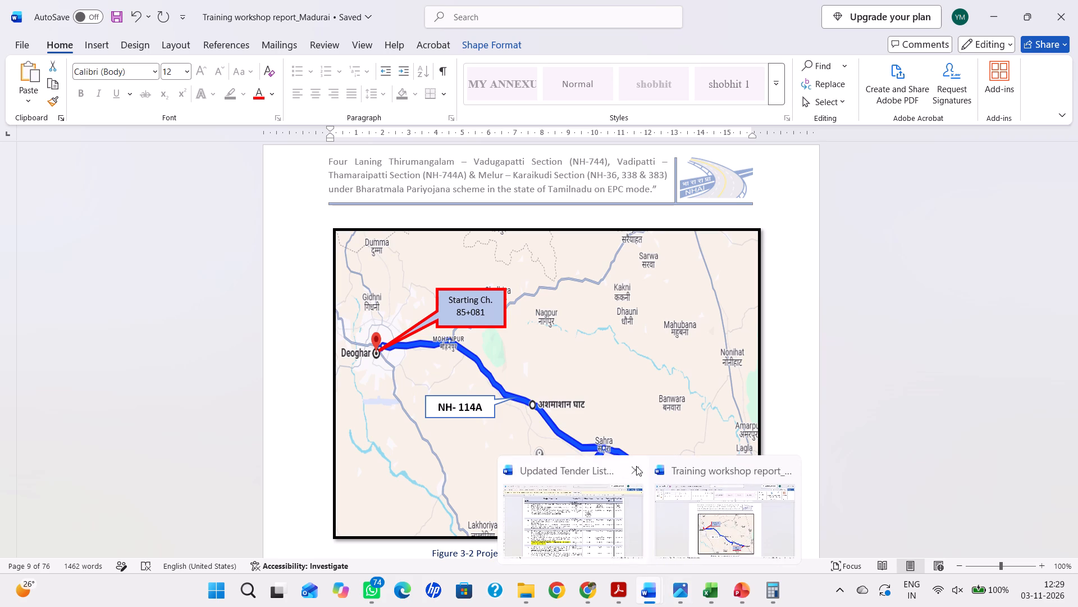
Review the Projects Background section, comparing the formatting and row numbering of the three project details tables.
scroll(628, 400, up, 19)
scroll(628, 400, up, 9)
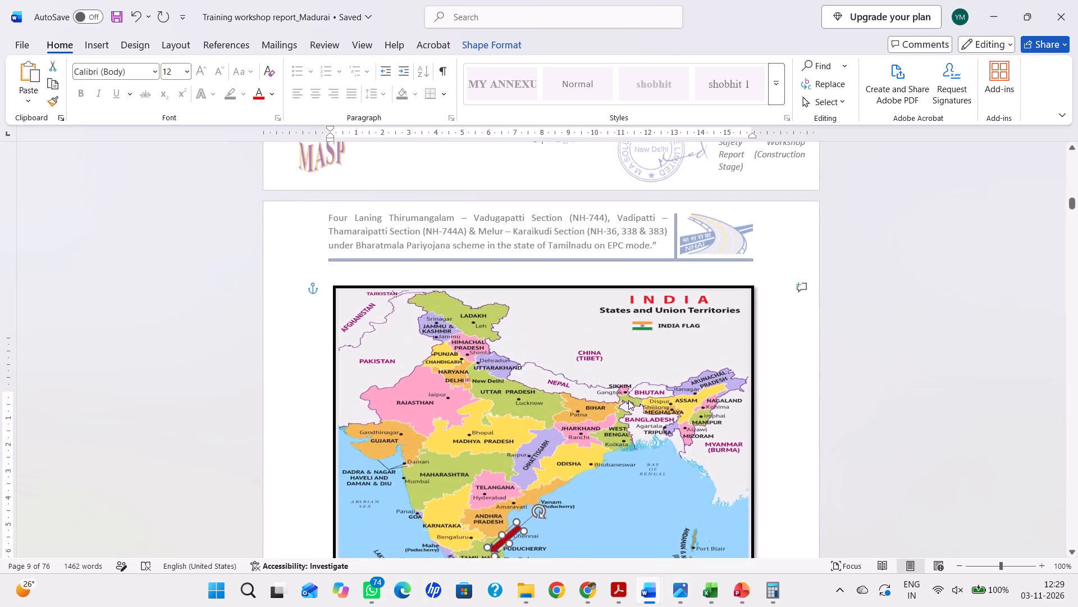
scroll(628, 400, up, 20)
scroll(626, 401, up, 6)
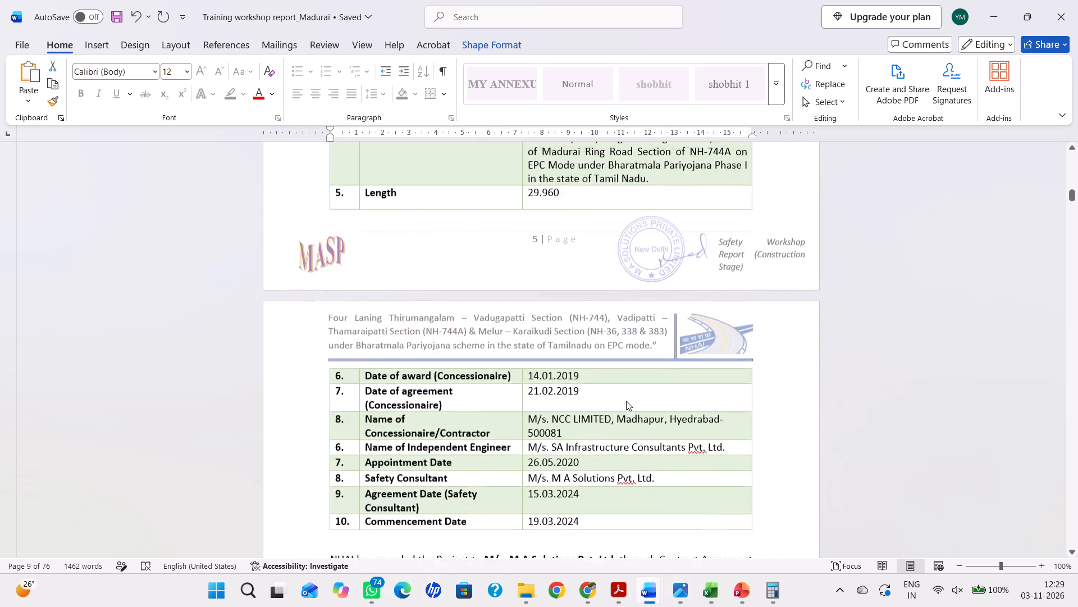
scroll(626, 401, up, 6)
scroll(626, 401, down, 1)
scroll(626, 401, up, 12)
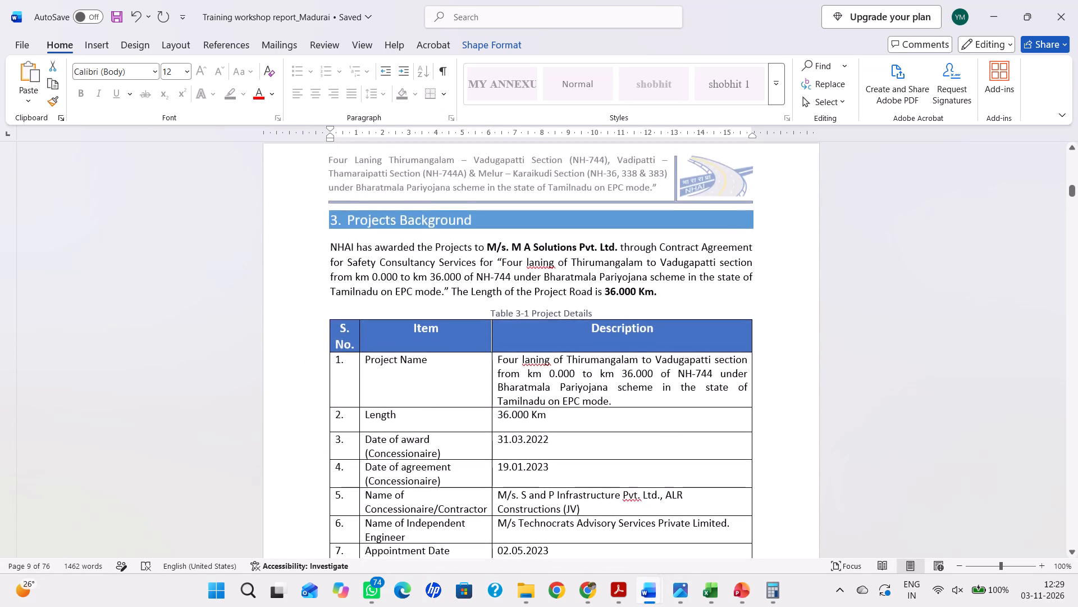
scroll(605, 360, down, 17)
scroll(608, 350, down, 14)
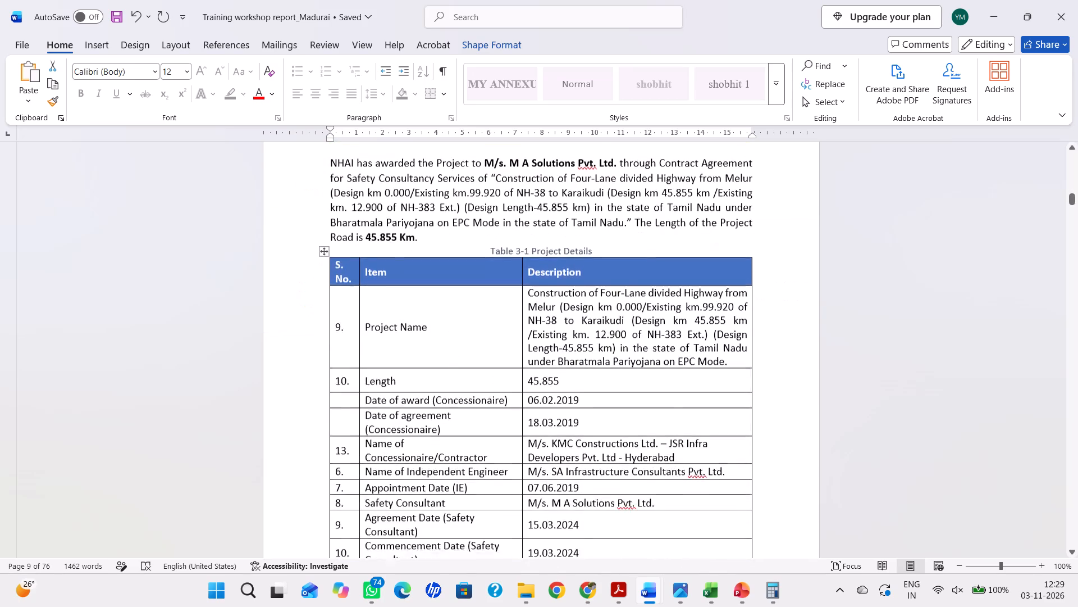
scroll(608, 350, up, 20)
scroll(608, 350, up, 8)
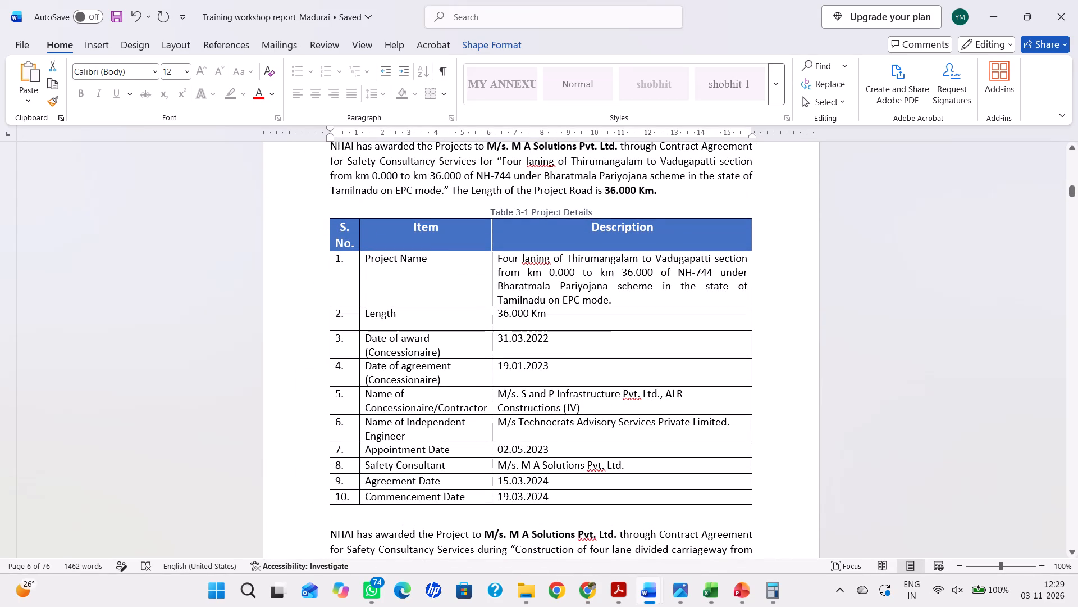
click(564, 232)
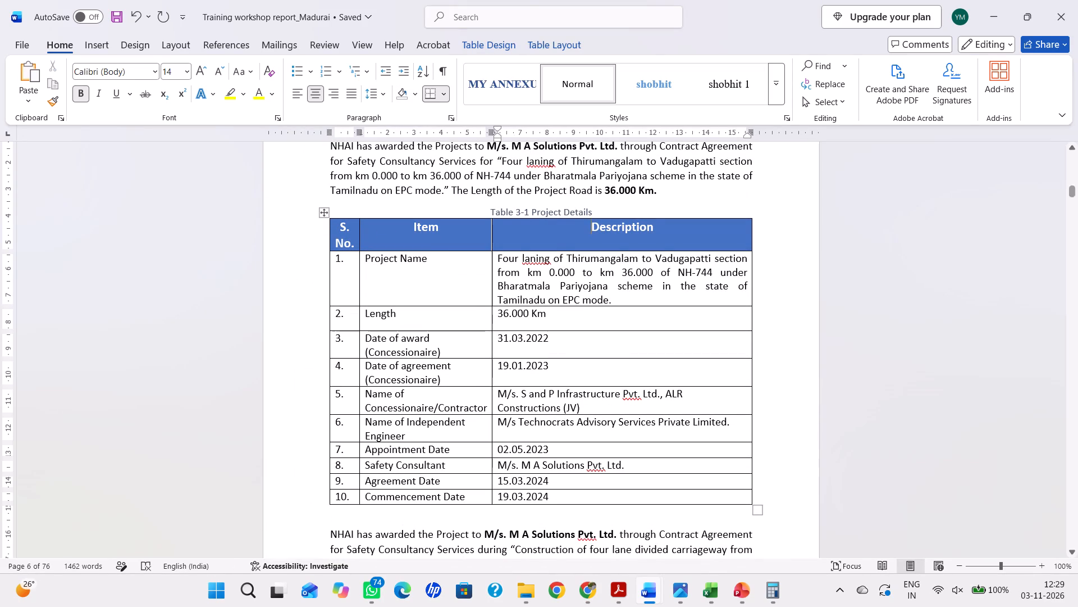
scroll(499, 264, down, 11)
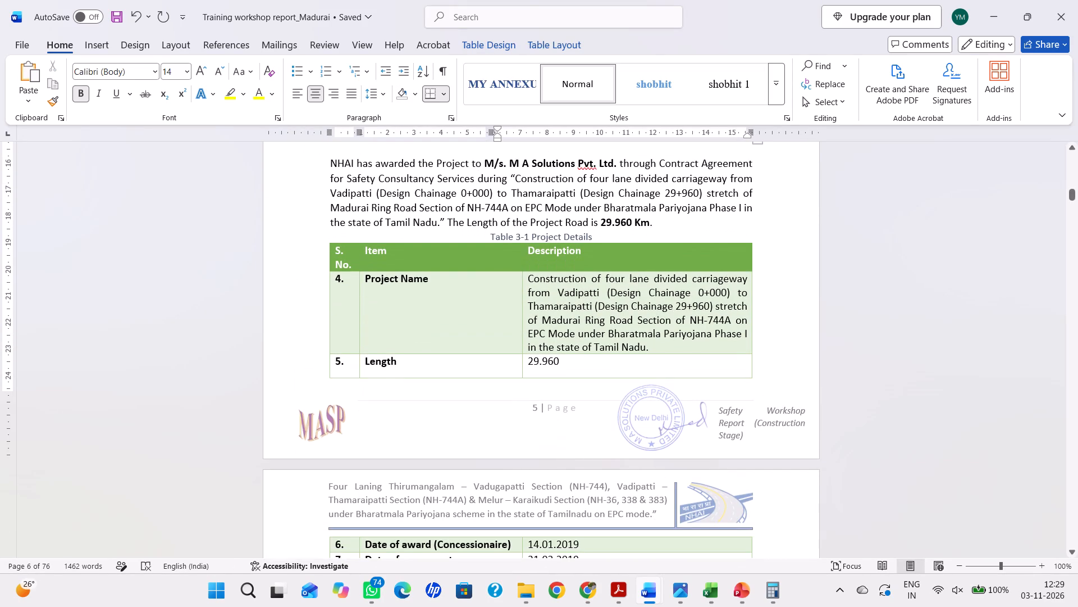
Review the Projects Background section from its project details tables through the Figure 3-1 India map to the Basukinath-Deoghar route map.
scroll(408, 273, down, 12)
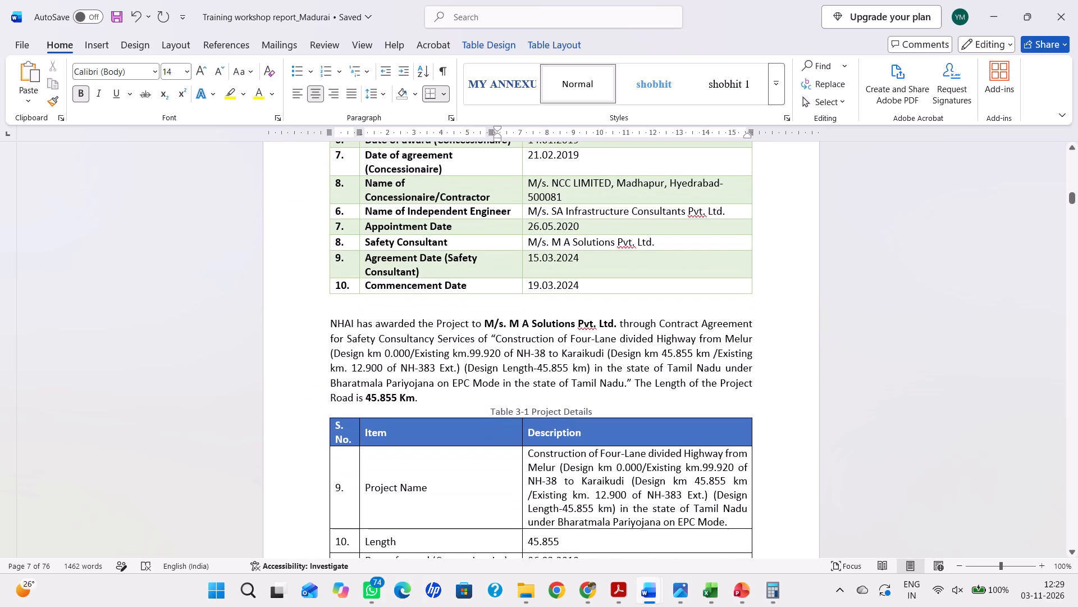
scroll(409, 274, down, 13)
scroll(409, 274, down, 16)
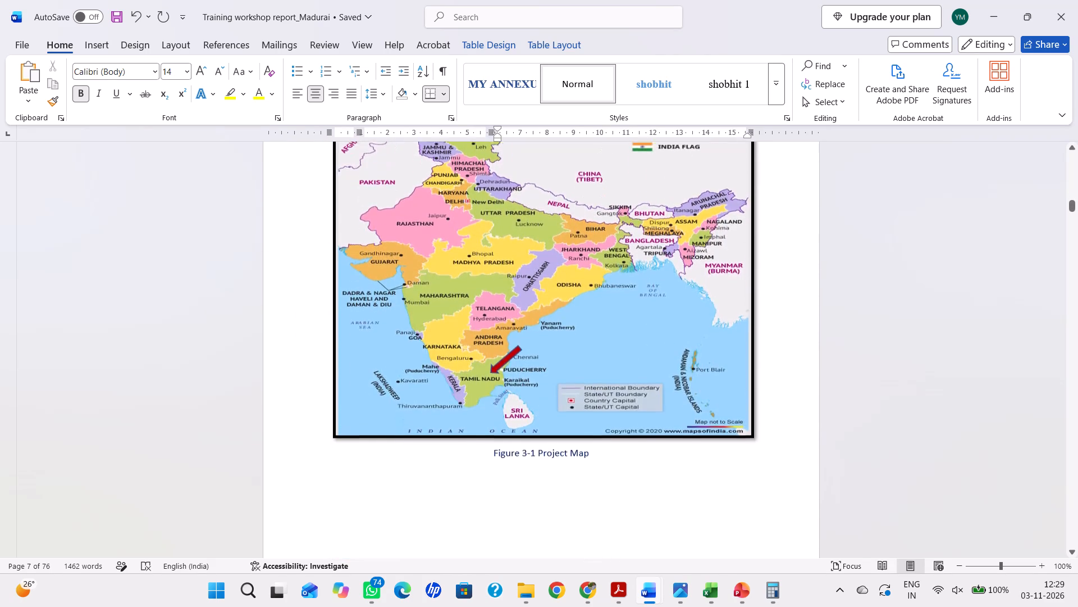
scroll(411, 275, down, 14)
scroll(451, 318, down, 5)
scroll(520, 355, up, 8)
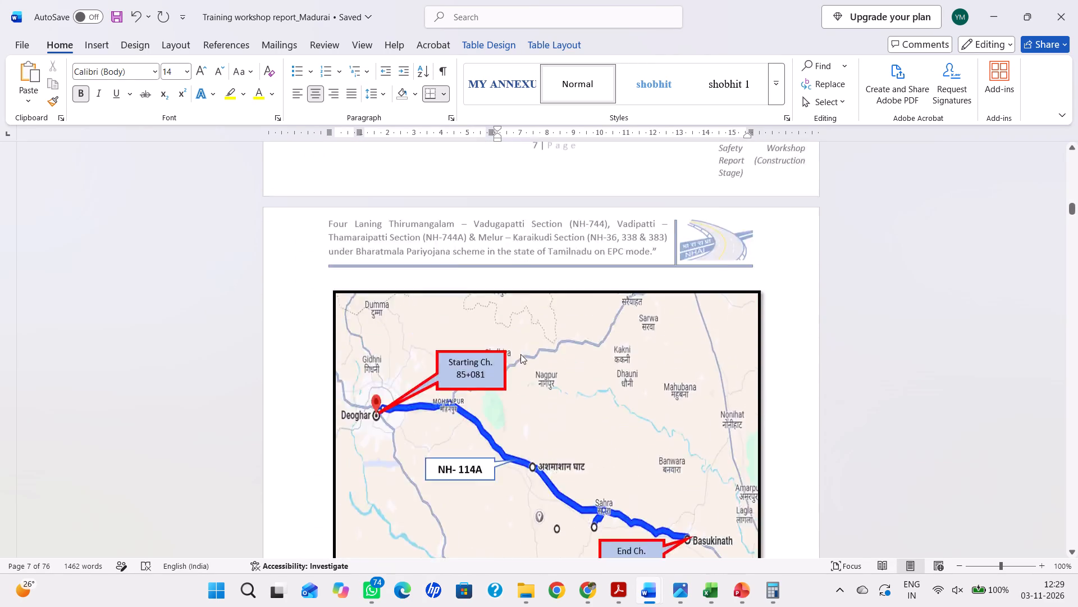
scroll(520, 354, up, 20)
scroll(520, 354, up, 20)
scroll(520, 354, up, 8)
scroll(529, 350, down, 1)
scroll(529, 350, up, 19)
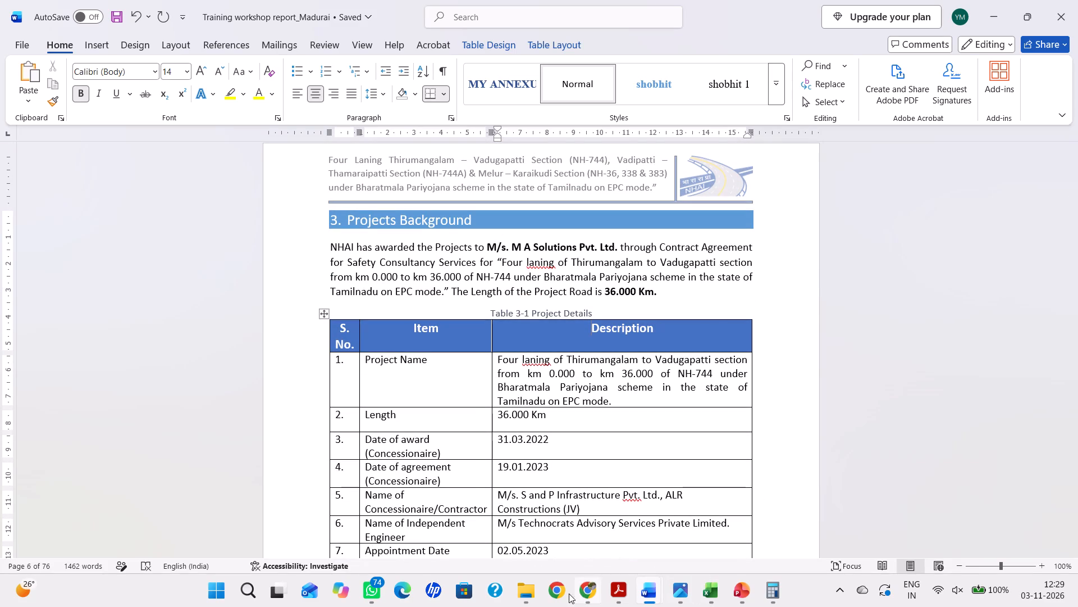
Open the 4th Construction stage audit draft RSA report for Thirumangalam-Vadugapatti from the Madurai folder.
click(529, 591)
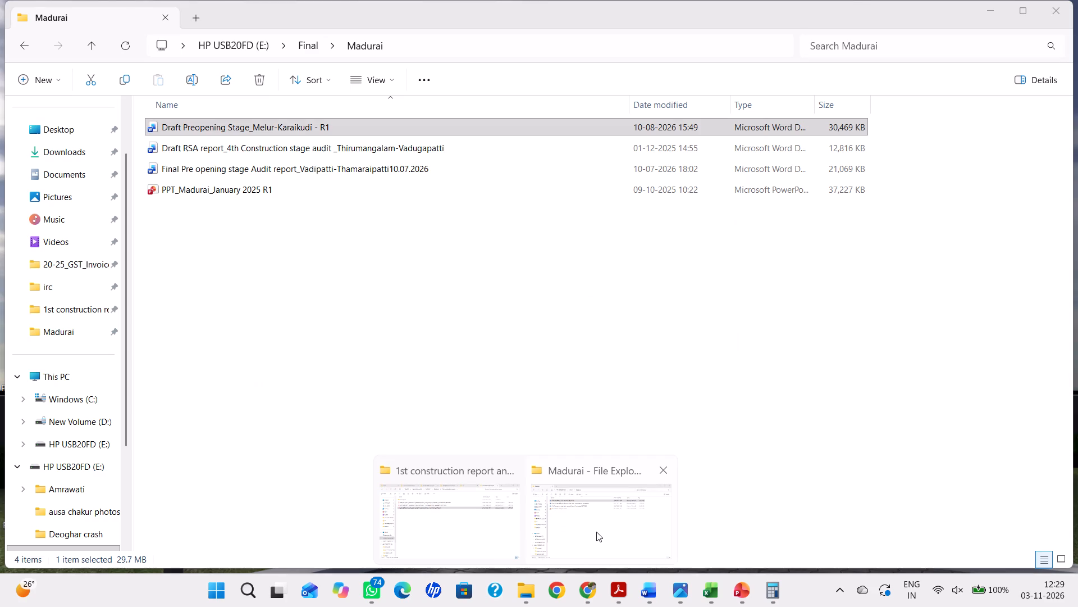
click(596, 532)
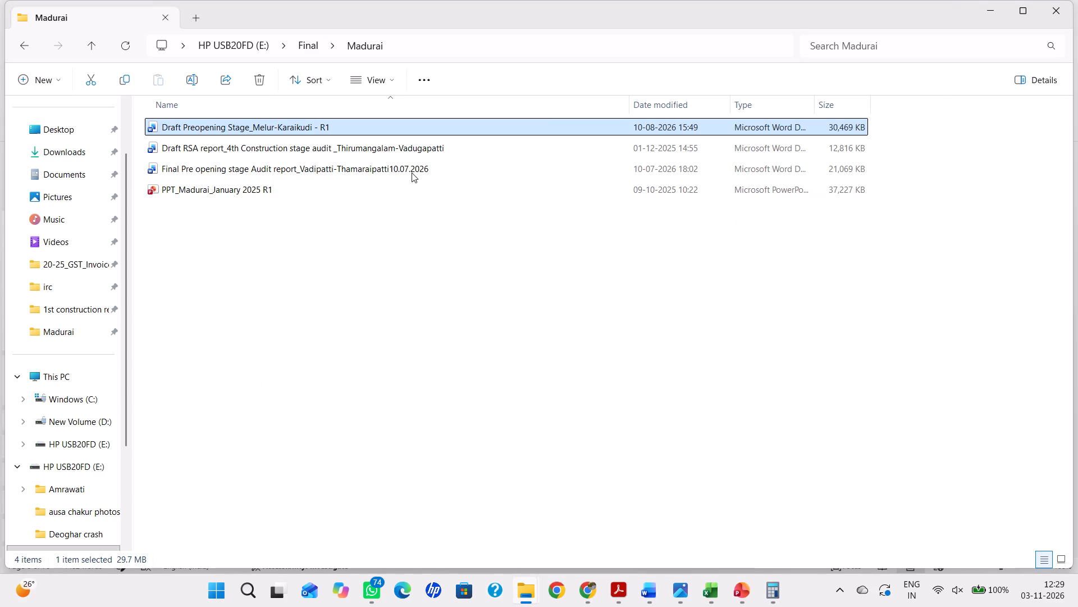
double_click(401, 146)
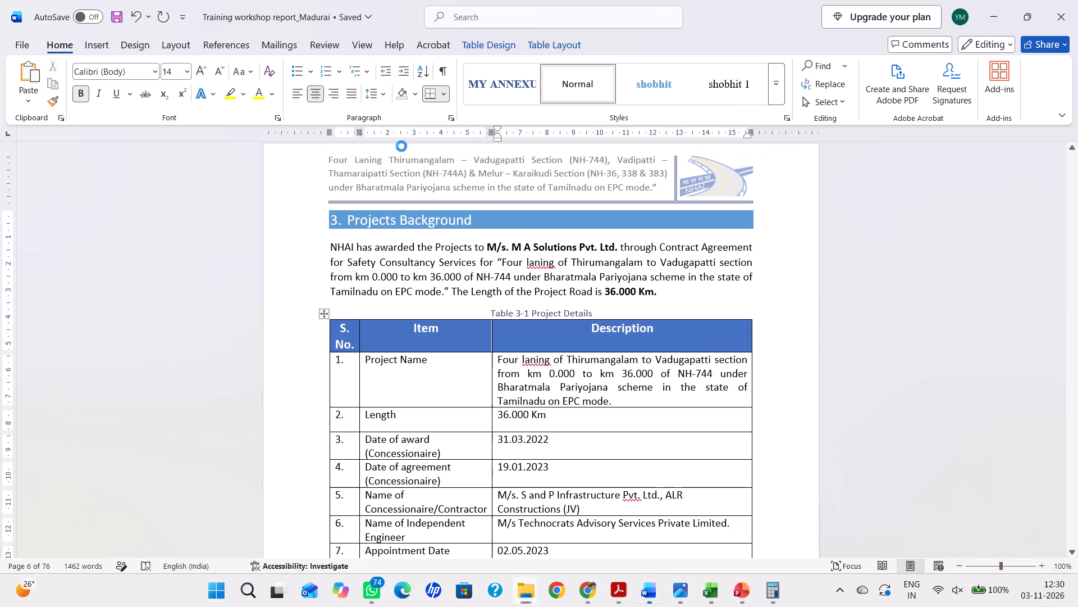
Copy the Thirumangalam-Vadugapatti route map together with its Figure 2 caption from the report's Project Background section.
scroll(681, 378, down, 20)
scroll(681, 378, down, 14)
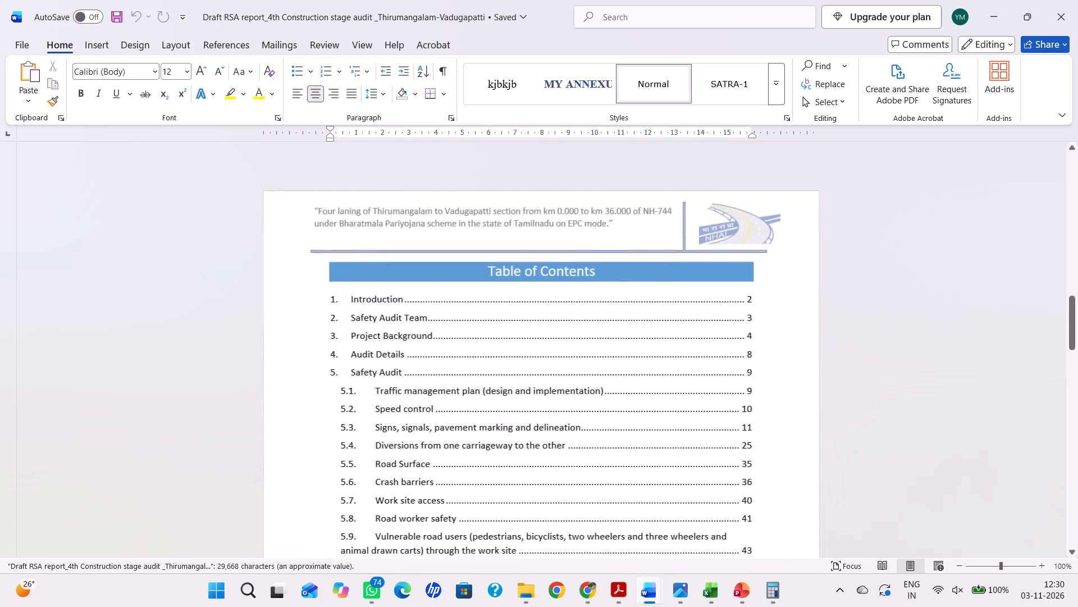
scroll(675, 411, down, 20)
scroll(675, 411, down, 13)
scroll(606, 369, down, 20)
scroll(606, 369, down, 2)
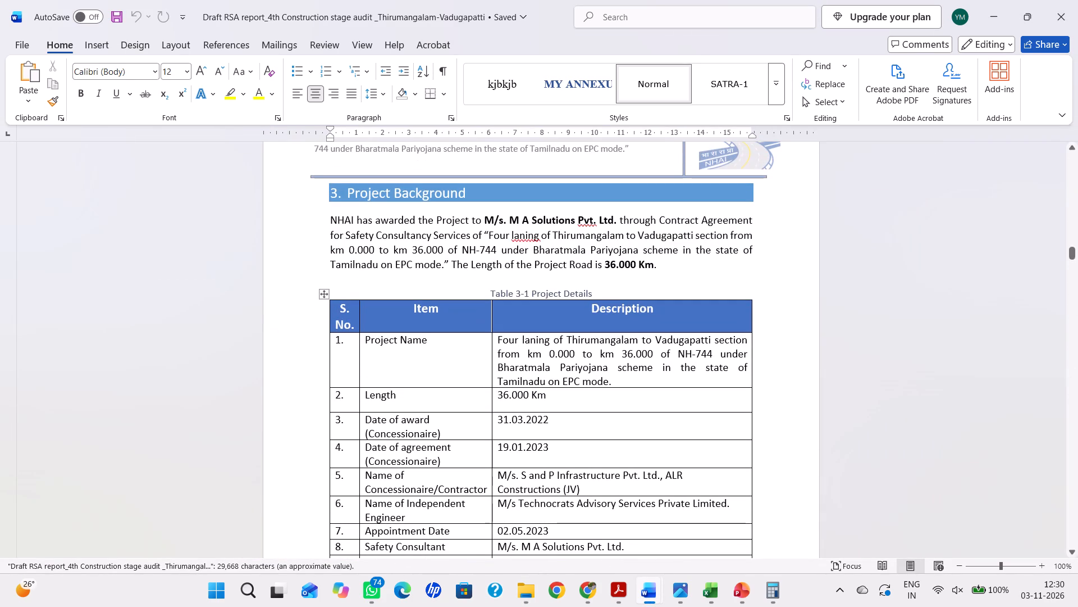
scroll(609, 343, down, 16)
scroll(602, 334, down, 13)
scroll(602, 334, down, 9)
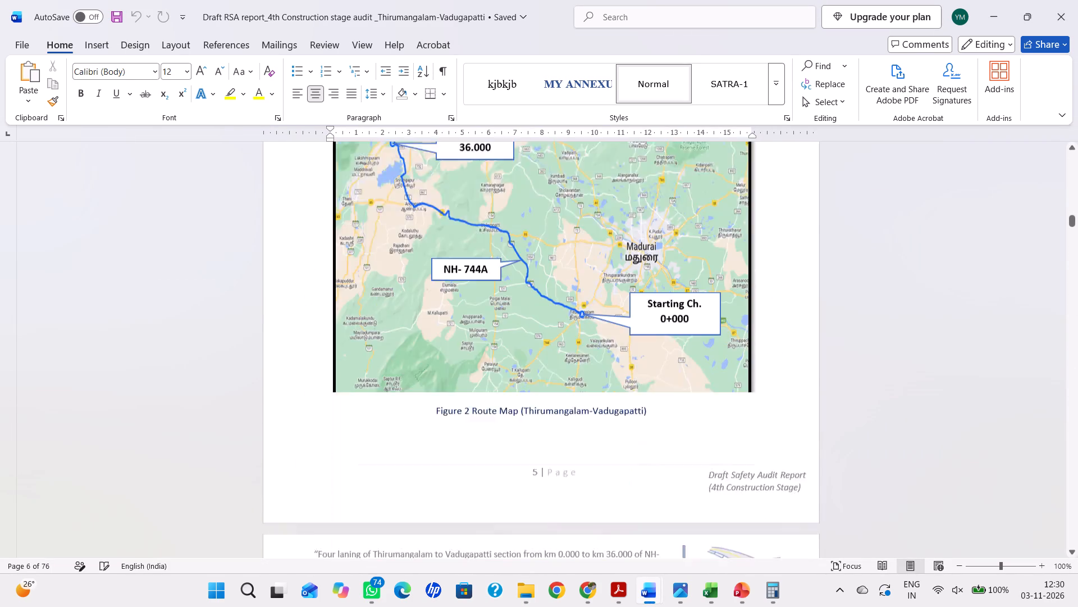
scroll(602, 334, up, 15)
scroll(602, 334, down, 9)
scroll(602, 334, up, 1)
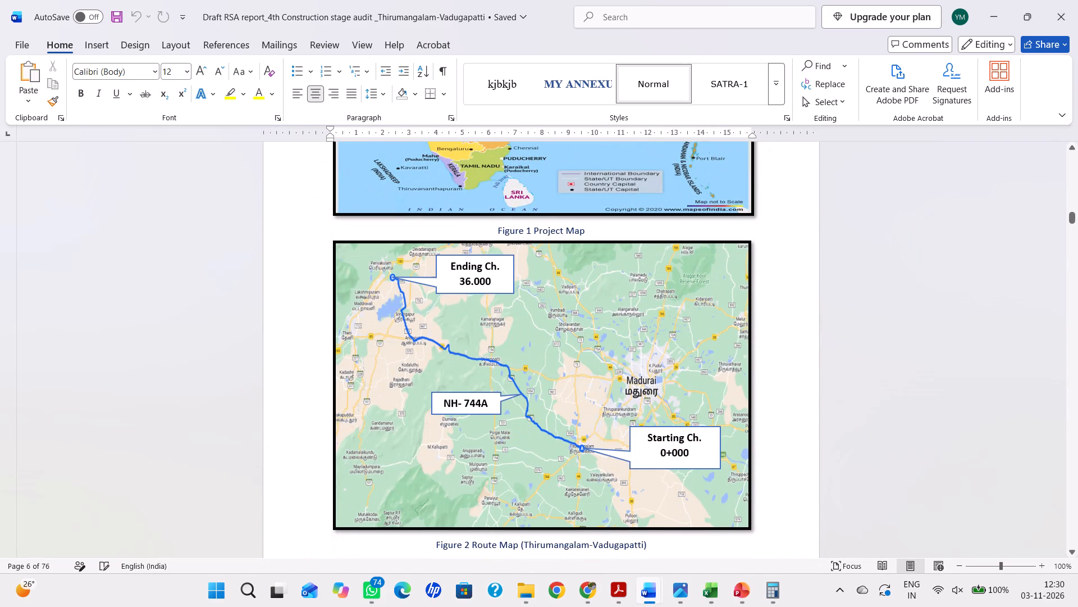
click(560, 260)
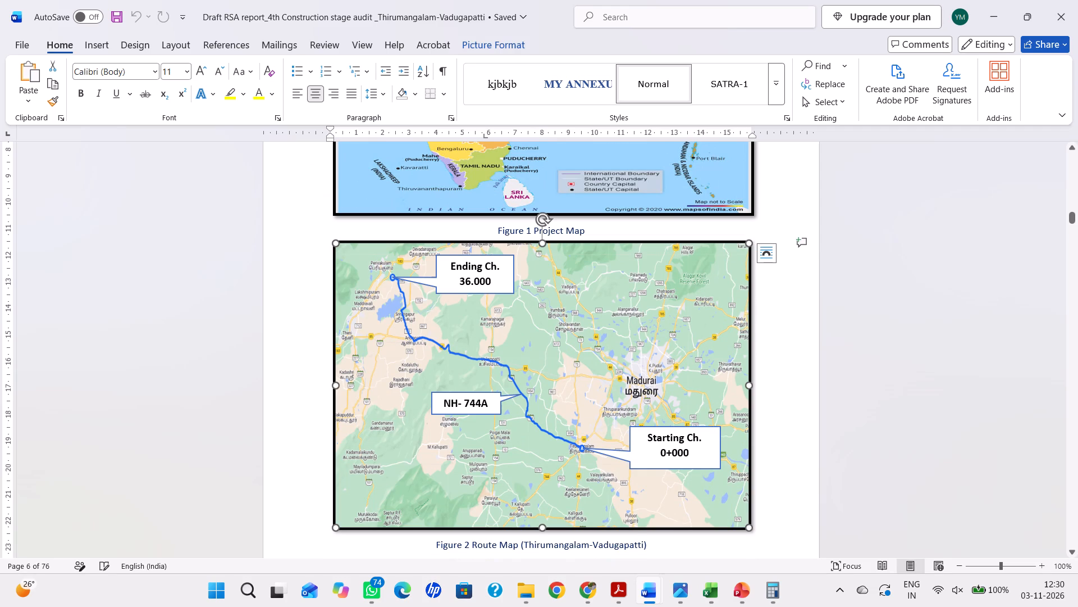
ctrl+drag(647, 546, 407, 449)
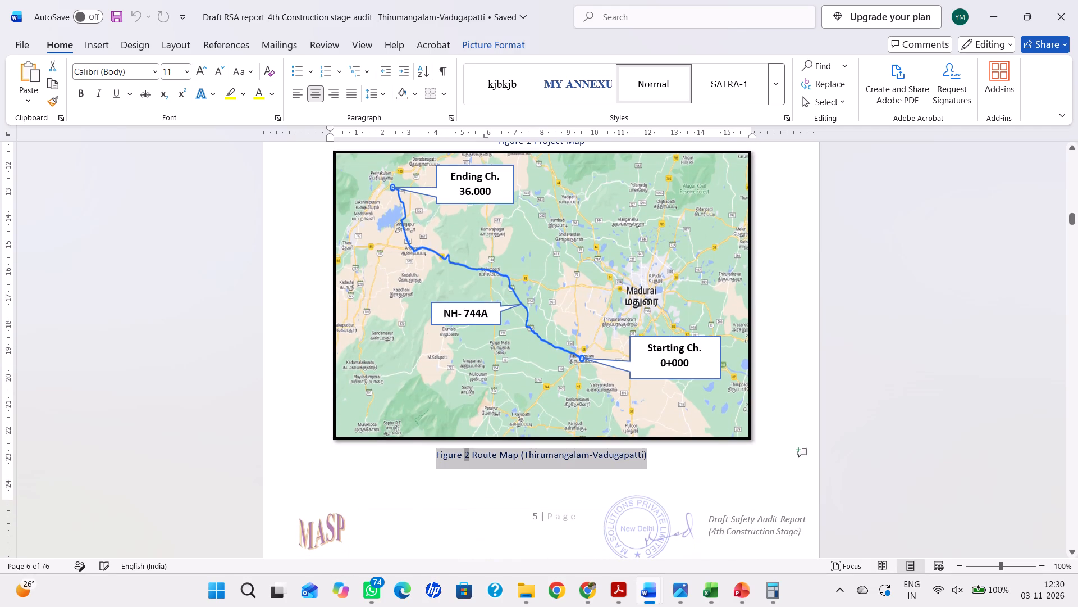
ctrl+drag(407, 449, 360, 400)
key(ctrl+c)
scroll(401, 432, down, 9)
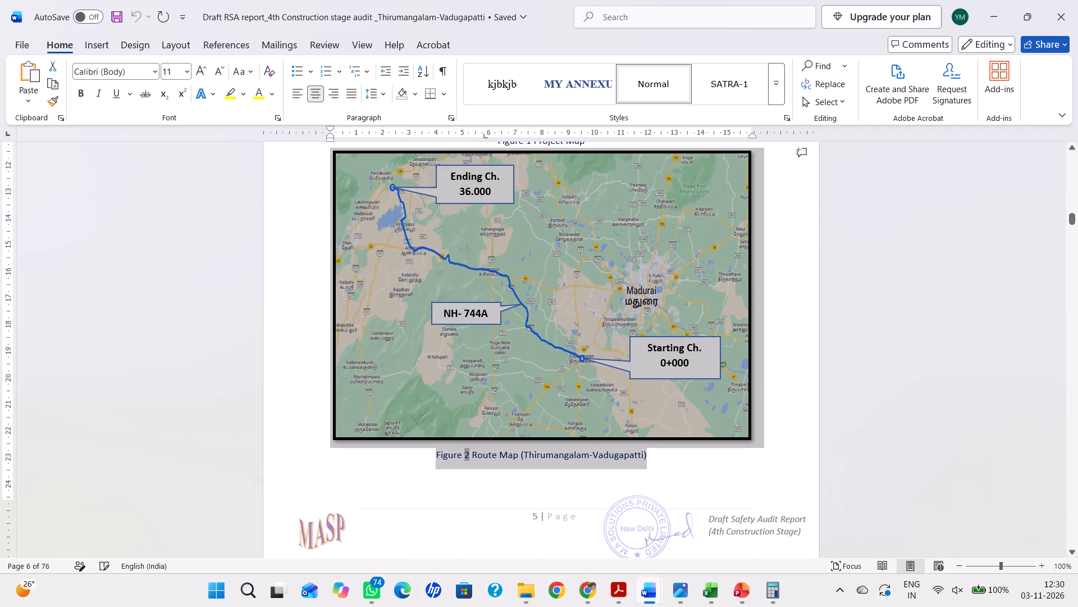
scroll(456, 438, down, 4)
In the Madurai workshop report, delete the old Basukinath-Deoghar route map and its Figure 3-2 caption above Workshop Details.
key(grave)
key(alt+Tab)
scroll(532, 375, down, 11)
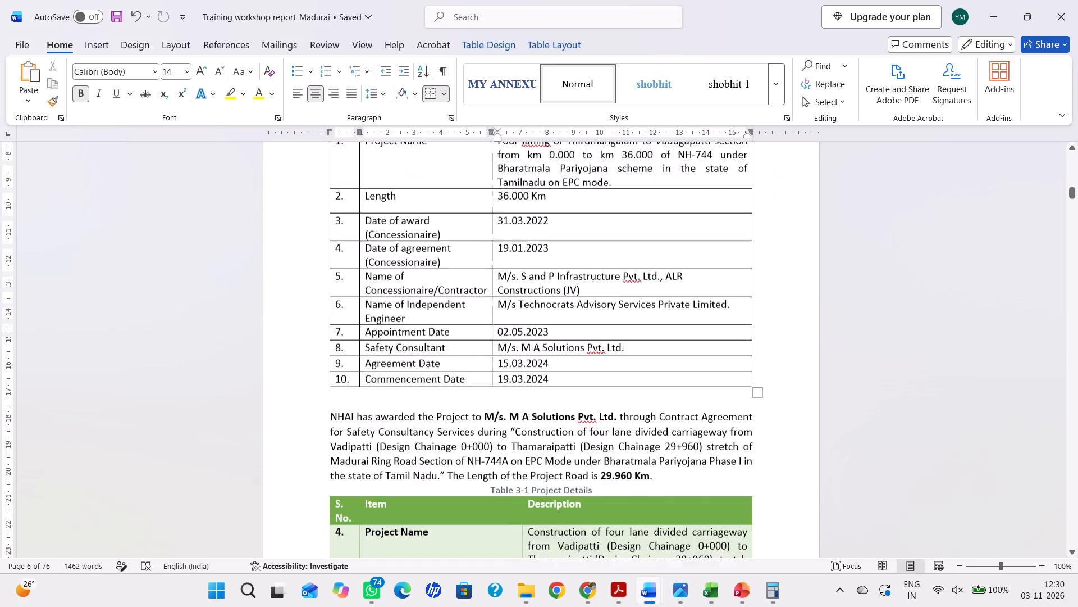
scroll(533, 375, down, 20)
scroll(533, 375, down, 20)
scroll(533, 375, down, 18)
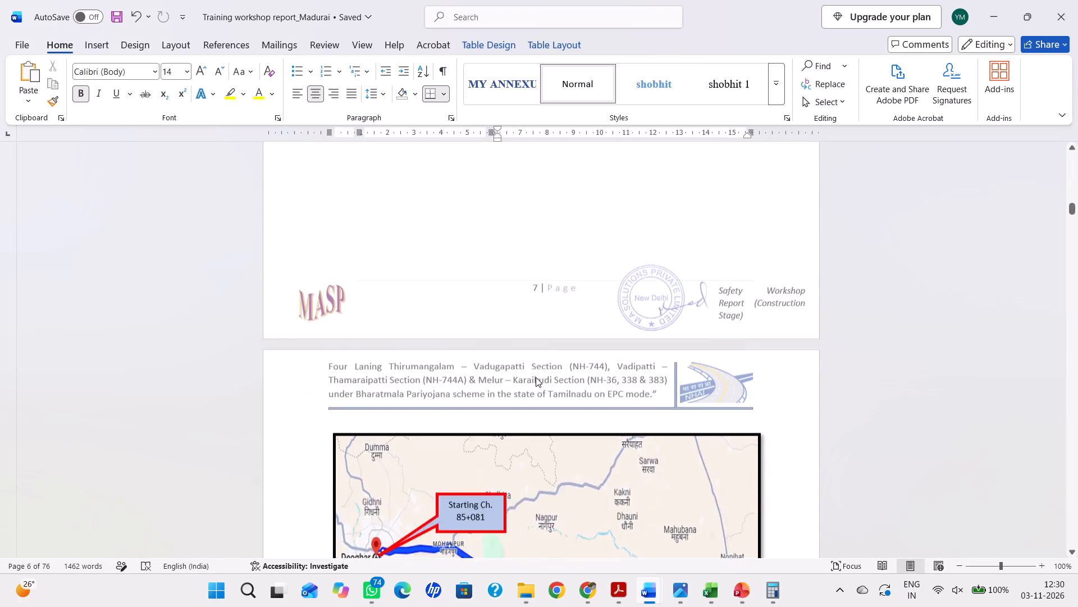
scroll(536, 377, down, 3)
click(541, 357)
key(BackSpace)
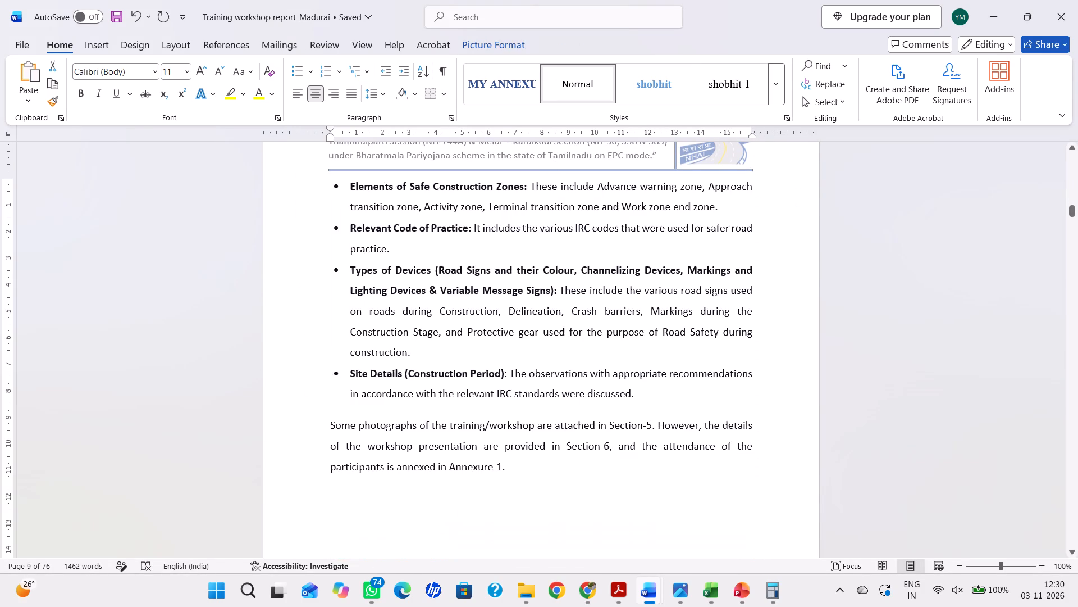
scroll(676, 297, up, 8)
scroll(659, 301, down, 1)
scroll(638, 319, up, 3)
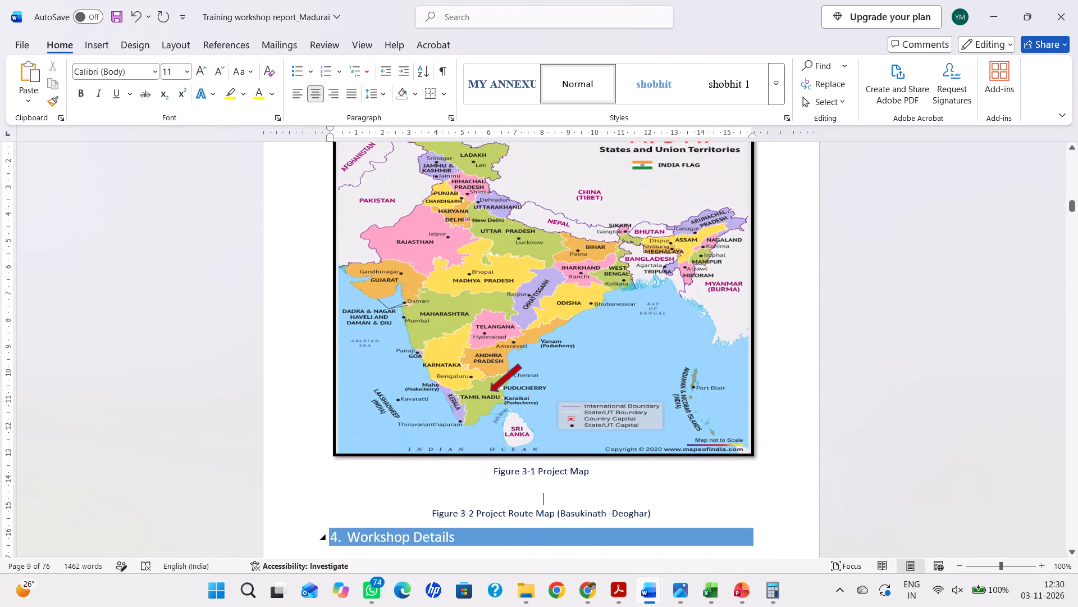
drag(668, 511, 396, 516)
key(BackSpace)
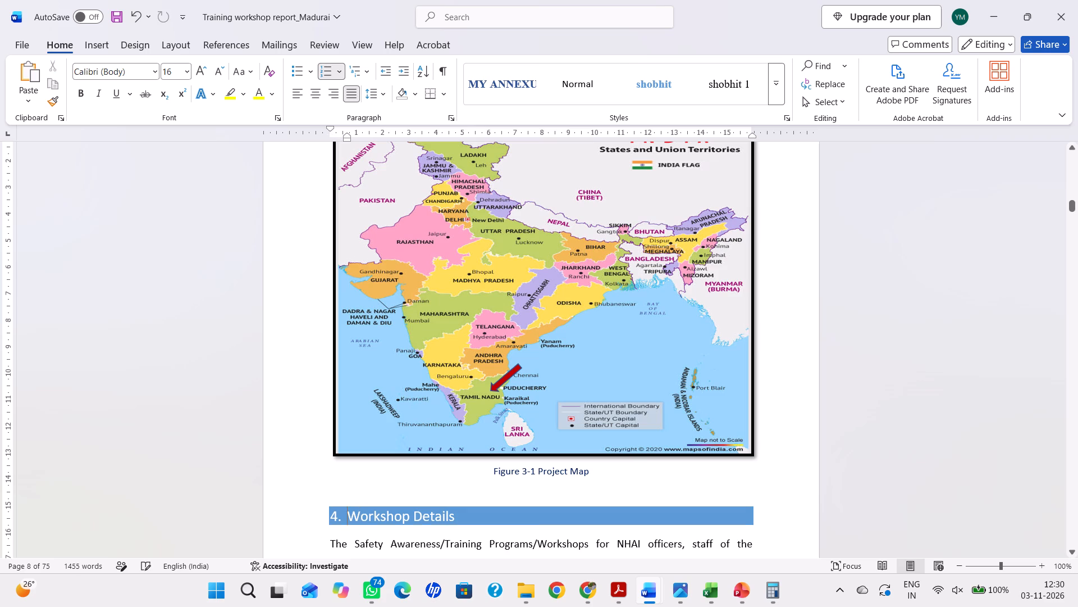
Paste the copied Thirumangalam-Vadugapatti route map and caption below the Figure 3-1 India map, and centre the caption.
click(419, 479)
key(ctrl+v)
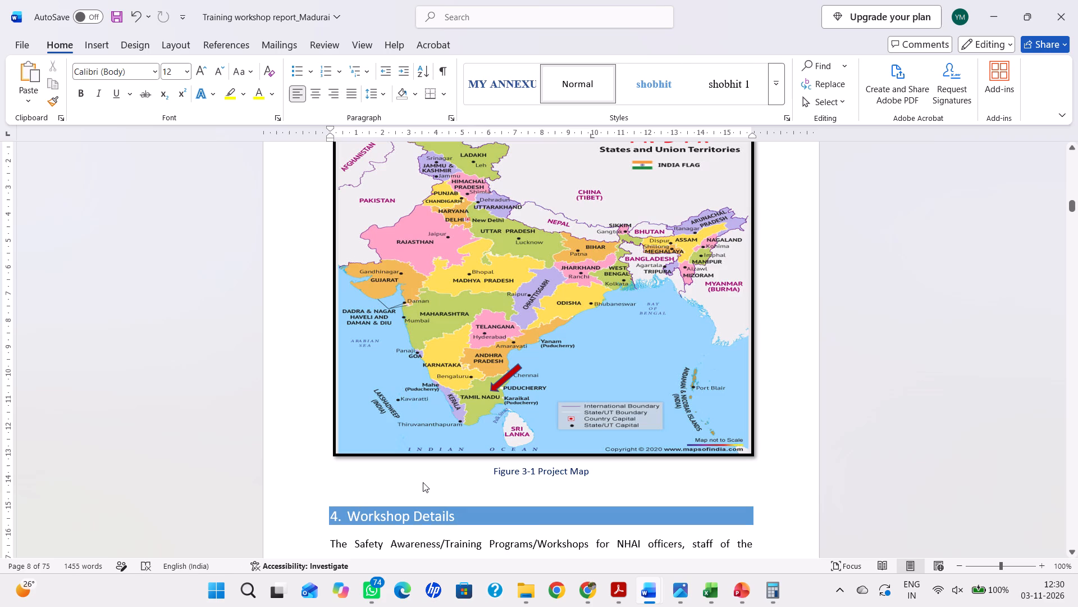
scroll(536, 389, down, 3)
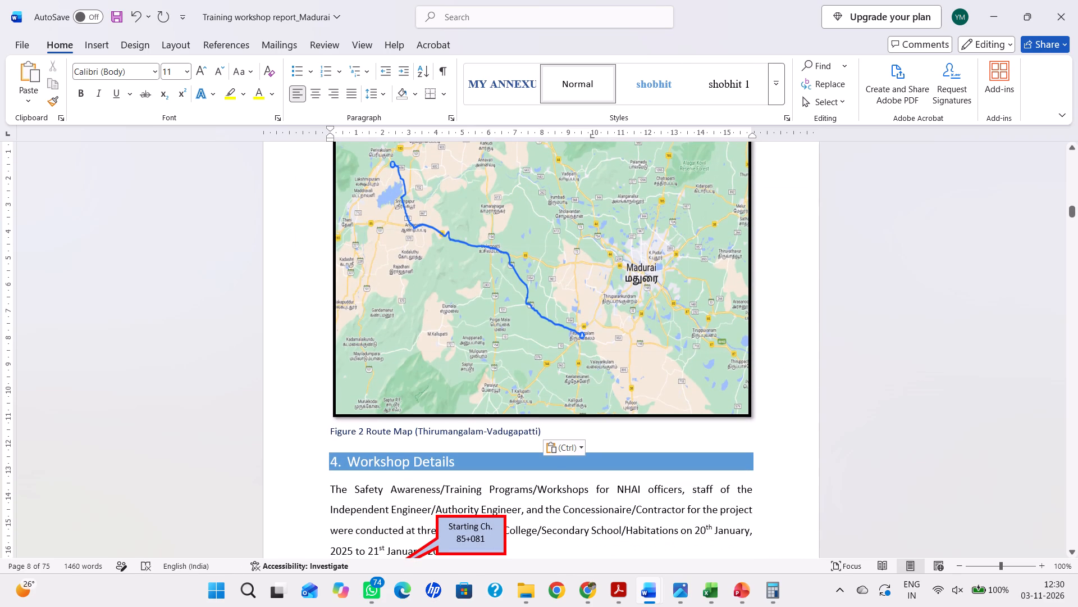
click(360, 429)
click(327, 428)
click(315, 90)
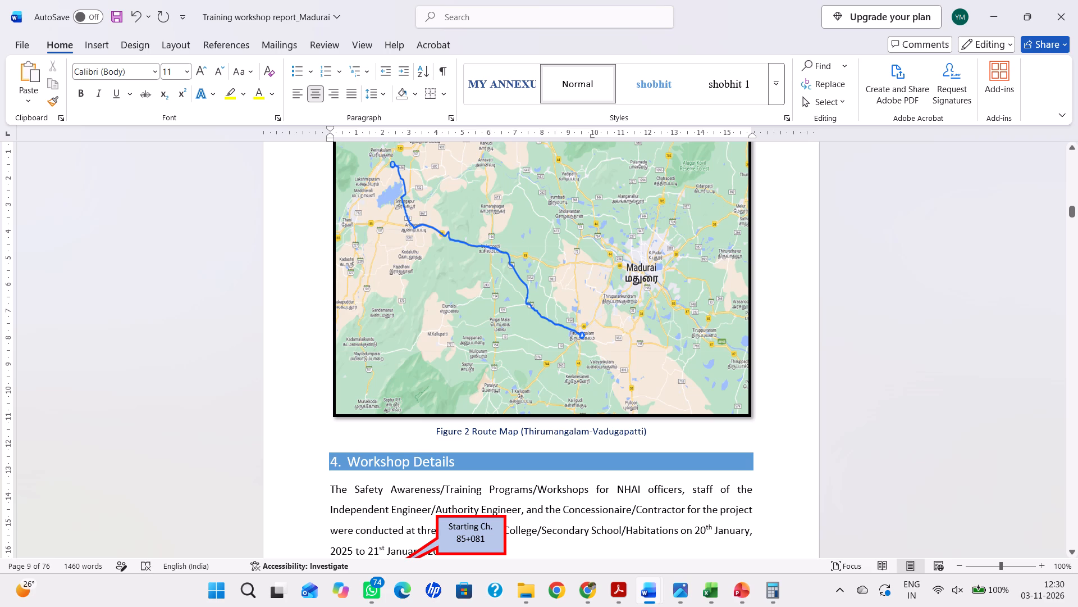
scroll(590, 508, up, 3)
Copy the Ending Ch. 36.000, Starting Ch. 0+000 and NH- 744A callouts together from the draft RSA report's route map.
key(grave)
key(alt+Tab)
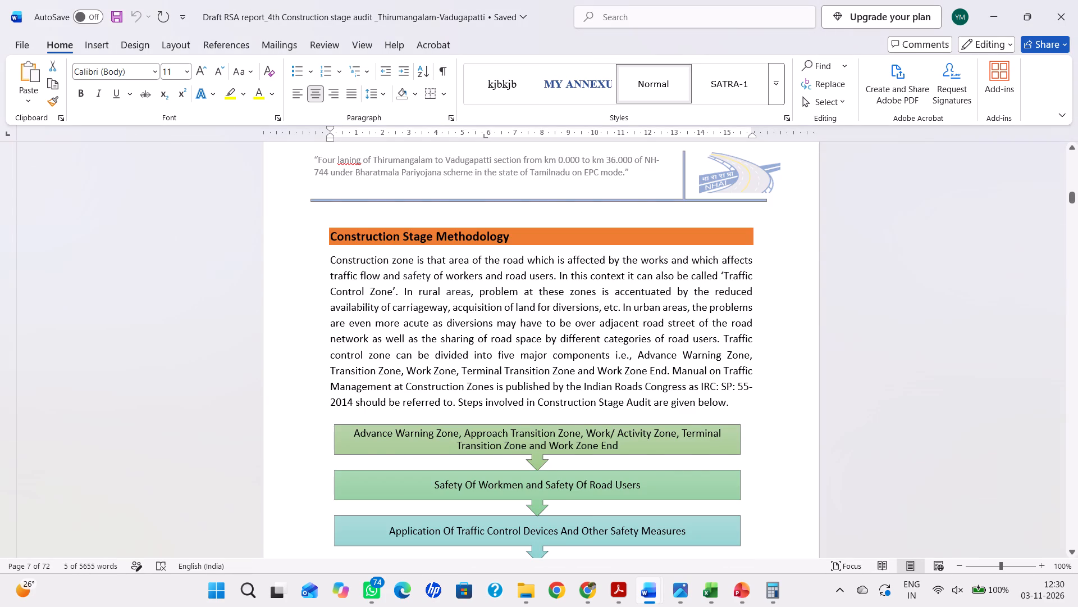
scroll(585, 481, up, 17)
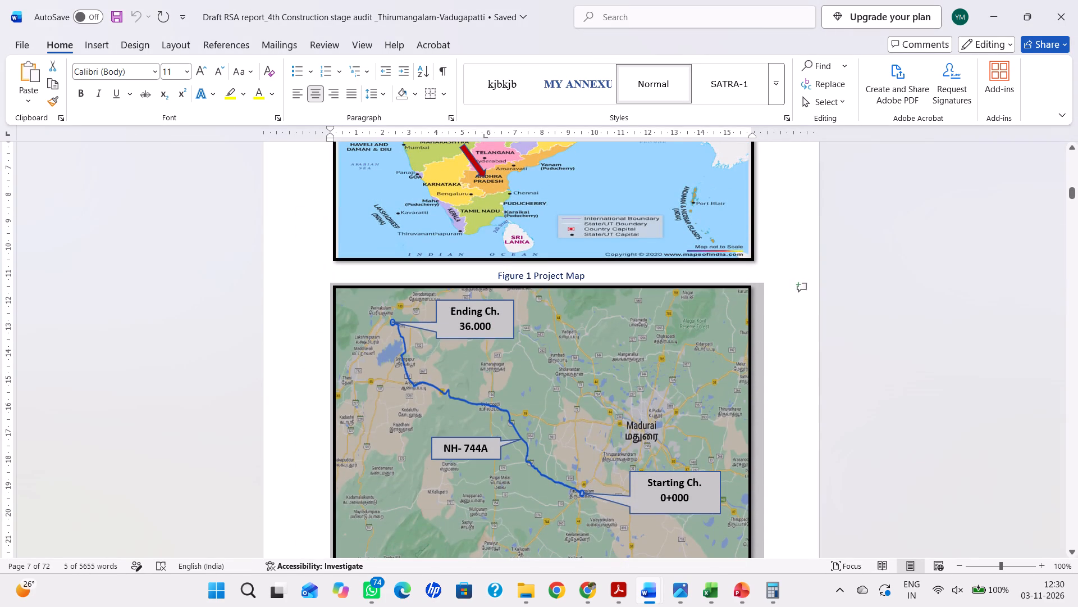
click(585, 315)
click(497, 300)
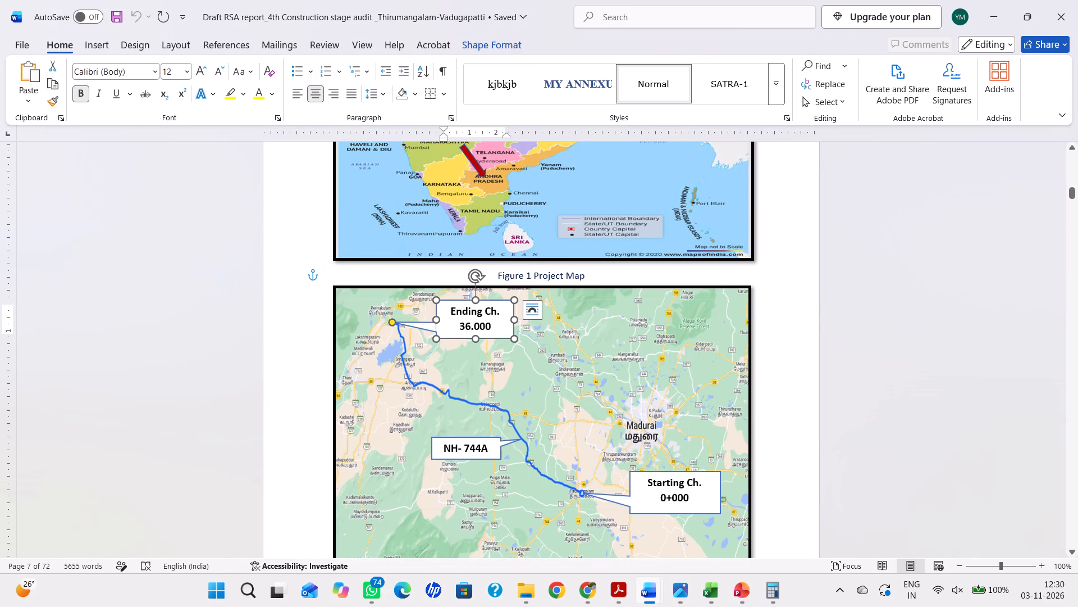
ctrl+click(660, 474)
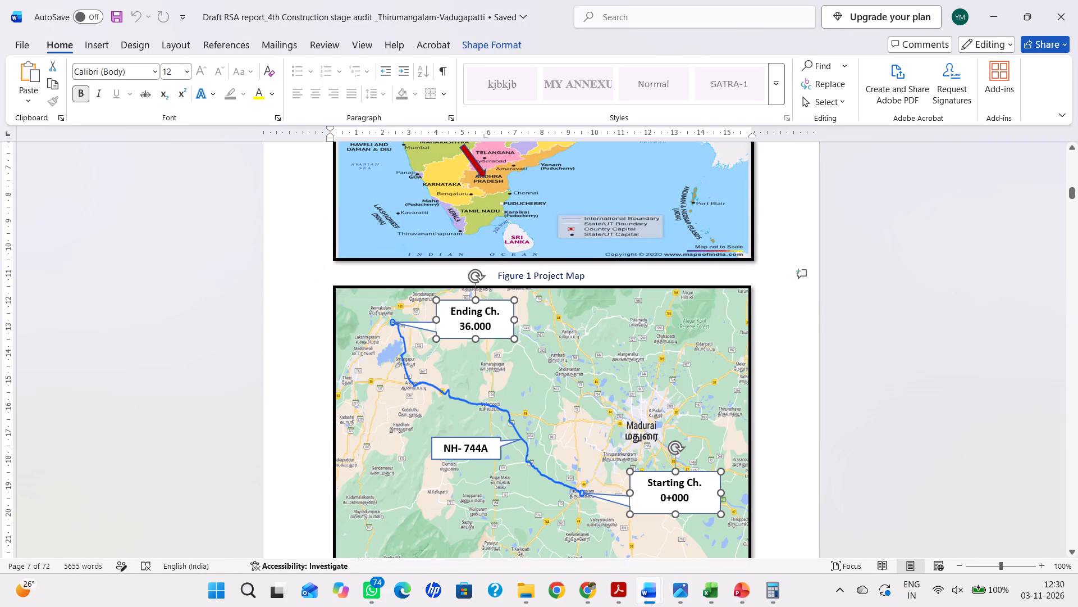
ctrl+click(472, 455)
key(ctrl+c)
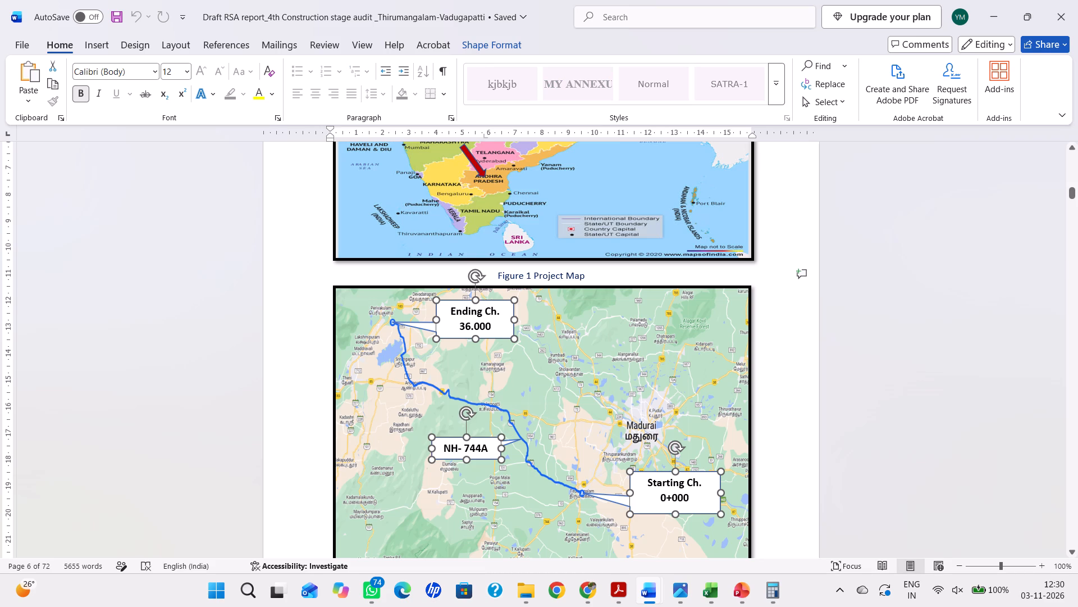
Paste the three callouts into the Madurai report, align their pointers with the route ends and highway line, and save.
key(grave)
key(alt+Tab)
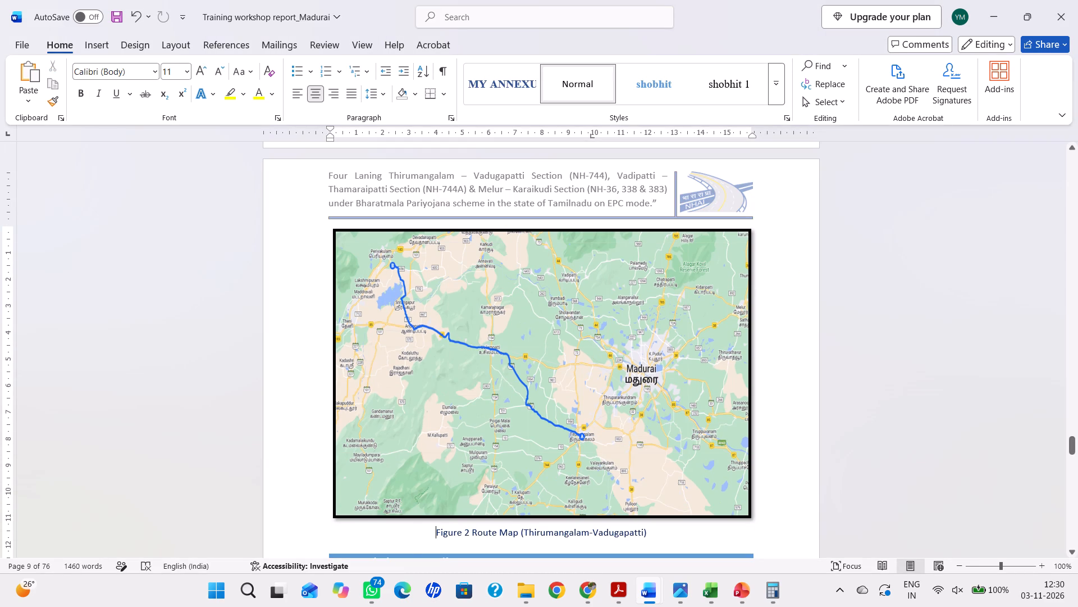
key(ctrl+v)
scroll(503, 402, down, 5)
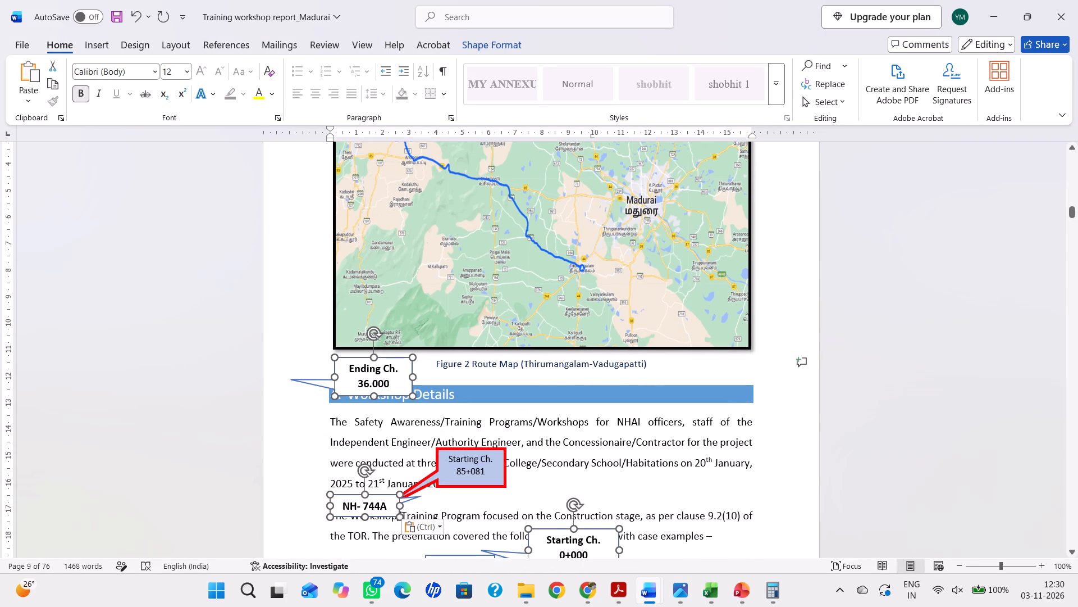
drag(391, 496, 482, 295)
scroll(466, 397, up, 5)
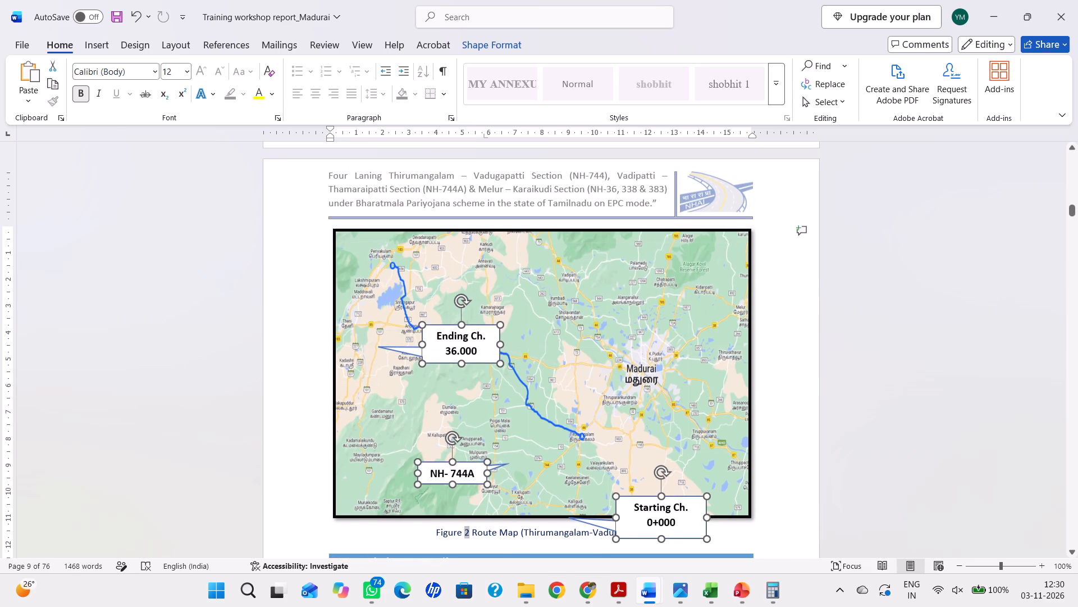
drag(440, 327, 454, 245)
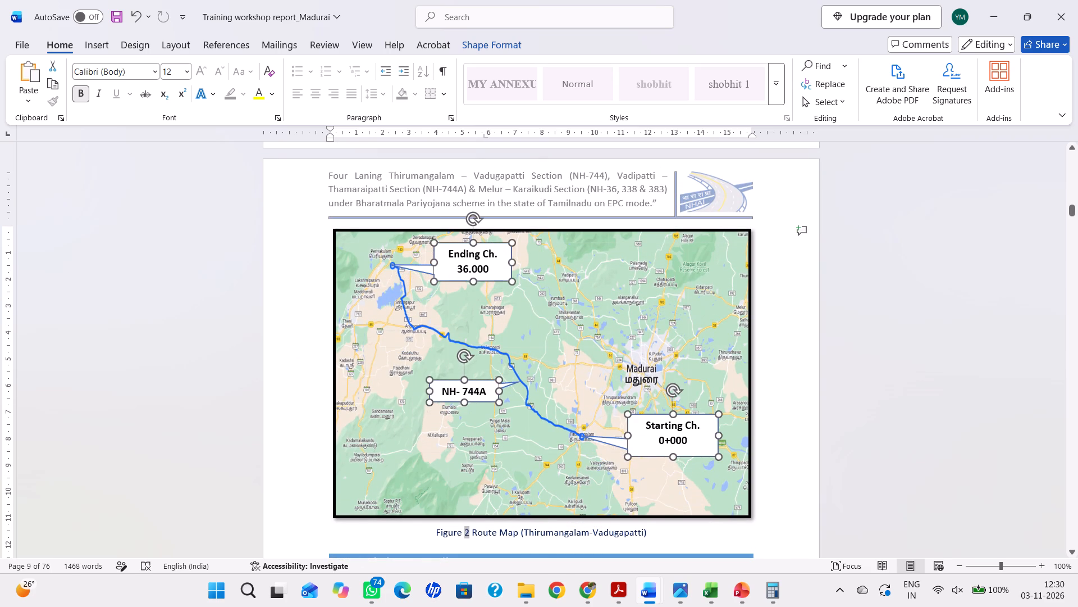
drag(454, 245, 456, 245)
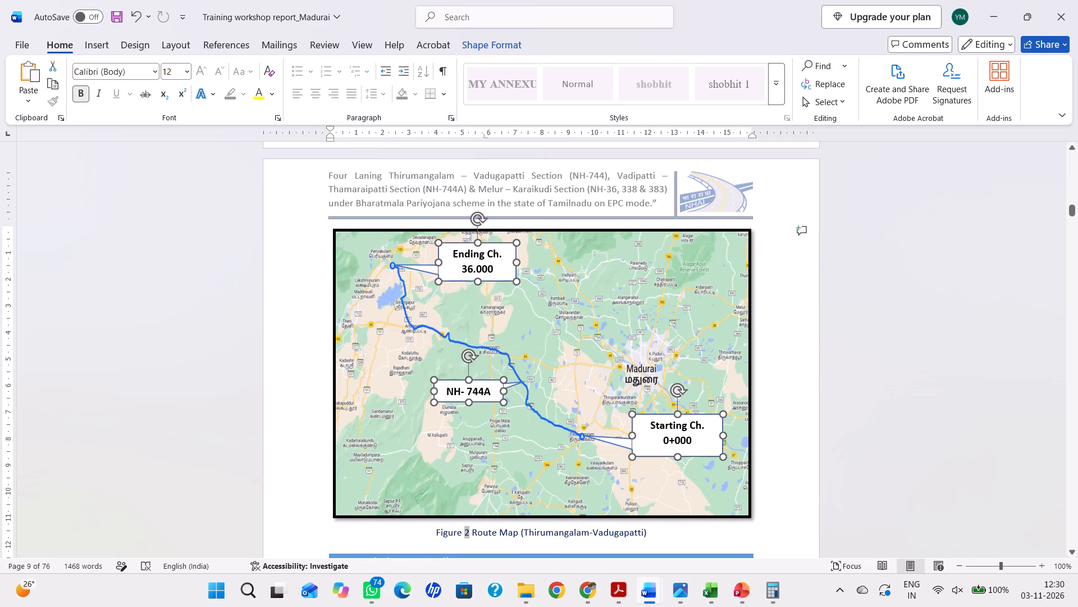
click(832, 385)
key(ctrl+s)
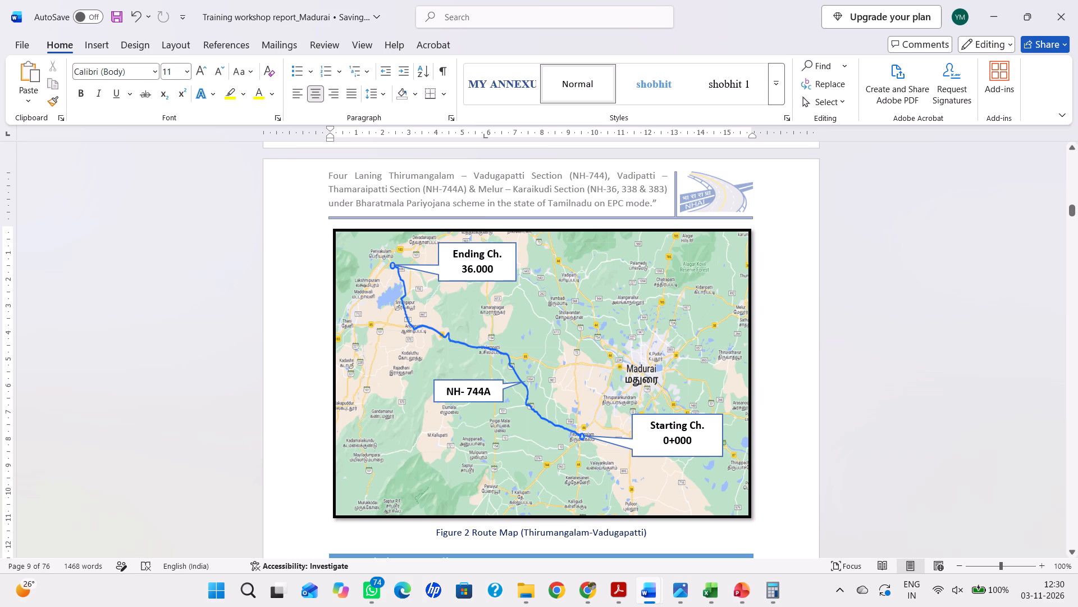
scroll(600, 481, up, 11)
Restart the serial numbers at 1 in the Vadipatti-Thamaraipatti project details table.
scroll(601, 446, up, 12)
scroll(617, 350, up, 6)
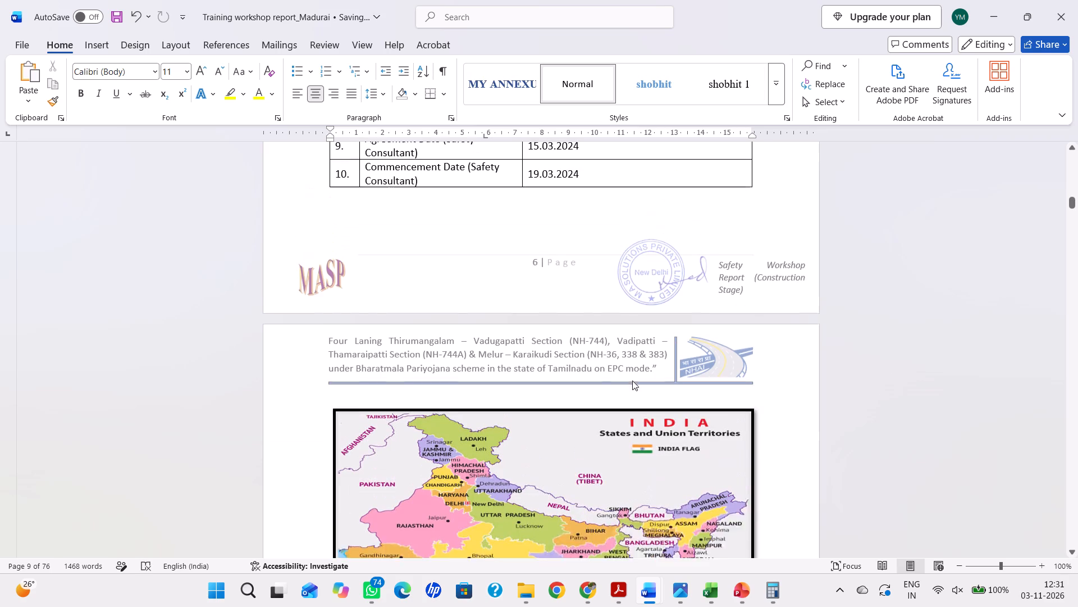
scroll(632, 380, up, 17)
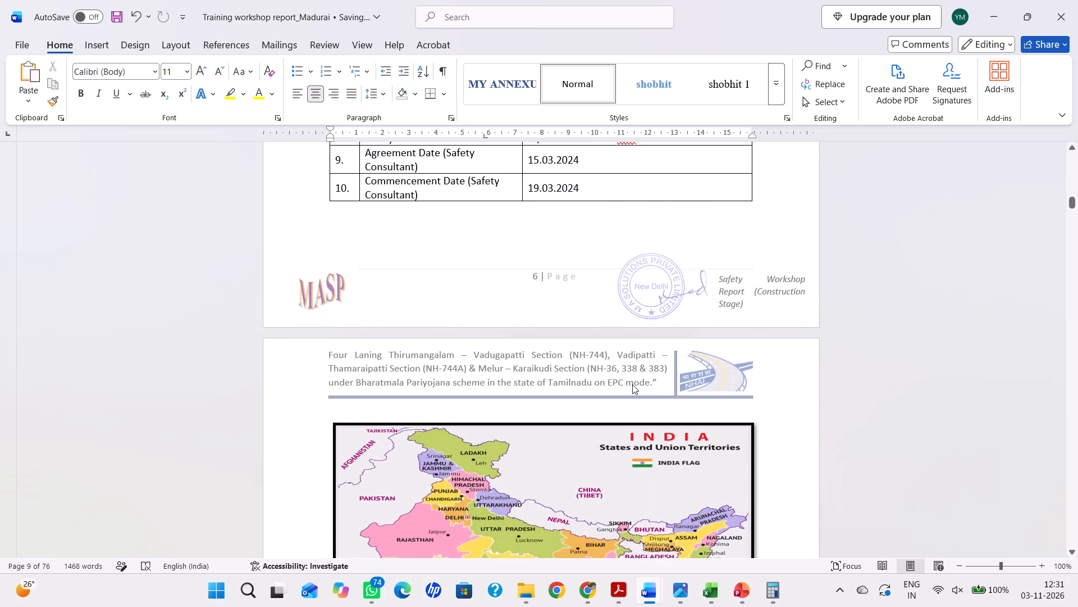
scroll(632, 384, up, 19)
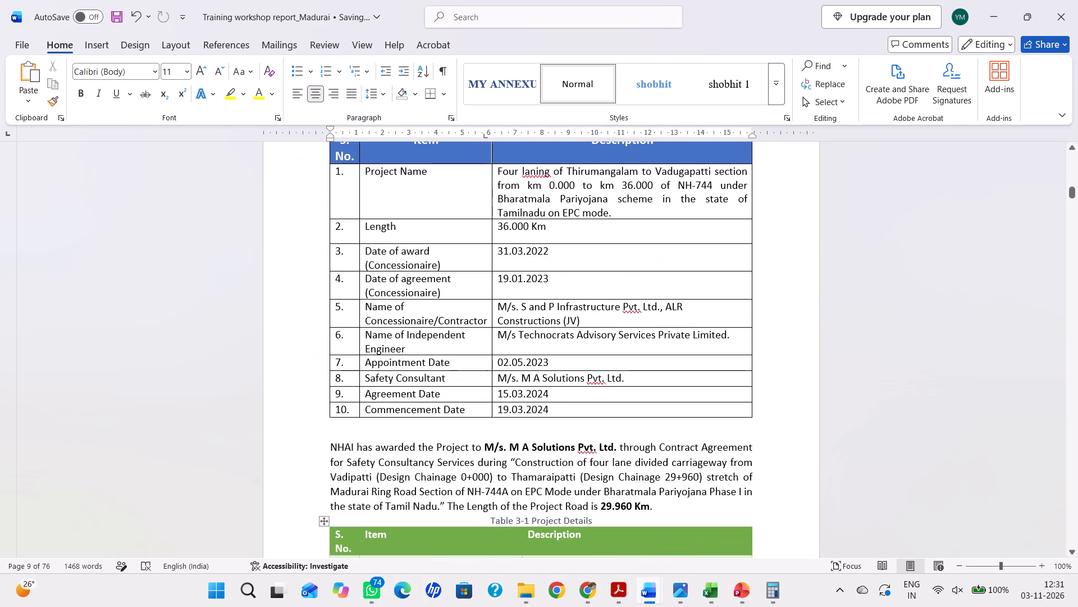
scroll(629, 423, down, 12)
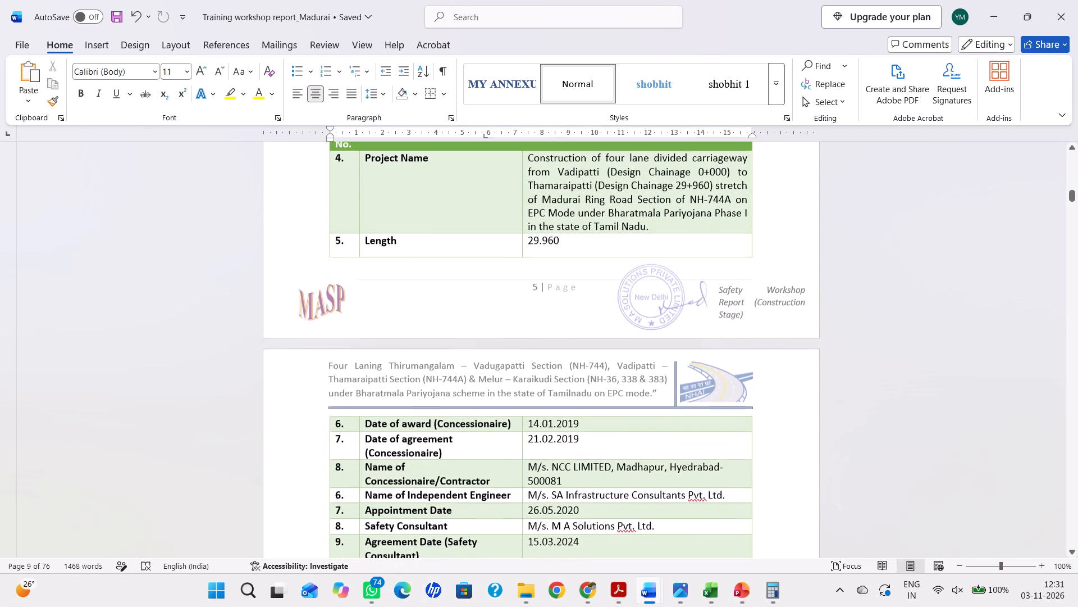
scroll(445, 425, up, 3)
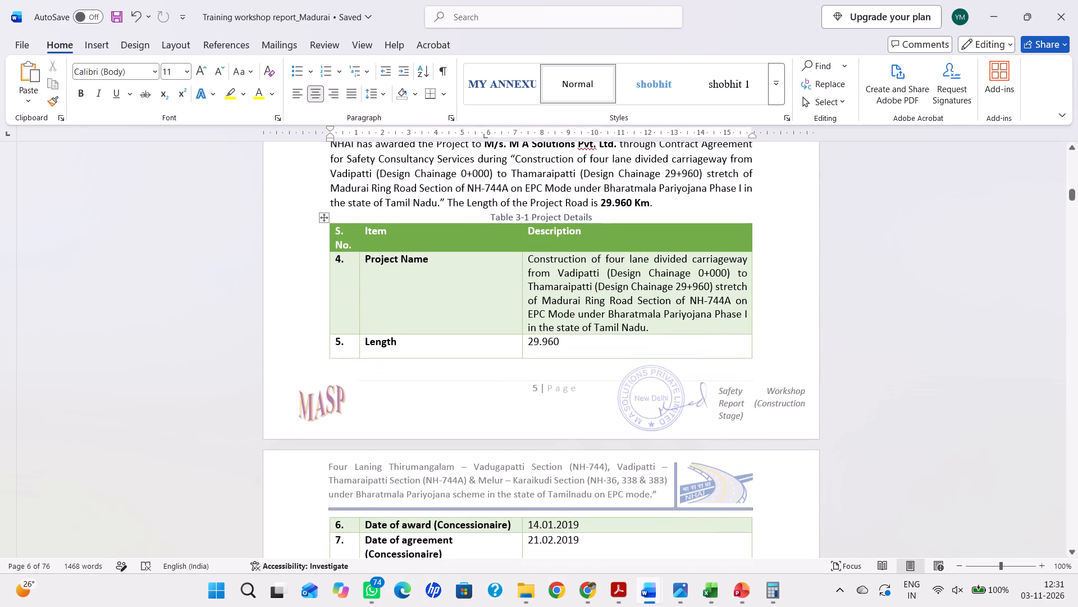
scroll(378, 354, down, 3)
click(336, 160)
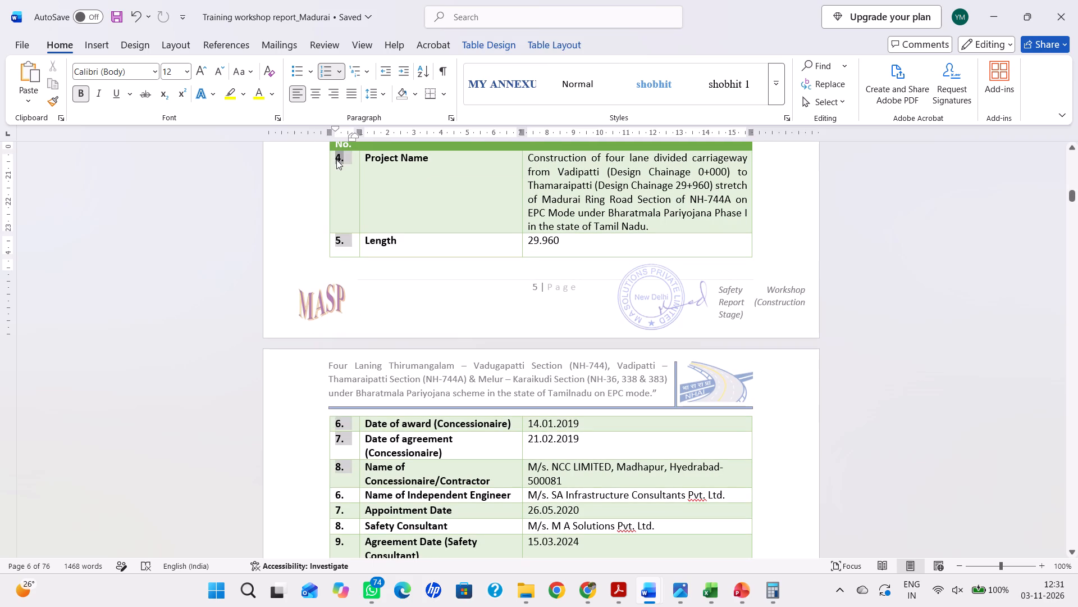
click(339, 71)
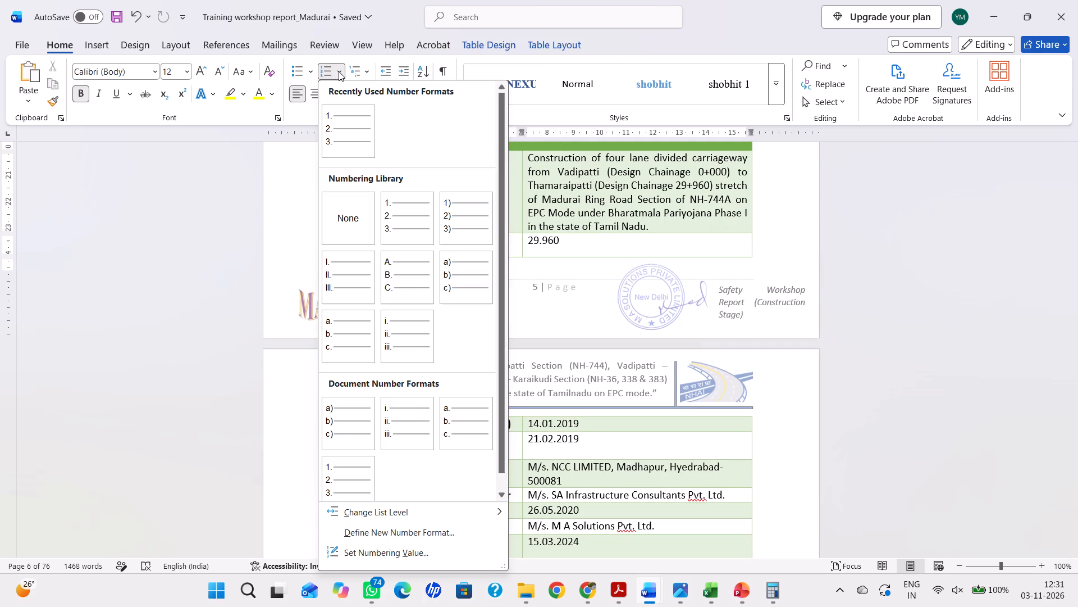
click(355, 128)
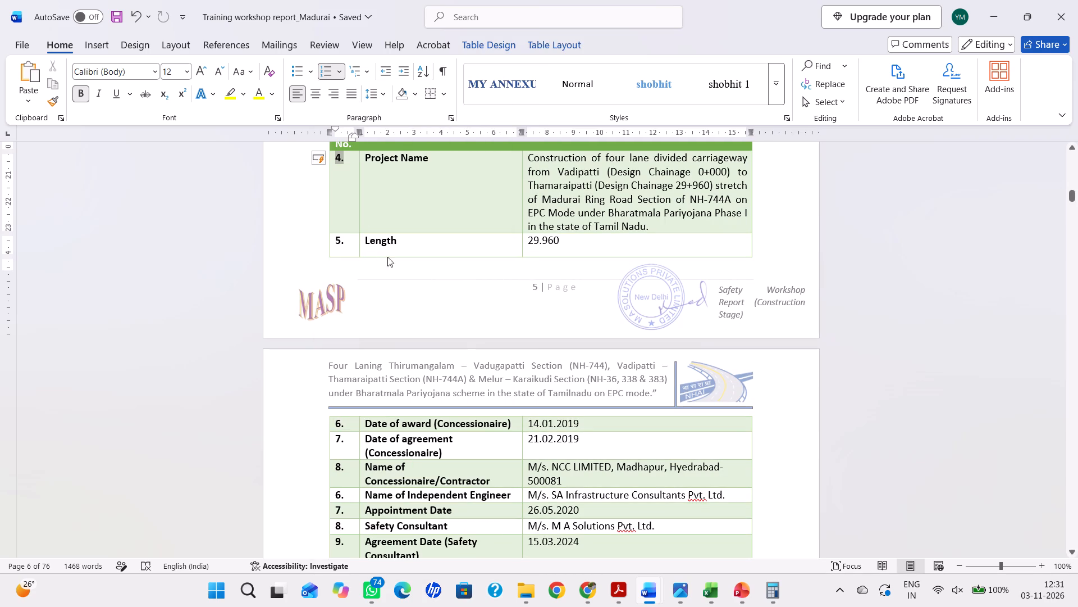
click(340, 157)
right_click(340, 157)
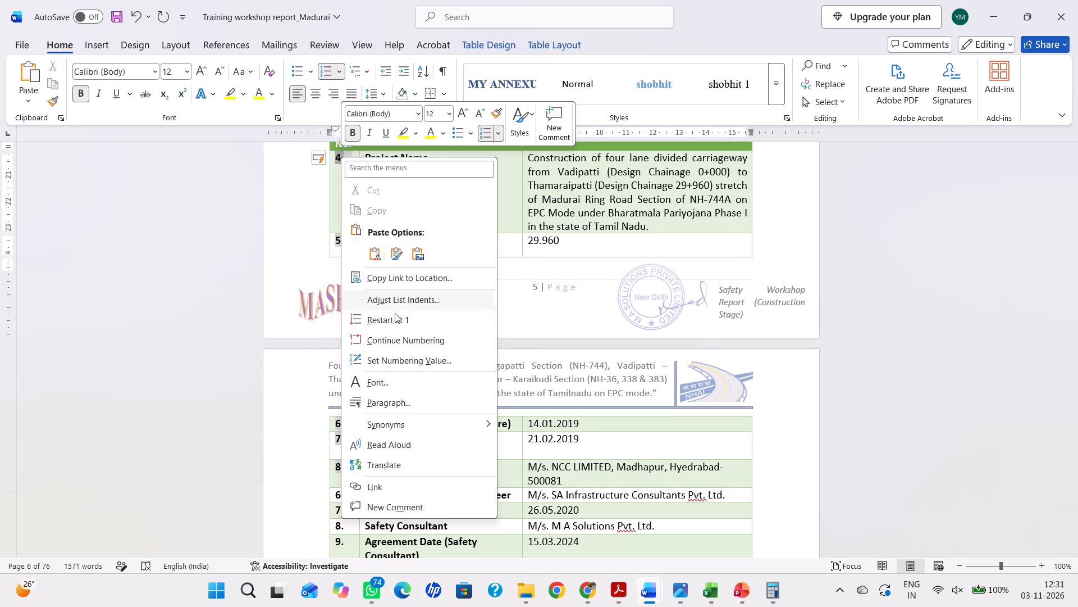
click(400, 322)
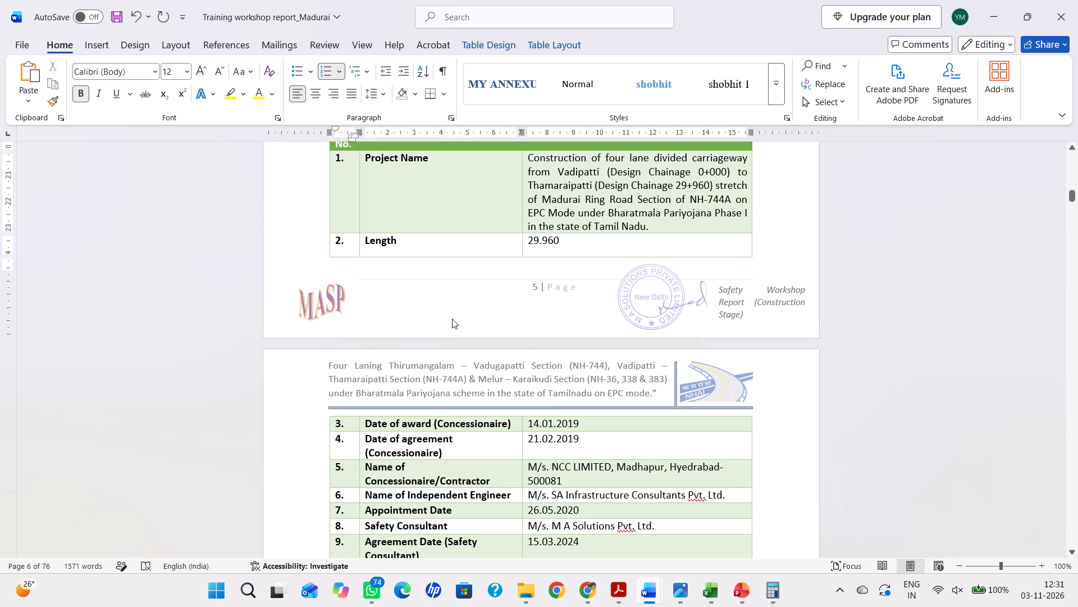
Restart the serial numbers at 1 in the Melur-Karaikudi project details table.
scroll(524, 359, down, 1)
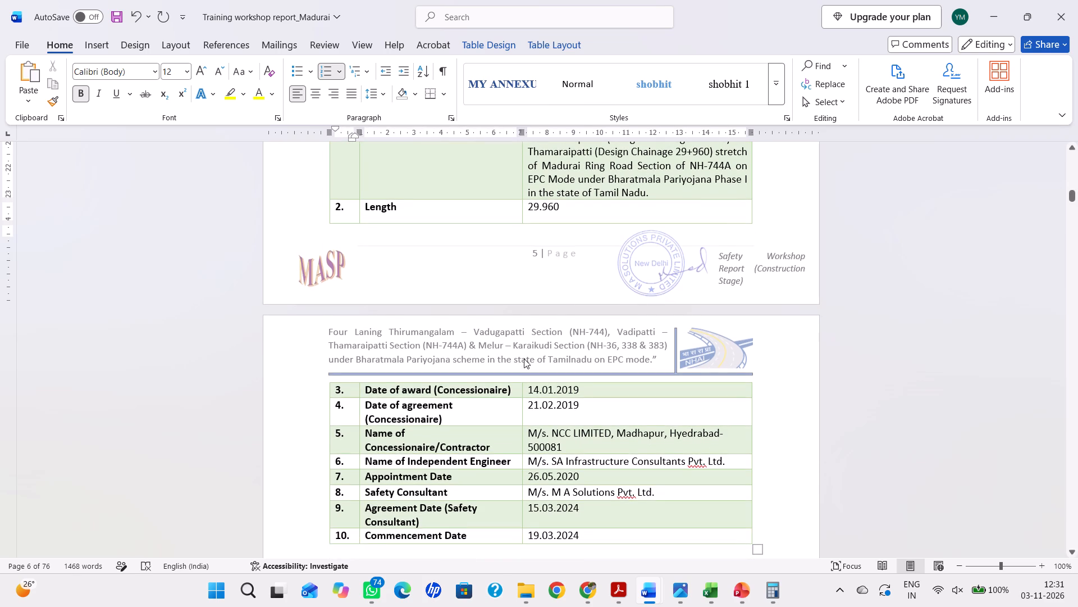
scroll(524, 359, up, 14)
scroll(524, 359, down, 20)
scroll(524, 359, down, 7)
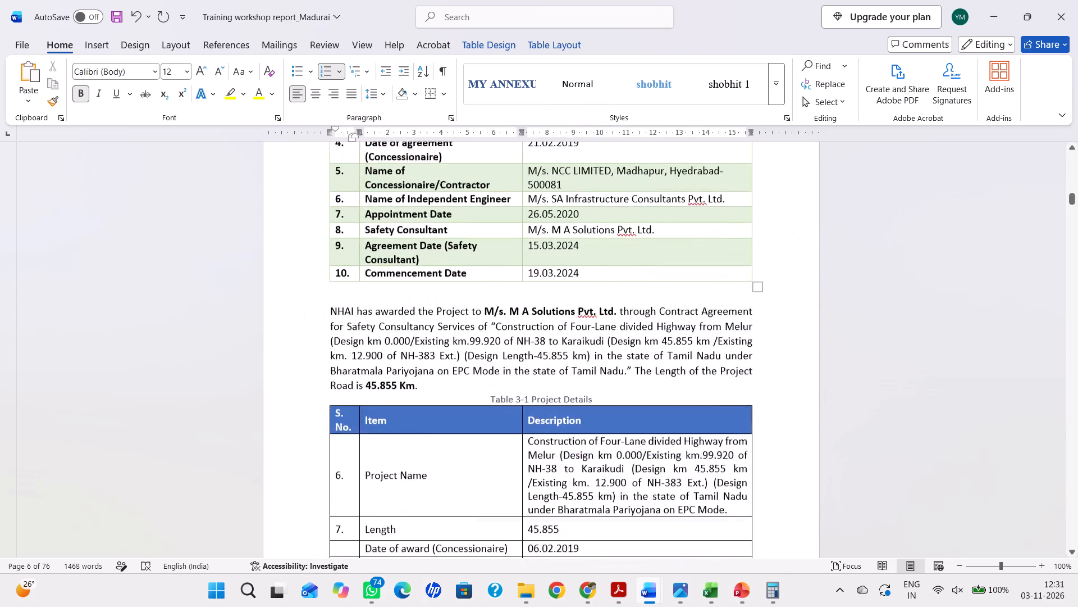
click(335, 301)
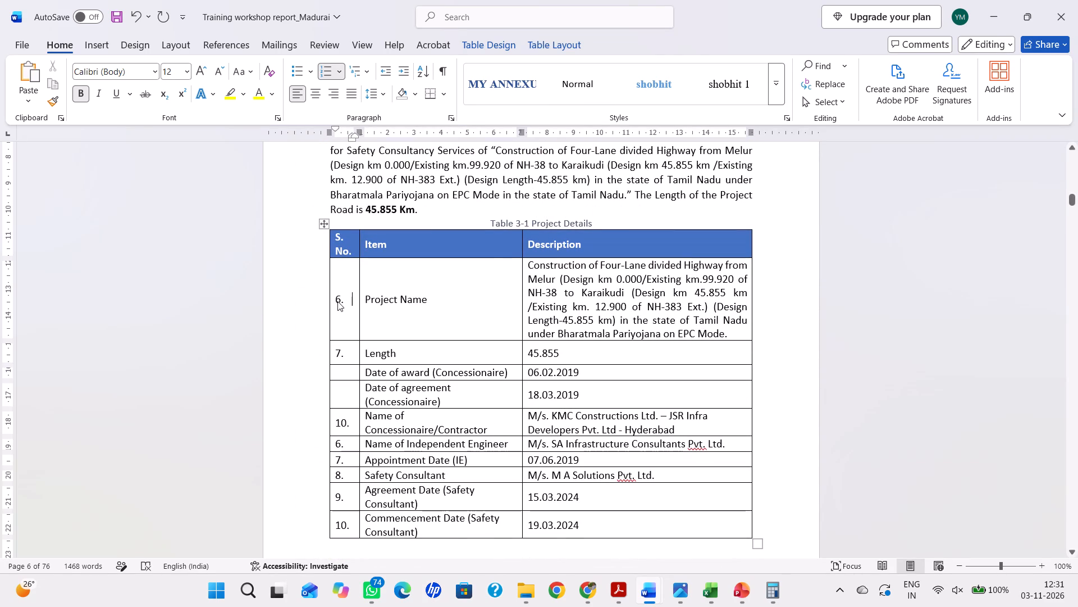
click(337, 301)
right_click(337, 301)
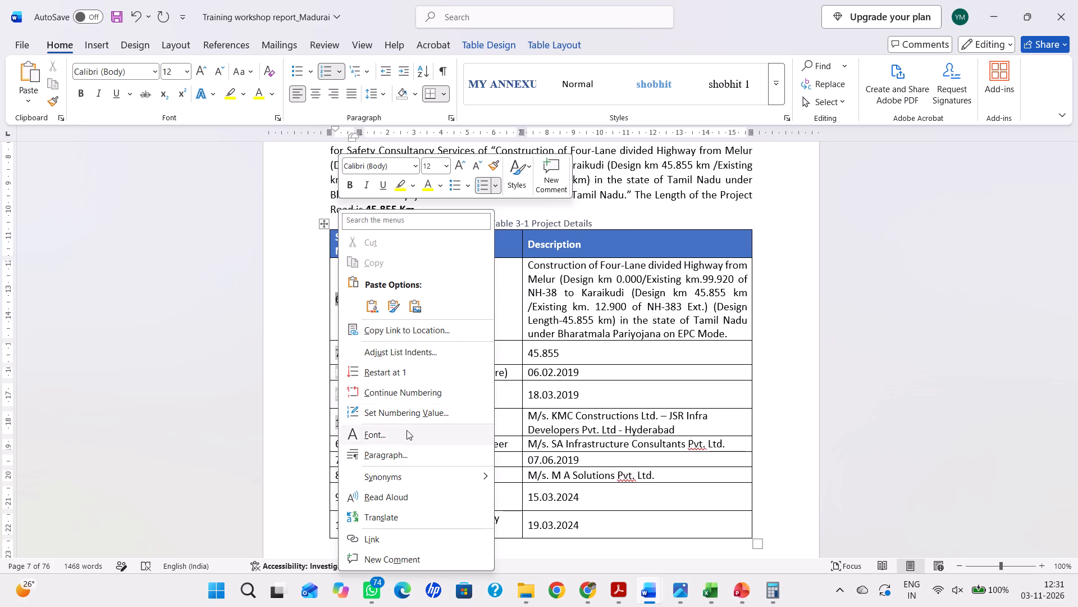
click(404, 374)
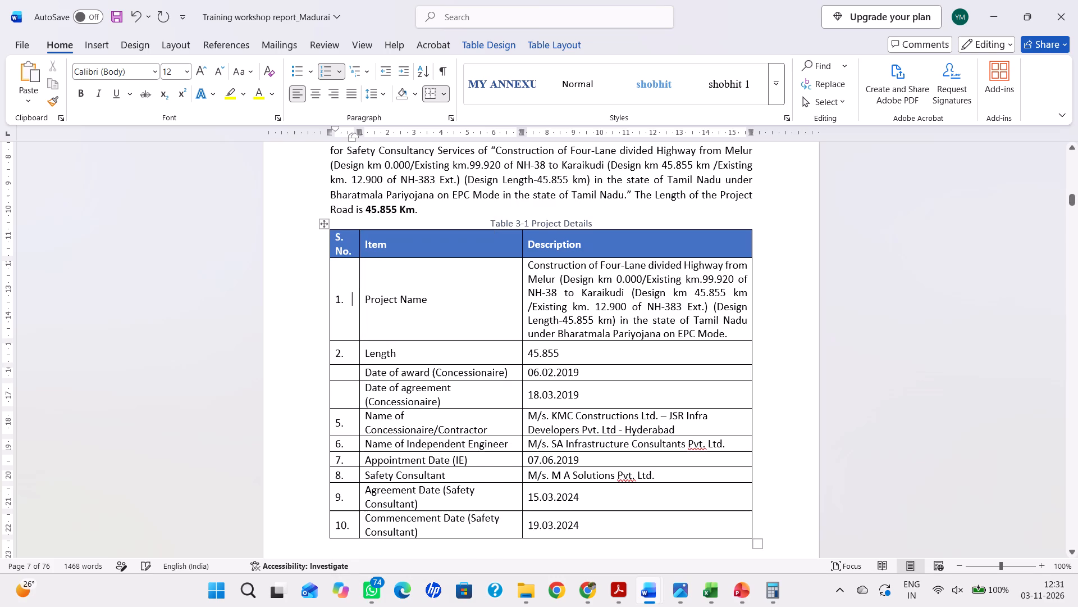
Replace the automatic serial number in the Date of award row of the Melur-Karaikudi table with a manually entered "3.".
click(352, 368)
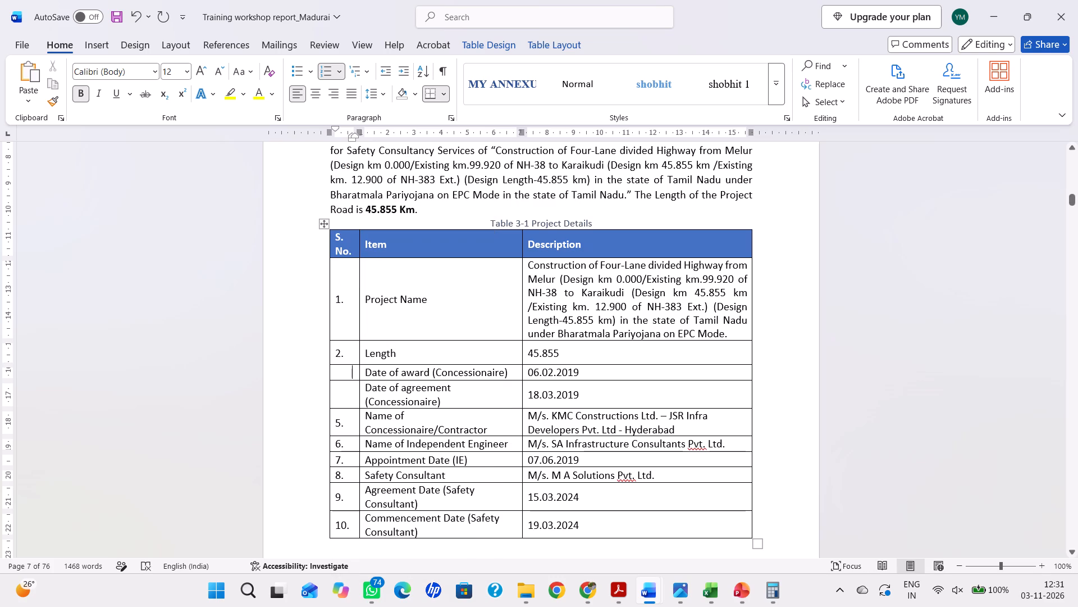
text(3.)
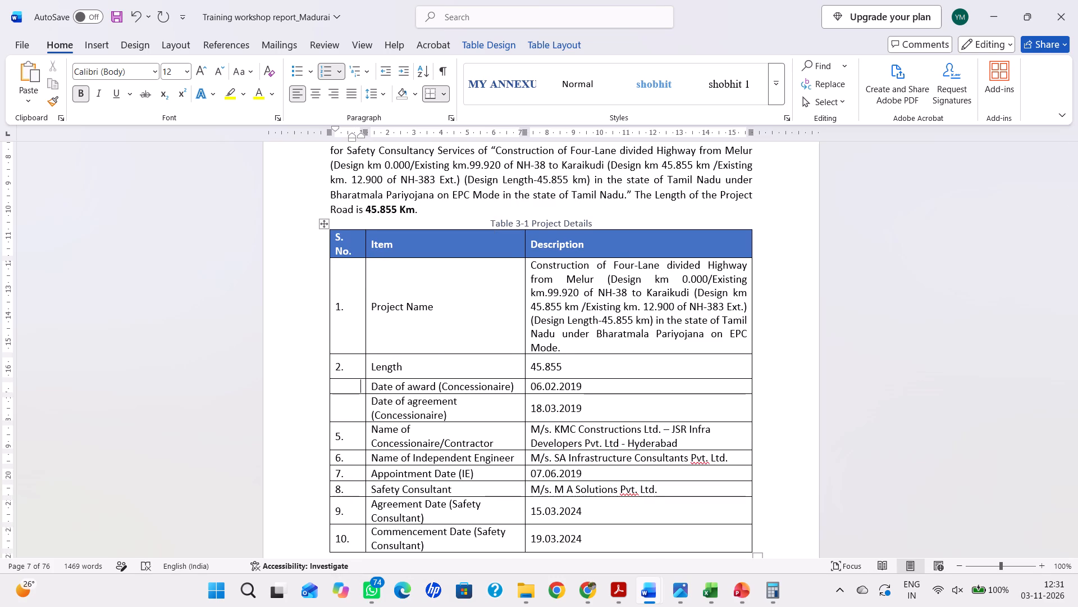
key(BackSpace)
key(BackSpace)
key(BackSpace)
key(BackSpace)
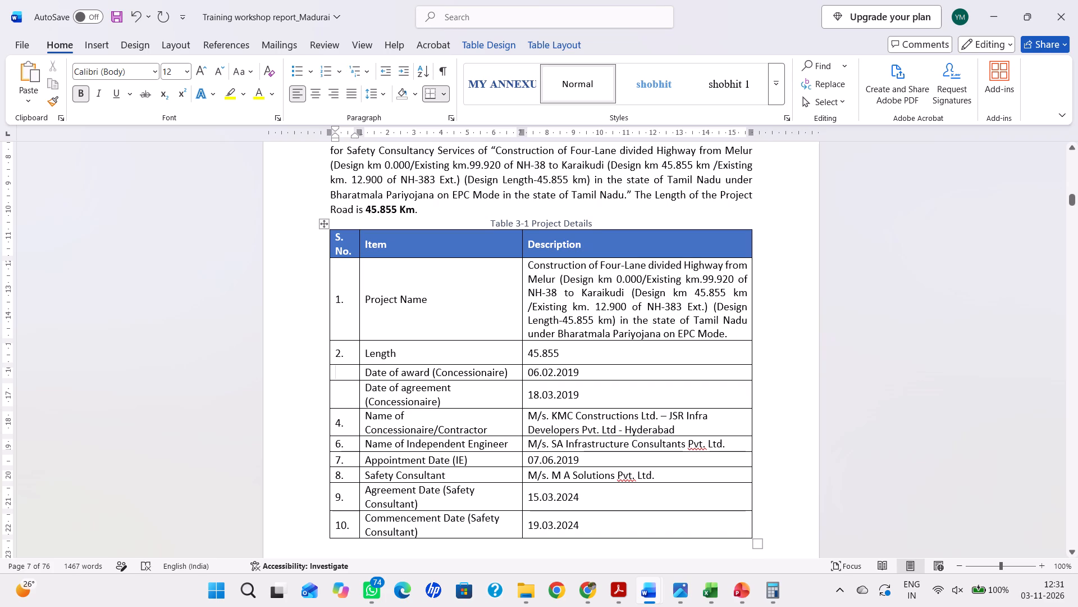
click(355, 370)
key(Delete)
key(Delete)
key(Delete)
key(Delete)
key(BackSpace)
key(BackSpace)
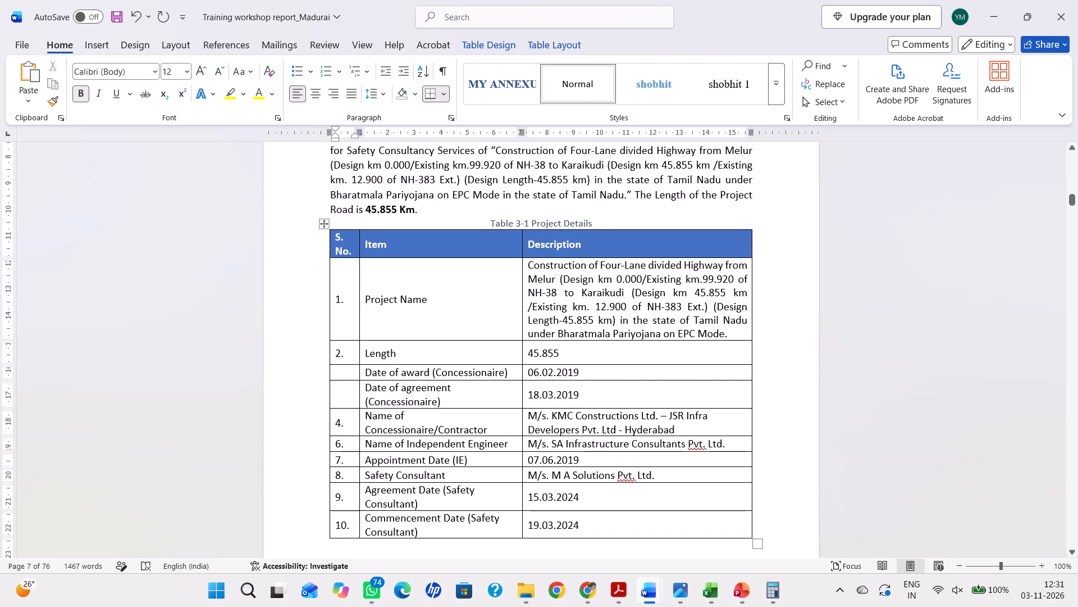
click(356, 397)
click(345, 379)
text(3.)
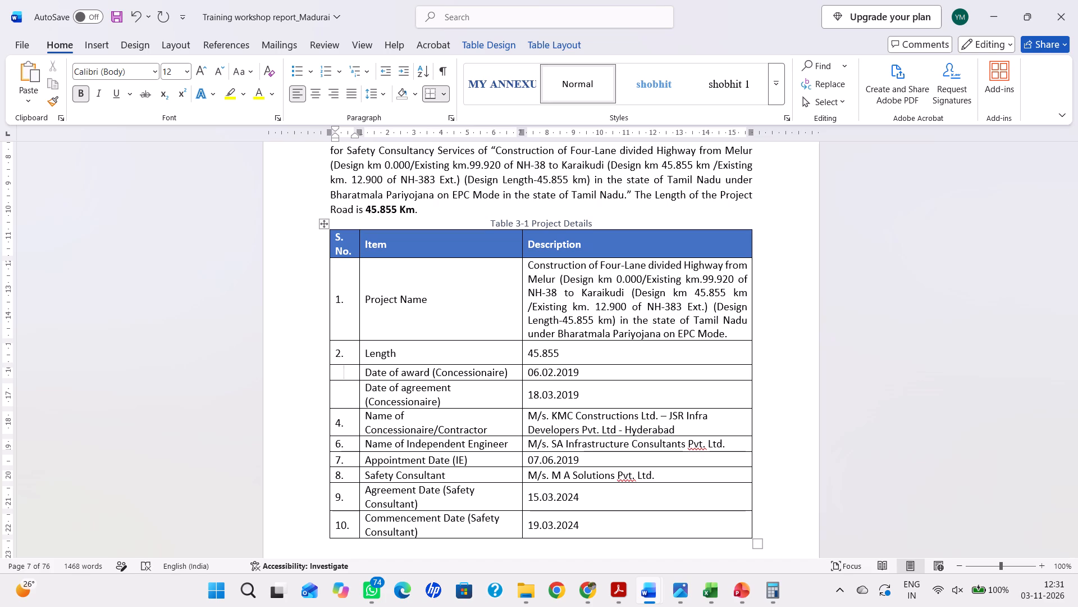
Make the Date of award row's serial number black and remove its bold formatting.
drag(344, 374, 327, 372)
click(266, 89)
click(272, 92)
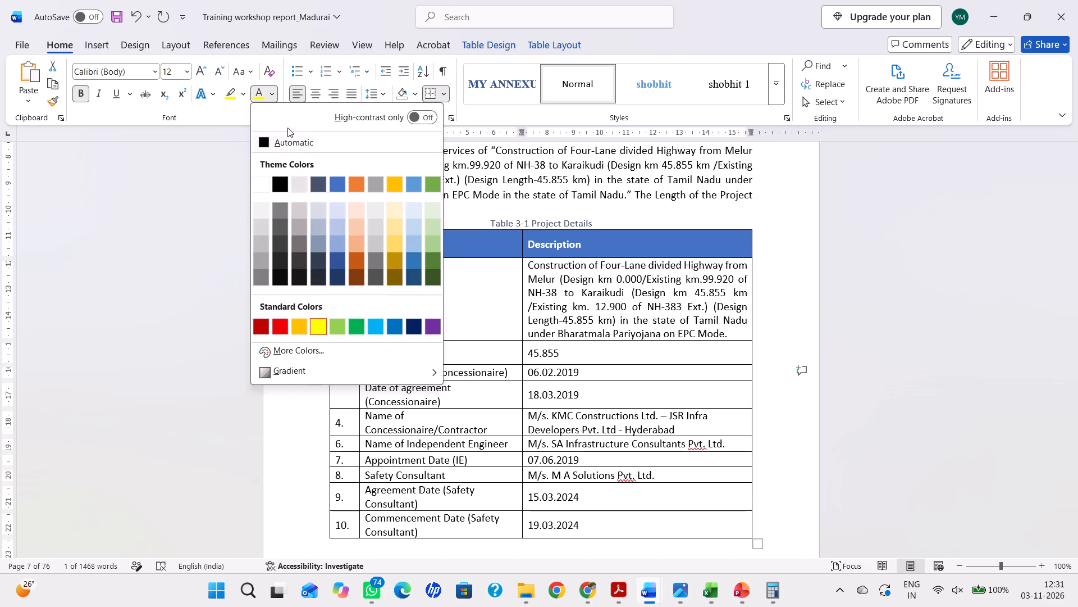
click(285, 185)
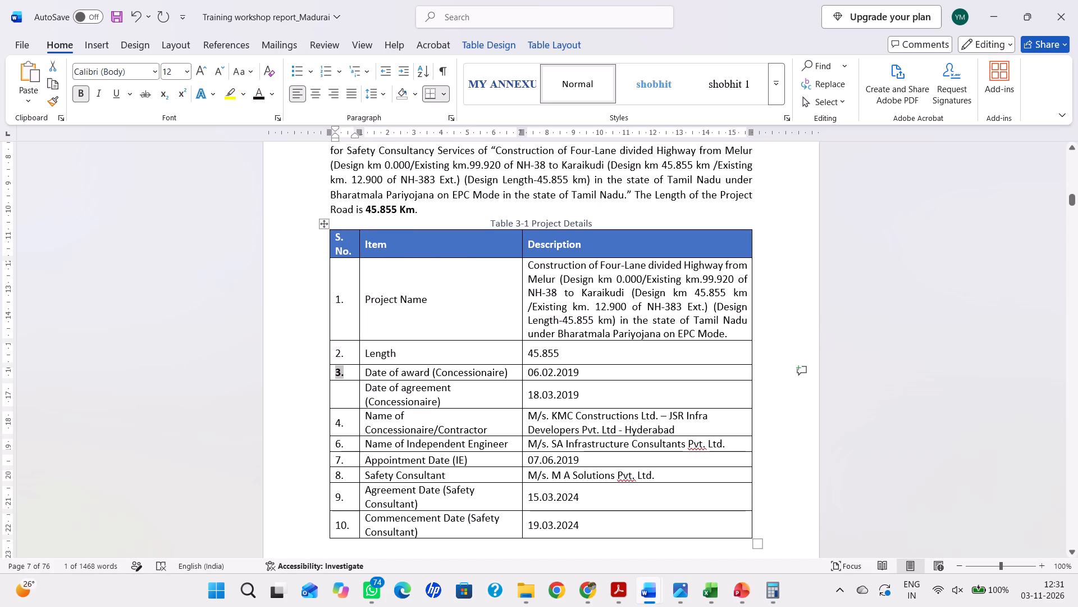
key(ctrl+b)
Clear the Date of agreement row's automatic serial number, enter "4." in its place and colour the number black.
click(345, 406)
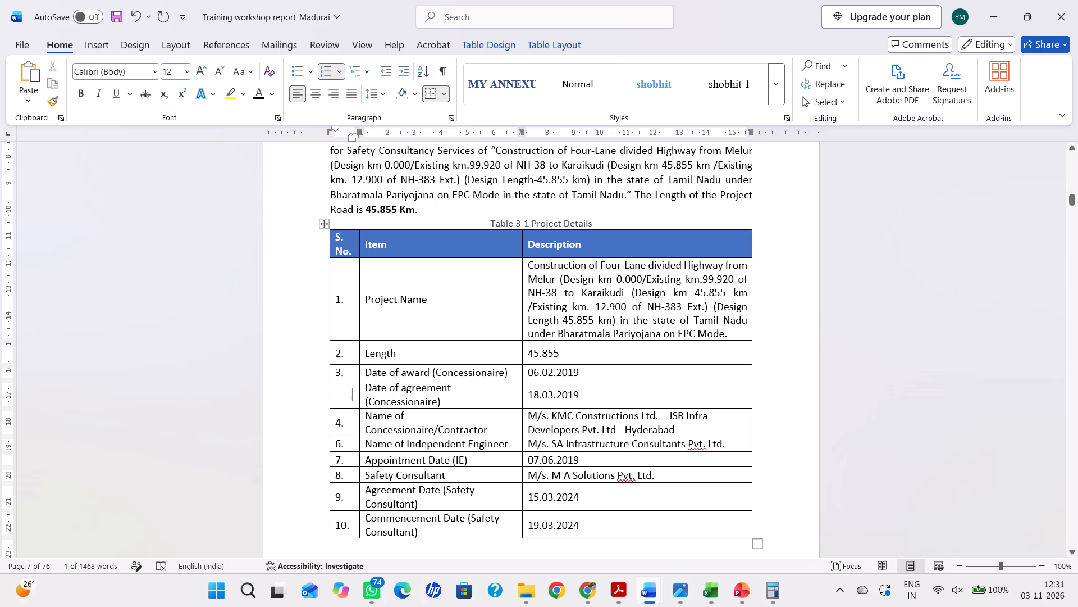
key(BackSpace)
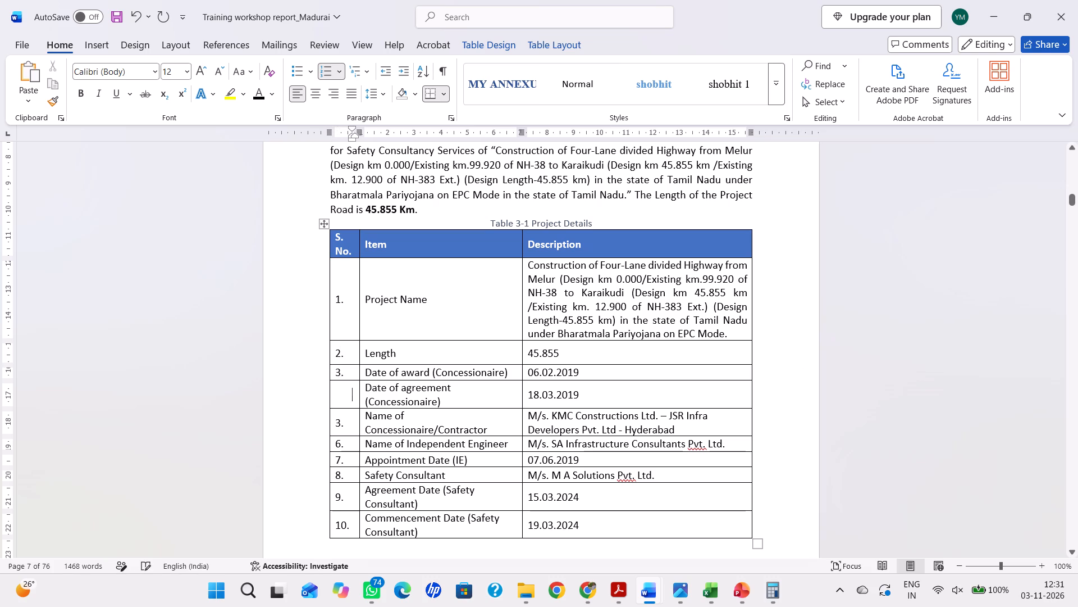
key(BackSpace)
text(4.)
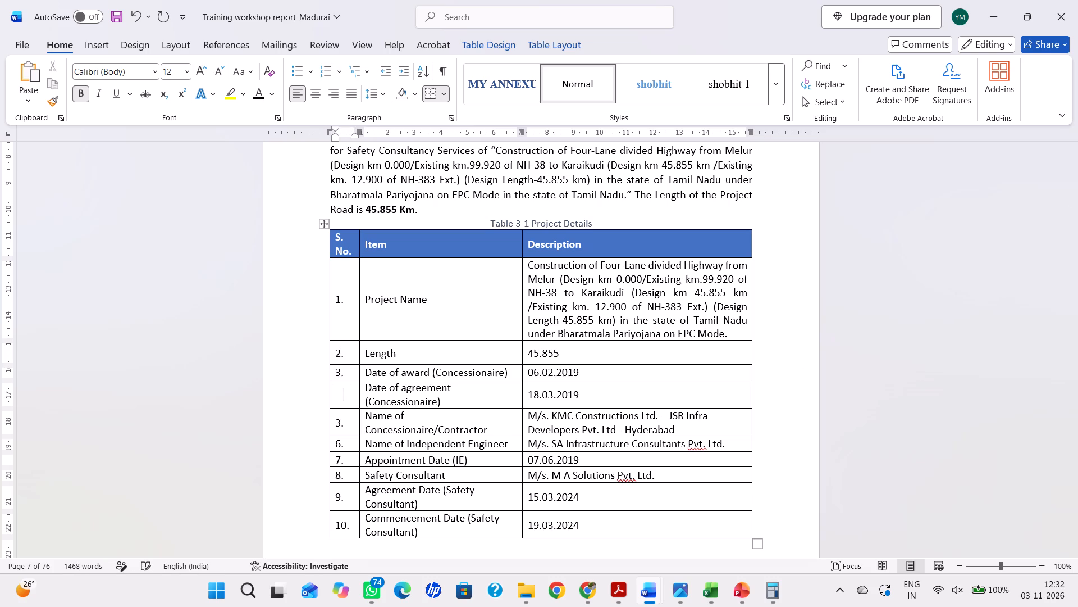
key(space)
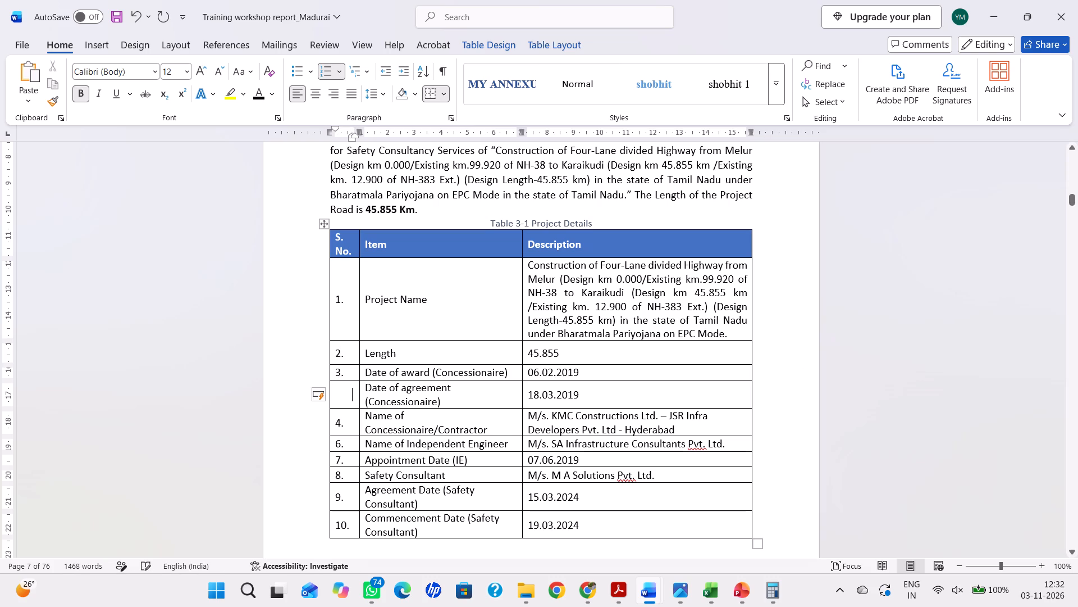
drag(350, 398, 334, 393)
drag(334, 393, 349, 393)
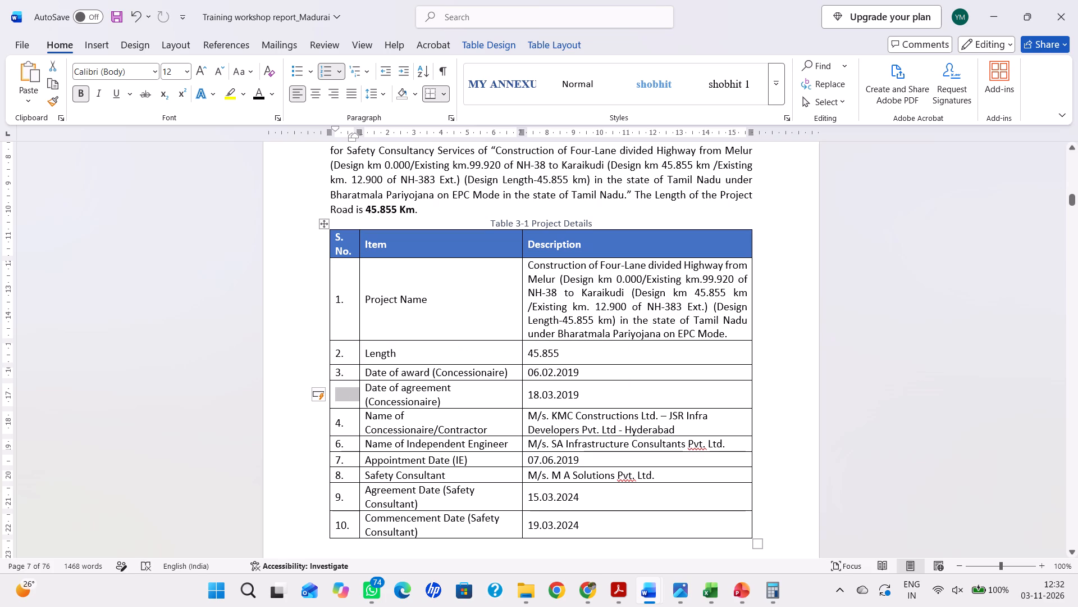
click(259, 97)
click(374, 399)
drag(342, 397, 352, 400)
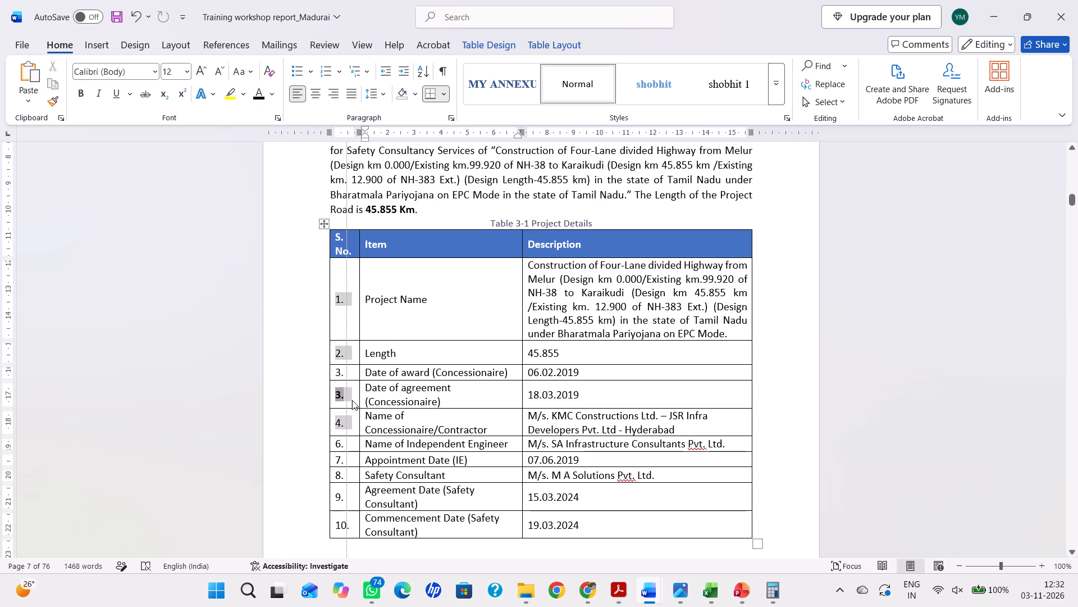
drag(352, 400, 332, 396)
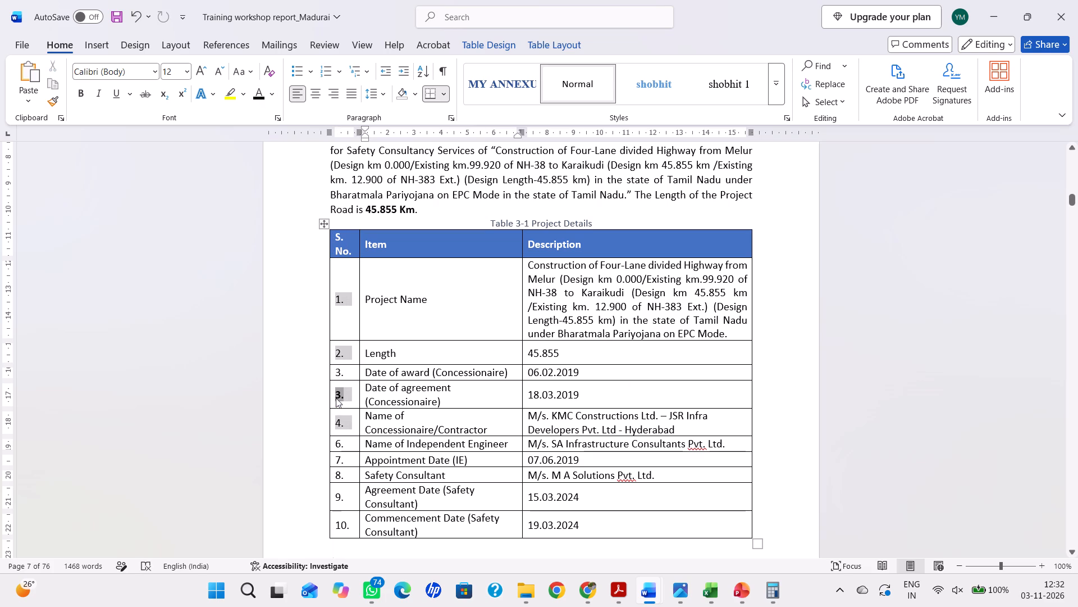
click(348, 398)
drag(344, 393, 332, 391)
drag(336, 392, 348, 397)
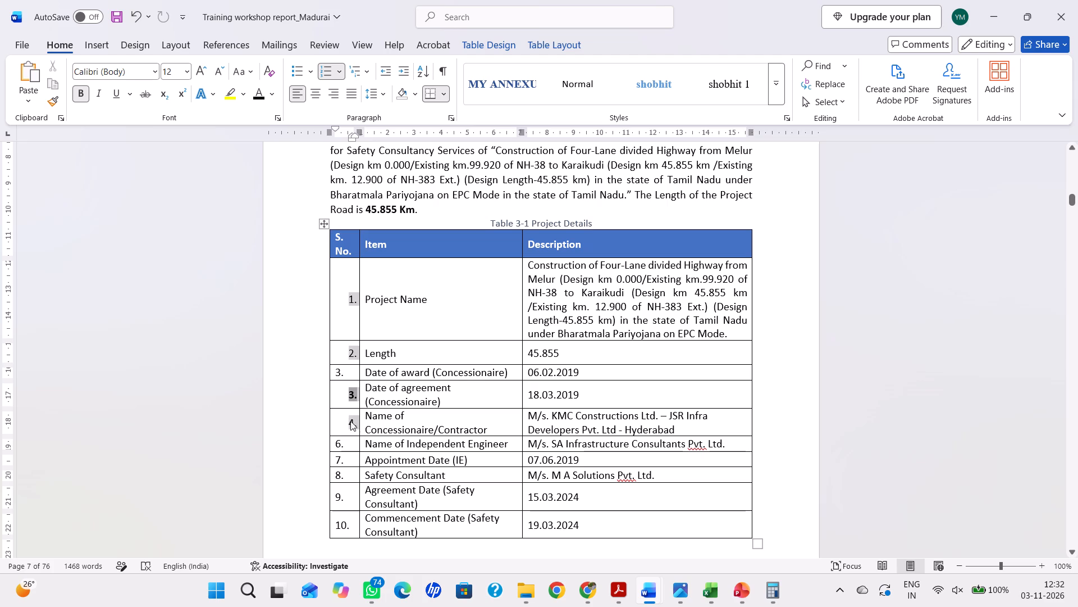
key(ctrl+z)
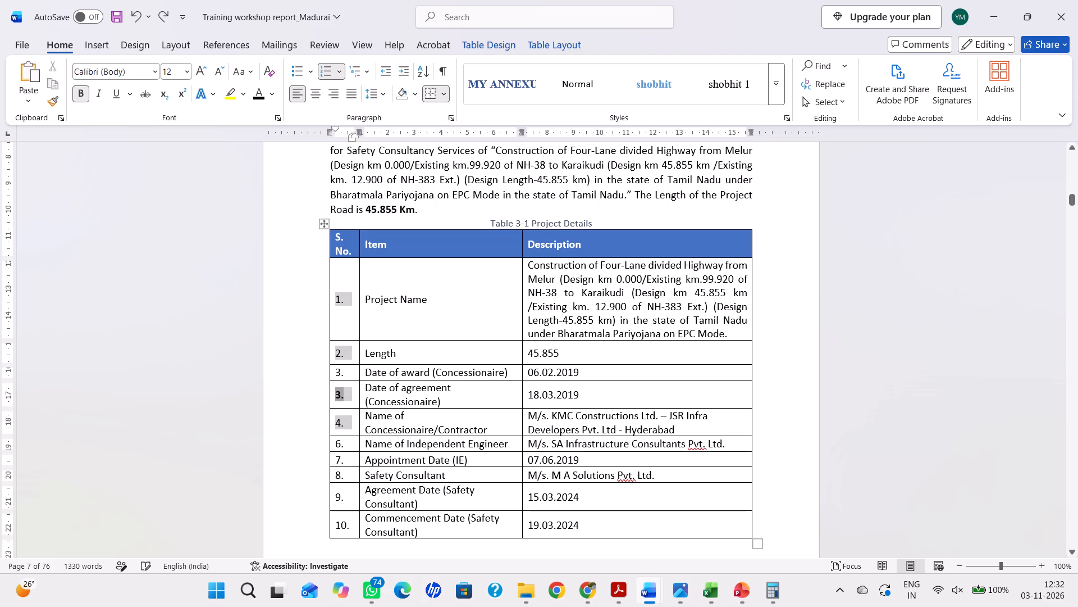
Re-enter the Date of agreement row's serial number as "4." in the Melur-Karaikudi table, remove its bold formatting and save the report.
key(ctrl+b)
click(338, 393)
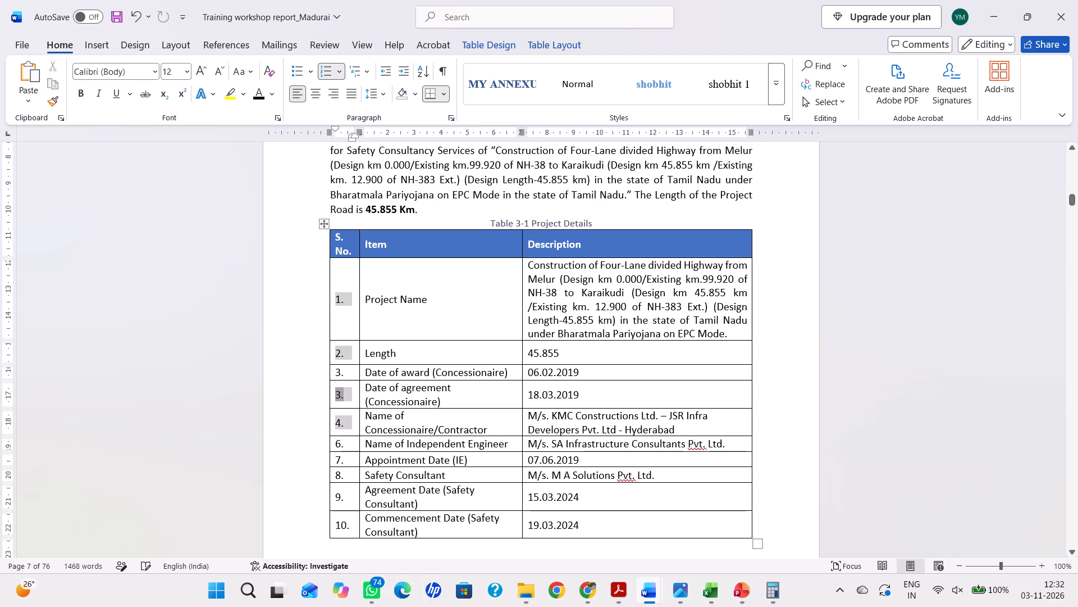
click(340, 393)
text(4.)
key(space)
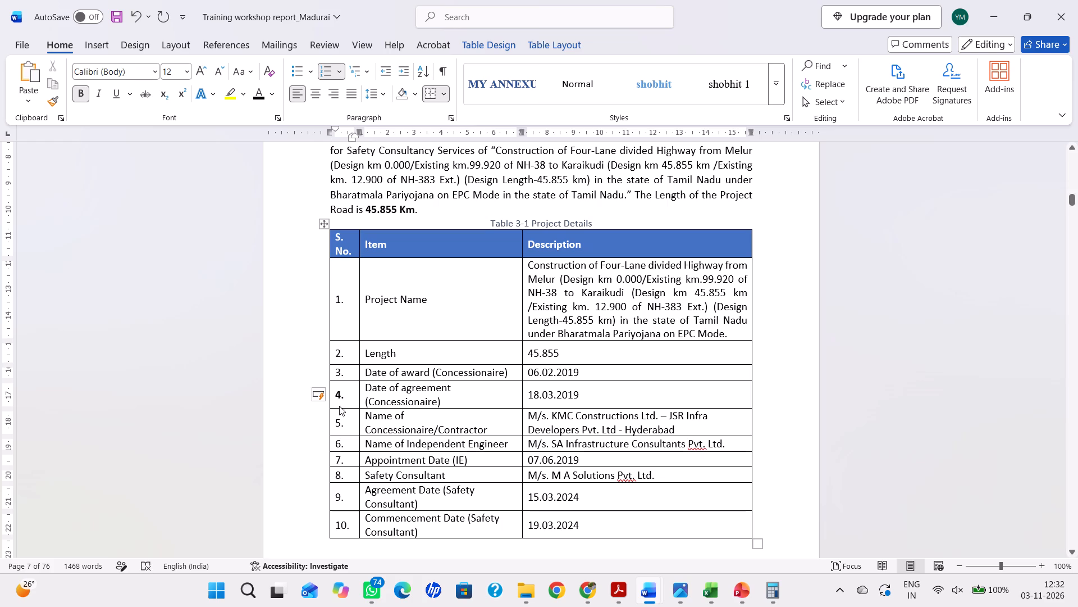
click(341, 395)
key(ctrl+b)
key(ctrl+s)
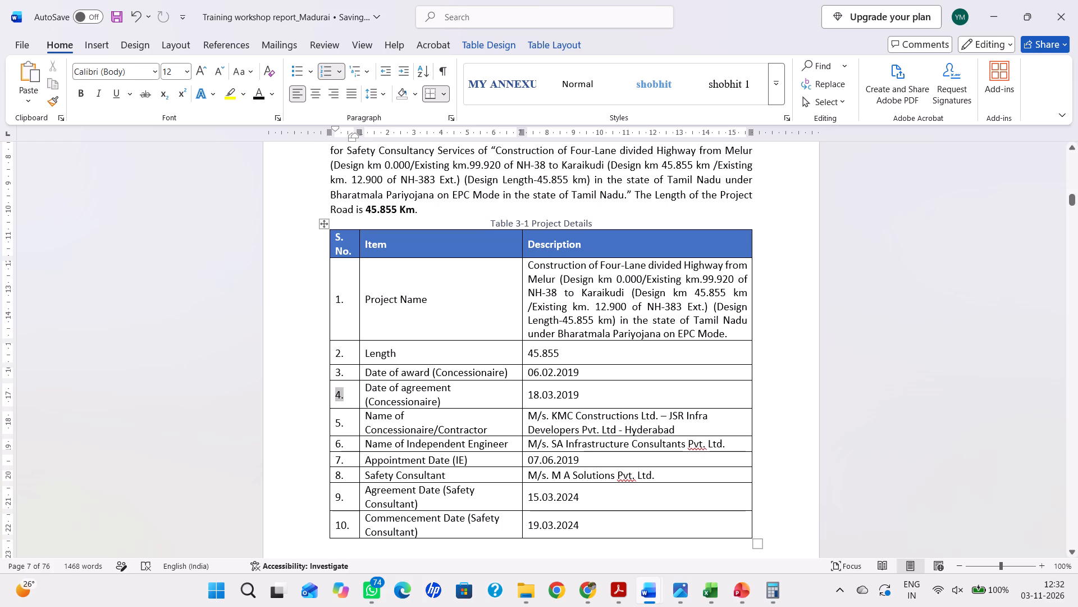
click(787, 427)
Remove the bold formatting from all Item column labels, Project Name to Commencement Date, in the Vadipatti-Thamaraipatti project details table.
scroll(785, 423, up, 3)
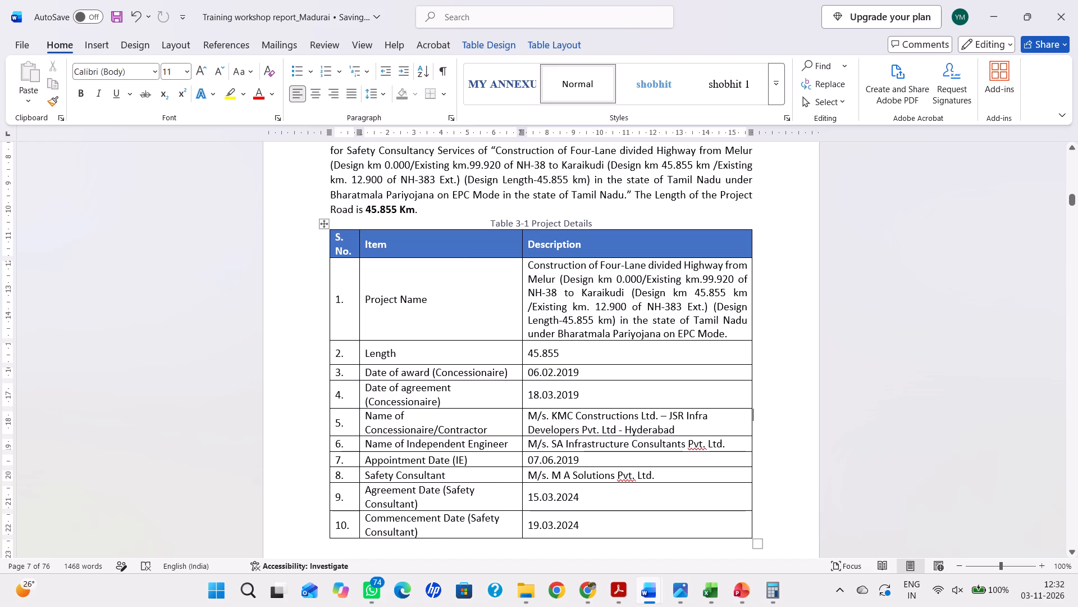
scroll(775, 423, up, 2)
scroll(593, 371, up, 5)
scroll(523, 351, up, 4)
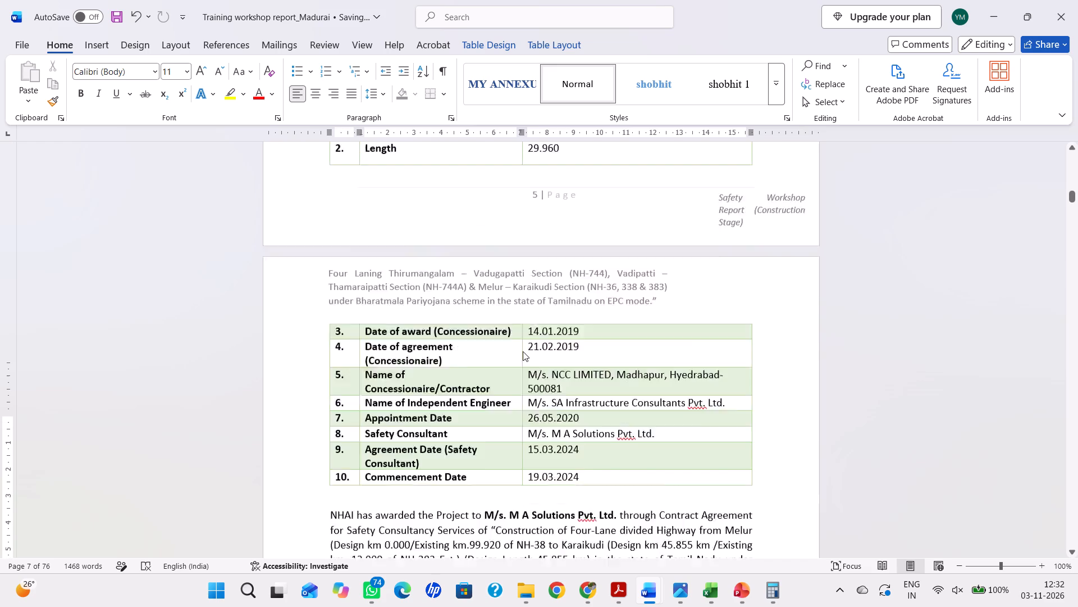
scroll(522, 365, up, 3)
scroll(430, 196, down, 2)
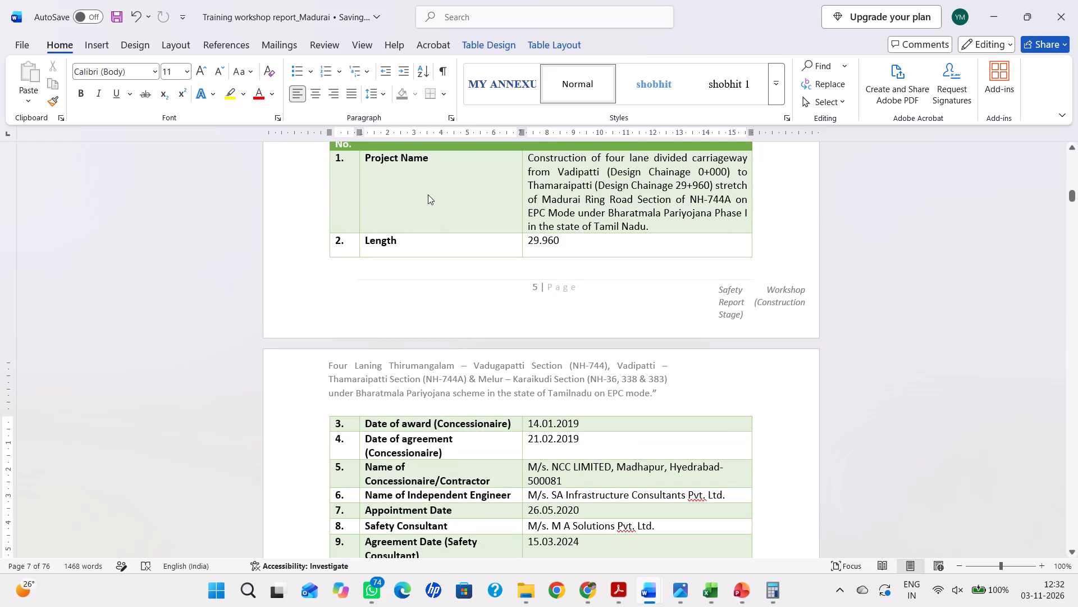
scroll(428, 194, down, 3)
scroll(402, 173, up, 4)
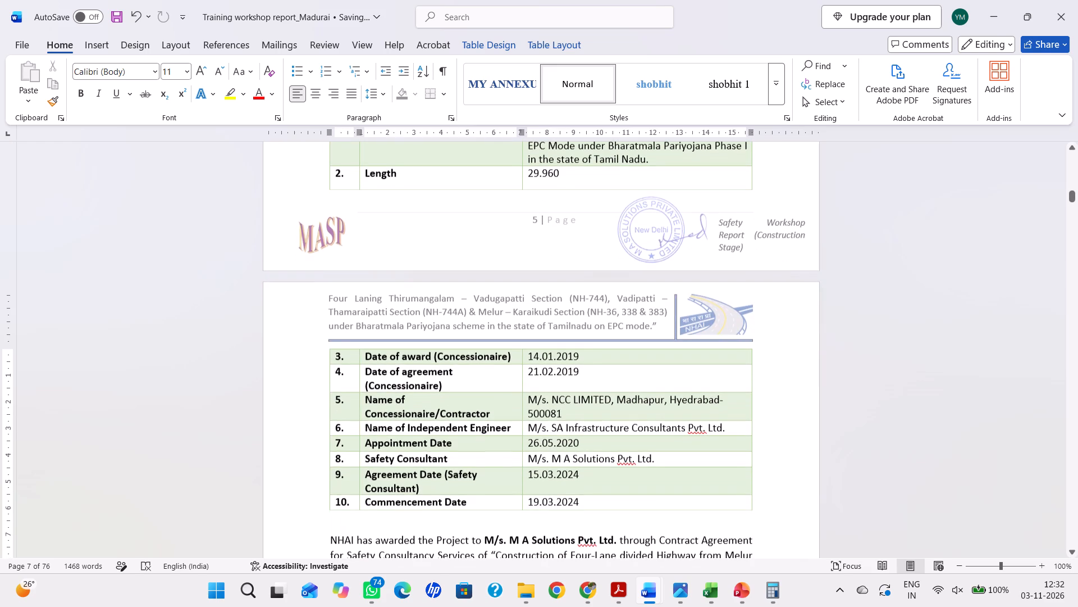
scroll(378, 359, down, 19)
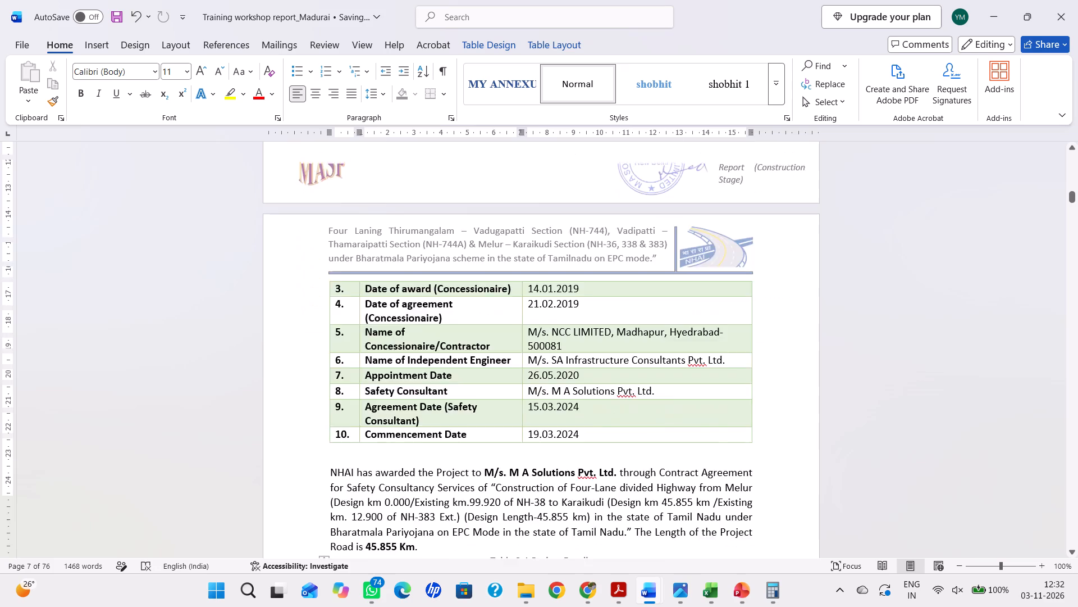
scroll(394, 375, up, 11)
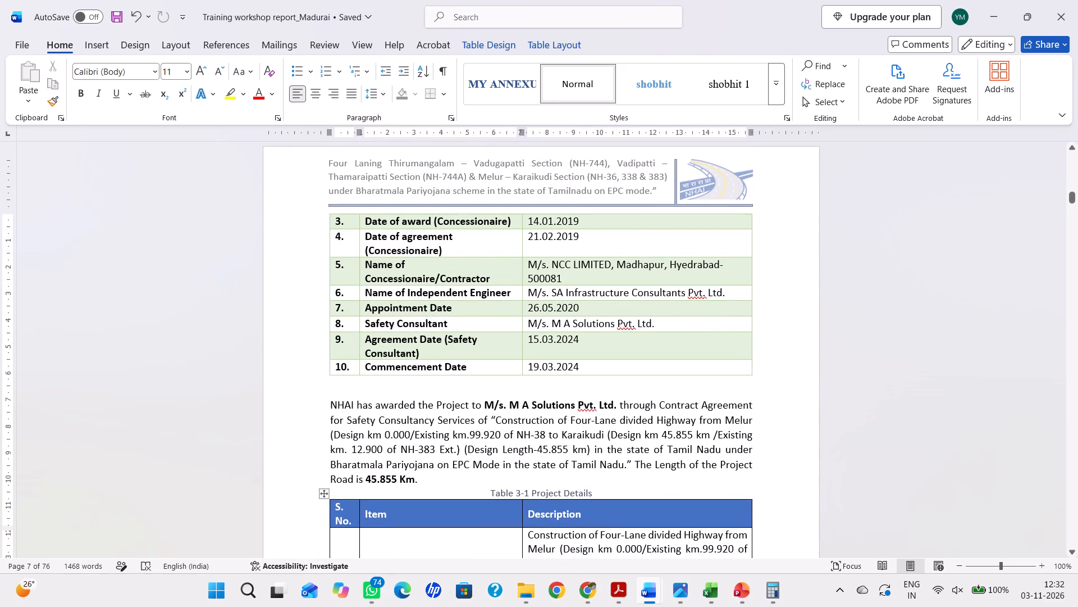
drag(367, 225, 463, 379)
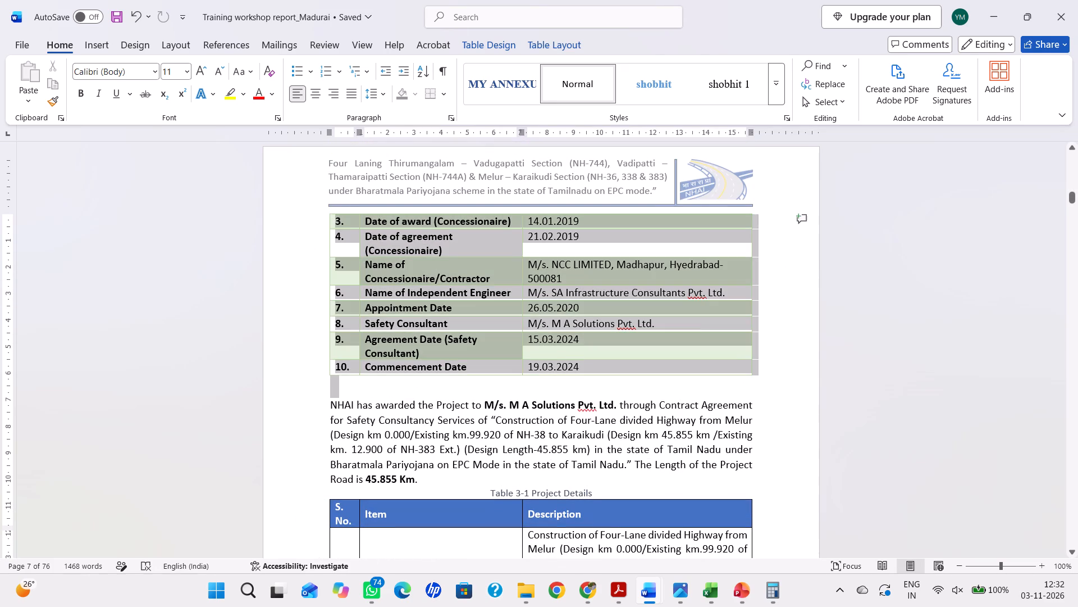
drag(463, 379, 460, 361)
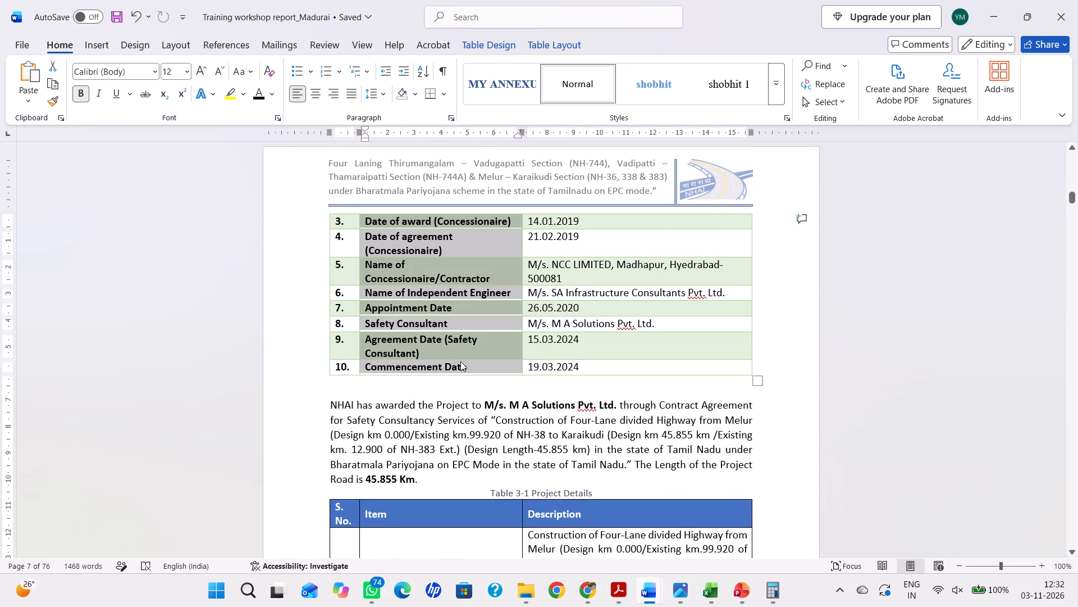
key(ctrl+b)
scroll(342, 274, up, 8)
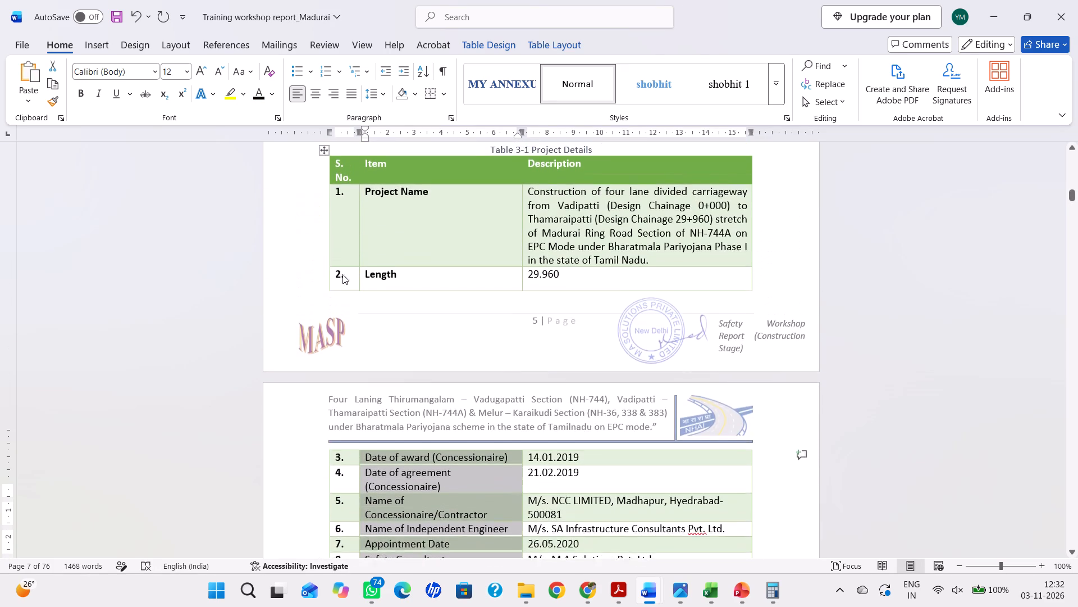
drag(367, 228, 407, 305)
key(ctrl+b)
Remove the bold formatting from the serial numbers of the Vadipatti-Thamaraipatti project details table and save the report.
click(339, 225)
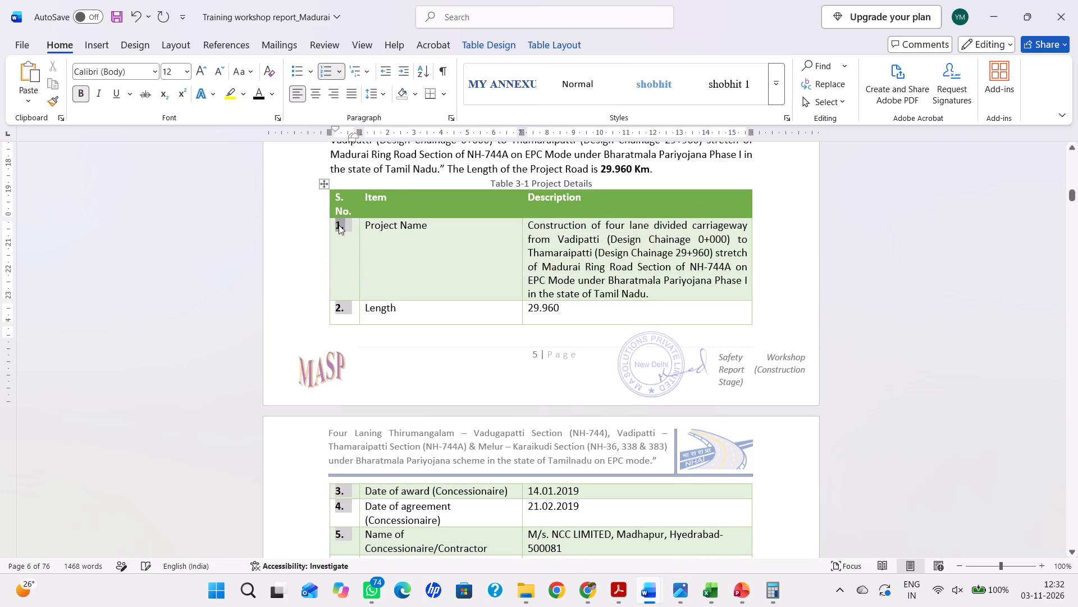
key(ctrl+b)
key(ctrl+s)
click(851, 341)
Delete the three leftover callouts, Starting Ch. 85+081, NH-114A and End Ch. 130+240, overlapping the Workshop Details text.
scroll(851, 341, up, 4)
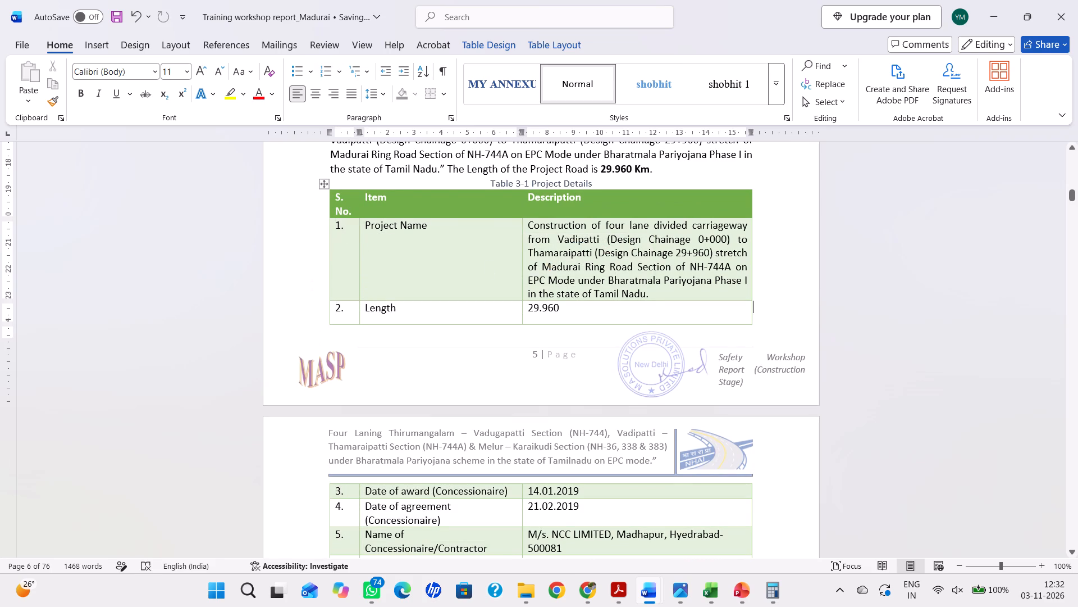
scroll(851, 341, up, 2)
scroll(830, 346, down, 1)
scroll(665, 356, up, 5)
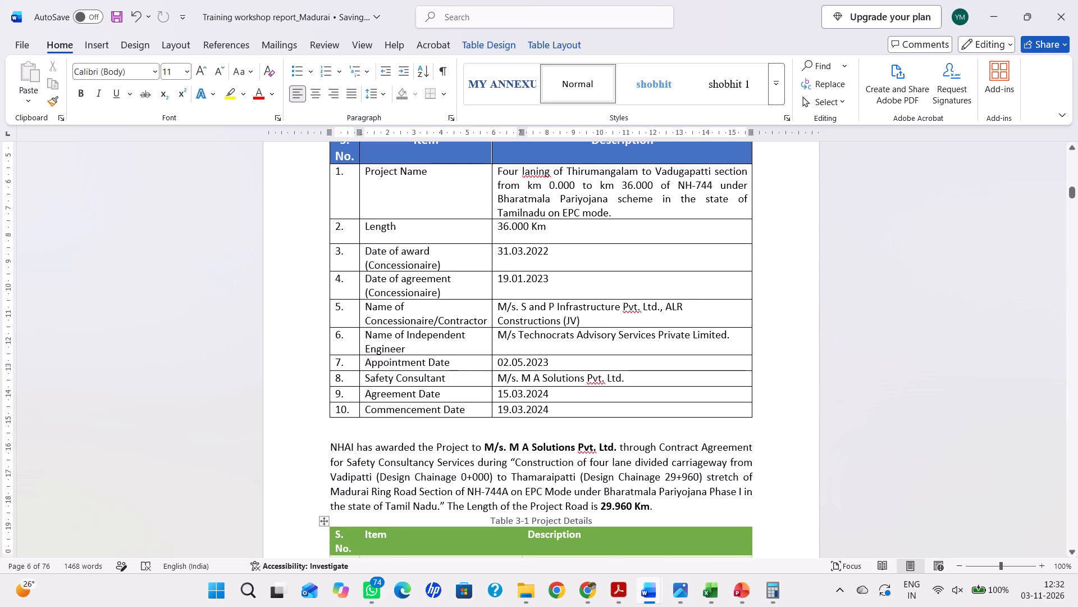
scroll(651, 420, down, 20)
scroll(651, 420, down, 14)
scroll(651, 422, down, 7)
scroll(652, 427, down, 17)
scroll(654, 432, down, 12)
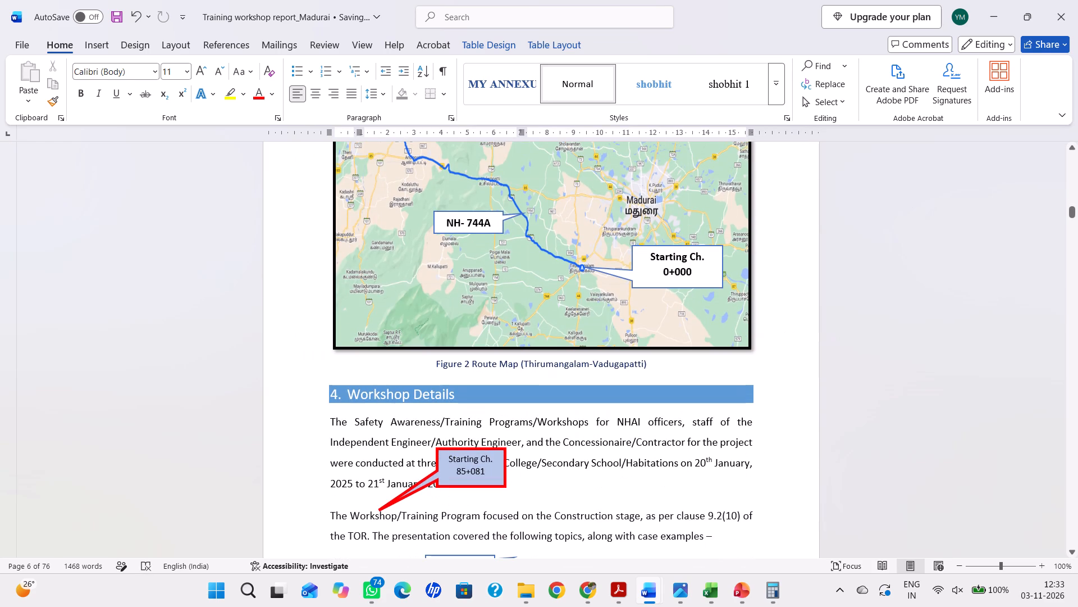
scroll(675, 471, down, 4)
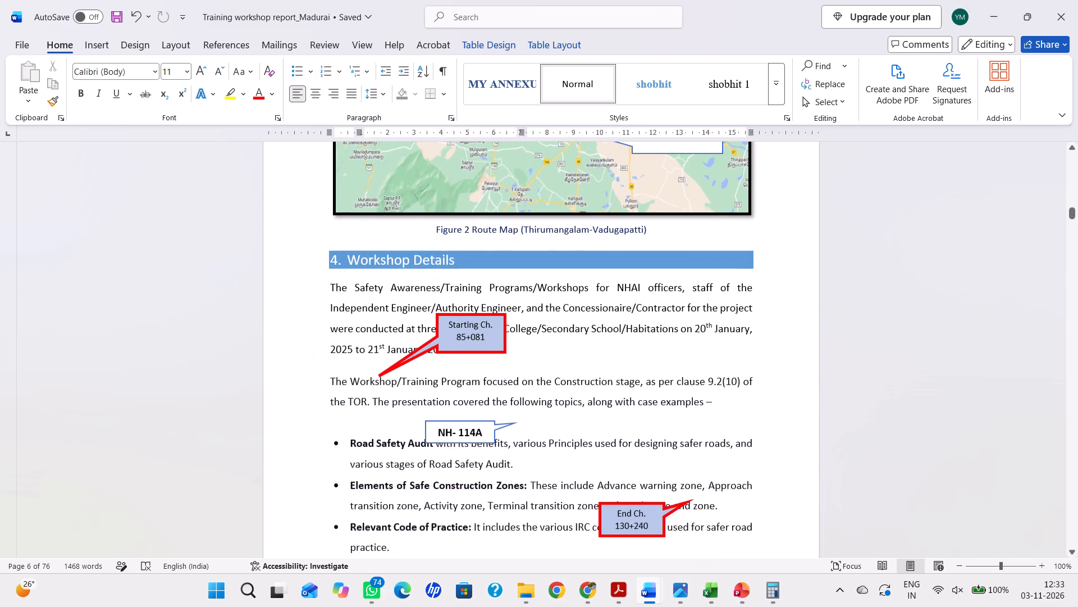
click(486, 352)
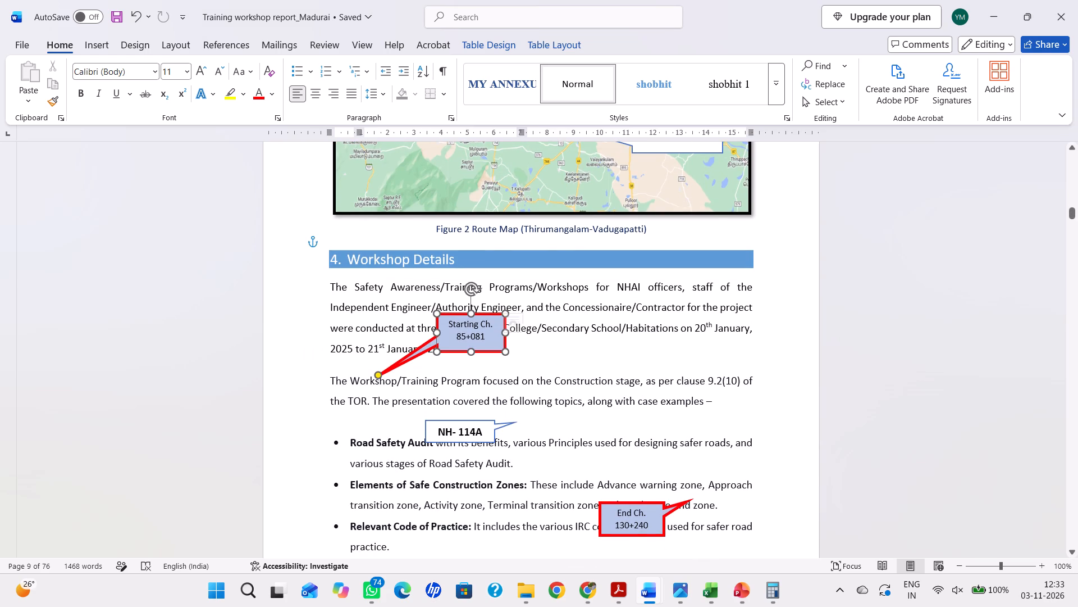
key(BackSpace)
click(490, 422)
key(BackSpace)
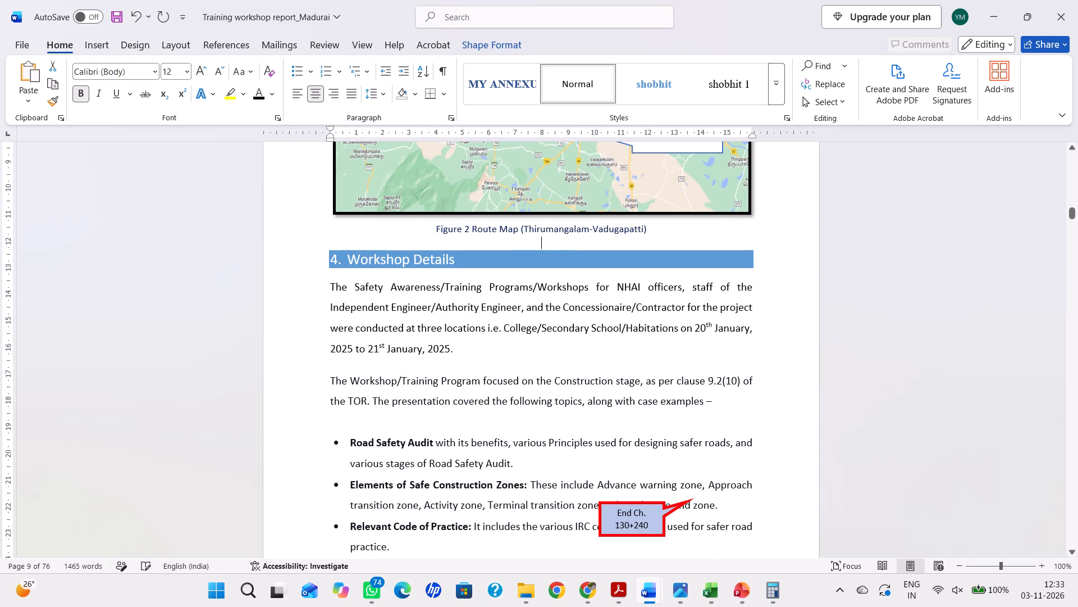
click(634, 532)
key(BackSpace)
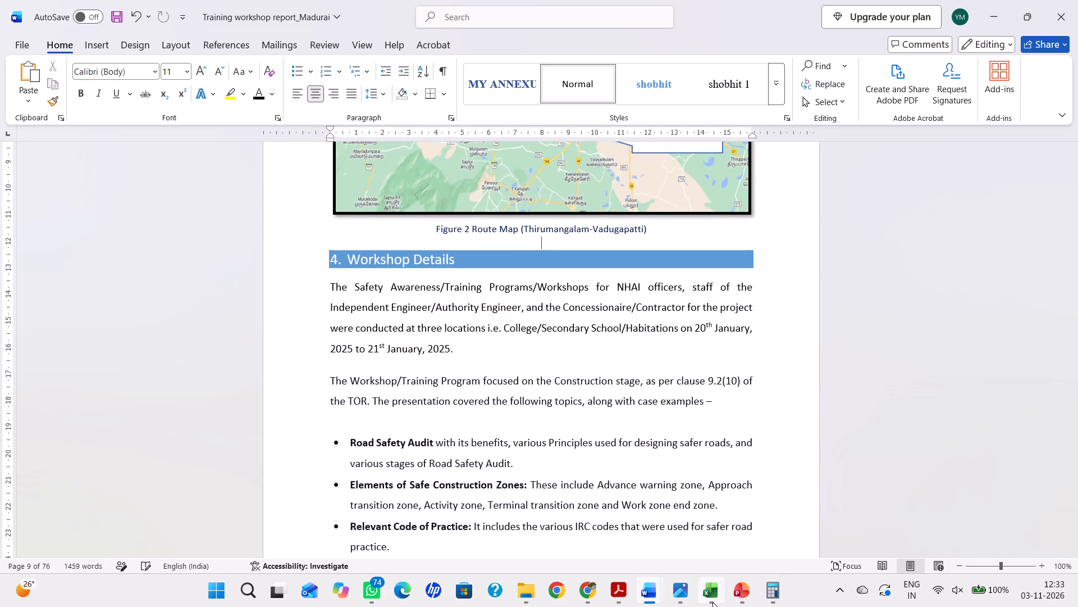
Close the draft Thirumangalam-Vadugapatti construction stage audit report.
click(657, 590)
click(779, 509)
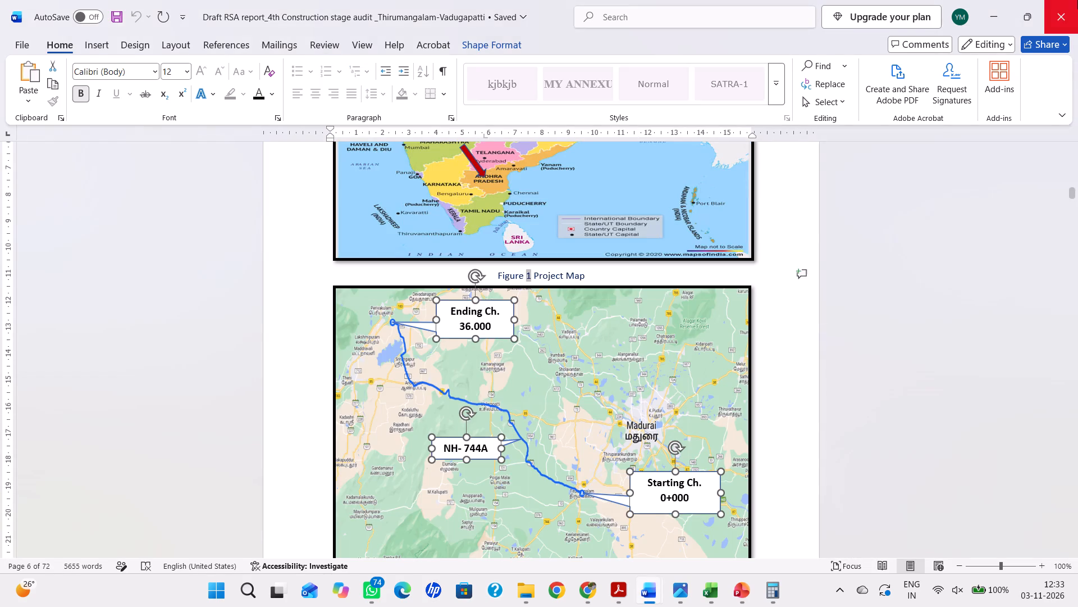
click(1077, 0)
Open the final Vadipatti-Thamaraipatti pre-opening stage audit report from the Madurai folder.
click(517, 596)
click(578, 545)
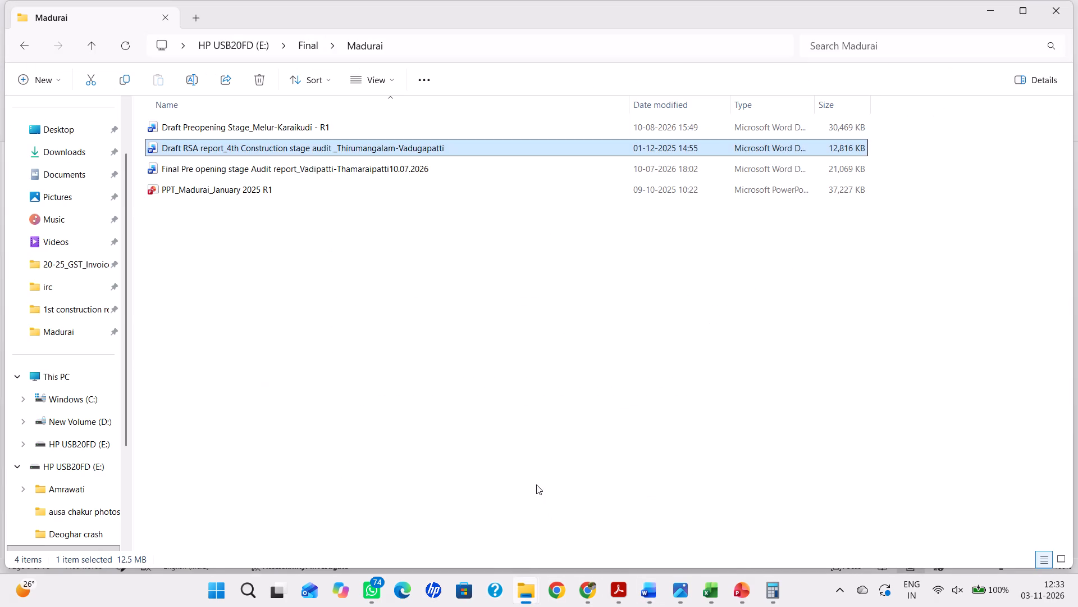
double_click(278, 165)
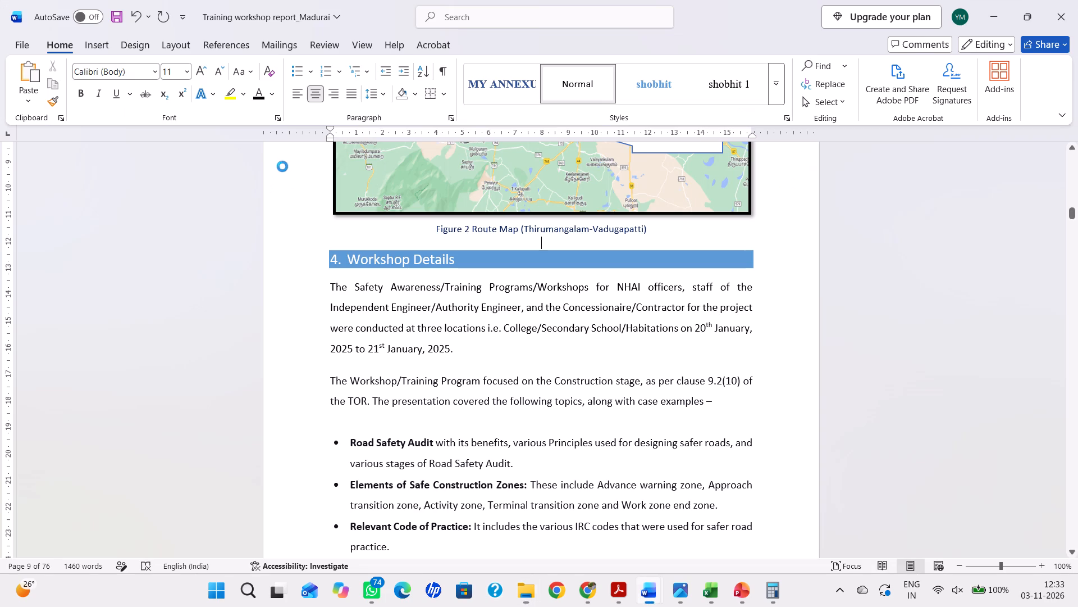
Find the Vadipatti-Thamaraipatti route map in the Project Background section of the pre-opening stage audit report.
scroll(515, 315, down, 20)
scroll(515, 315, down, 20)
scroll(515, 315, down, 20)
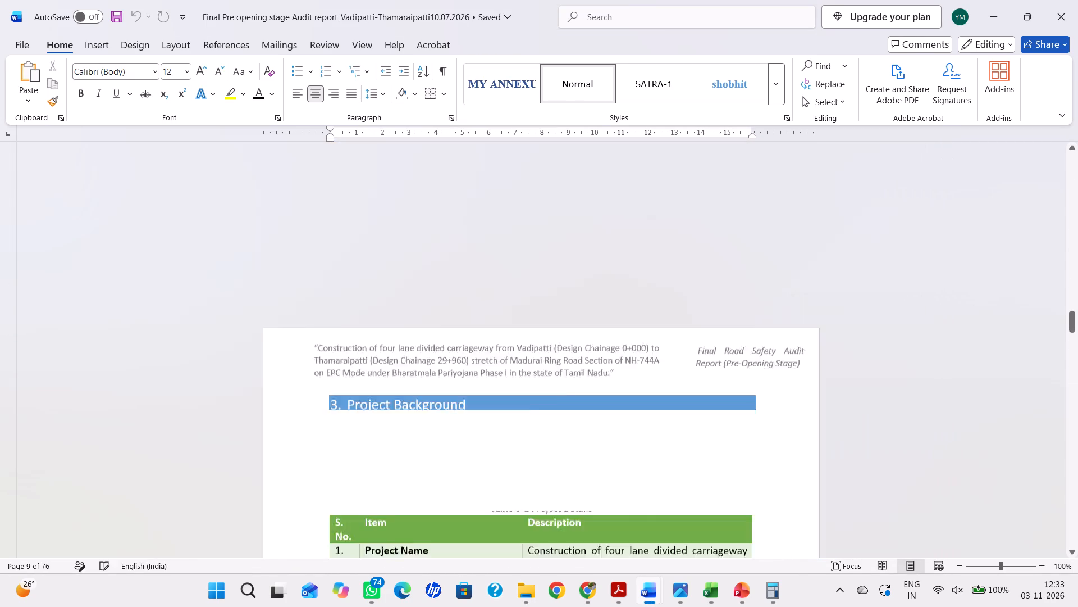
scroll(561, 338, down, 18)
scroll(561, 341, down, 8)
scroll(563, 342, up, 3)
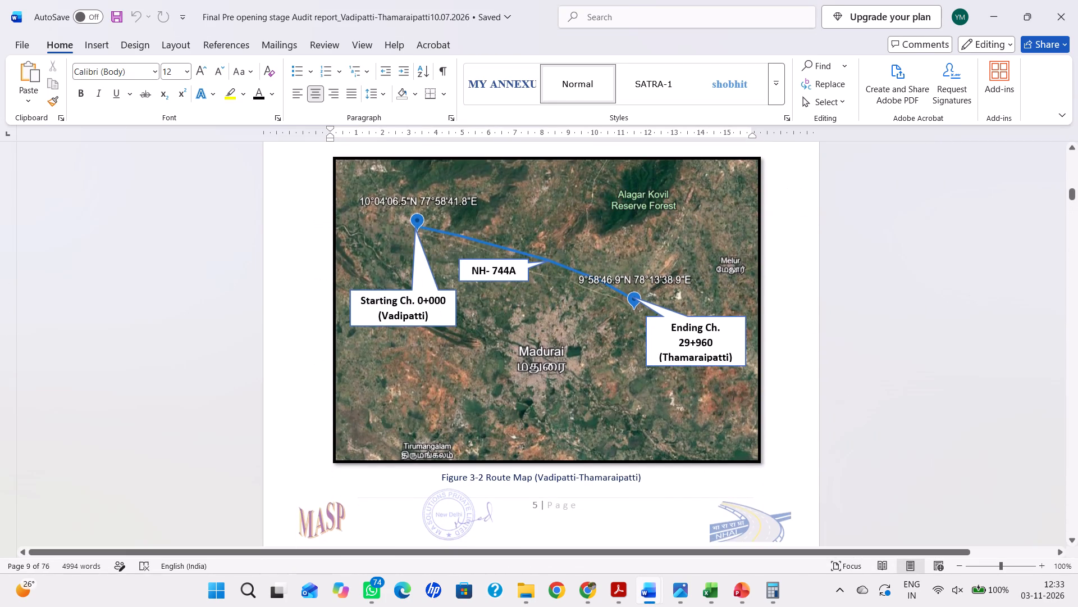
scroll(563, 342, up, 10)
scroll(563, 342, down, 18)
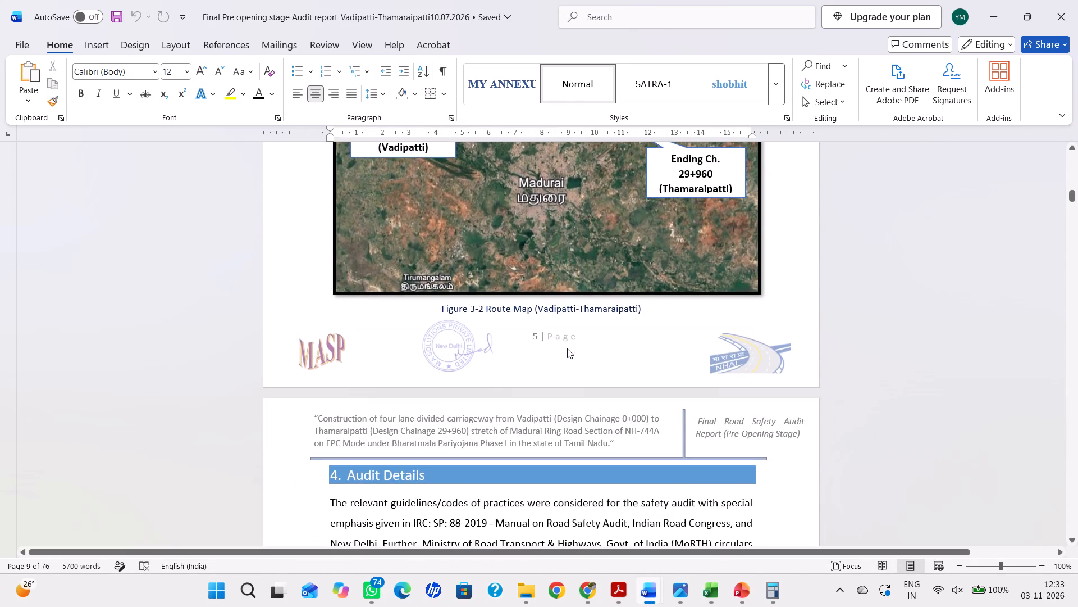
scroll(567, 348, up, 7)
scroll(505, 350, down, 14)
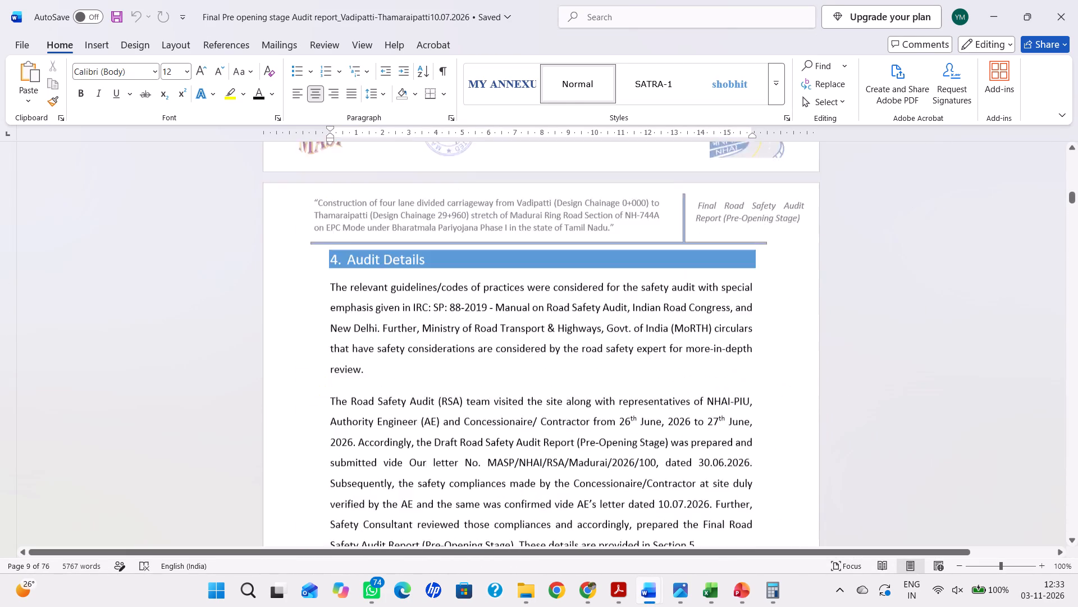
scroll(505, 360, down, 8)
scroll(505, 360, up, 9)
scroll(505, 360, up, 12)
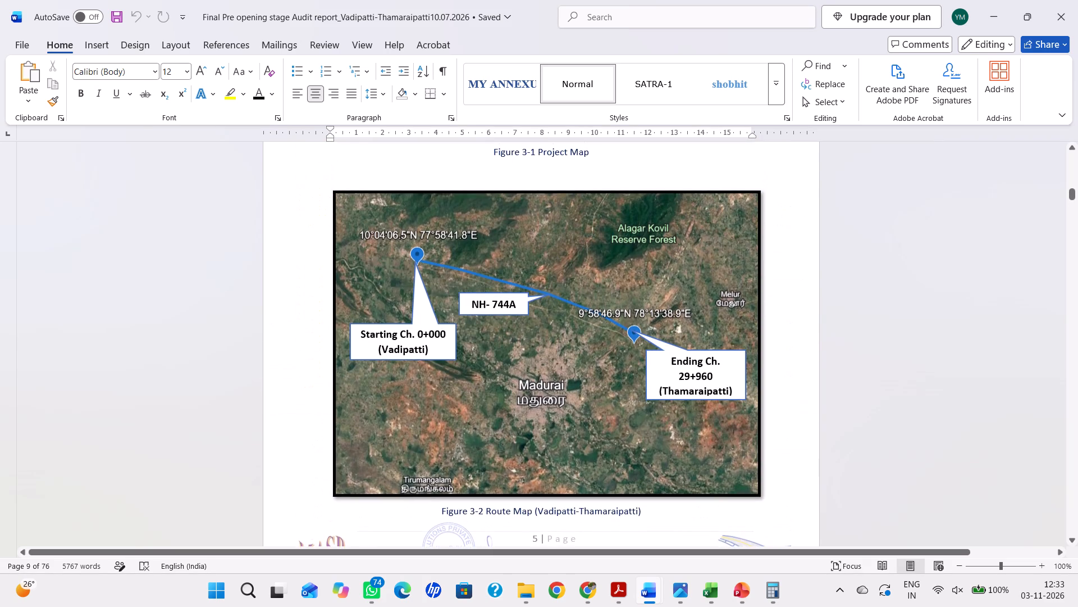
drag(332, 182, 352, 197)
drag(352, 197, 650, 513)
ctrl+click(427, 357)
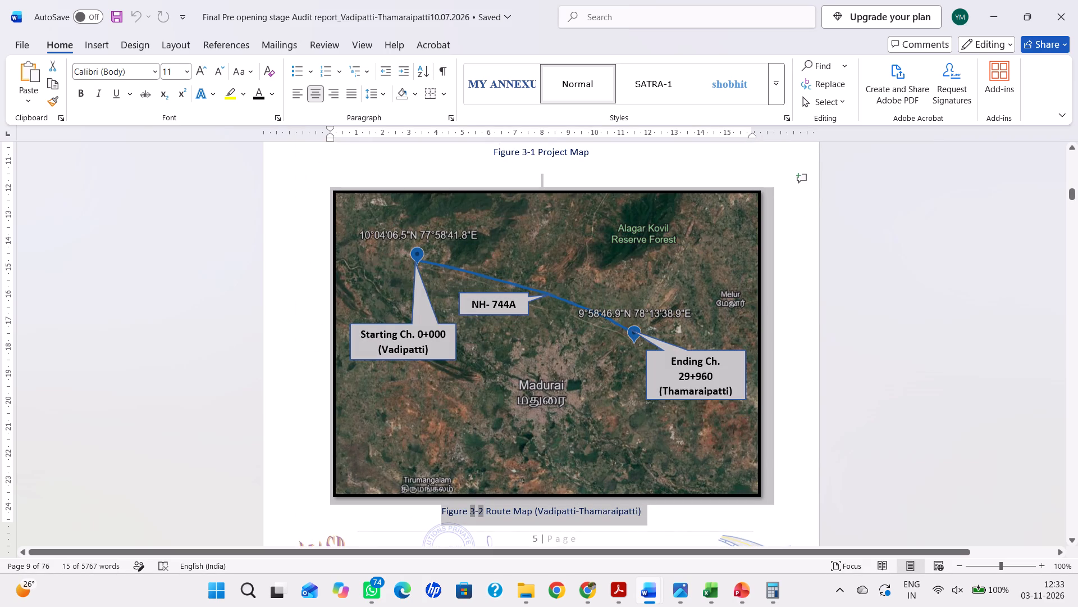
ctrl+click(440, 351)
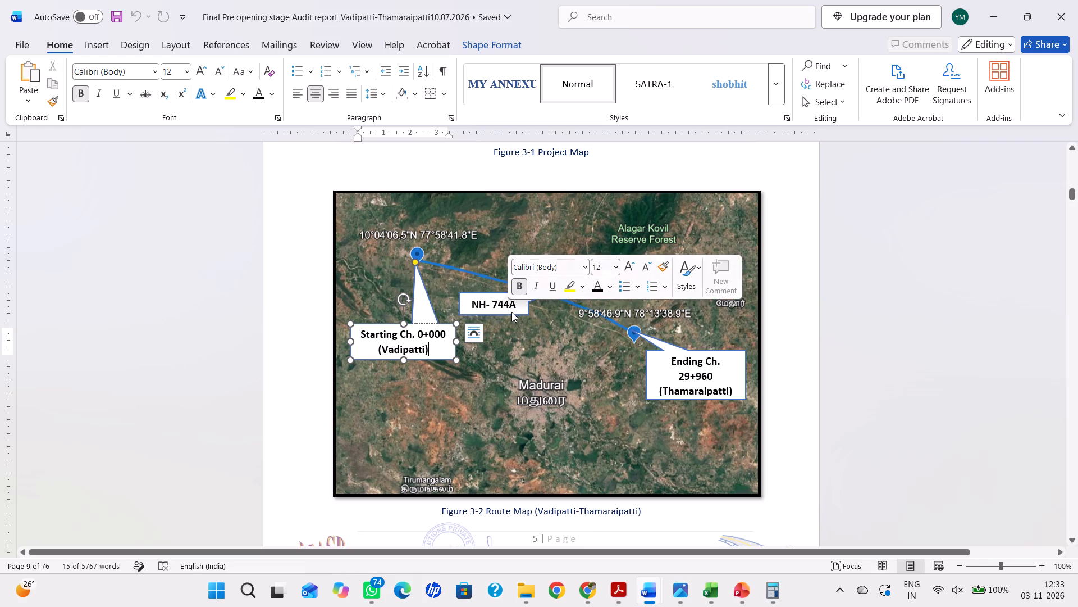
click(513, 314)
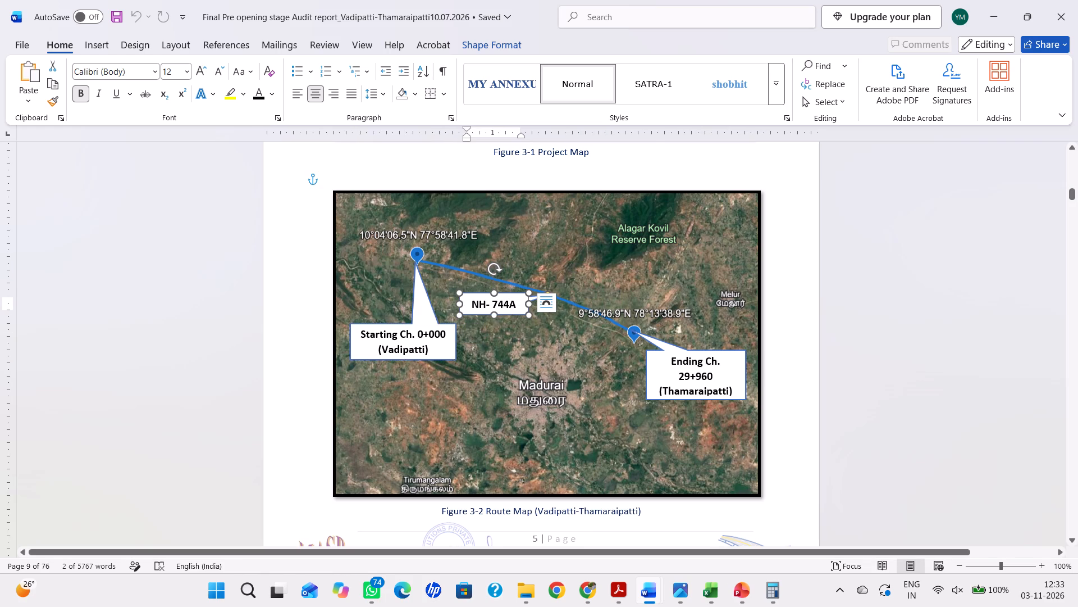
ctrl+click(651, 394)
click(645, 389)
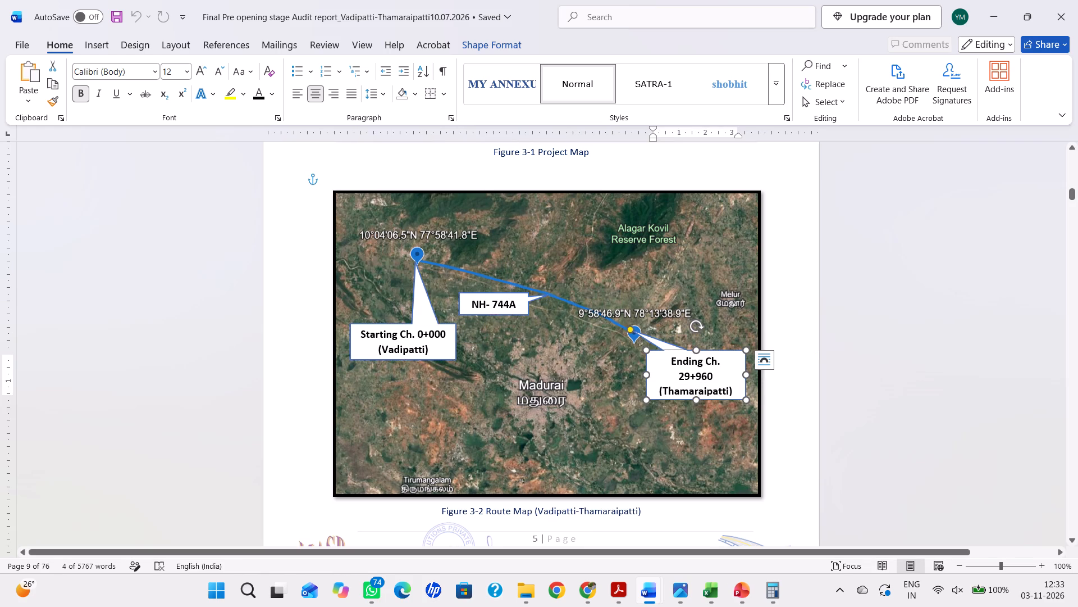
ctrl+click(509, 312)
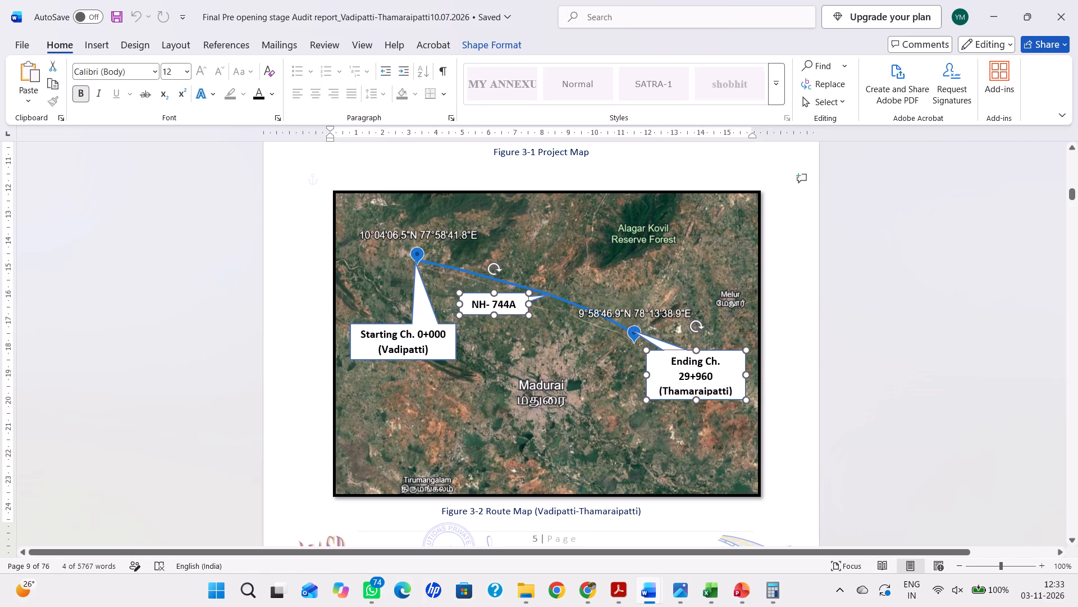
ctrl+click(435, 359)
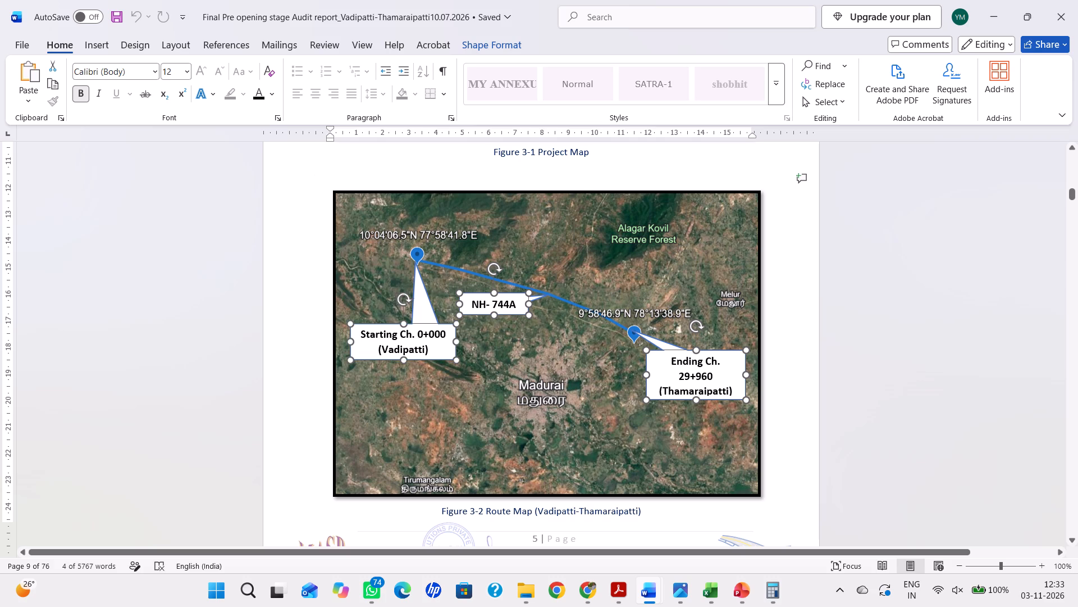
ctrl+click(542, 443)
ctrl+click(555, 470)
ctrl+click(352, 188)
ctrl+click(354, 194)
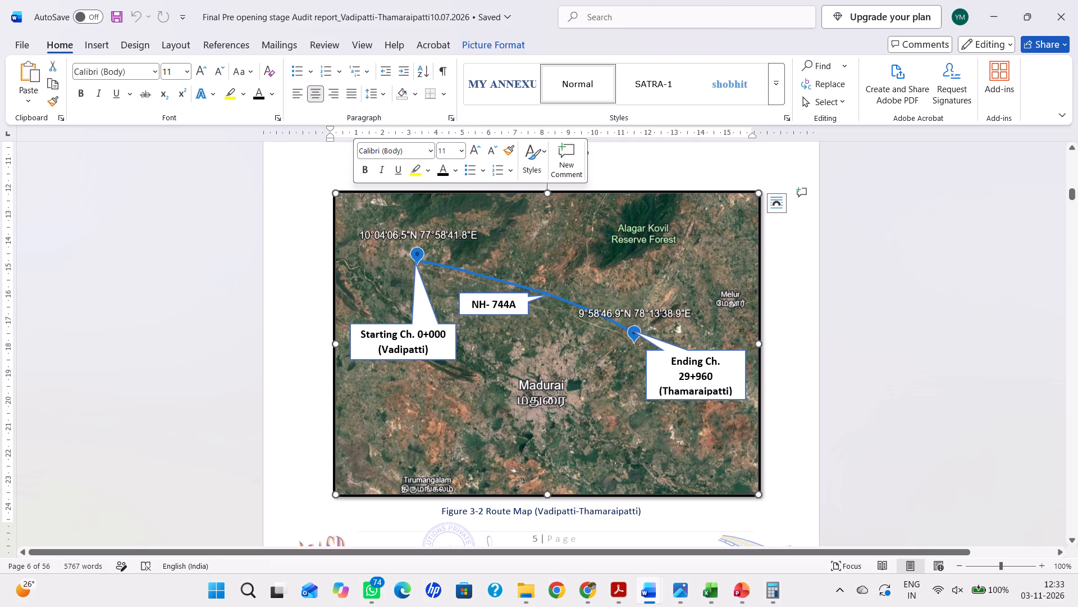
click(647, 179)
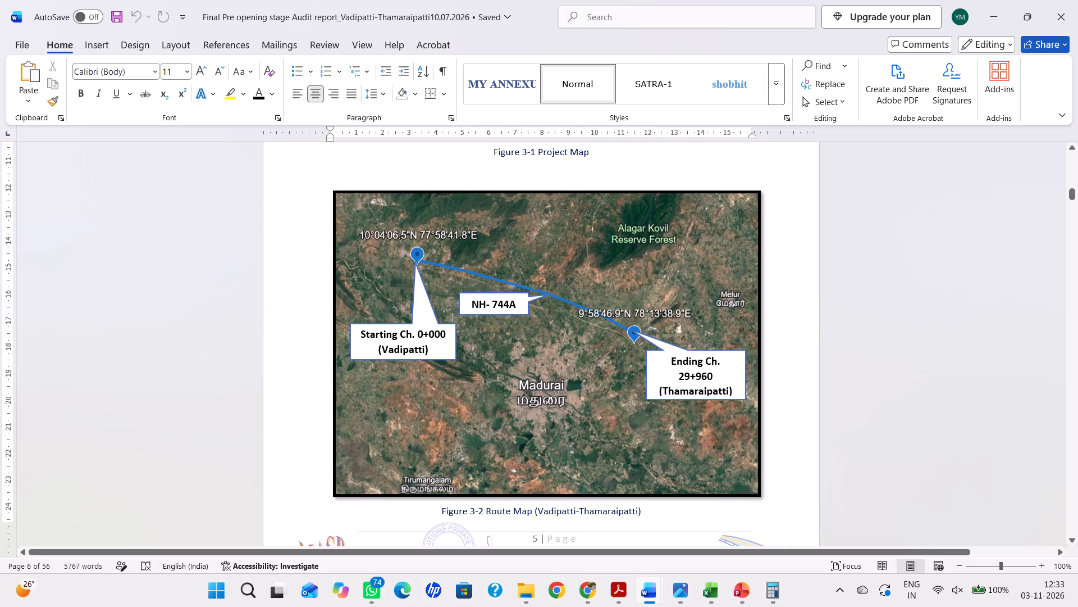
Copy the Vadipatti-Thamaraipatti route map with its callouts and caption into the Madurai workshop report, below the Thirumangalam-Vadugapatti route map.
drag(533, 180, 653, 411)
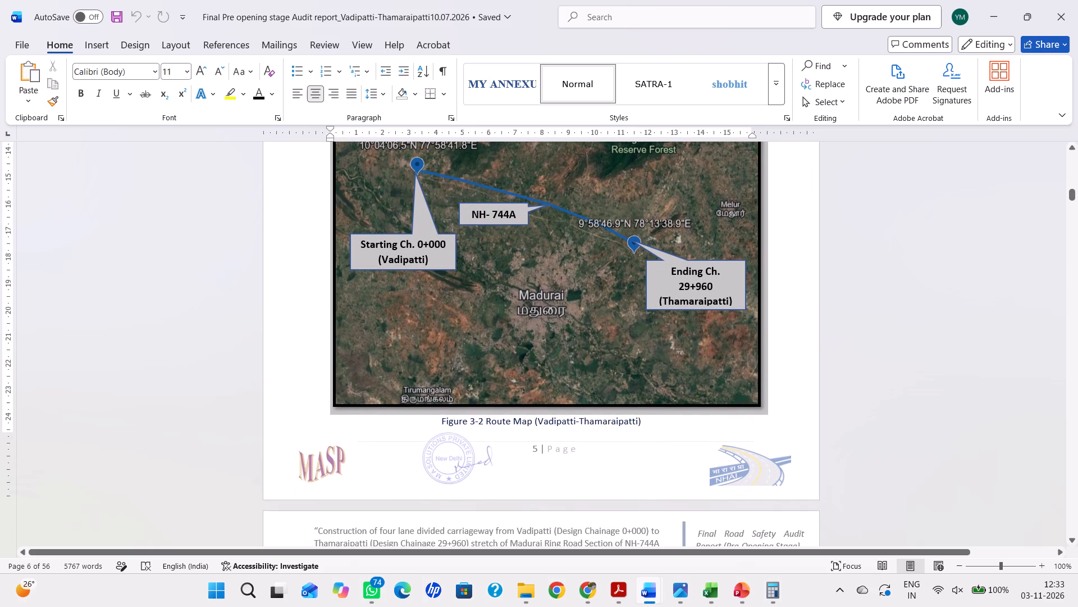
drag(653, 411, 654, 423)
key(ctrl+c)
key(grave)
key(alt+Tab)
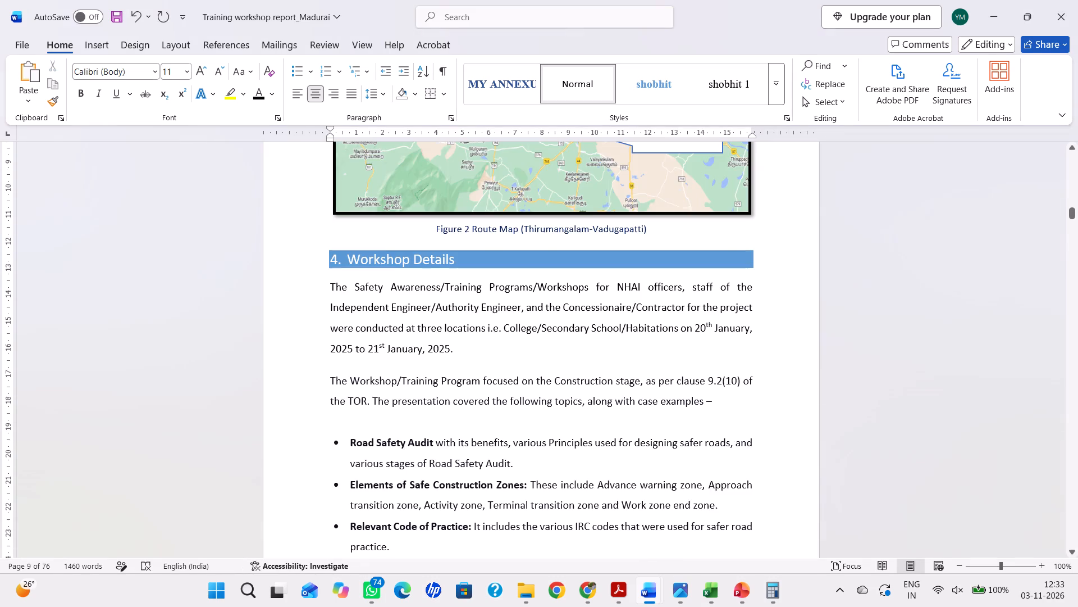
key(grave)
key(alt+Tab)
key(grave)
key(alt+Tab)
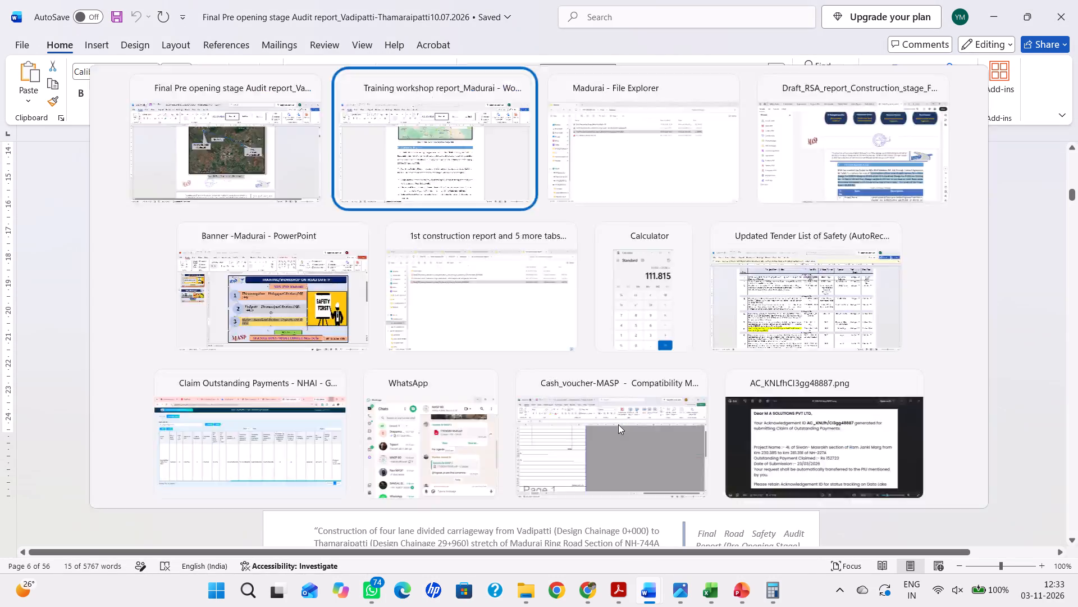
key(Return)
key(ctrl+v)
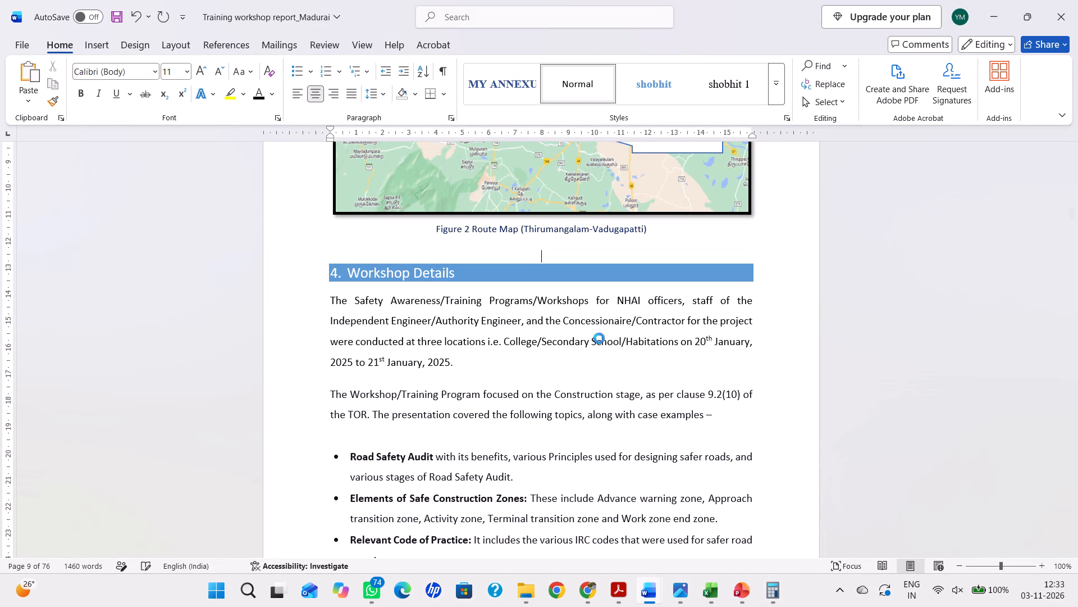
scroll(615, 338, up, 2)
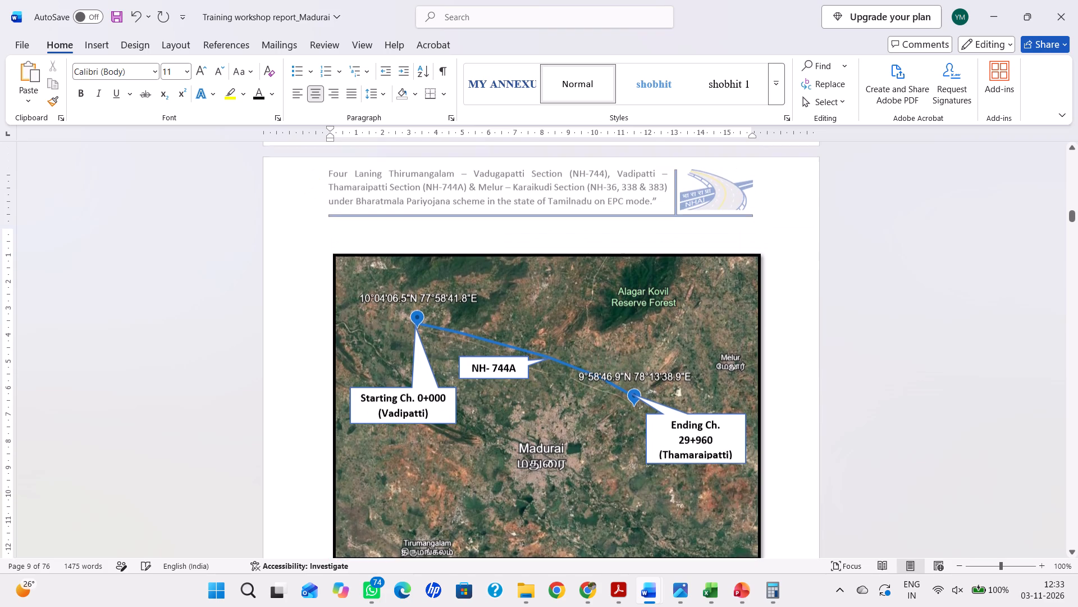
scroll(615, 338, down, 3)
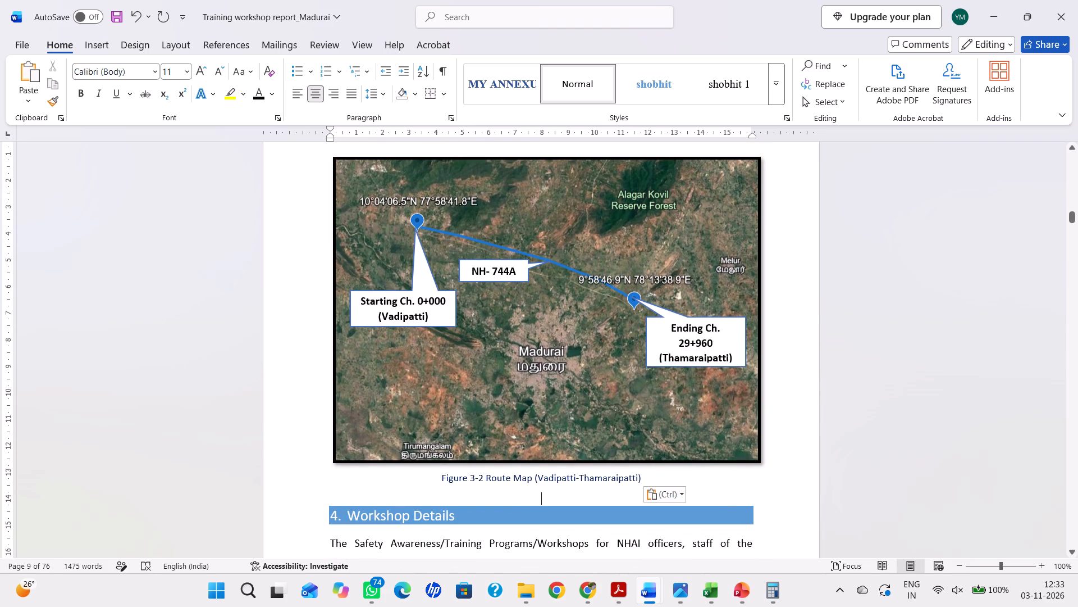
Compare the pasted route map with its source and review the layout of the workshop report's project map pages.
key(grave)
key(alt+Tab)
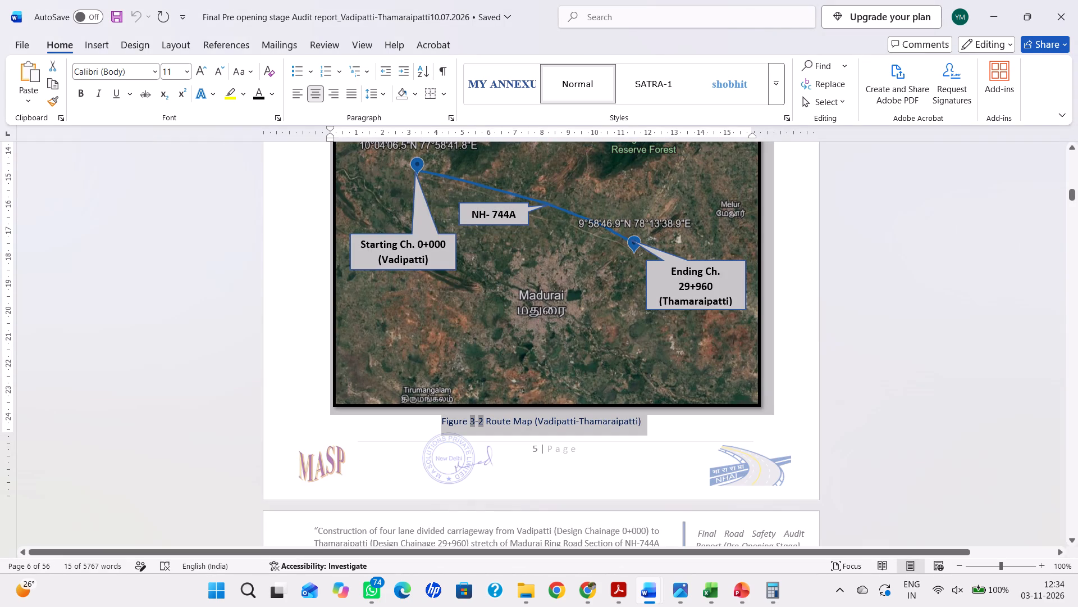
key(grave)
key(alt+Tab)
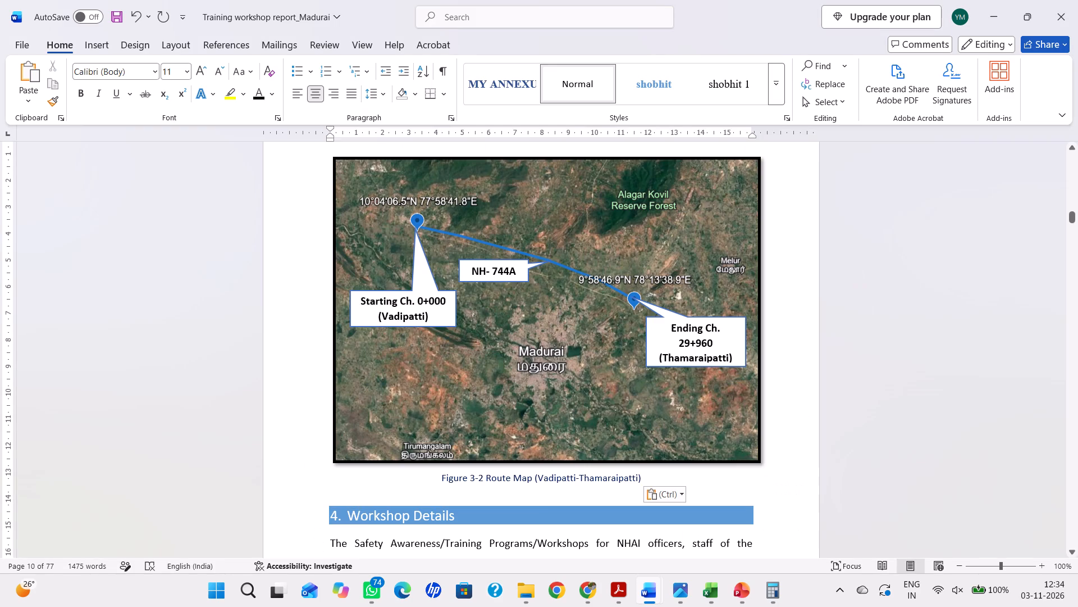
scroll(622, 355, up, 20)
scroll(622, 355, up, 14)
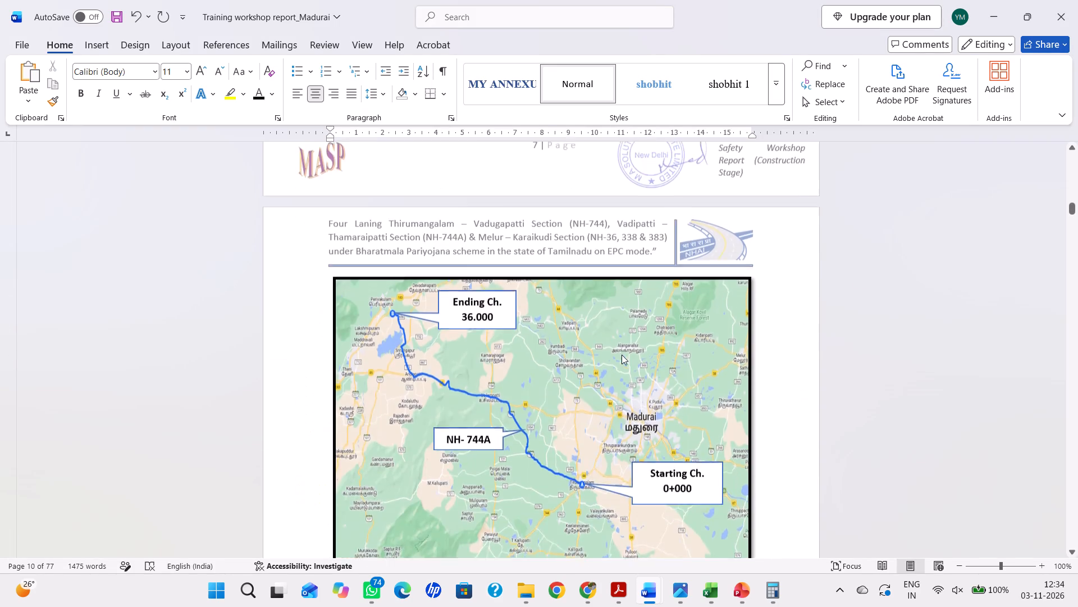
scroll(622, 355, up, 12)
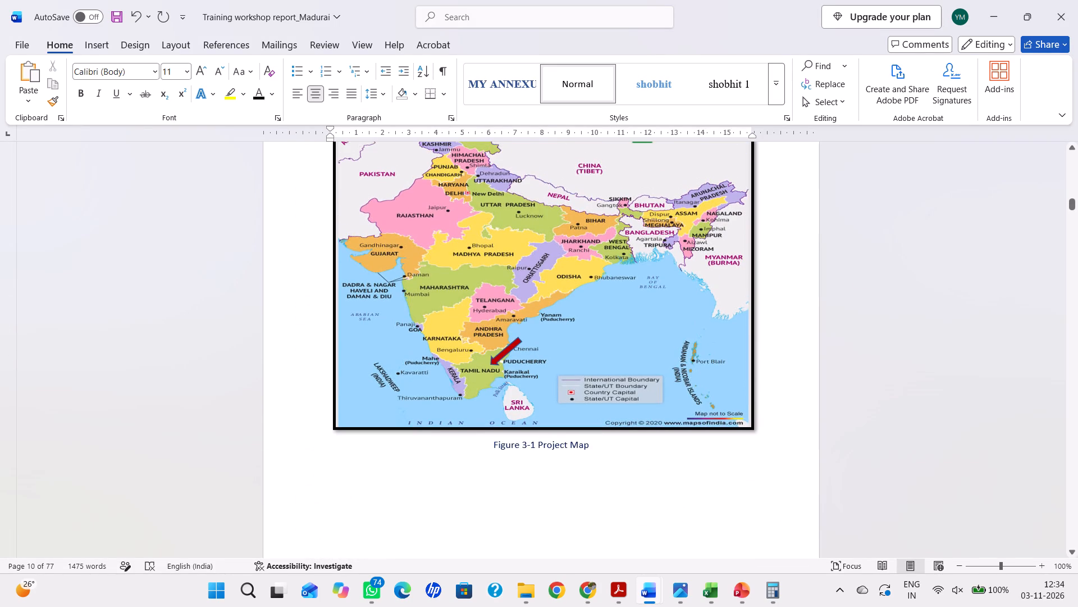
scroll(593, 316, down, 13)
scroll(597, 328, down, 8)
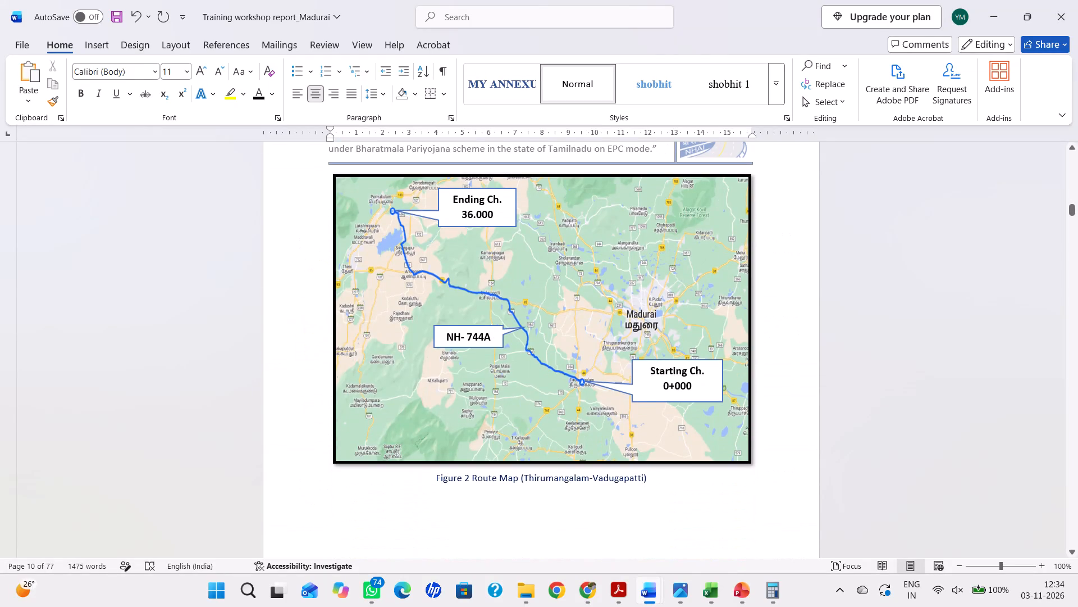
Stretch the India project map taller to use more of the blank space on its page.
scroll(597, 327, up, 20)
scroll(597, 327, up, 7)
scroll(590, 338, down, 11)
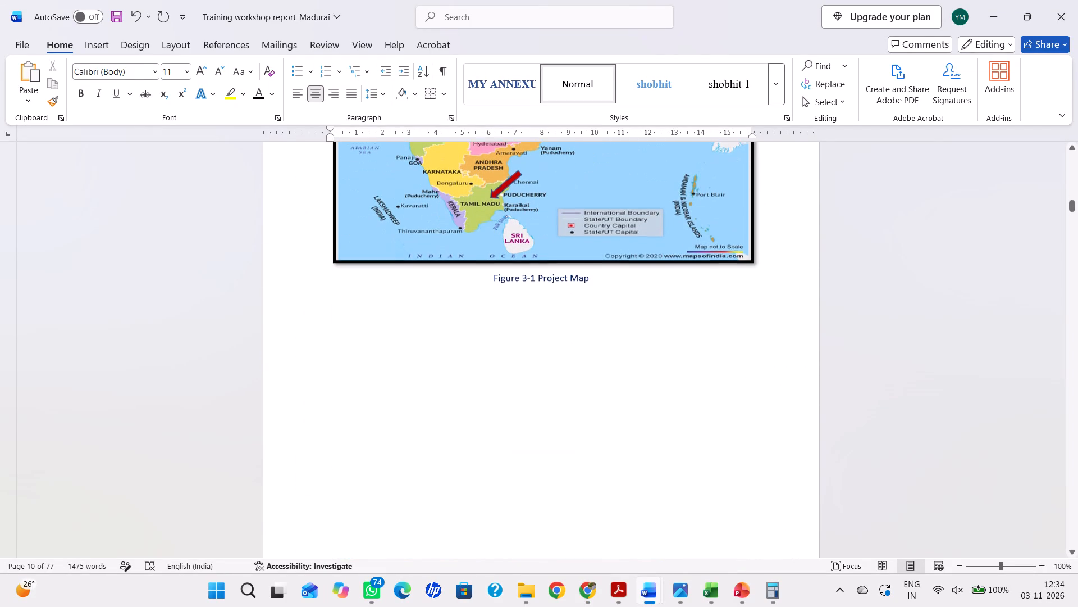
click(613, 290)
click(601, 233)
drag(543, 259, 559, 319)
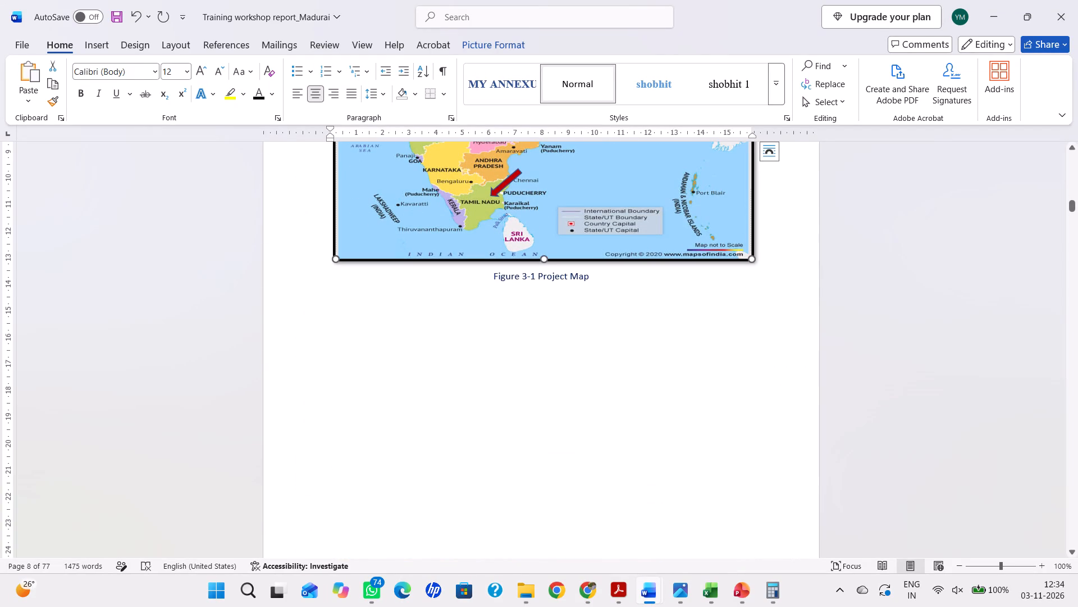
drag(559, 319, 575, 418)
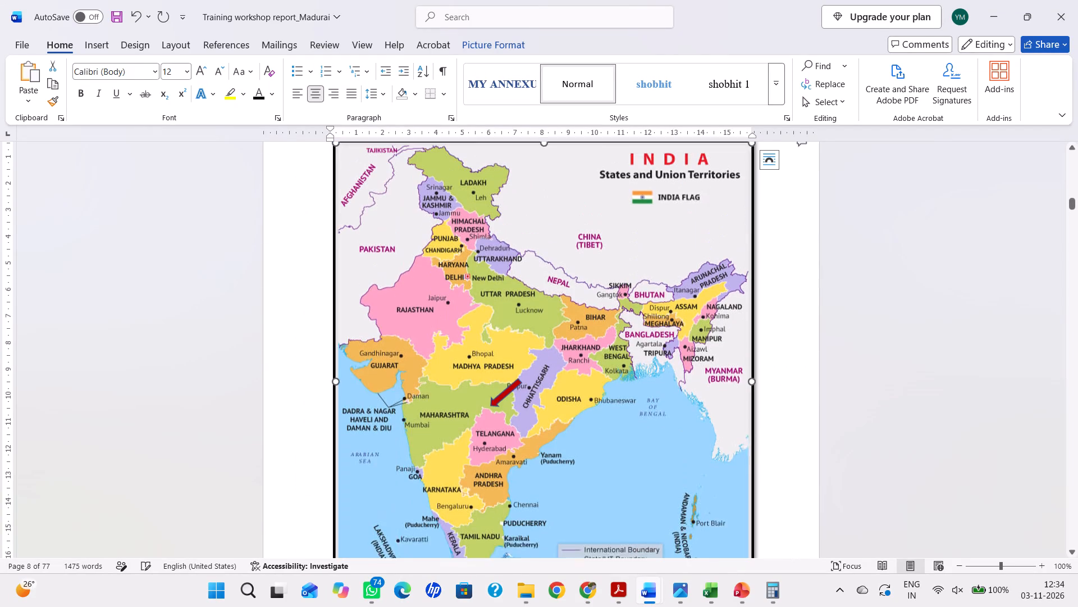
Move the red arrow on the India map down to point at Tamil Nadu and save the report.
scroll(524, 394, down, 7)
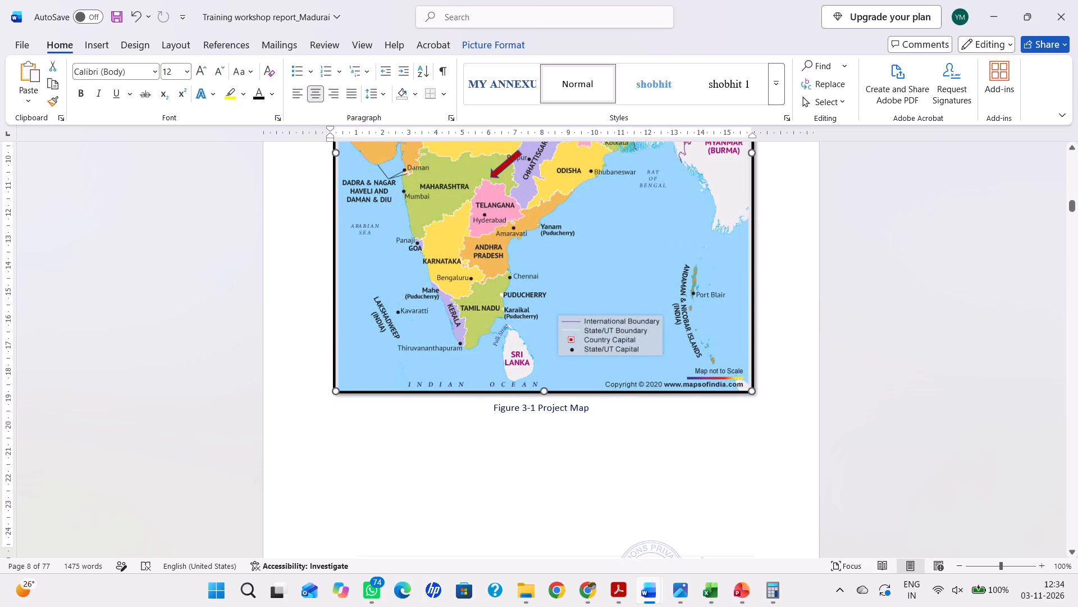
drag(506, 165, 501, 289)
key(ctrl+s)
Check the route map pages and the start of Workshop Details for layout and leftover blank space.
scroll(511, 296, down, 18)
scroll(519, 315, up, 1)
scroll(519, 315, down, 1)
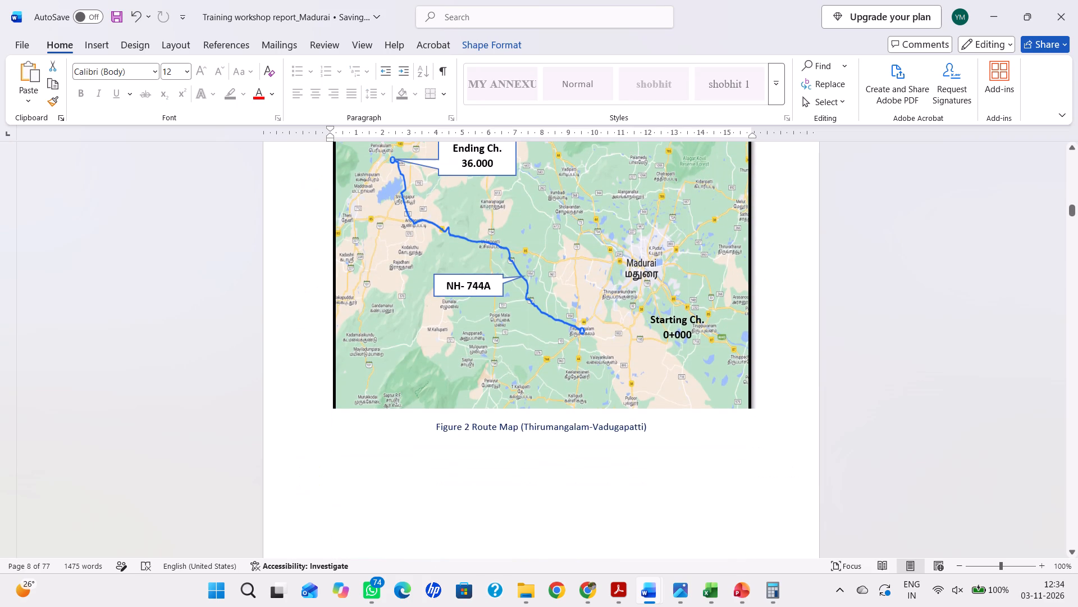
scroll(590, 333, down, 8)
scroll(624, 335, down, 20)
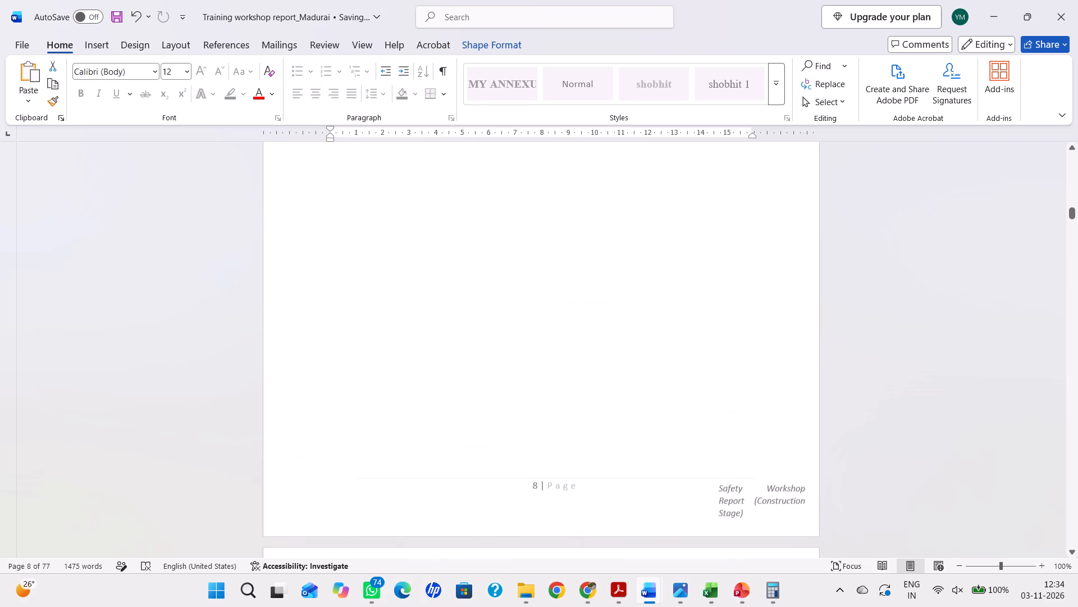
scroll(631, 353, down, 12)
scroll(631, 353, up, 6)
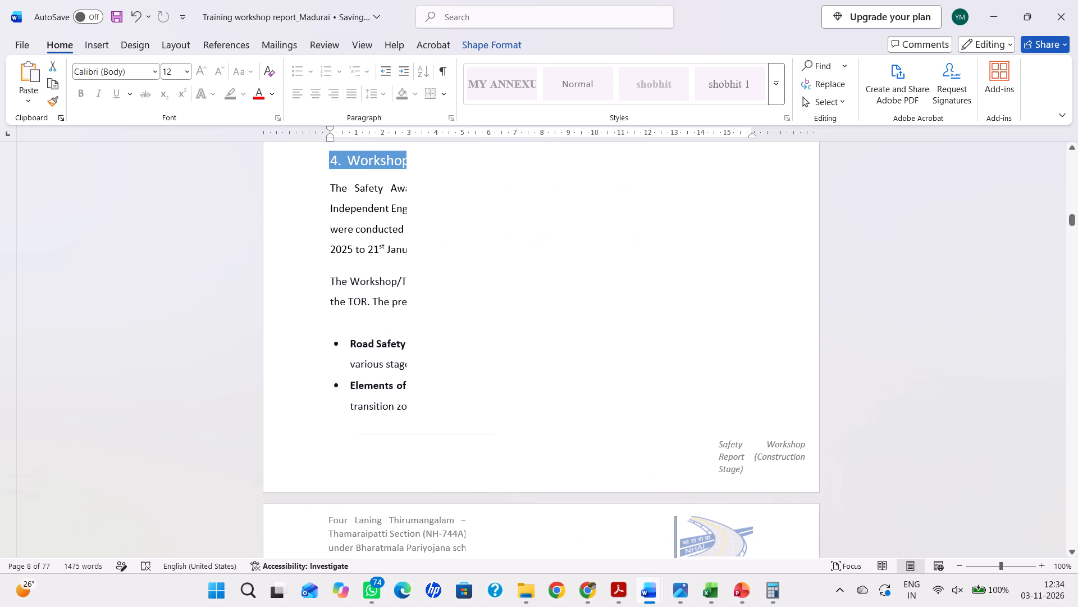
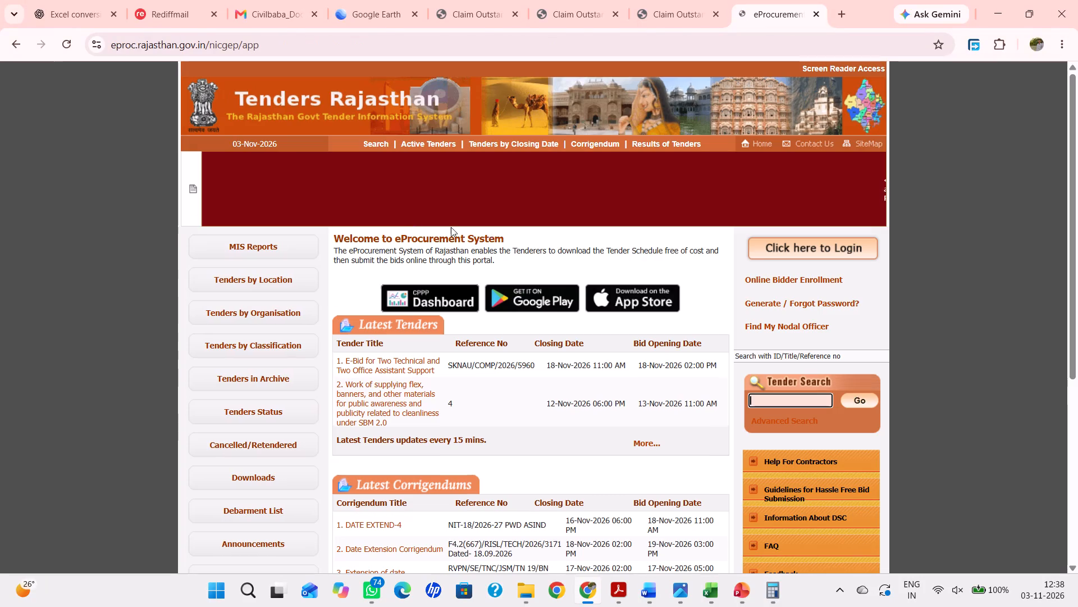
Search the Rajasthan tender listings for the word "safety".
text(safety)
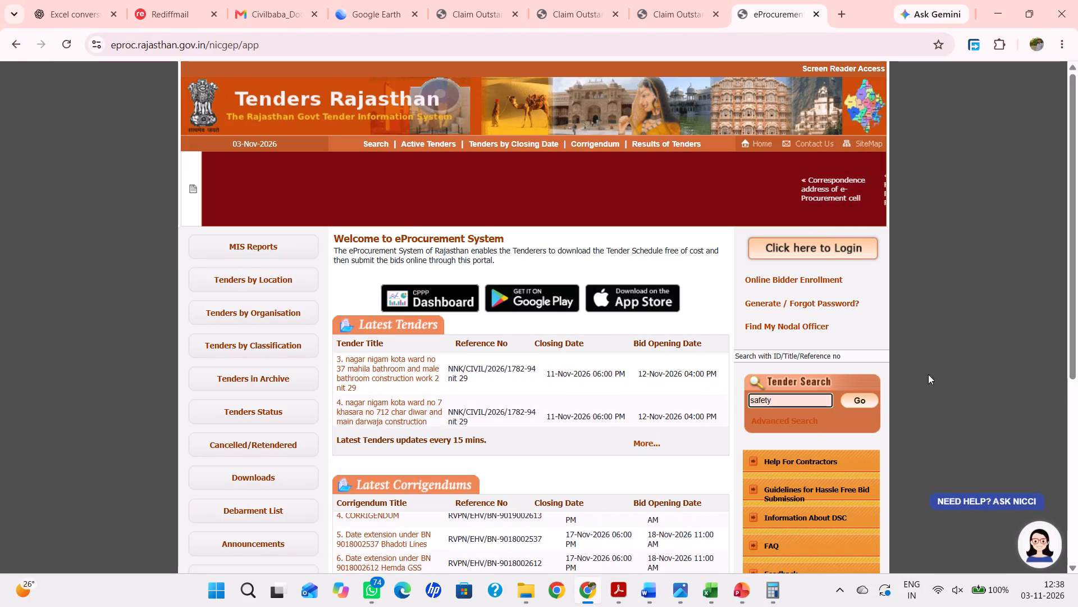
click(865, 397)
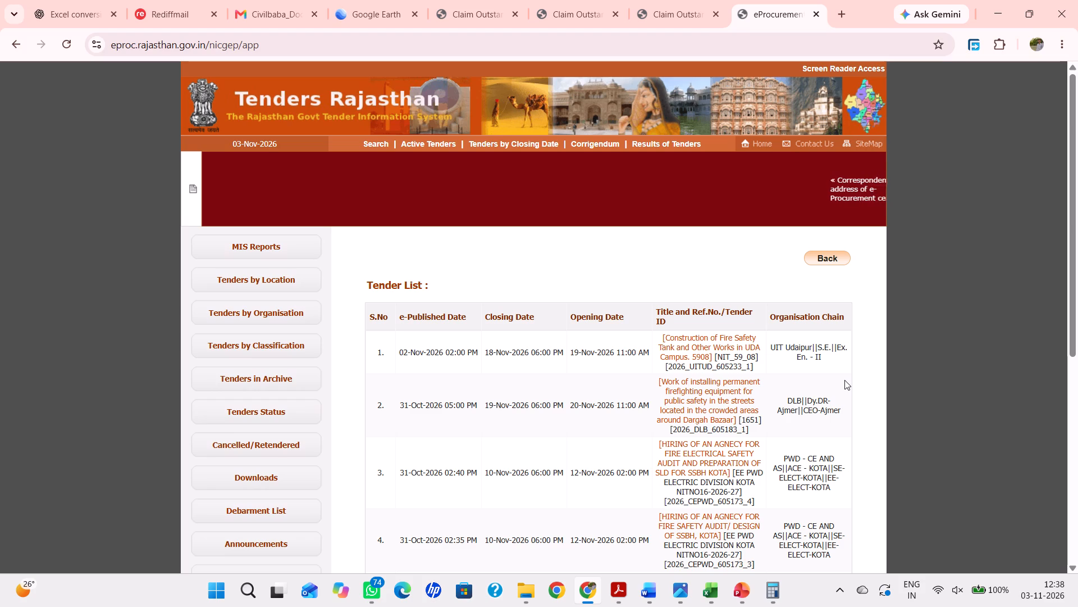
Open the electrical safety audit and SLD preparation tender for NMCH Kota and examine its fees, work details and bid opening date.
scroll(844, 380, down, 1)
scroll(793, 370, down, 2)
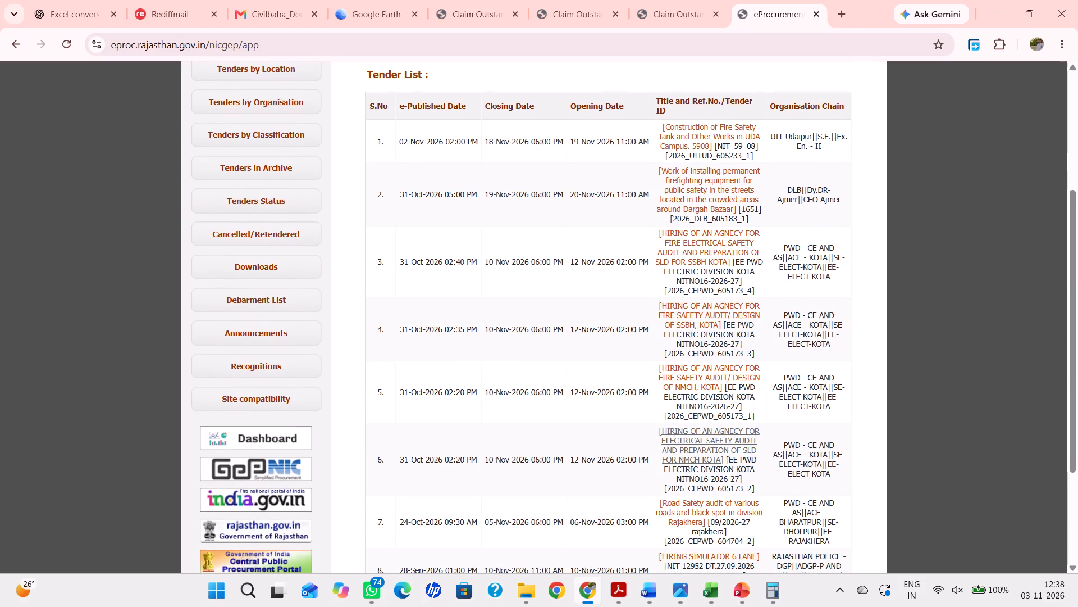
click(712, 449)
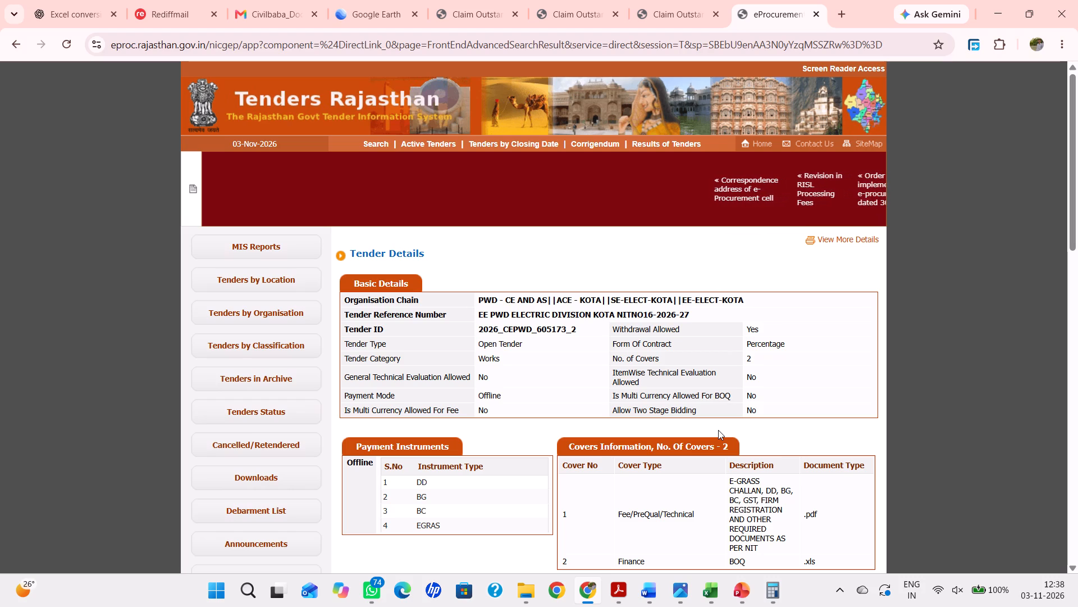
scroll(736, 367, down, 4)
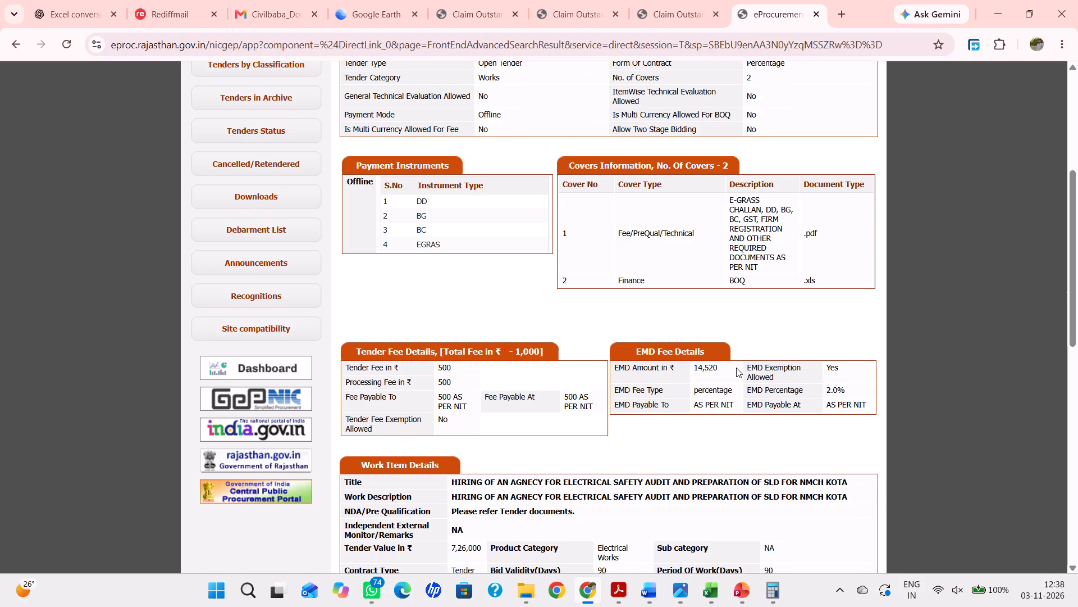
scroll(737, 359, down, 4)
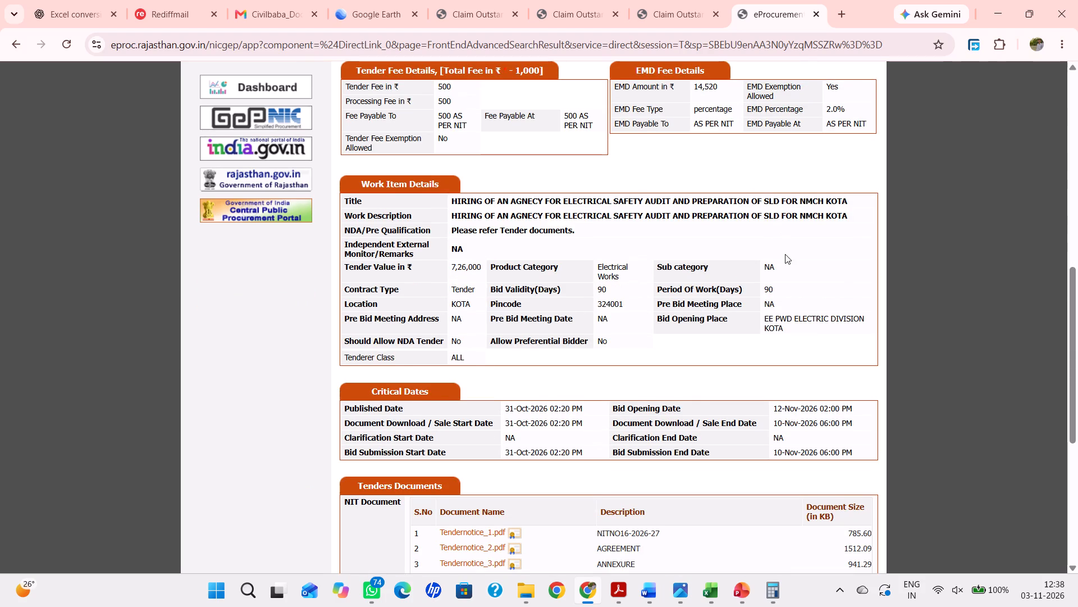
scroll(785, 265, down, 1)
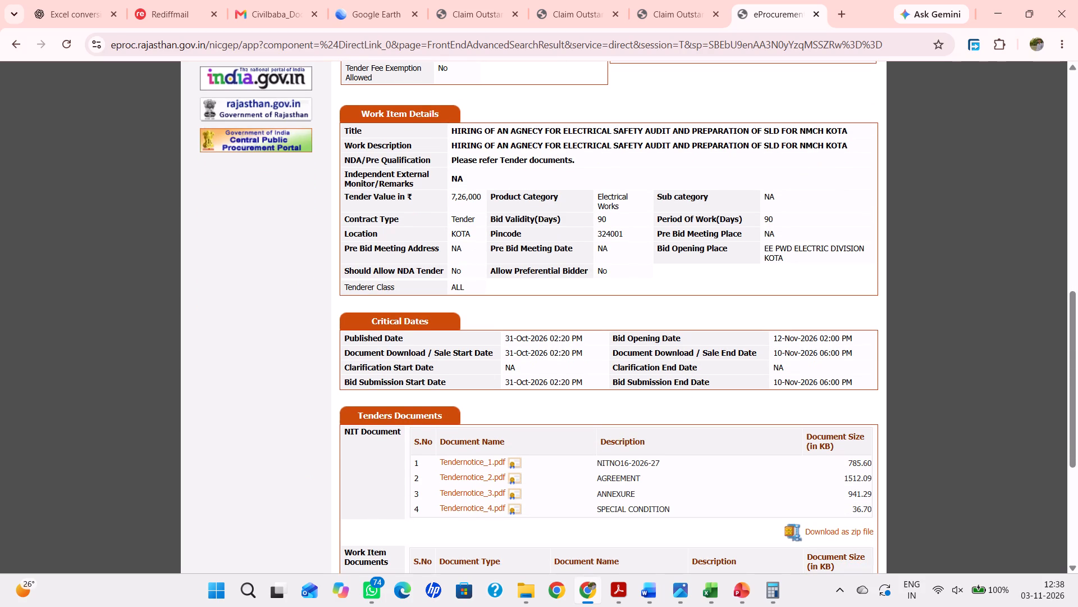
drag(775, 338, 872, 345)
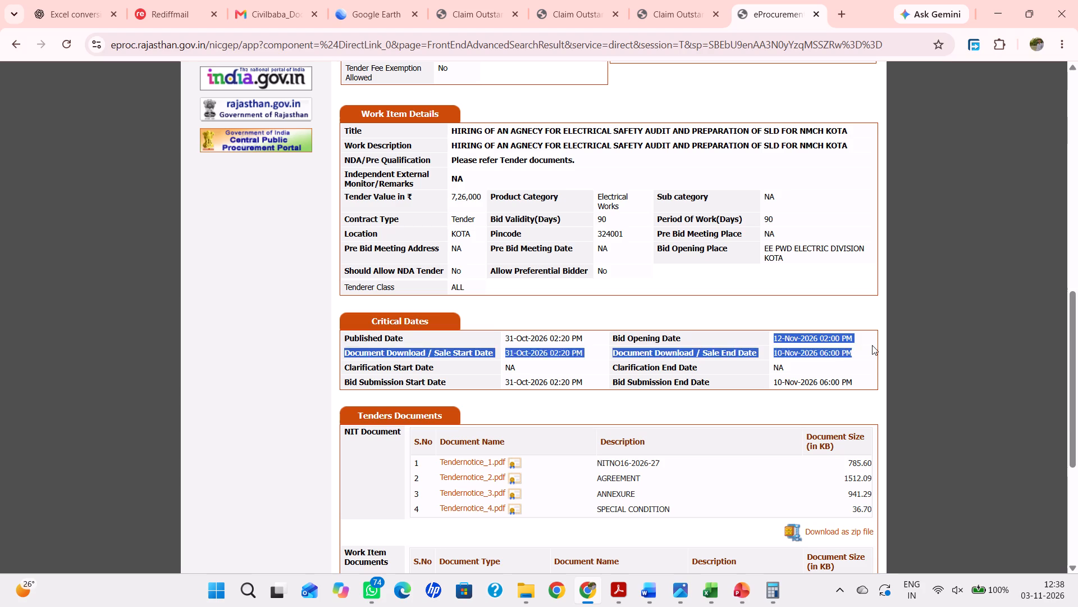
drag(872, 345, 866, 331)
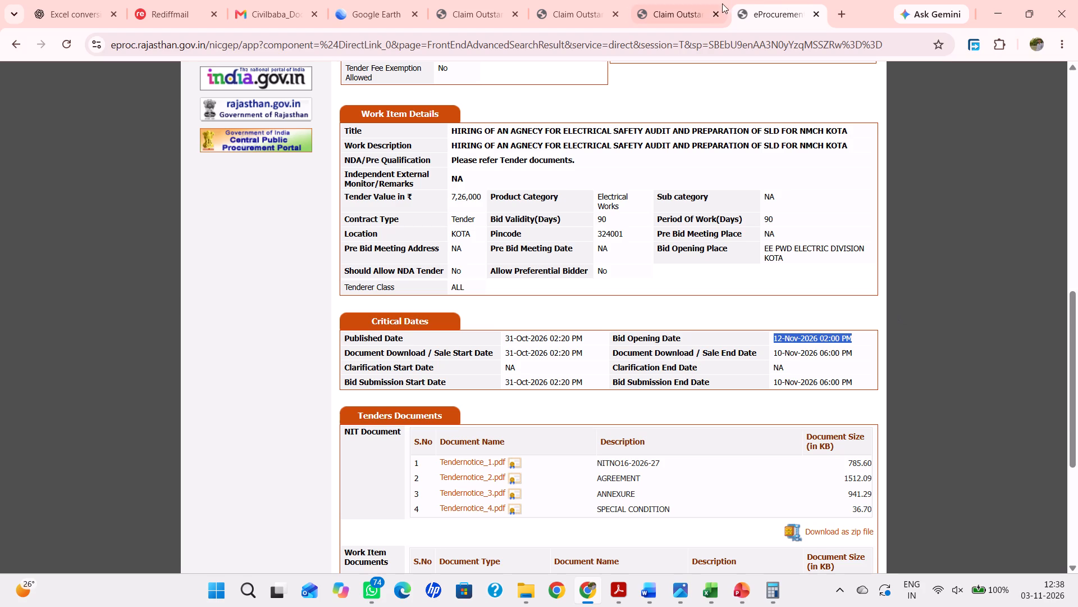
Open the Tenders Status search form.
scroll(414, 166, up, 8)
click(273, 347)
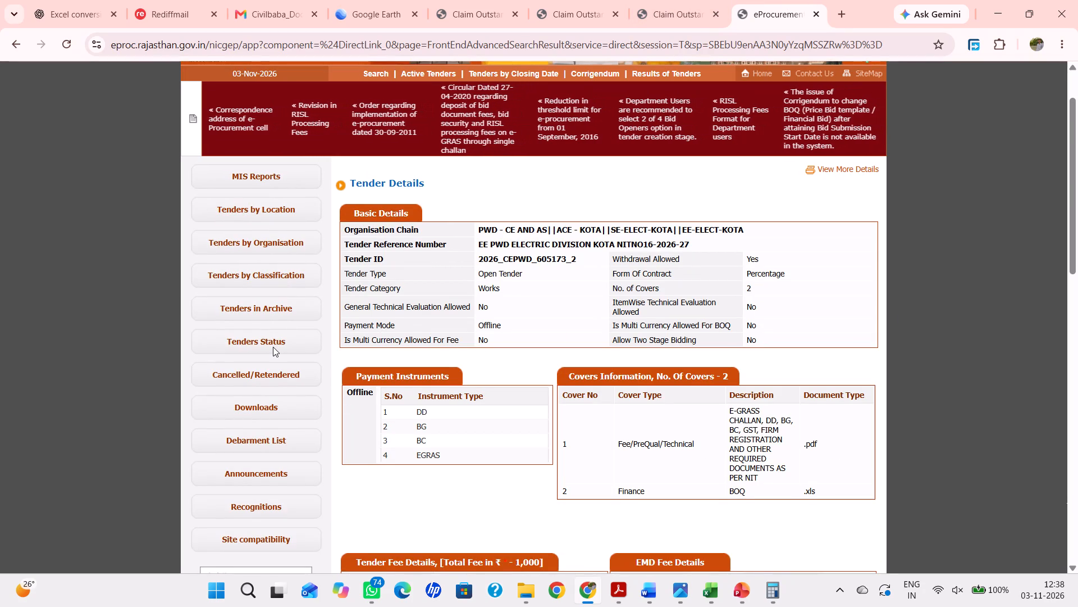
click(275, 342)
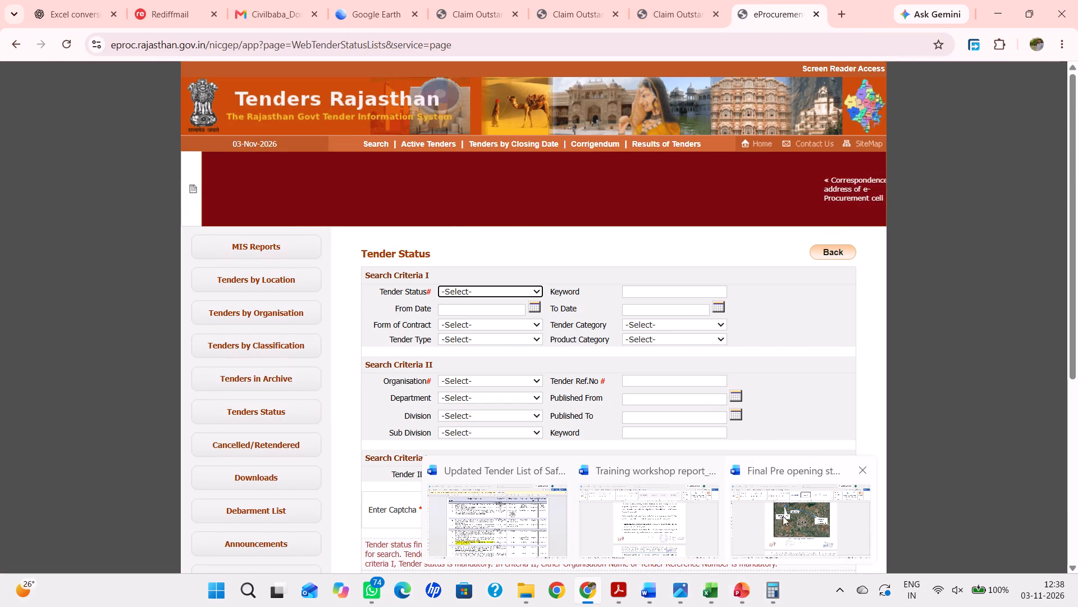
Switch to the Updated Tender List of Safety in Word and copy the tender ID of the Garhi-Bagidora-Kushalgarh safety consultant project.
click(518, 534)
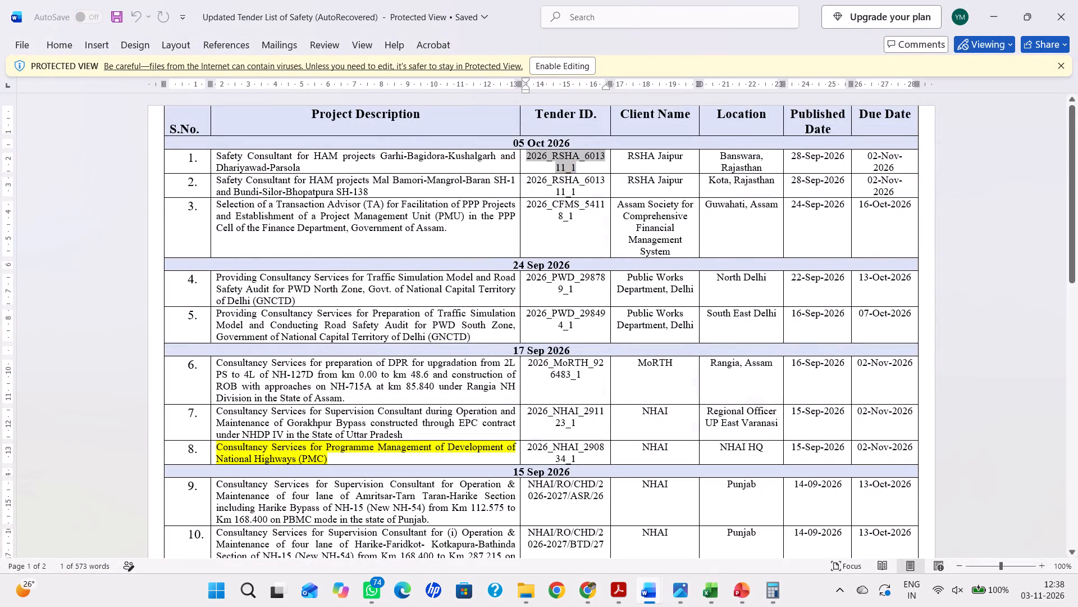
key(ctrl+c)
Back in Chrome, run a Tender Status search for tender ID 2026_RSHA_601311_1, filling in the captcha shown.
click(598, 589)
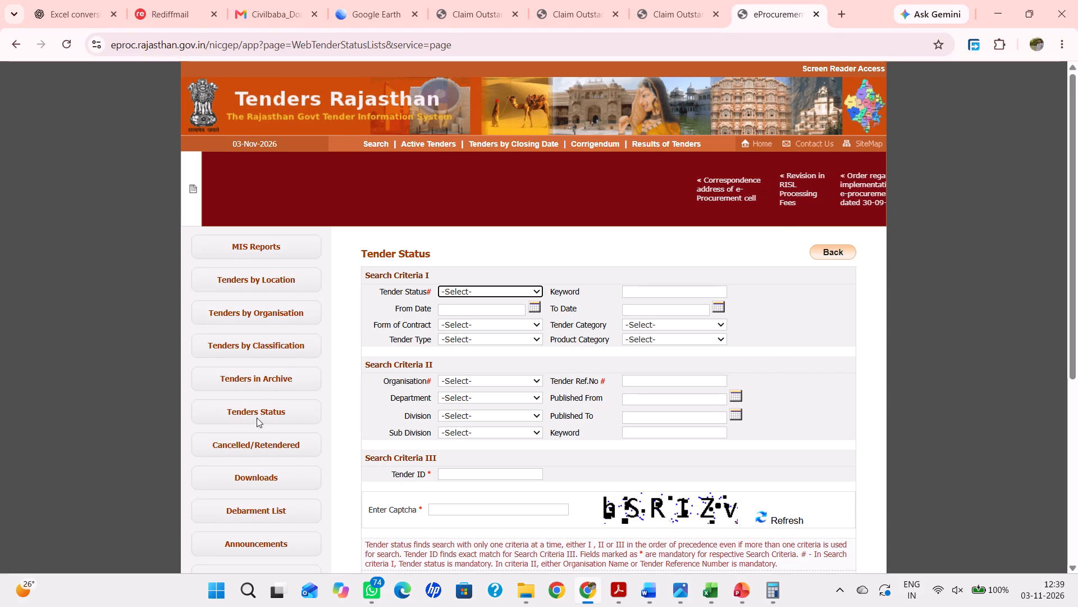
click(256, 407)
scroll(446, 352, down, 1)
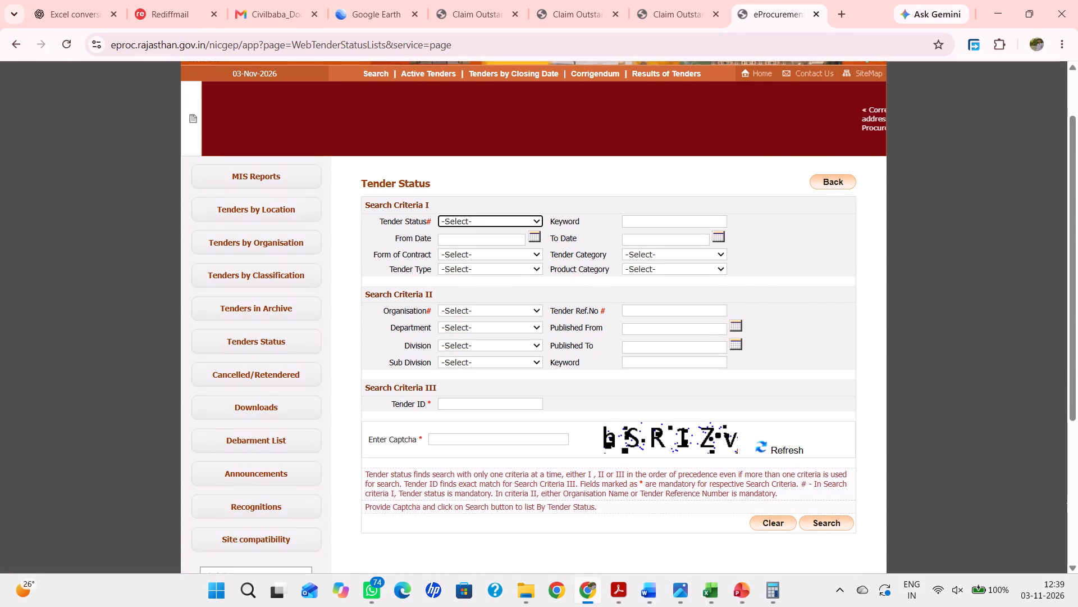
click(455, 404)
key(ctrl+v)
click(485, 436)
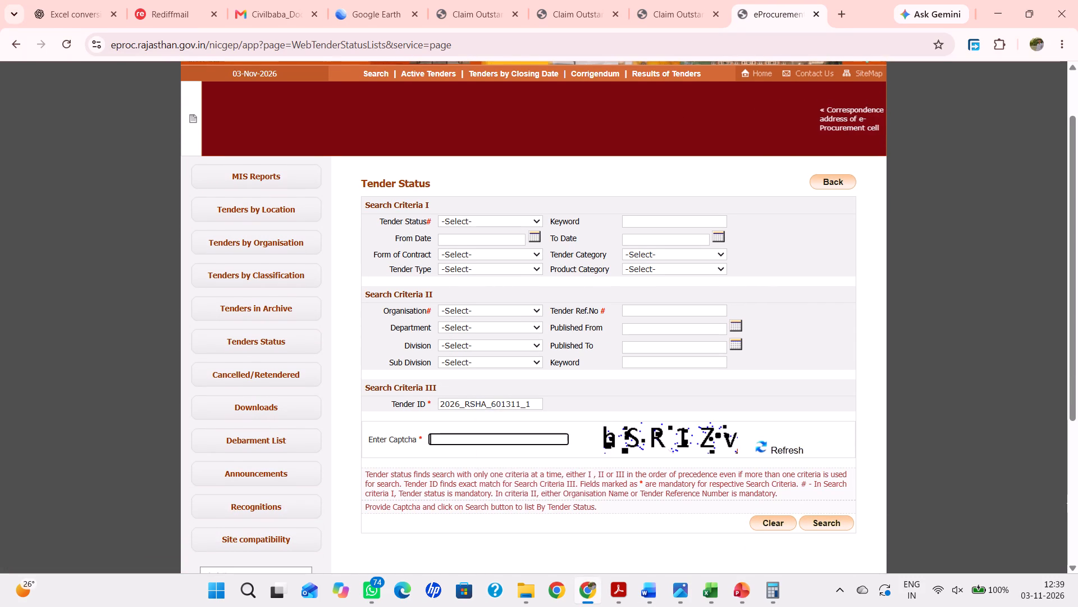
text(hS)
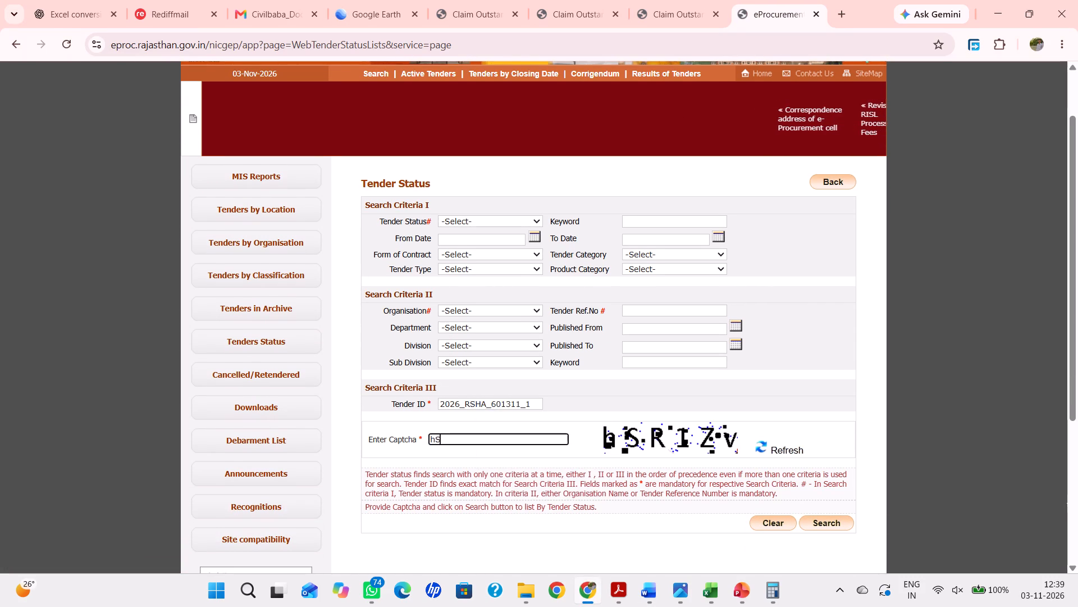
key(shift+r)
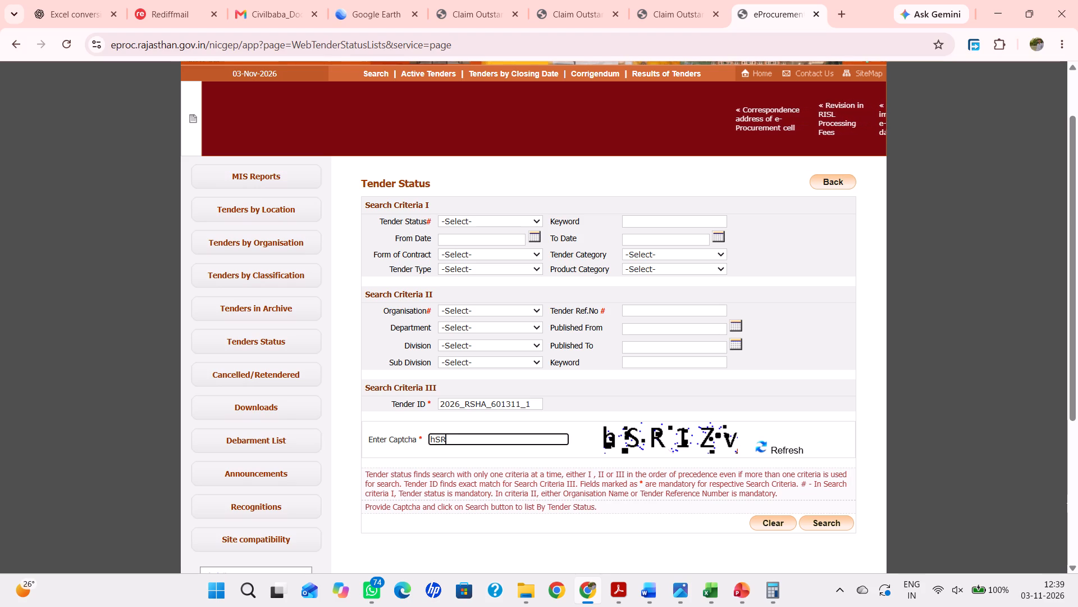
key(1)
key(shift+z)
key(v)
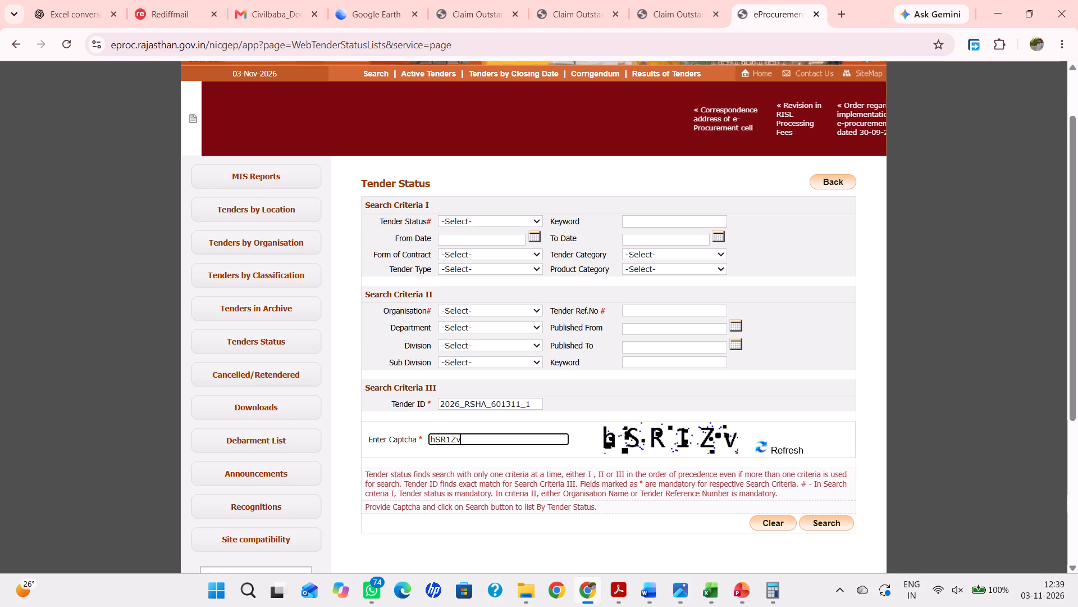
click(816, 518)
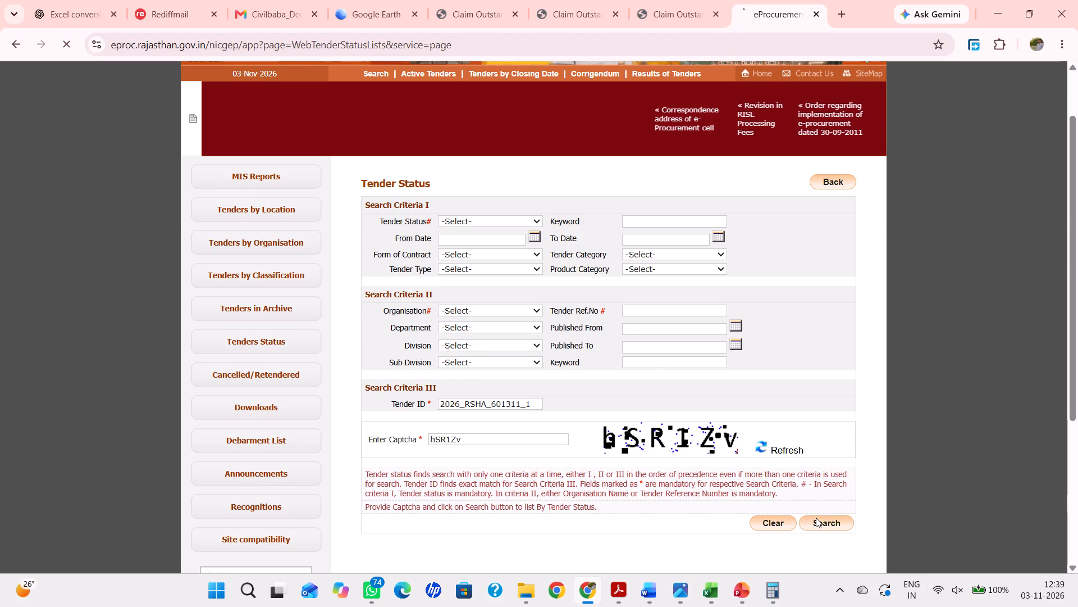
Examine the found tender's stage, its stage-wise status page and its all-stage summary report, and close the report.
scroll(801, 393, down, 3)
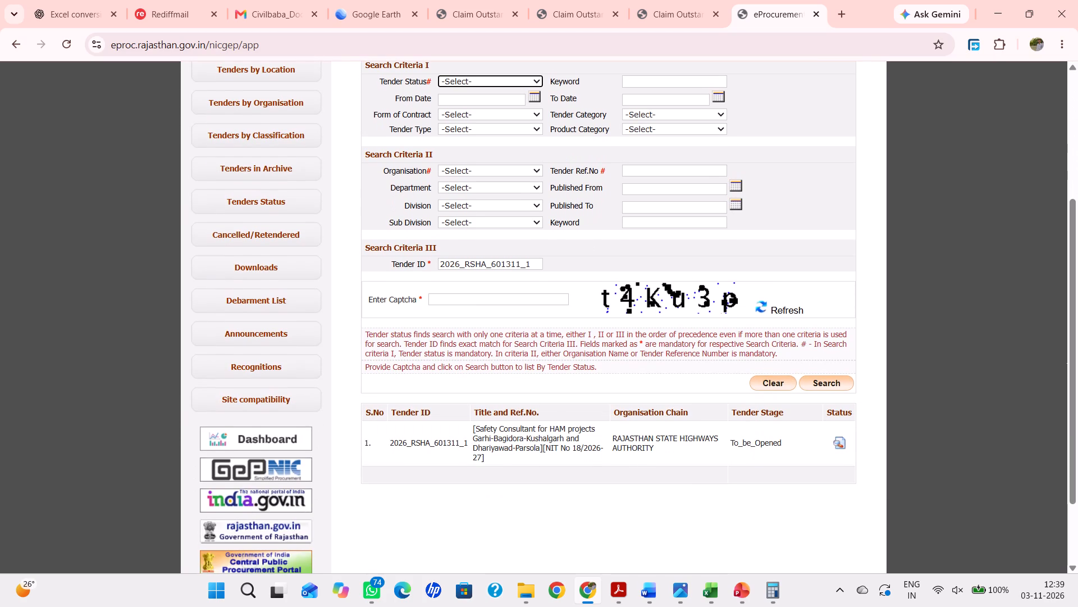
drag(738, 442, 819, 441)
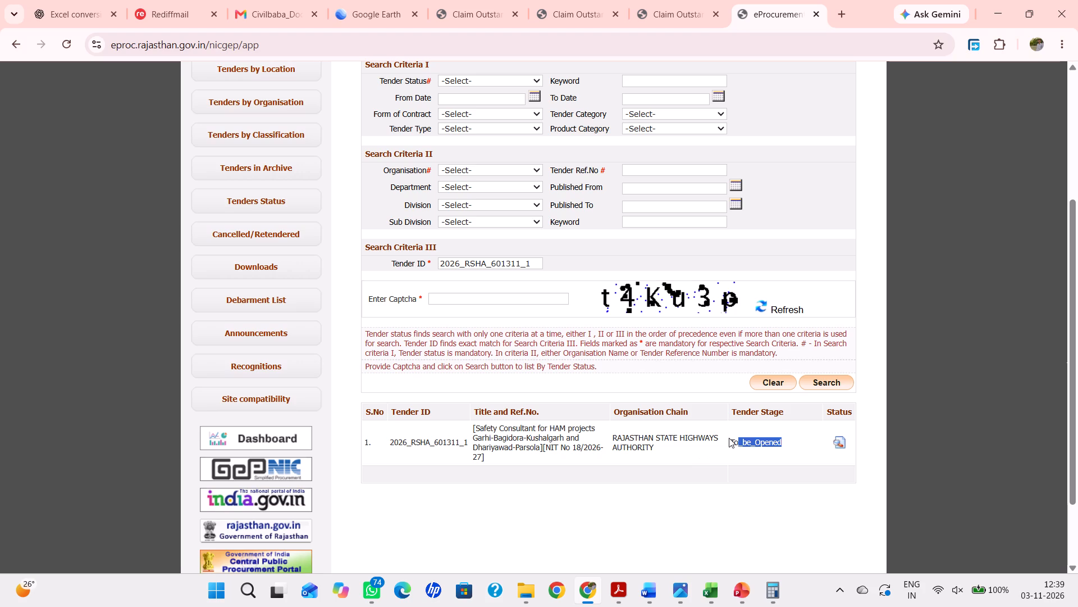
click(844, 445)
scroll(767, 427, down, 2)
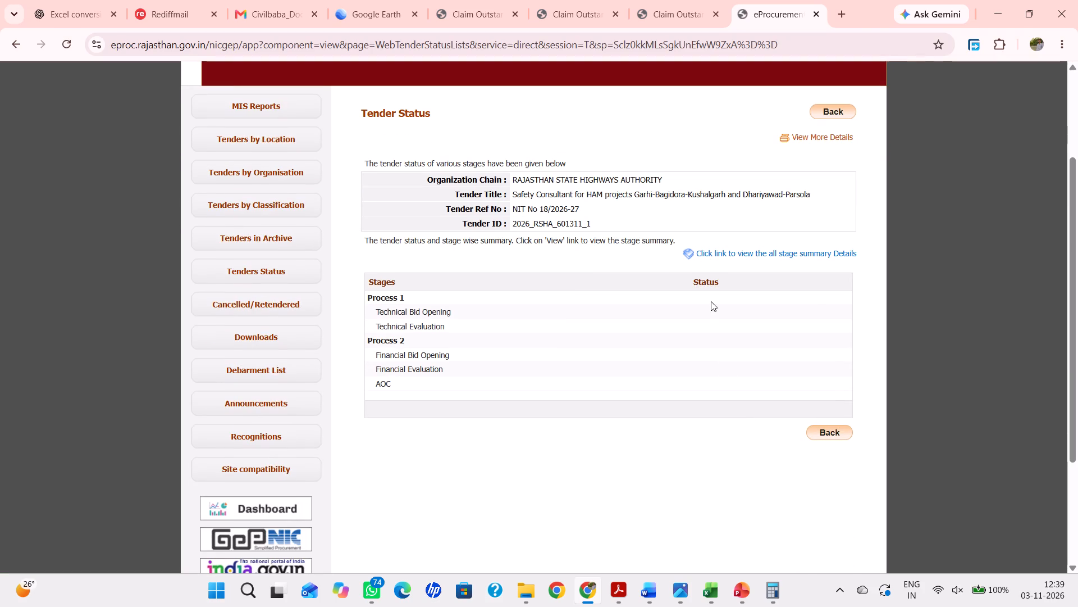
drag(710, 299, 724, 396)
click(714, 482)
click(714, 248)
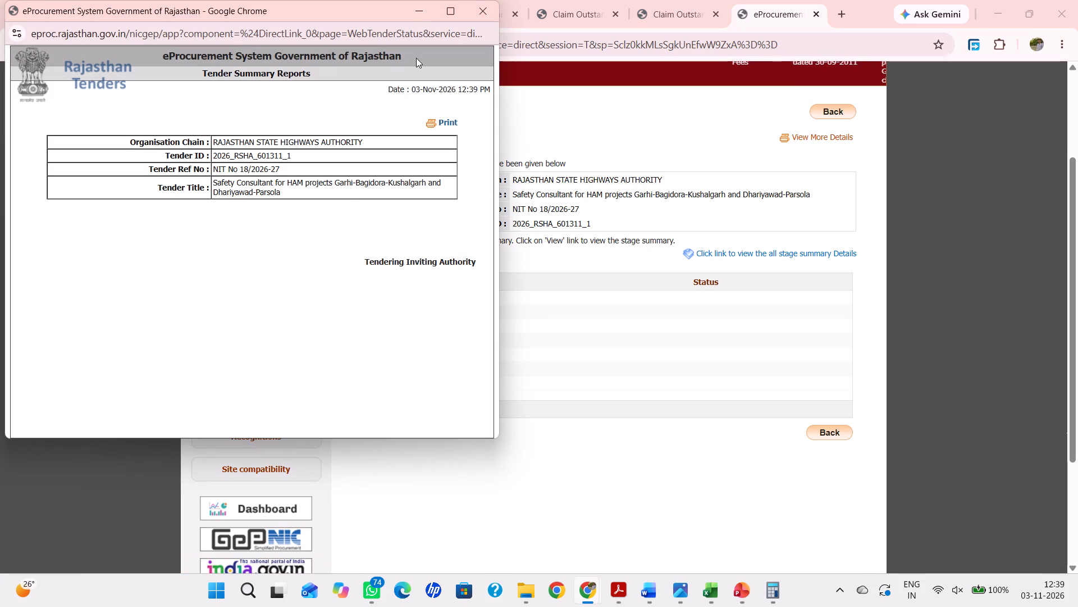
click(487, 19)
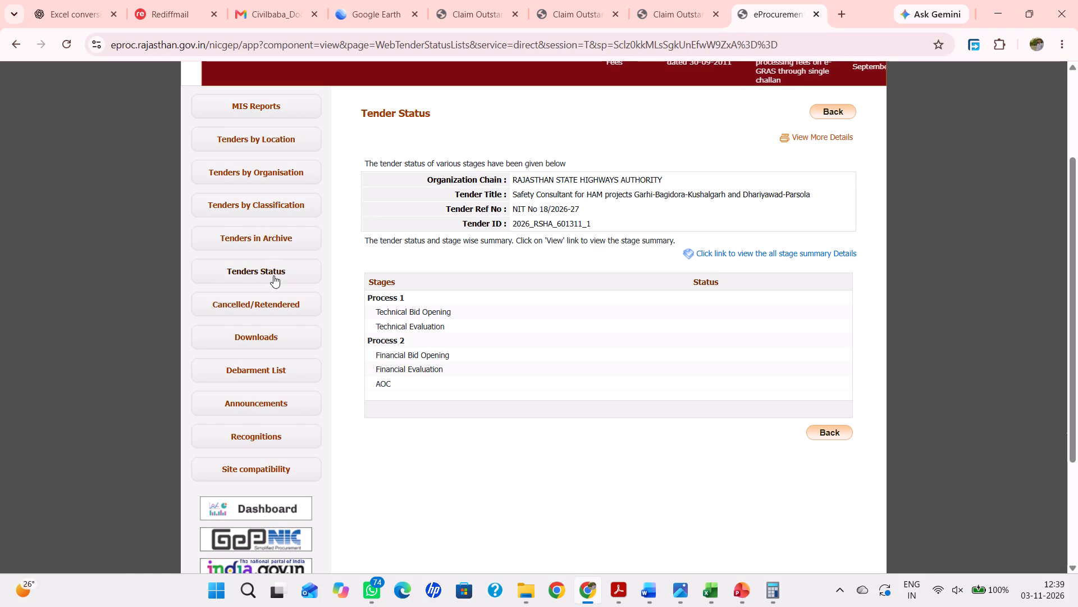
Open the Cancelled/Retendered tender search form.
click(278, 299)
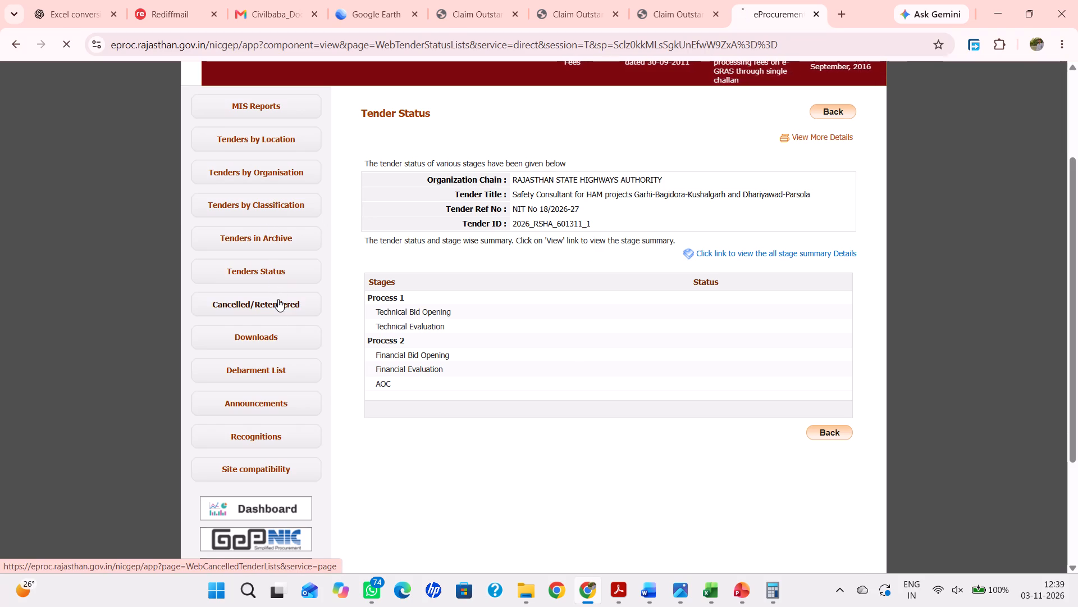
scroll(313, 382, down, 2)
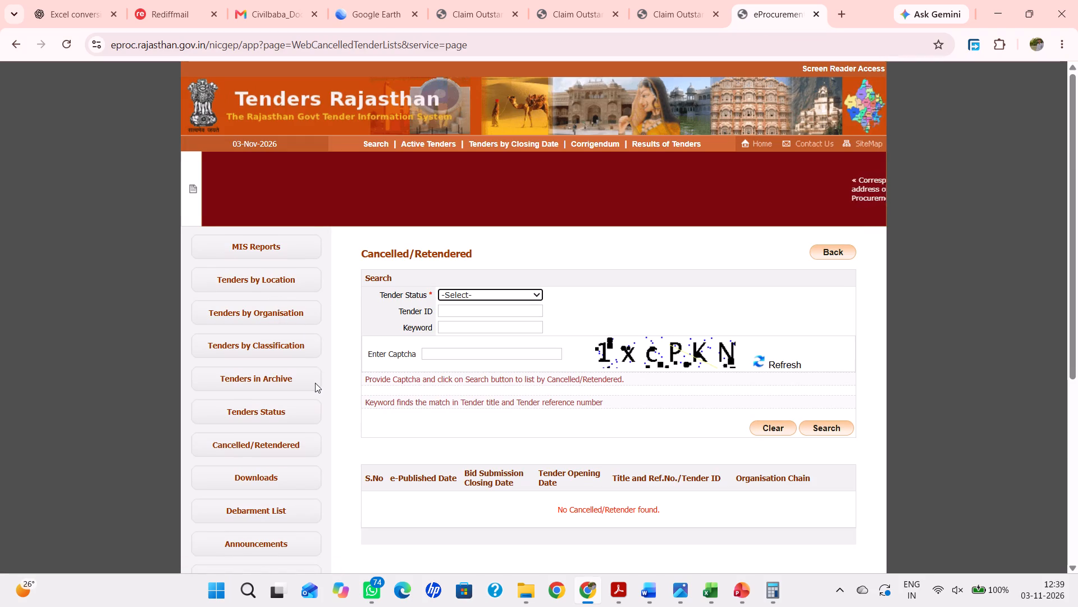
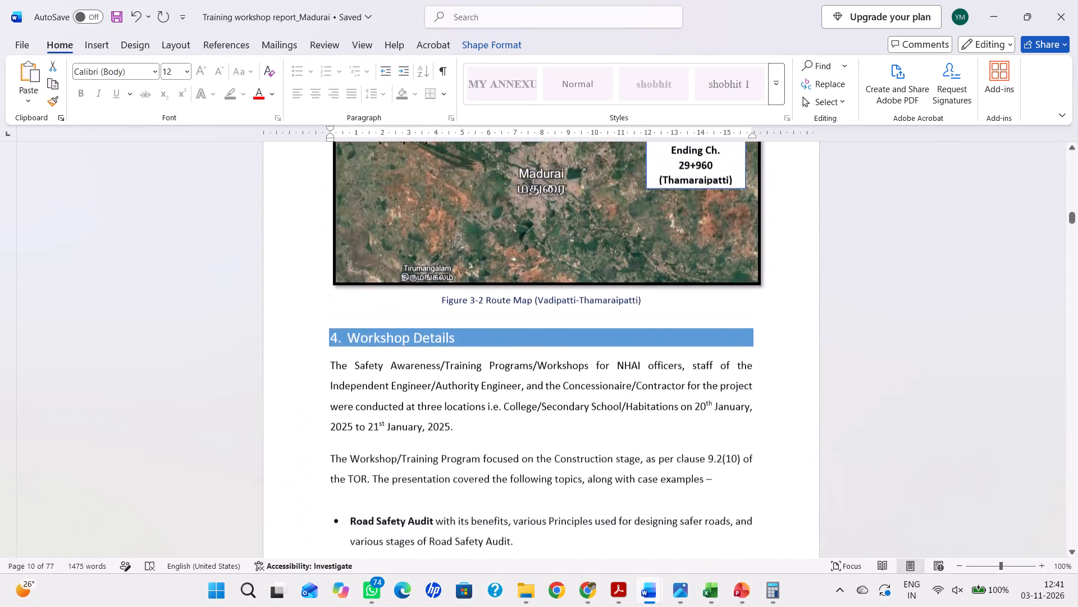
Reduce the height of the Thirumangalam-Vadugapatti route map slightly and delete the blank line below its caption.
scroll(526, 438, up, 12)
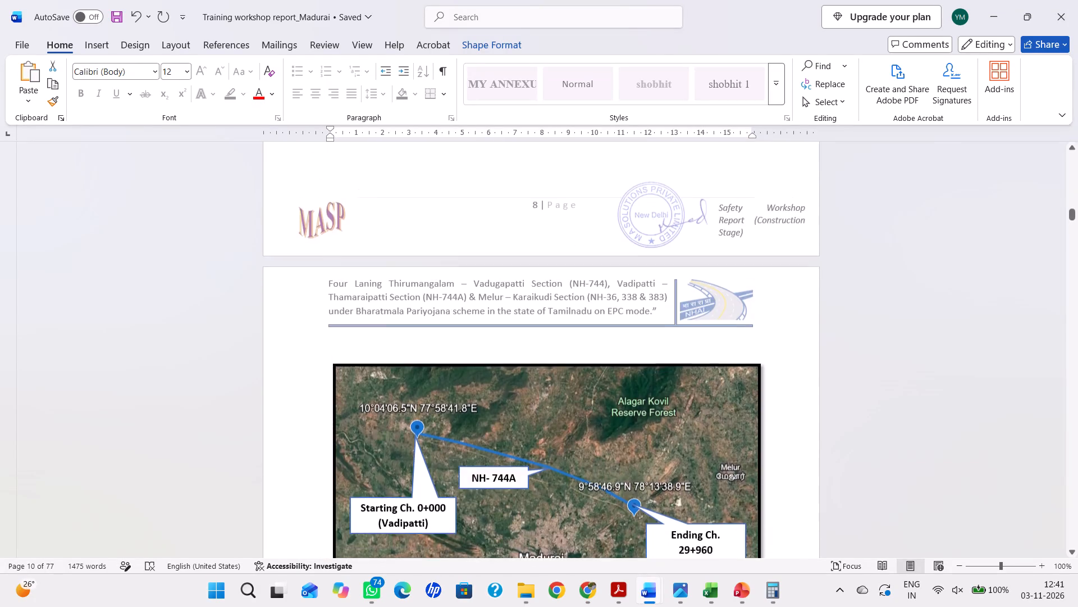
scroll(528, 443, up, 15)
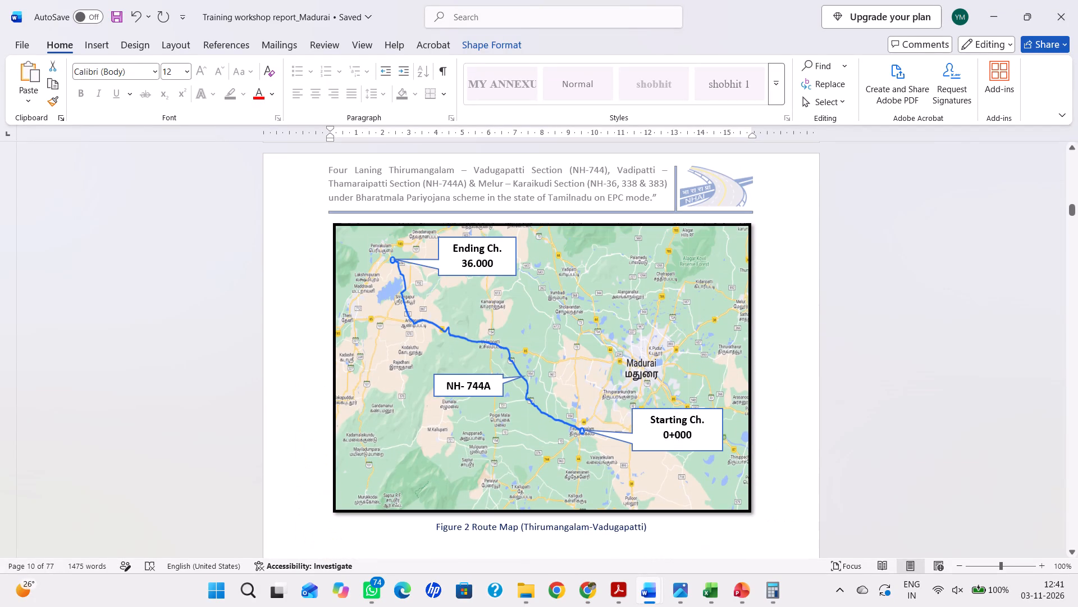
click(565, 461)
drag(545, 509, 547, 502)
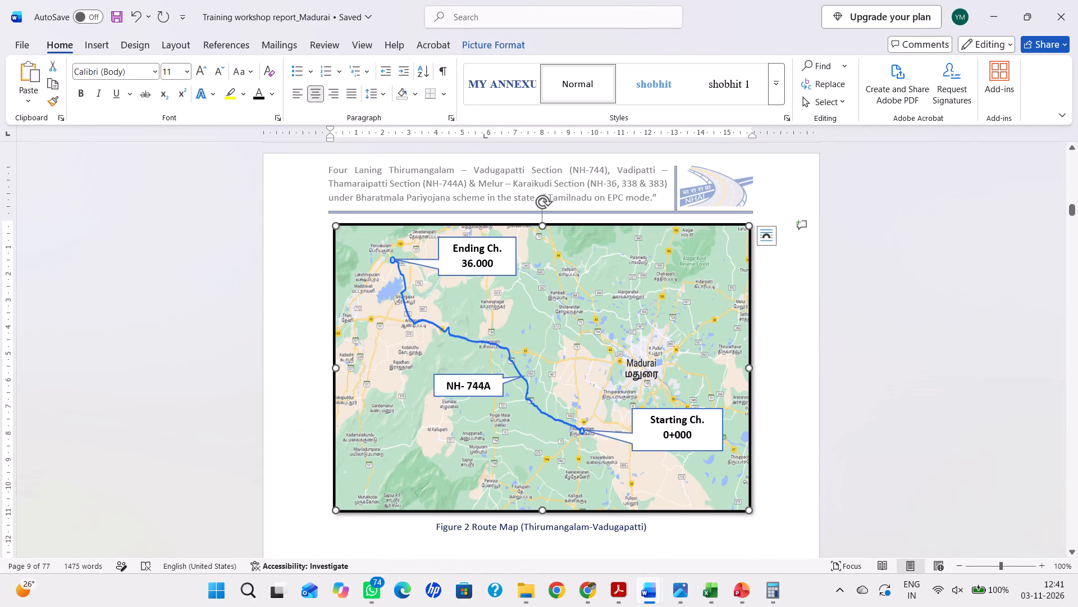
drag(547, 502, 572, 482)
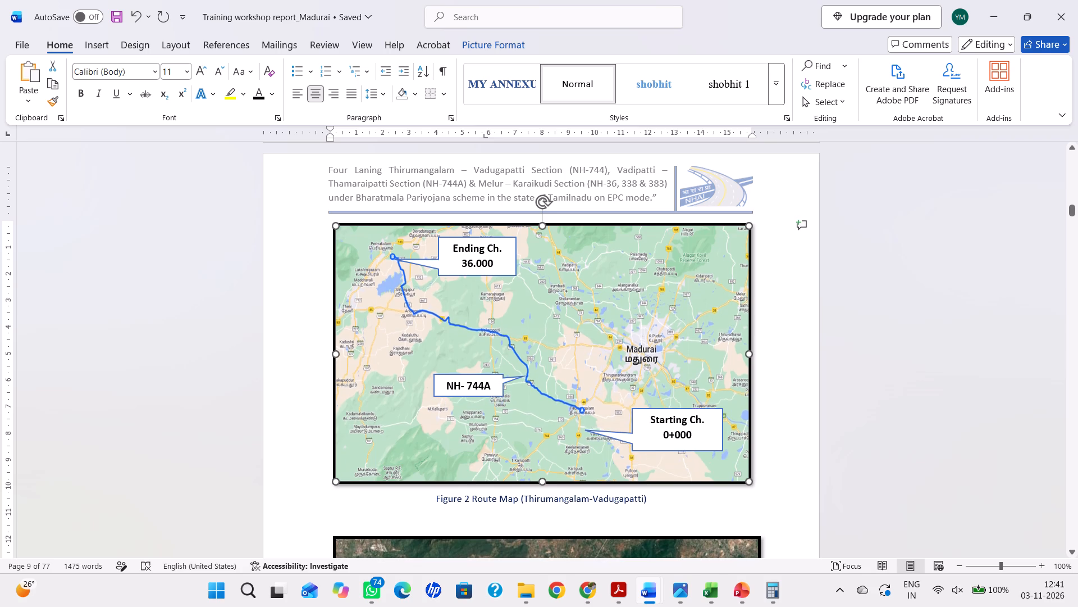
drag(572, 482, 573, 484)
click(568, 527)
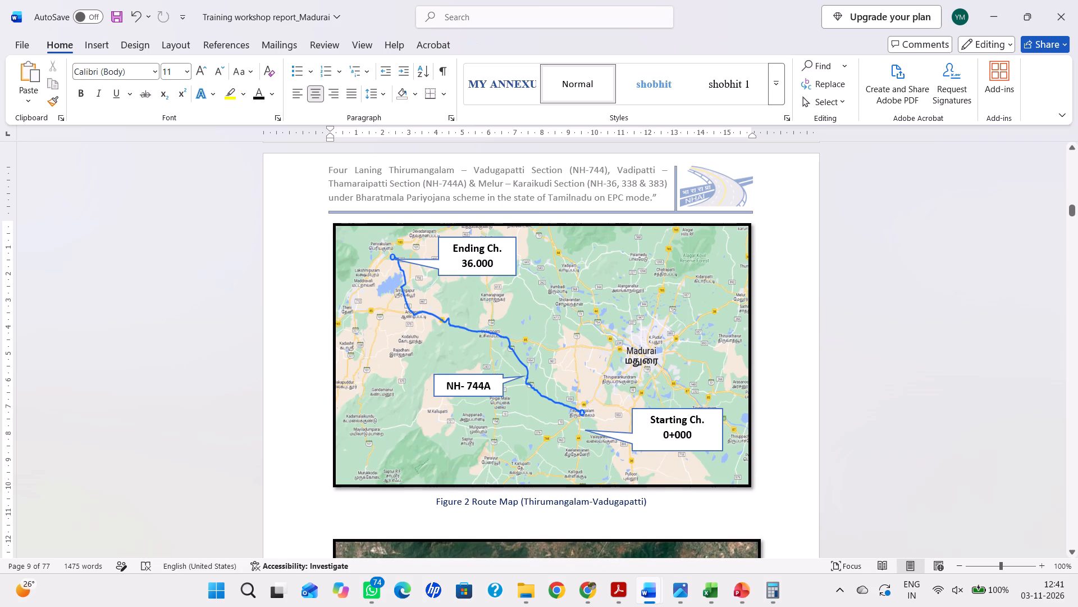
key(BackSpace)
Move the Starting Ch. 0+000 callout up slightly so its pointer meets the route's start point, and save the report.
scroll(588, 486, up, 7)
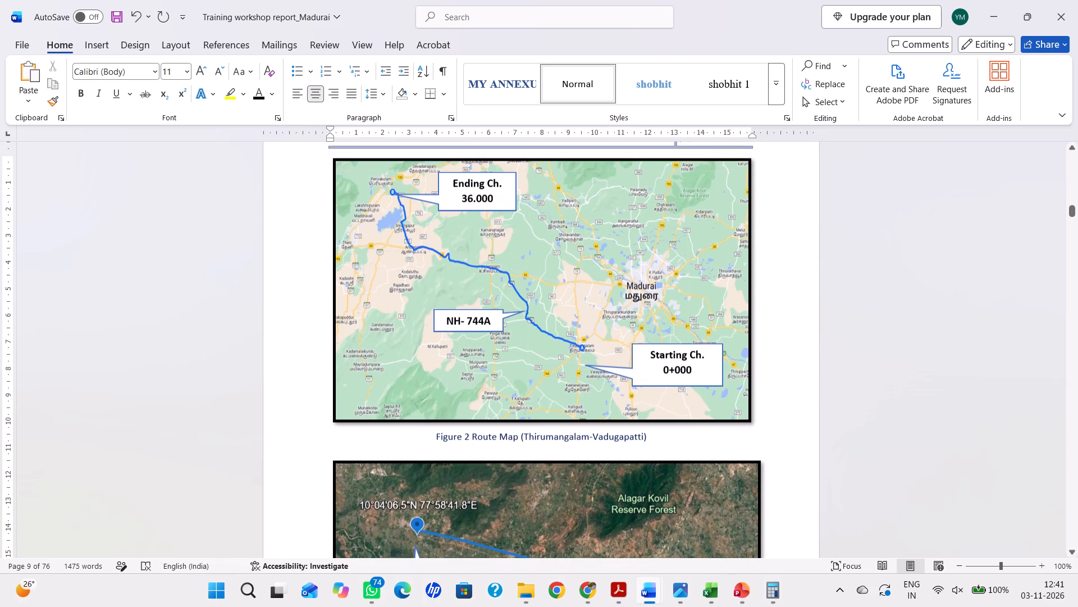
click(661, 348)
drag(660, 345, 662, 329)
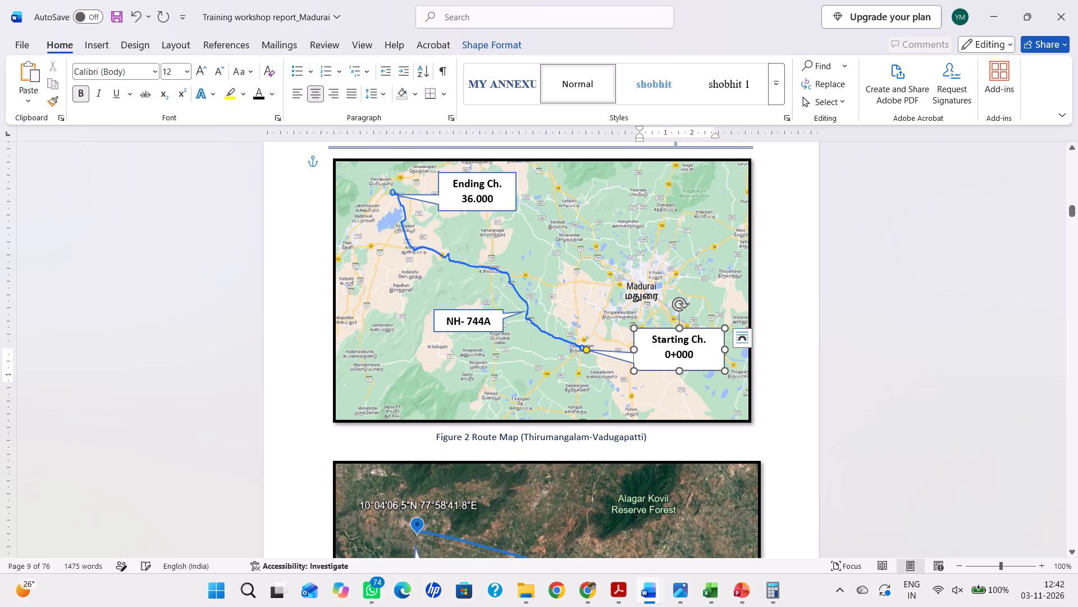
click(852, 370)
key(ctrl+s)
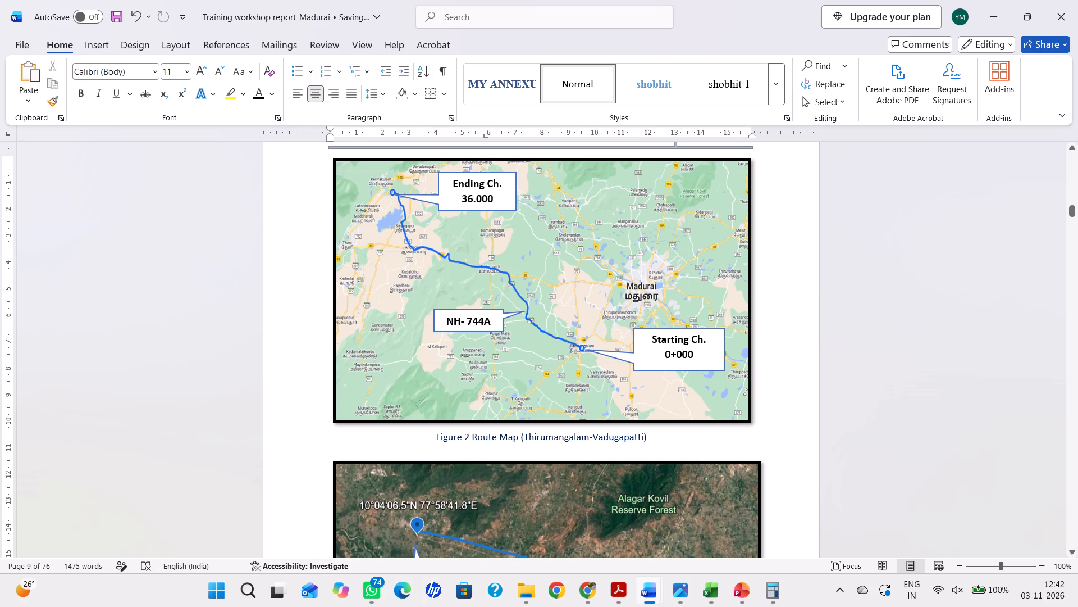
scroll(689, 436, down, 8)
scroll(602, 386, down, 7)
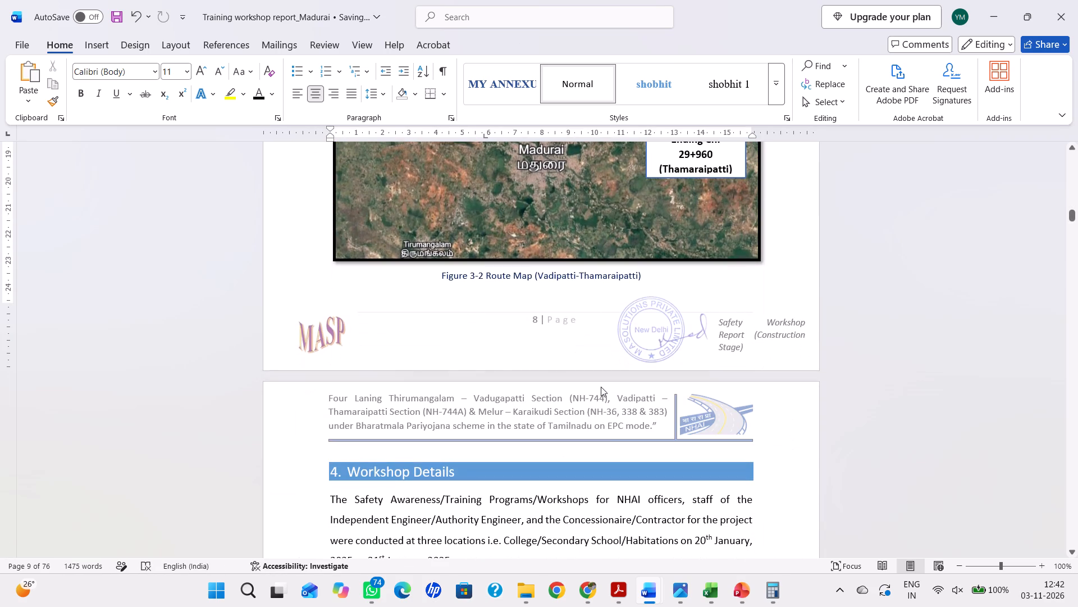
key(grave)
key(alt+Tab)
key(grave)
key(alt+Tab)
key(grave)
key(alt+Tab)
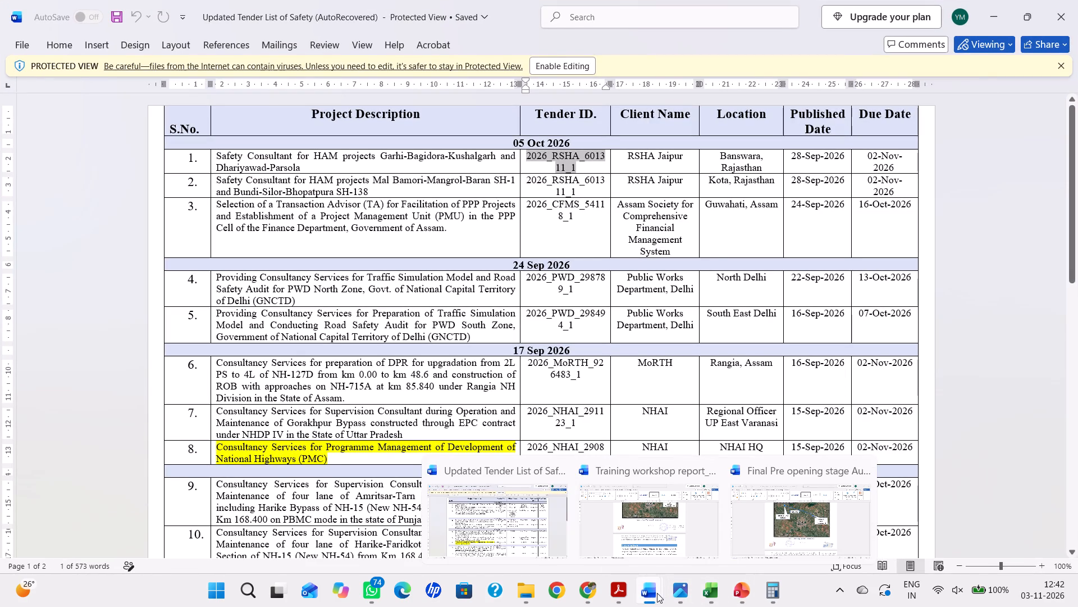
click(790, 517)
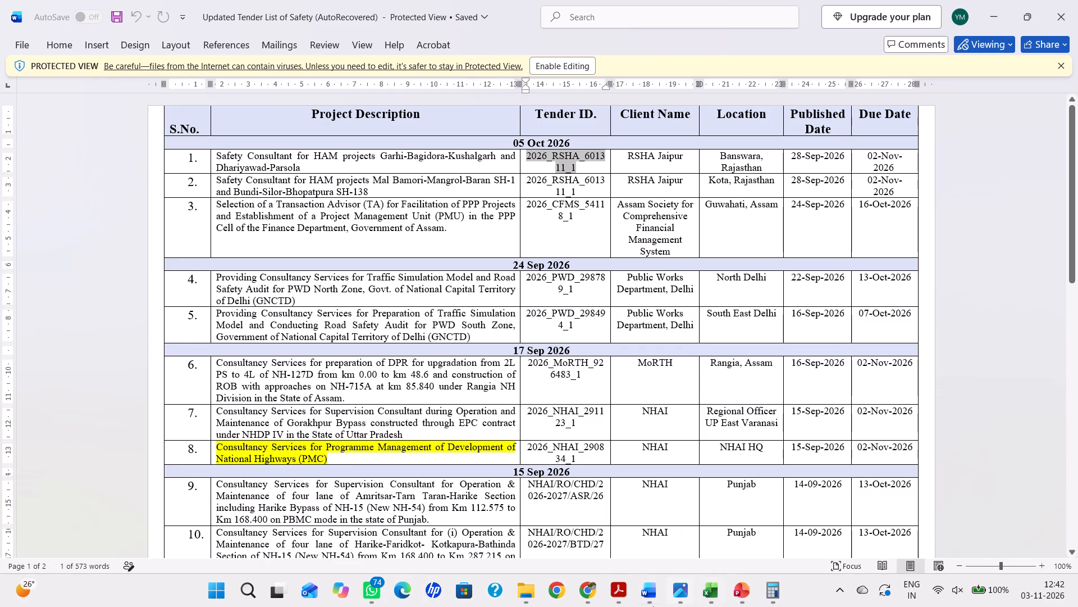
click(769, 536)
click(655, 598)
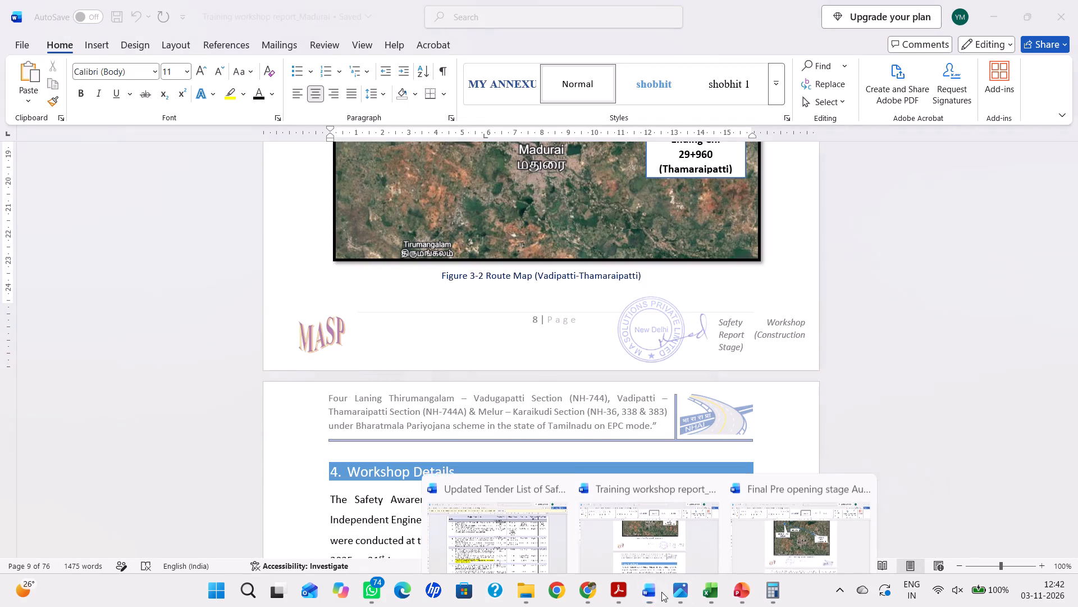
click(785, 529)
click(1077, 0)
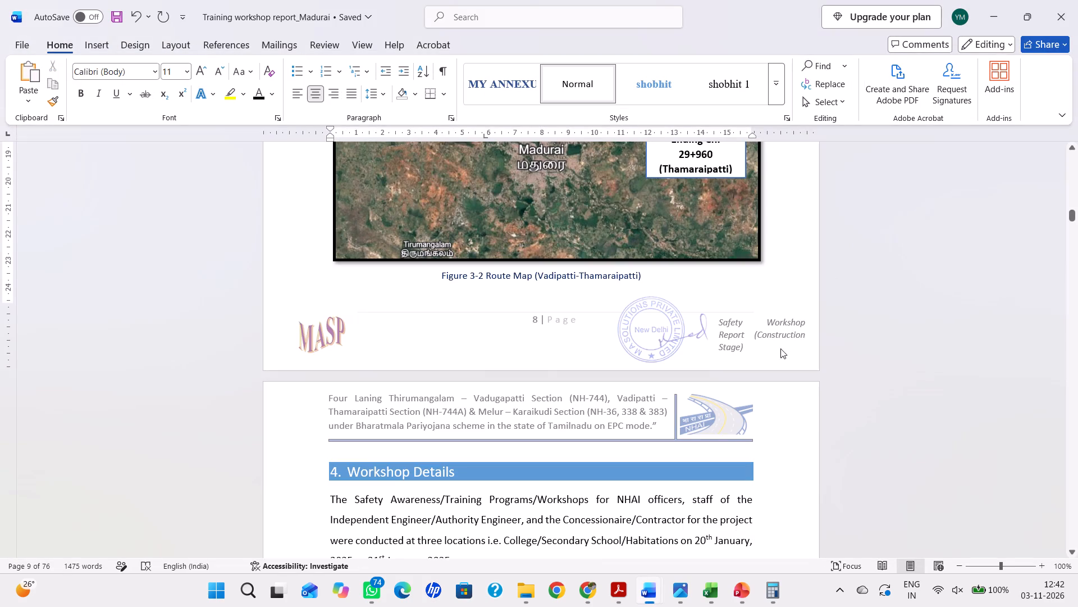
Look over the project details tables and route maps in the training workshop report.
scroll(581, 489, up, 13)
scroll(582, 437, up, 10)
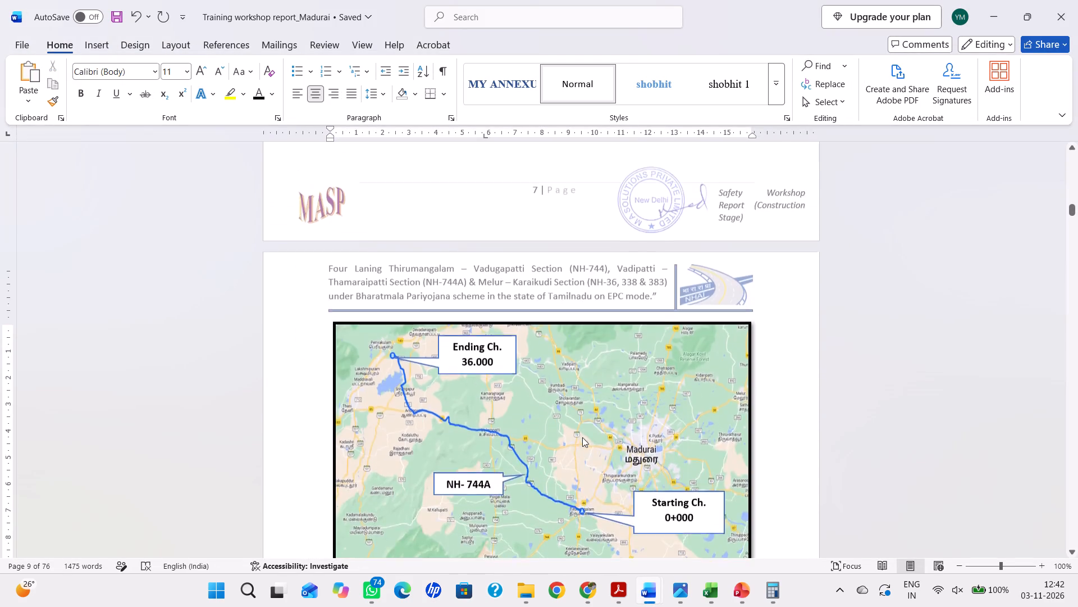
scroll(582, 437, up, 10)
scroll(582, 437, down, 1)
scroll(582, 437, up, 16)
scroll(581, 437, up, 14)
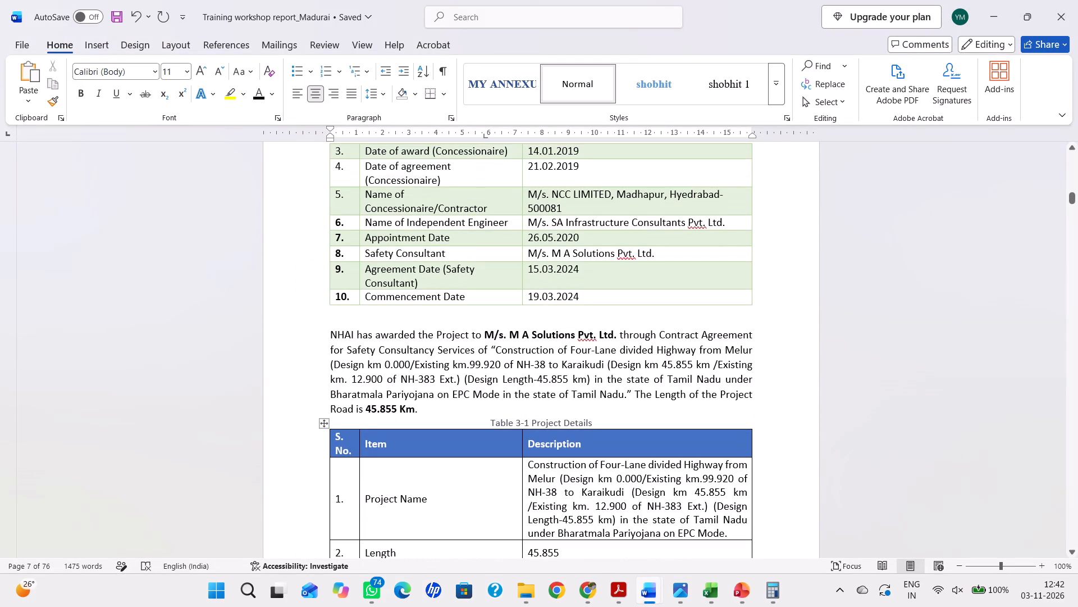
scroll(586, 443, down, 20)
scroll(586, 443, down, 17)
scroll(592, 451, down, 18)
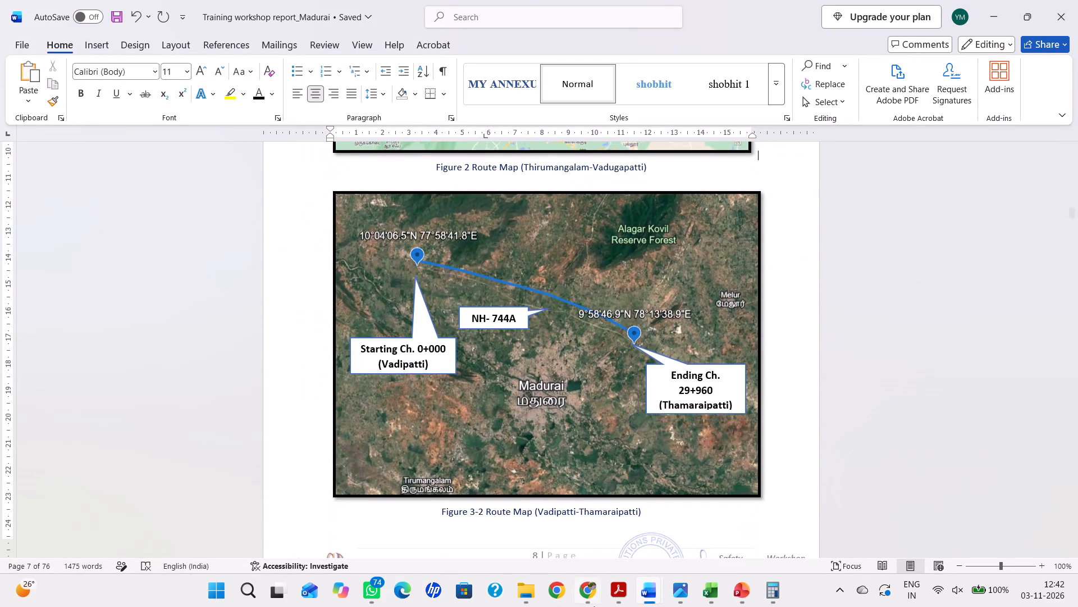
Switch to the Madurai folder in File Explorer and open the Draft Preopening Stage_Melur-Karaikudi - R1 document.
click(518, 597)
click(634, 511)
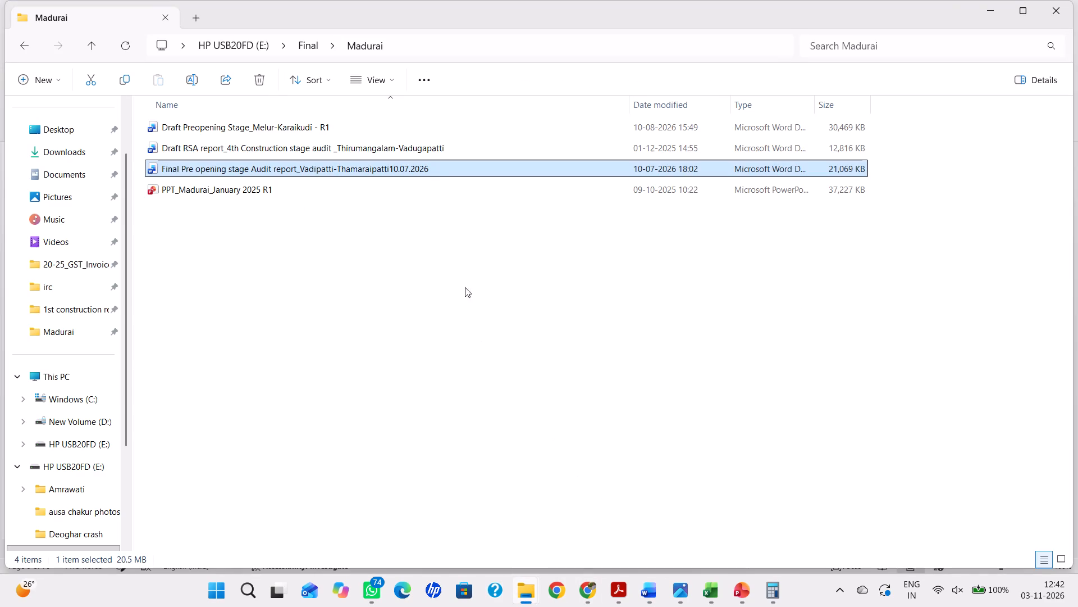
click(430, 111)
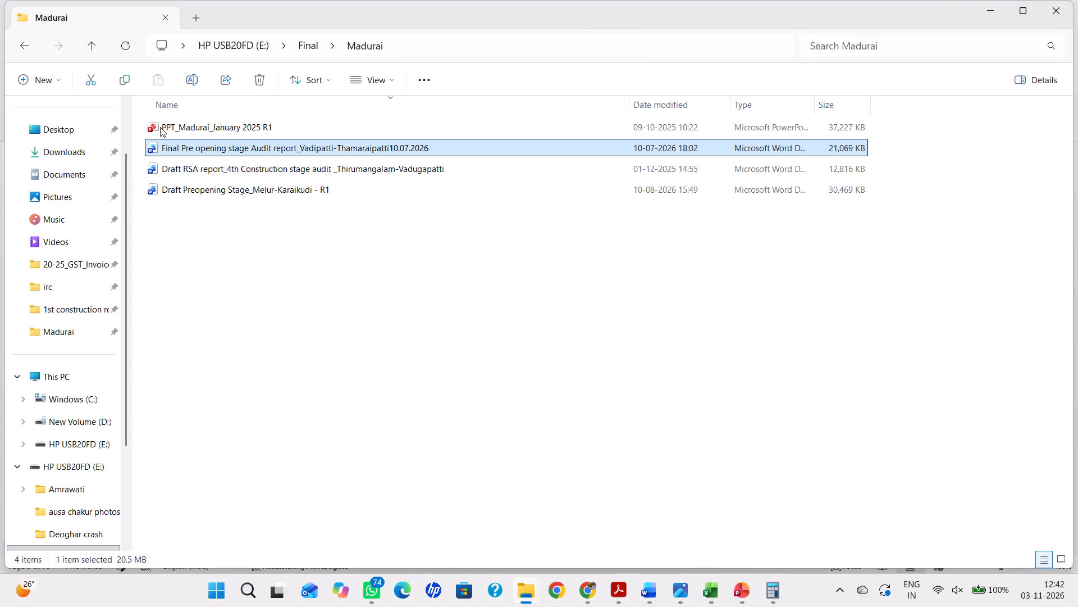
double_click(269, 184)
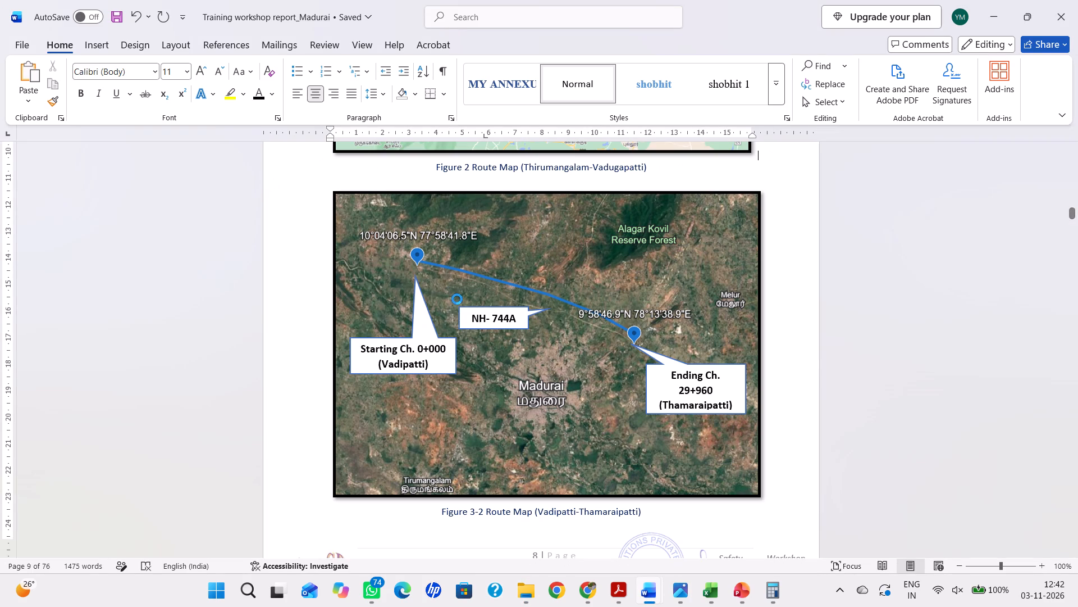
Find the Melur-Karaikudi route map in the draft pre-opening report and copy it together with its caption.
scroll(459, 299, down, 18)
scroll(465, 305, up, 1)
scroll(465, 340, down, 20)
scroll(465, 340, down, 5)
scroll(496, 375, up, 1)
scroll(503, 405, down, 20)
scroll(503, 405, down, 20)
scroll(503, 405, down, 19)
scroll(541, 383, down, 4)
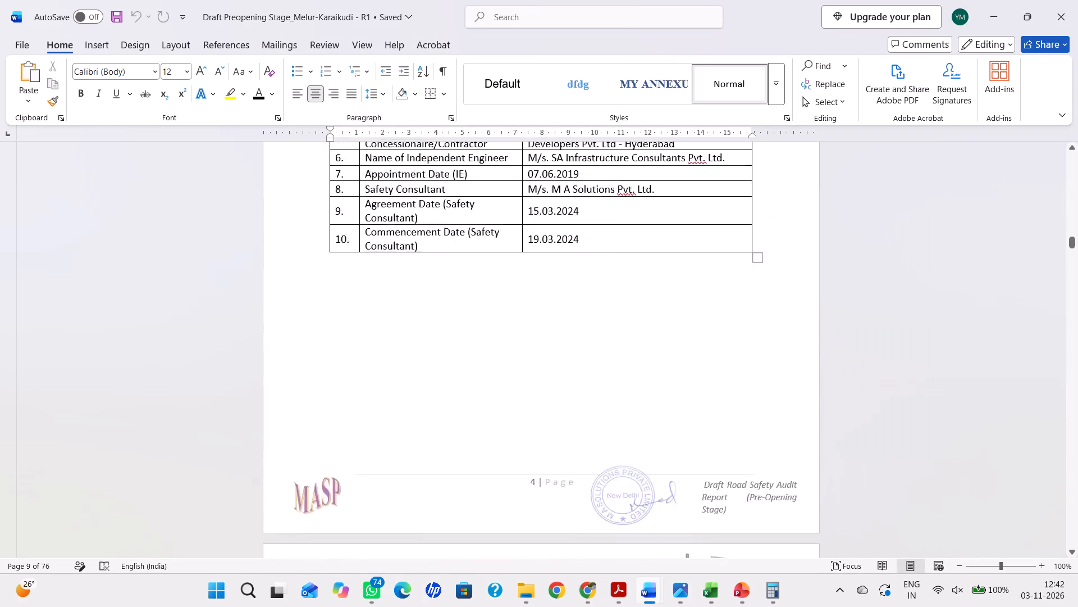
scroll(541, 383, down, 8)
scroll(541, 386, down, 14)
scroll(540, 386, up, 20)
scroll(540, 386, up, 8)
scroll(539, 385, down, 1)
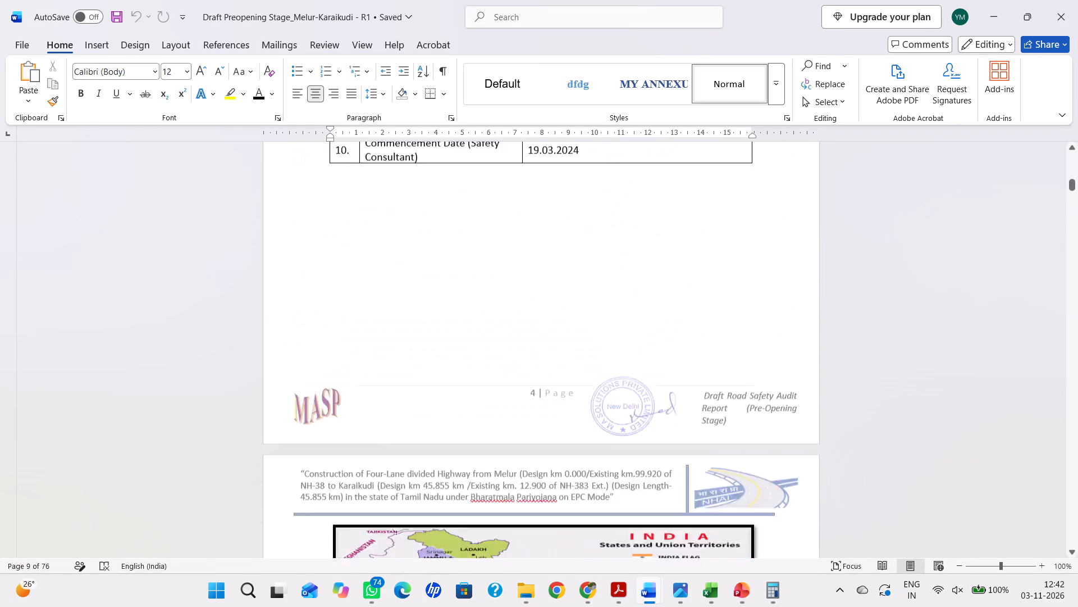
scroll(539, 385, down, 20)
scroll(462, 293, down, 5)
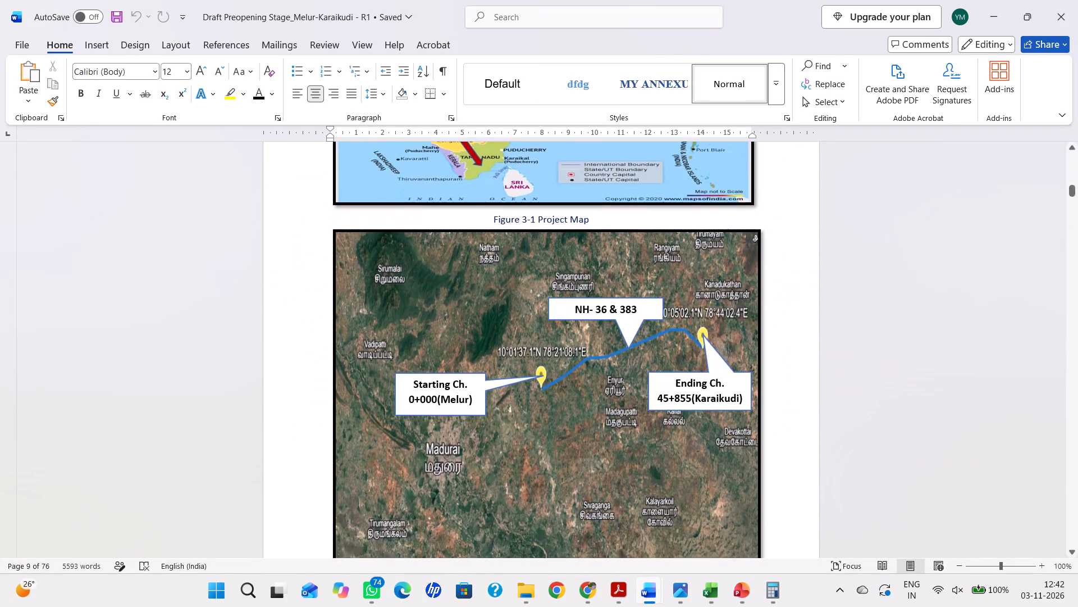
scroll(654, 468, up, 1)
click(632, 474)
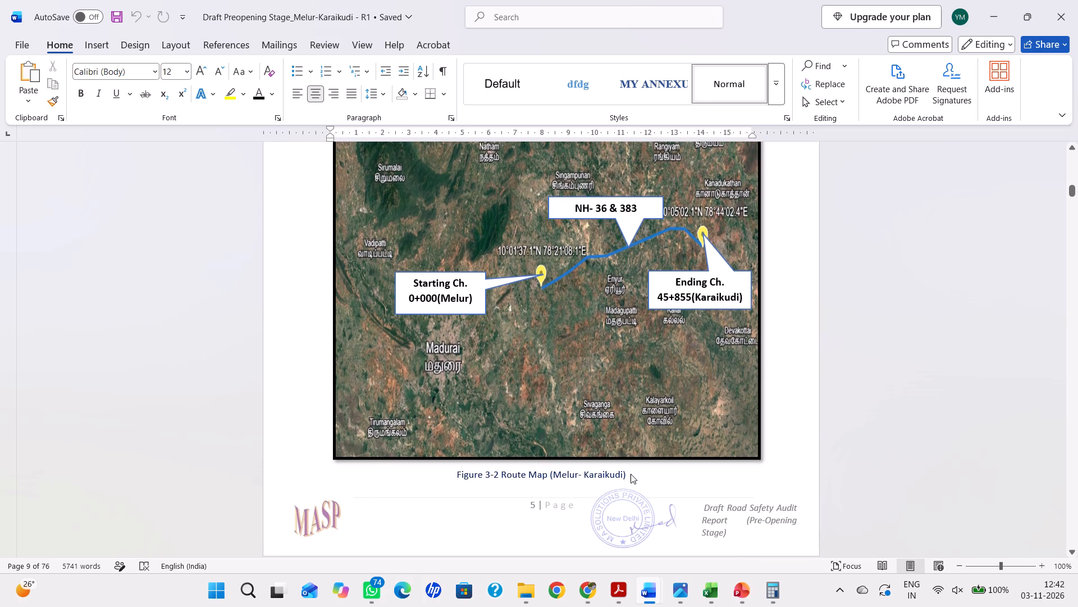
drag(630, 474, 445, 280)
scroll(460, 319, up, 3)
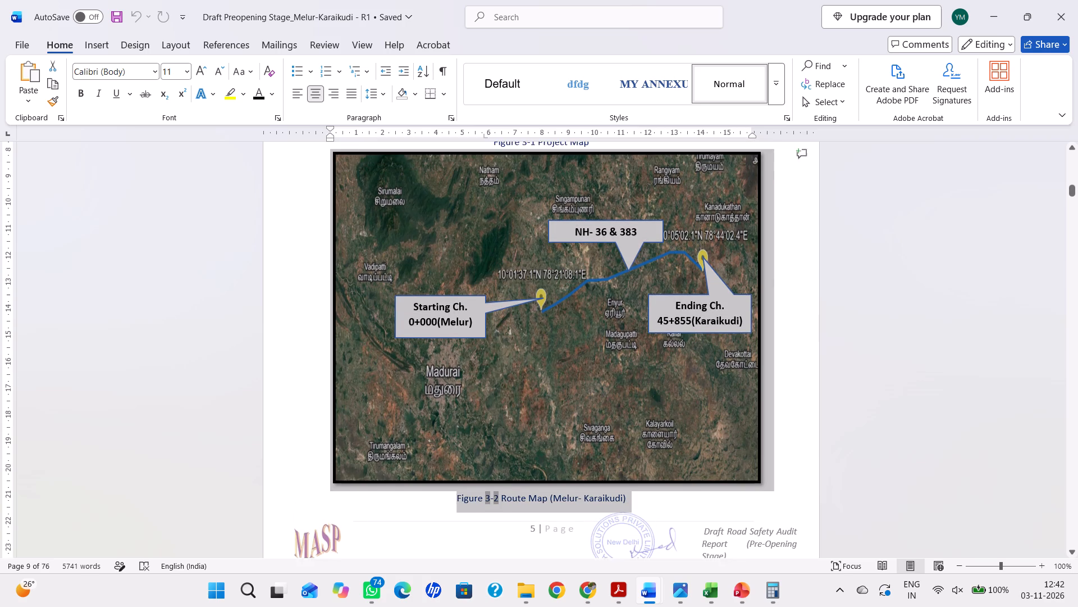
key(ctrl+c)
Return to the Training workshop report_Madurai and paste the map and caption above the Workshop Details heading.
key(grave)
key(alt+Tab)
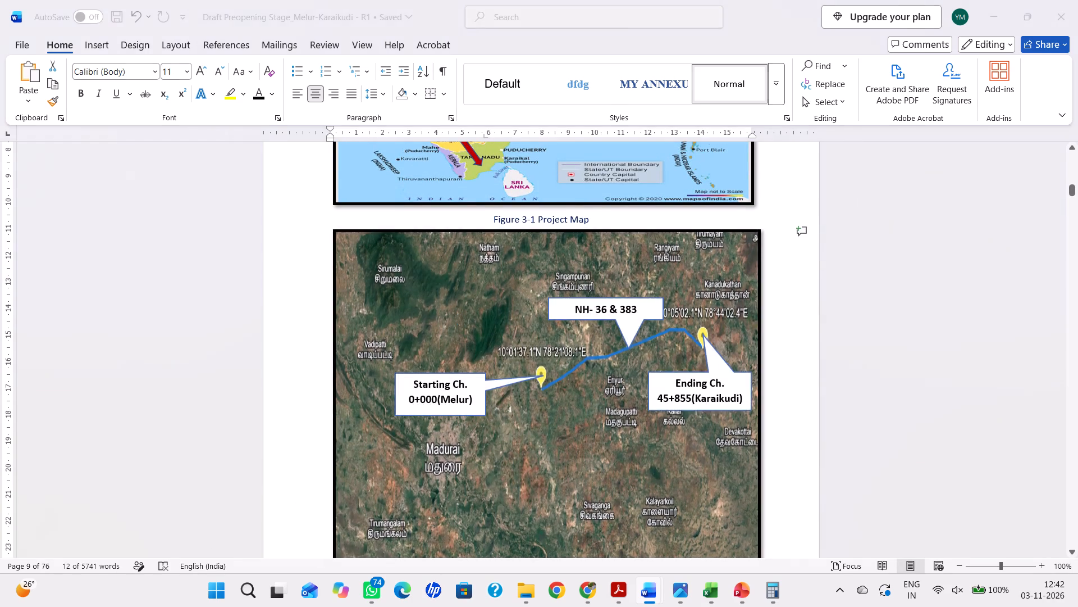
scroll(595, 469, down, 13)
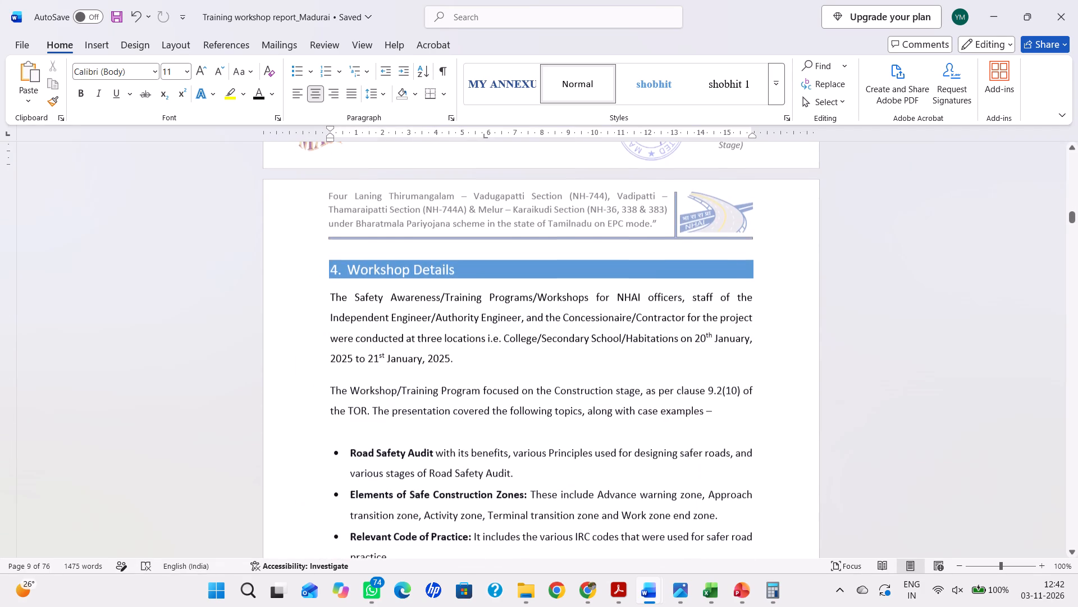
click(474, 251)
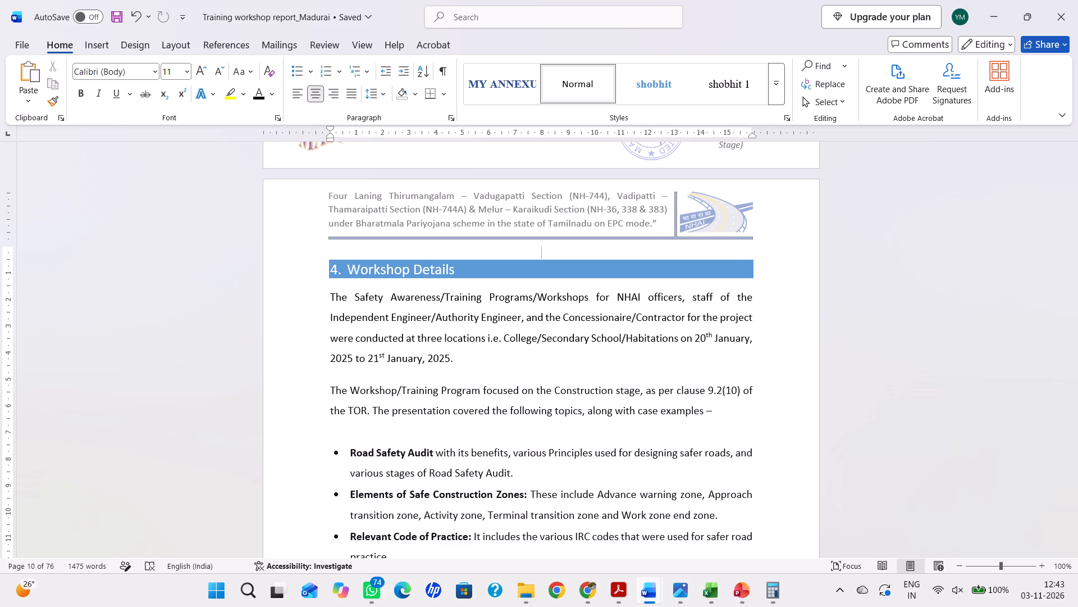
key(ctrl+v)
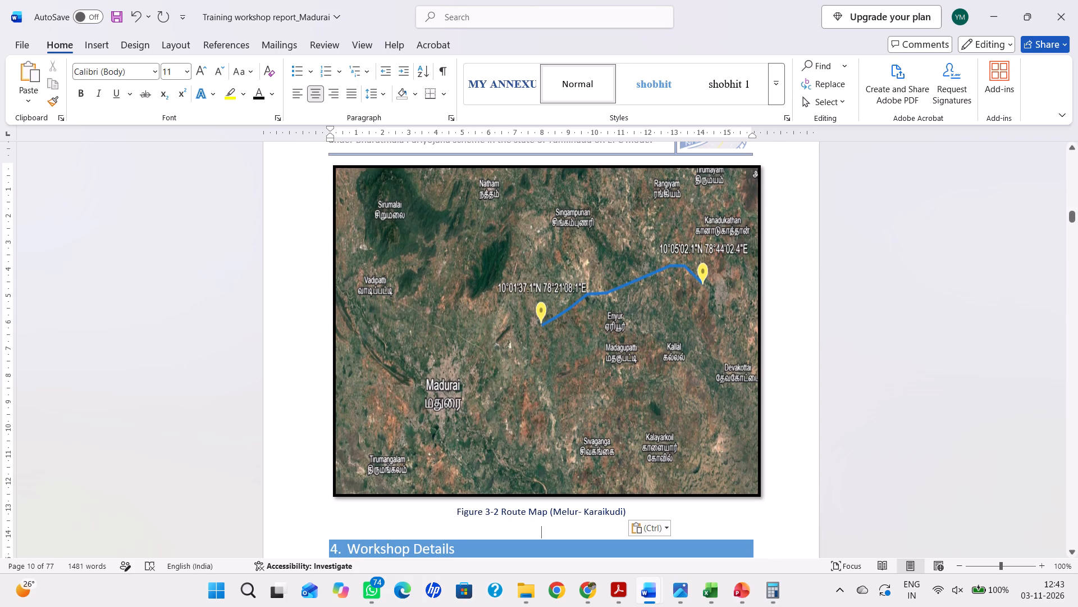
Copy the Starting Ch., NH- 36 & 383 and Ending Ch. callouts from the draft's Melur-Karaikudi map and paste them into the workshop report.
key(grave)
key(alt+Tab)
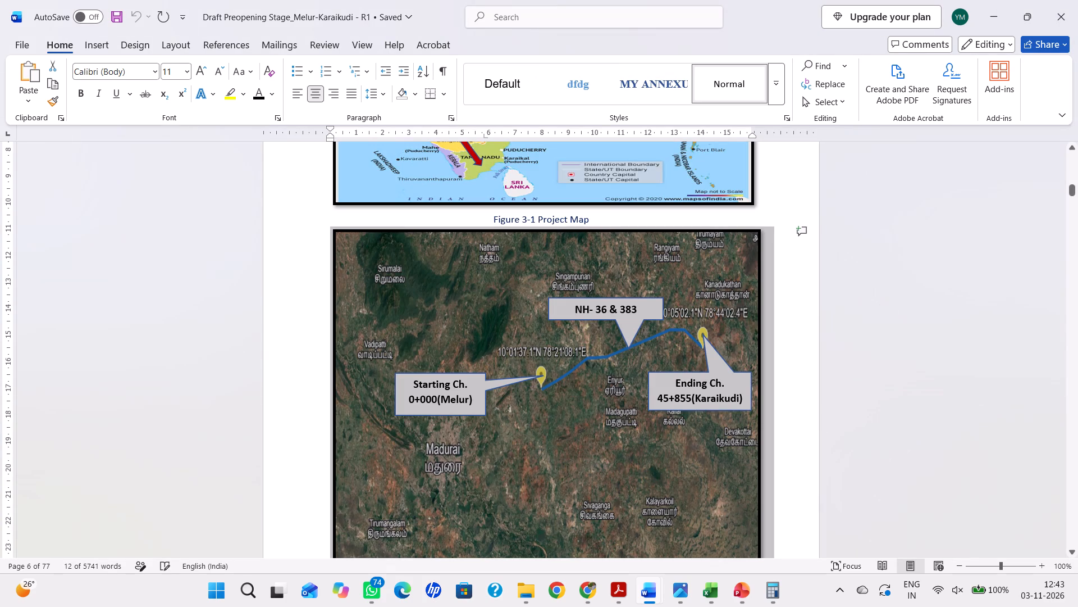
click(435, 388)
click(457, 377)
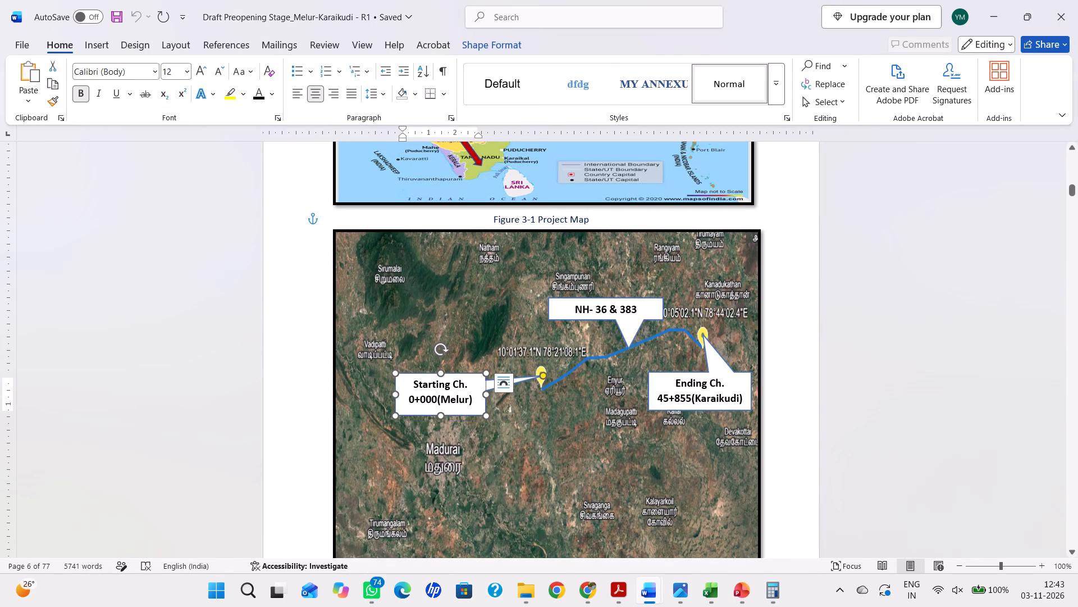
ctrl+click(585, 298)
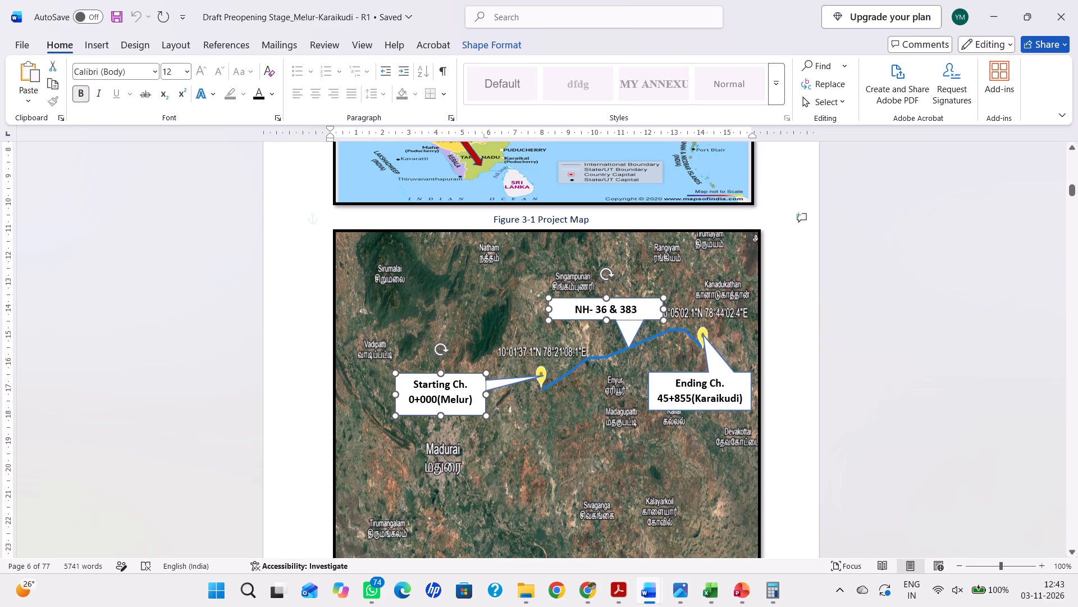
ctrl+click(689, 372)
key(ctrl+c)
key(grave)
key(alt+Tab)
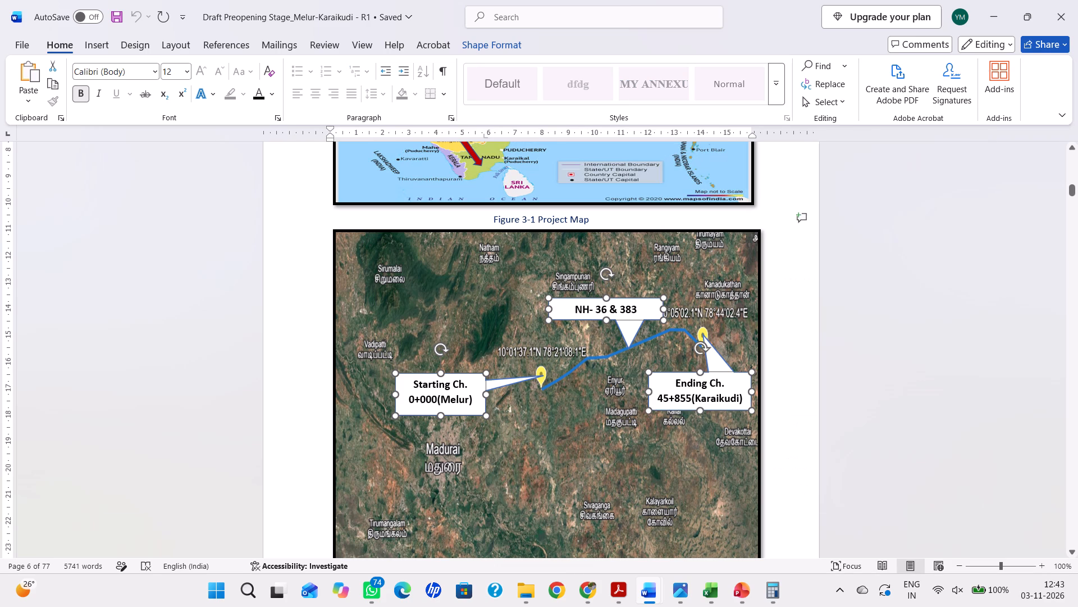
key(ctrl+v)
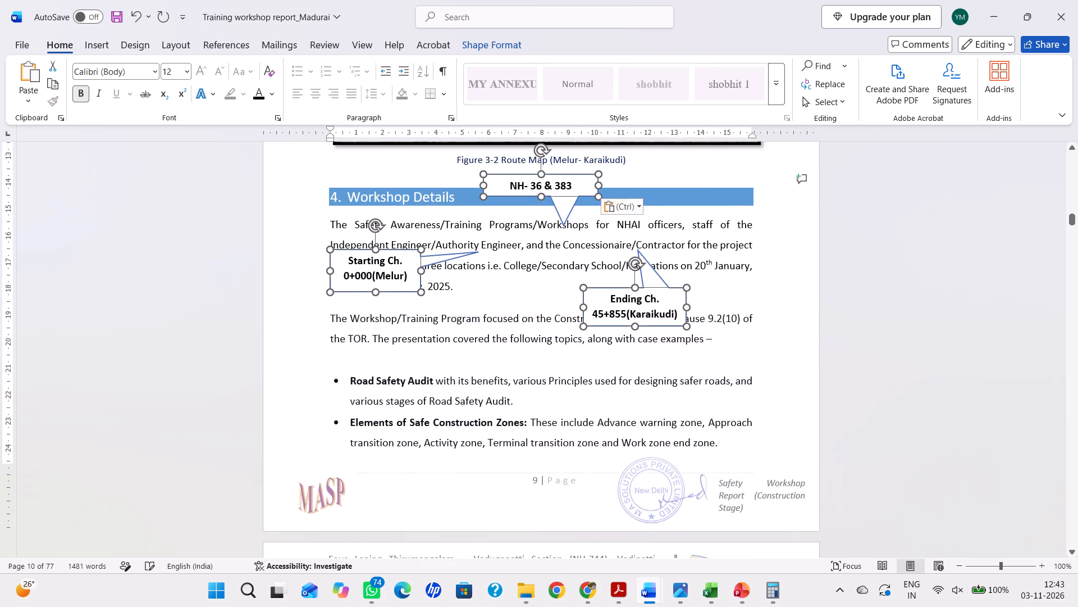
Move the three pasted callouts together onto the Melur-Karaikudi route map, with the Ending Ch. pointer at the Karaikudi pin.
scroll(643, 352, up, 5)
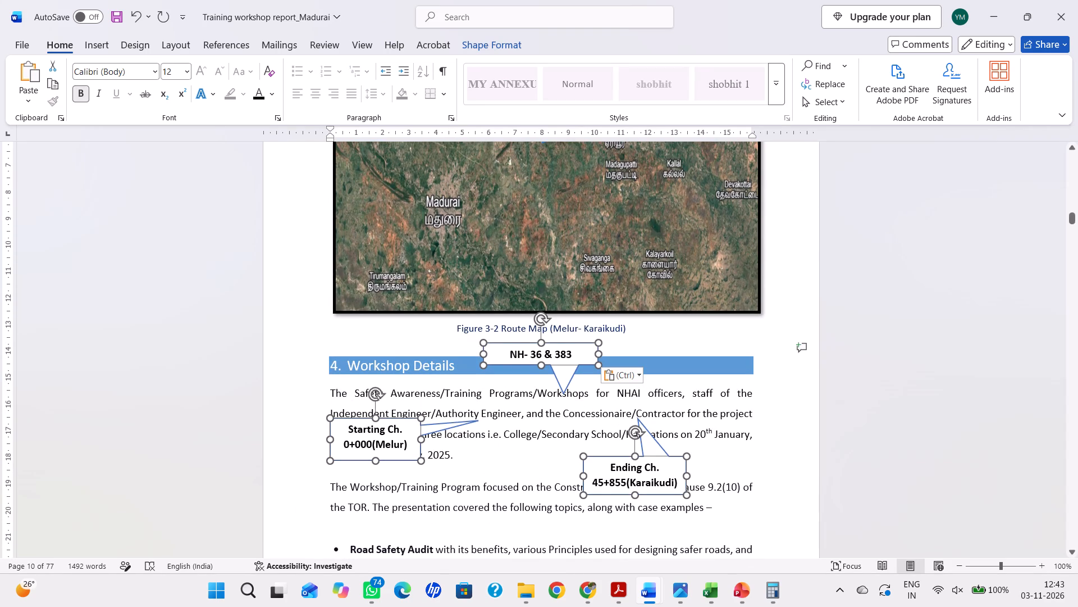
drag(675, 457, 700, 251)
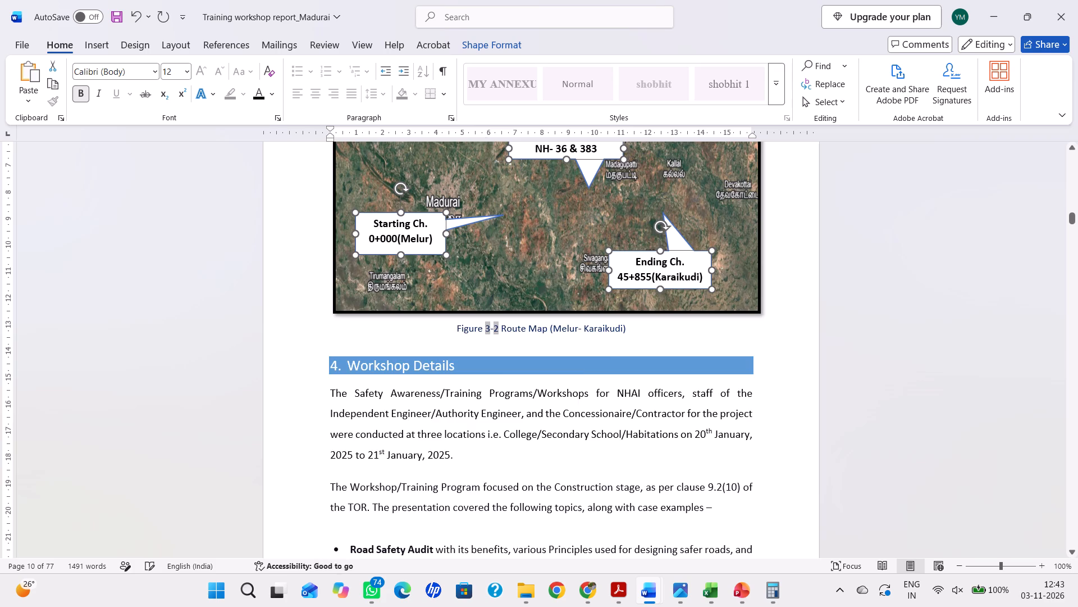
scroll(612, 390, up, 6)
drag(651, 452, 699, 343)
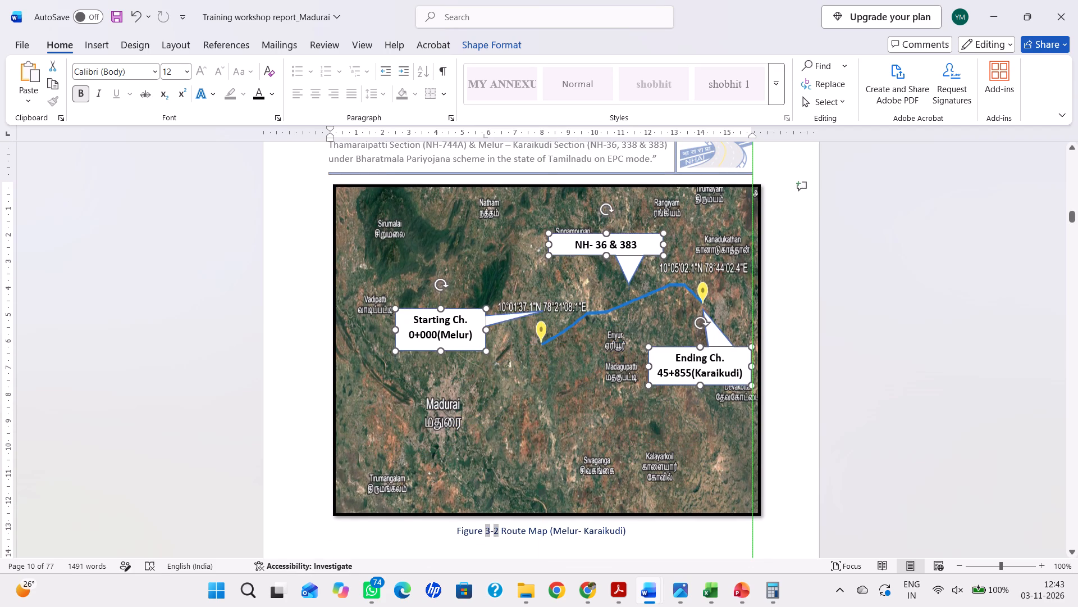
drag(699, 343, 699, 340)
Using the draft's map as reference, move the Starting Ch. callout to the Melur pin, point NH- 36 & 383 at the route line, and save.
key(grave)
key(alt+Tab)
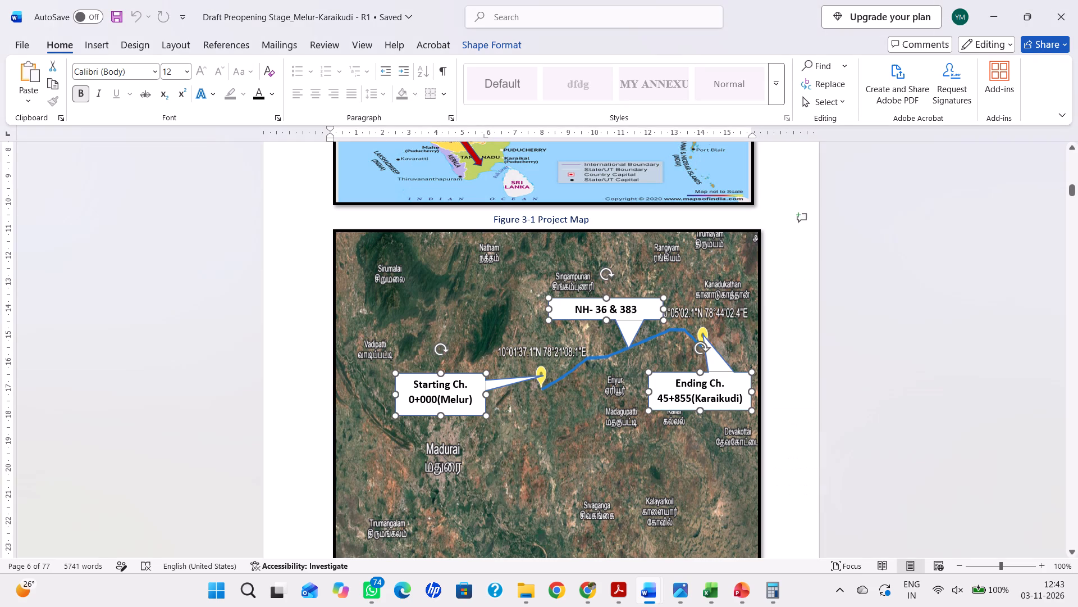
key(grave)
key(alt+Tab)
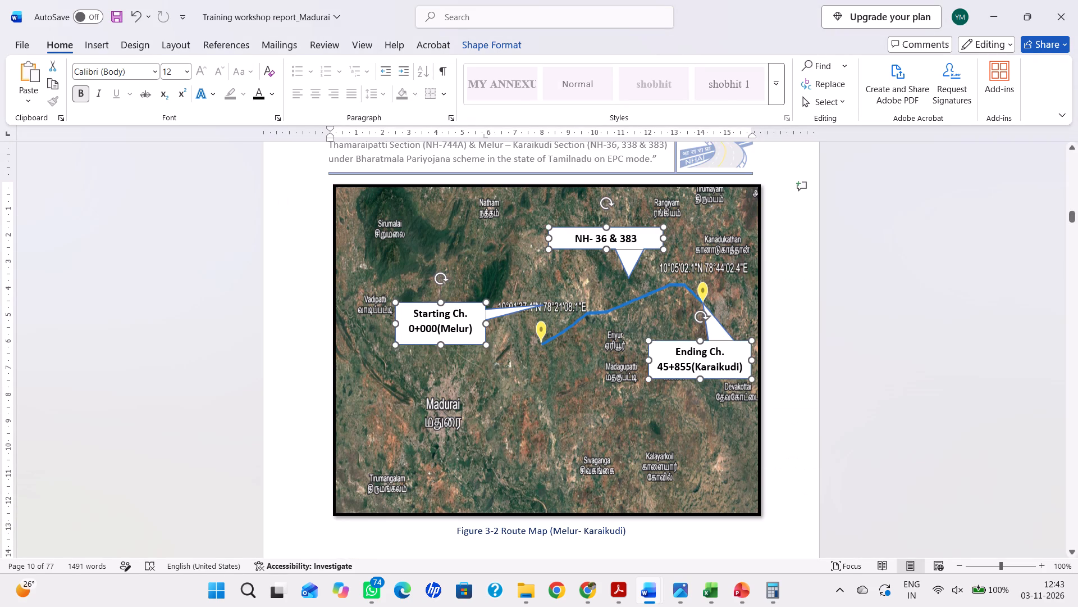
click(494, 357)
drag(476, 346, 476, 346)
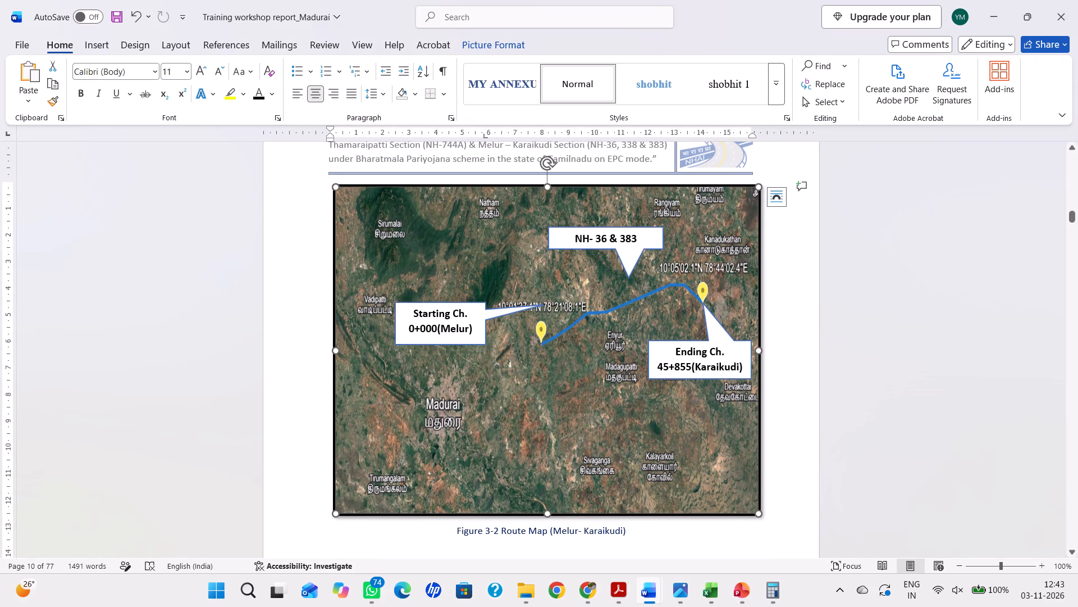
drag(476, 346, 472, 386)
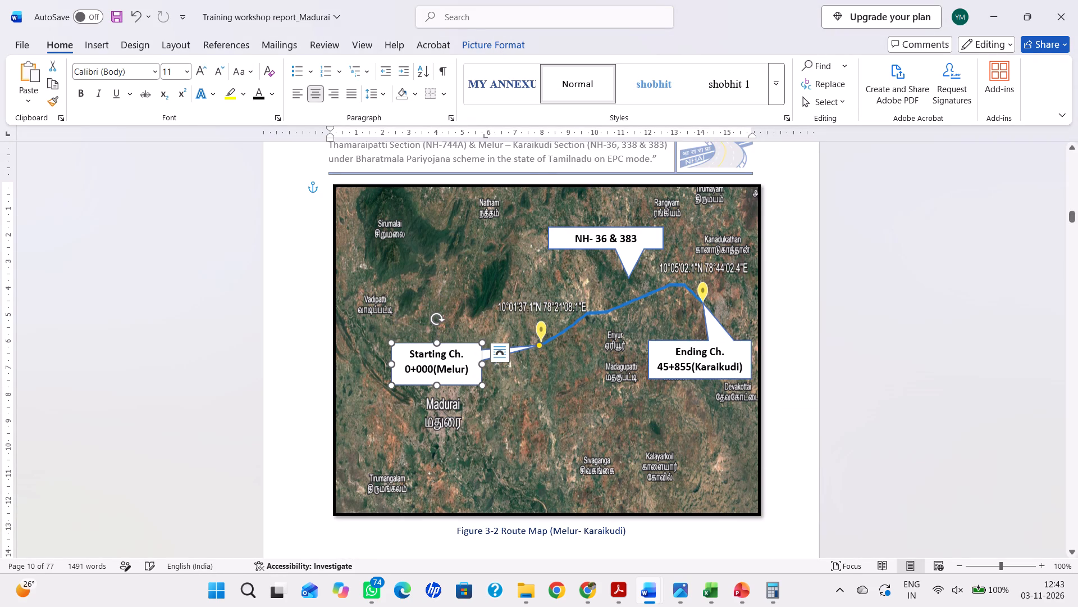
click(565, 253)
click(595, 248)
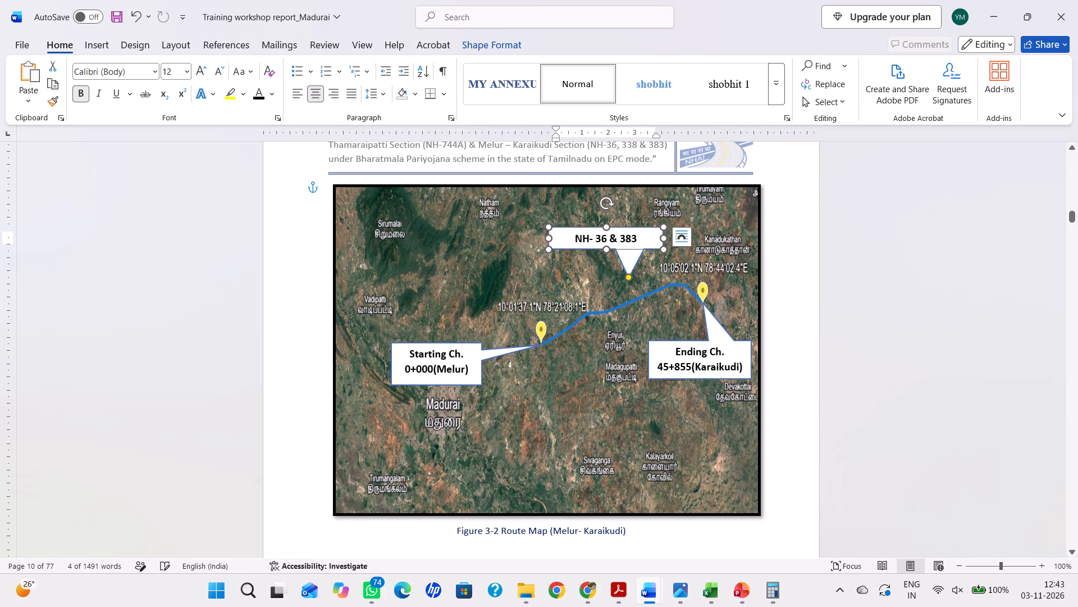
drag(628, 278, 623, 307)
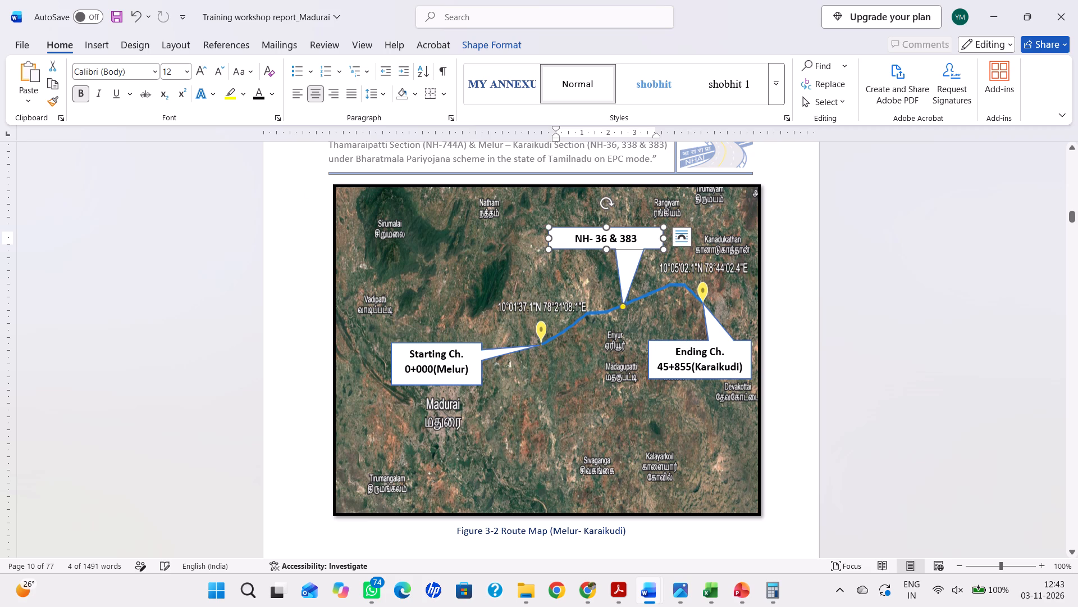
key(ctrl+s)
Update the figure number field in the Project Map caption below the India map.
scroll(487, 441, up, 11)
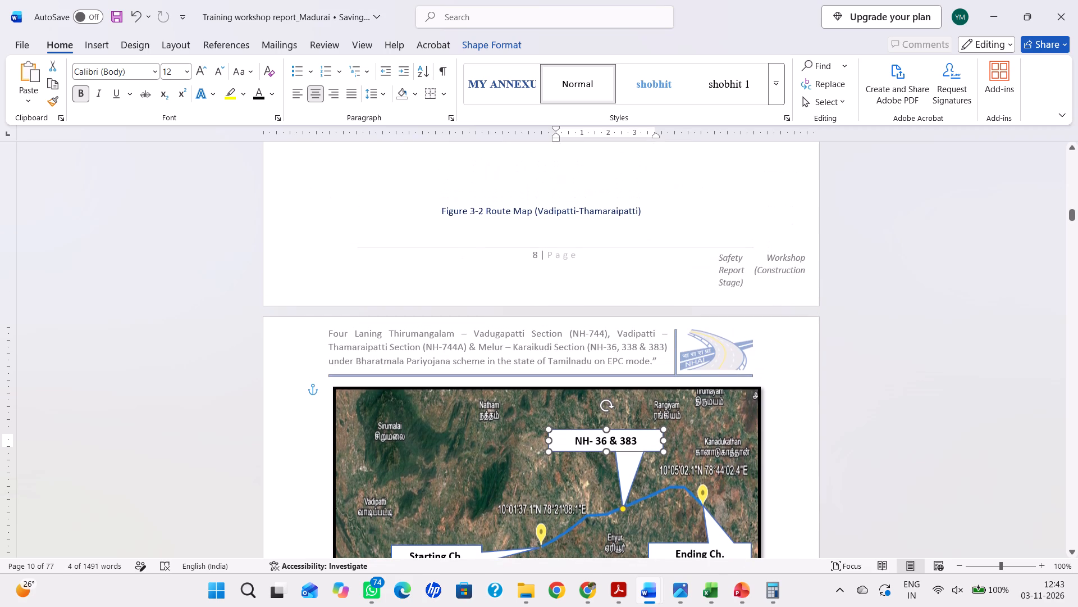
scroll(538, 403, up, 7)
scroll(591, 337, up, 13)
scroll(607, 342, down, 1)
scroll(584, 347, up, 6)
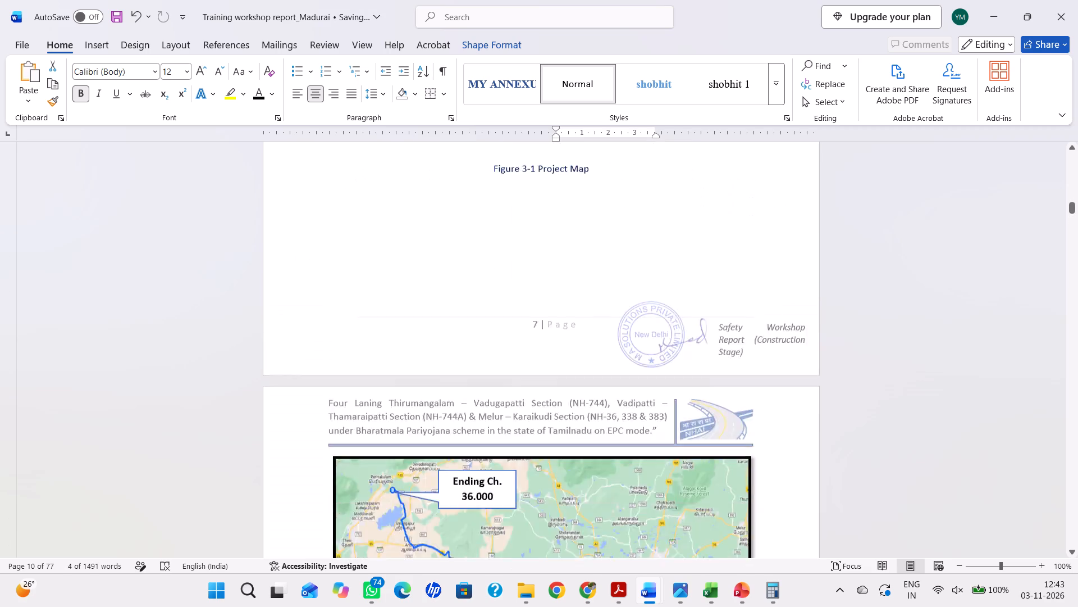
scroll(568, 360, up, 5)
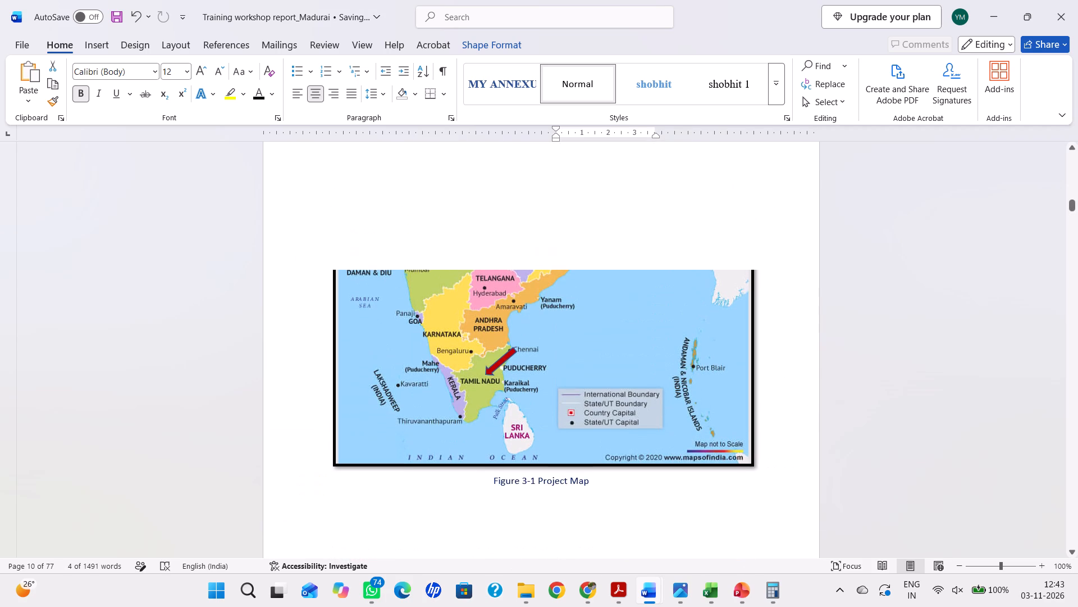
scroll(554, 380, down, 2)
click(531, 413)
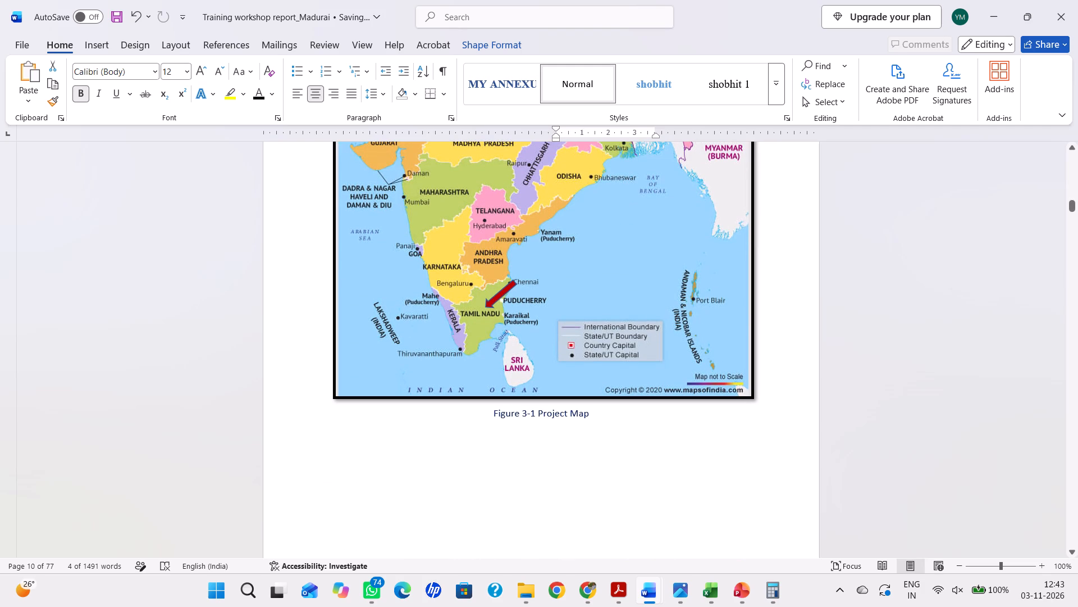
click(527, 422)
click(520, 413)
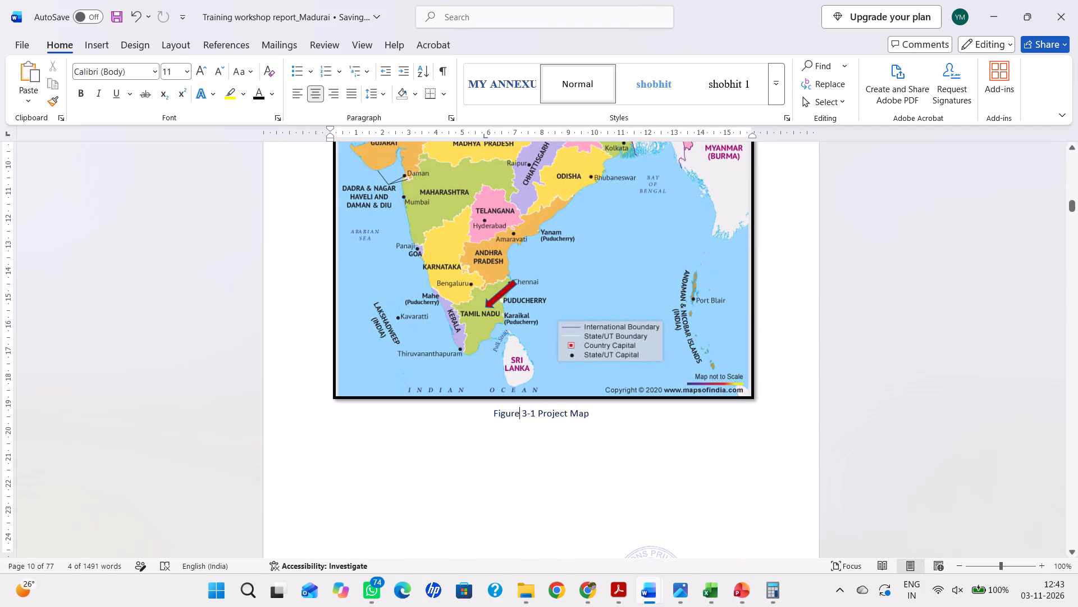
click(523, 413)
right_click(523, 413)
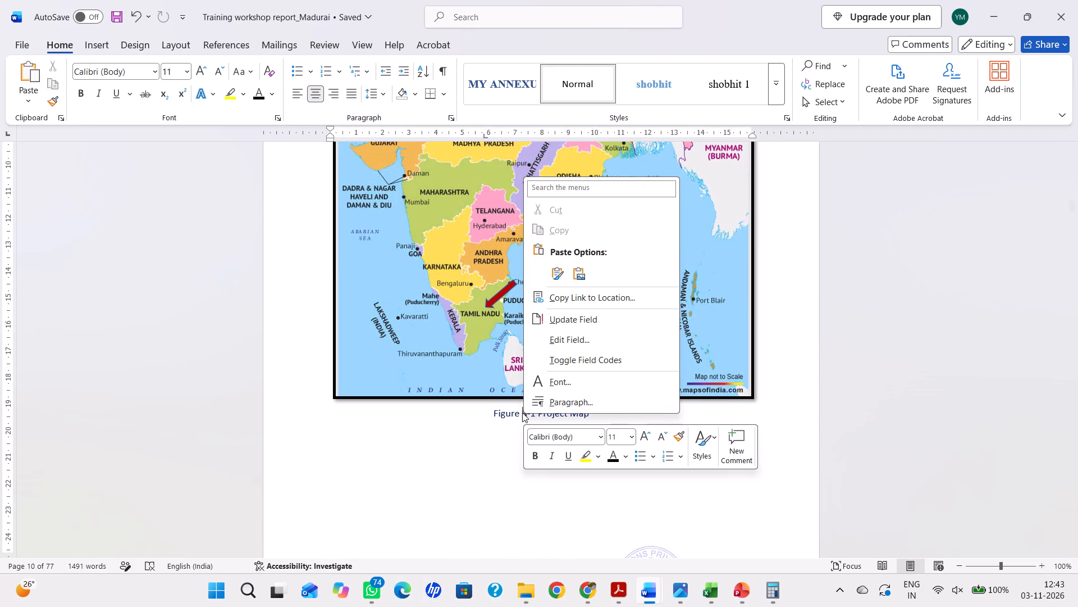
click(522, 413)
click(529, 413)
right_click(531, 413)
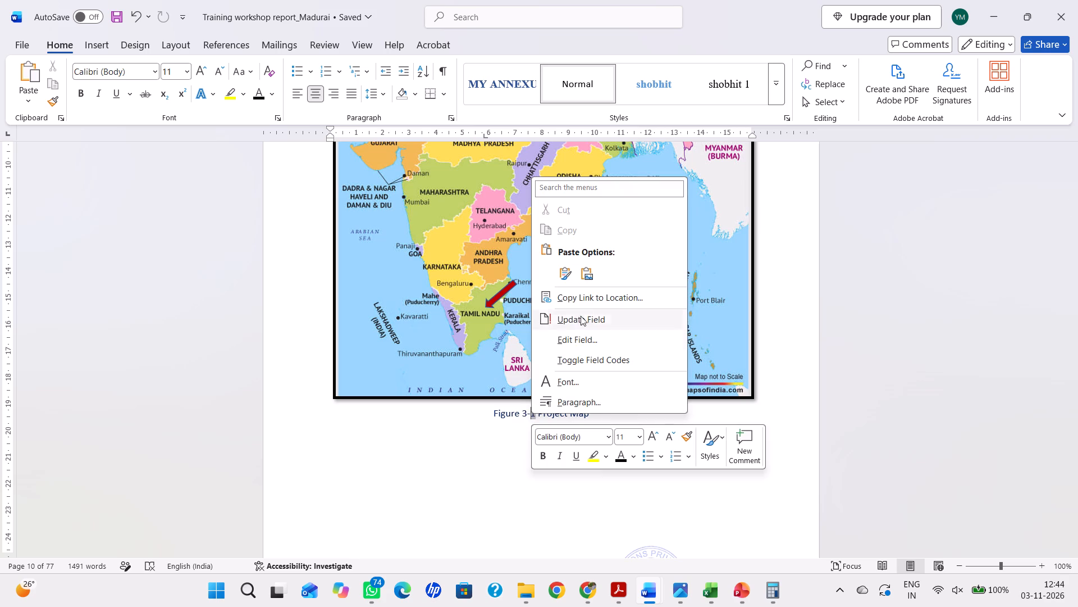
click(579, 323)
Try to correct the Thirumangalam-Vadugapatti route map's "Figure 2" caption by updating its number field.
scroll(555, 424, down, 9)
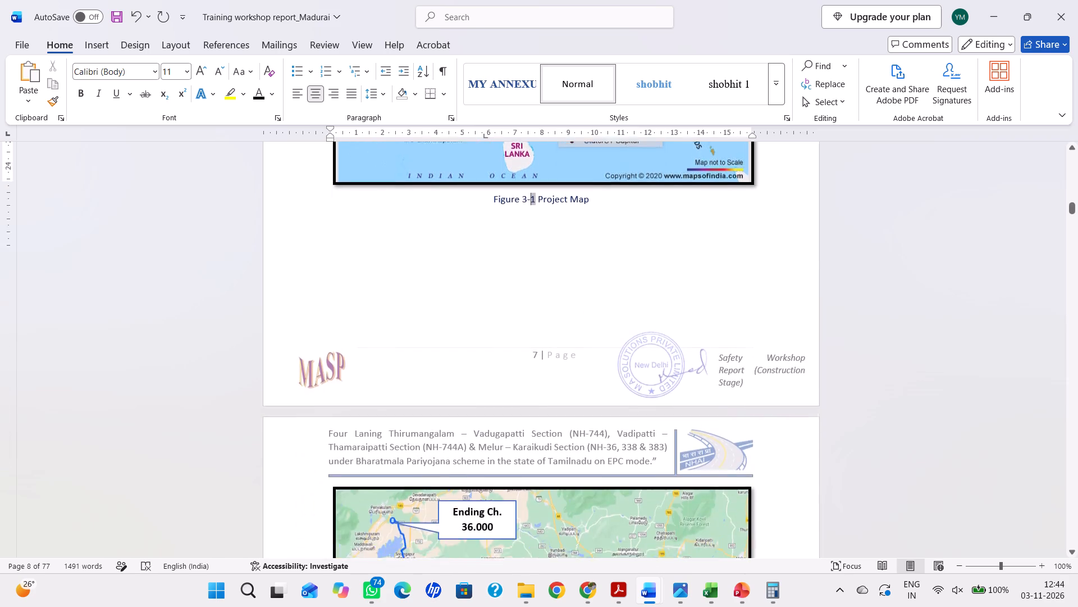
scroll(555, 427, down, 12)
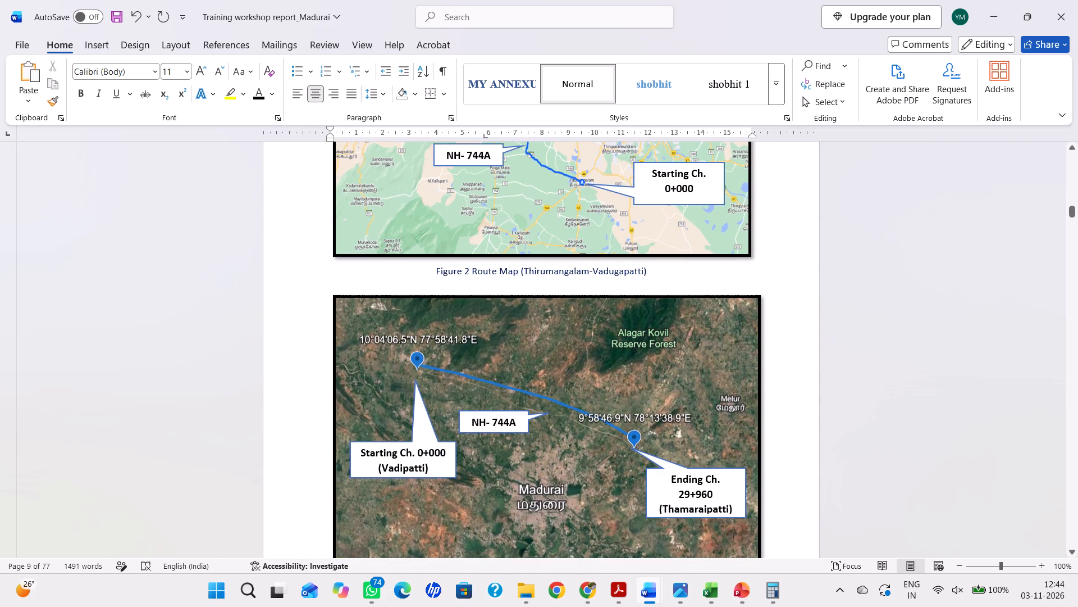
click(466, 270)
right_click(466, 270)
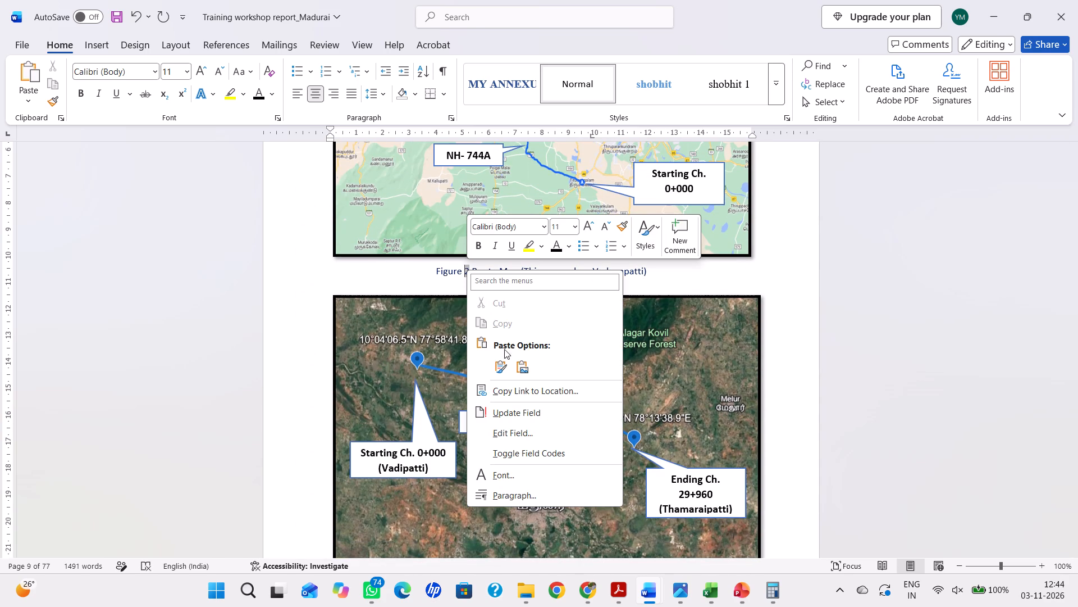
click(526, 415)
Copy the "Figure 3-1" label from the Project Map caption.
scroll(541, 324, up, 18)
scroll(541, 324, up, 6)
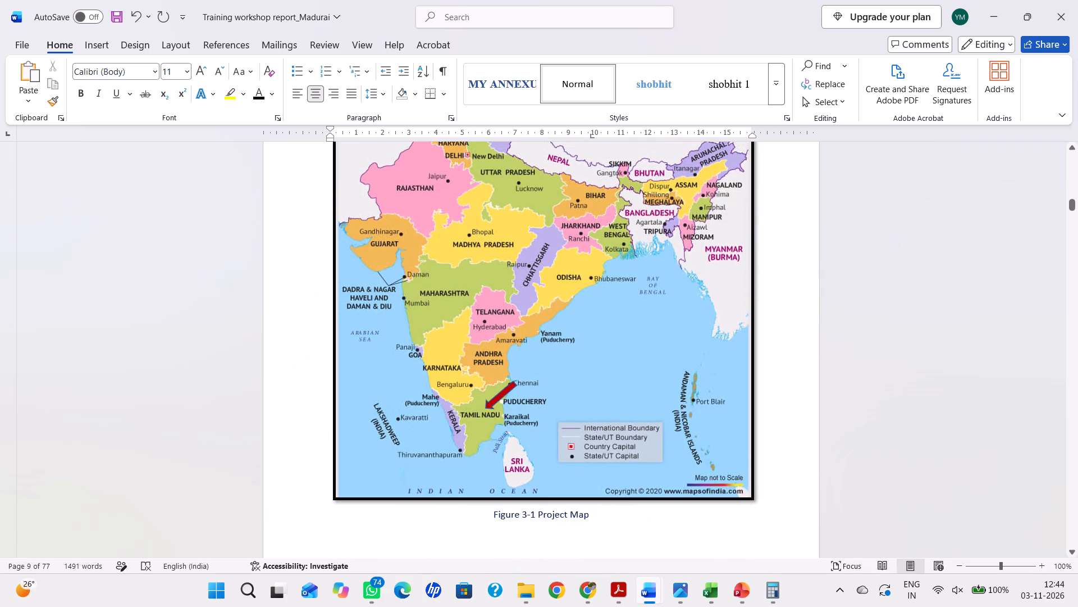
scroll(541, 324, up, 13)
scroll(527, 320, up, 10)
scroll(526, 320, down, 1)
scroll(526, 320, up, 10)
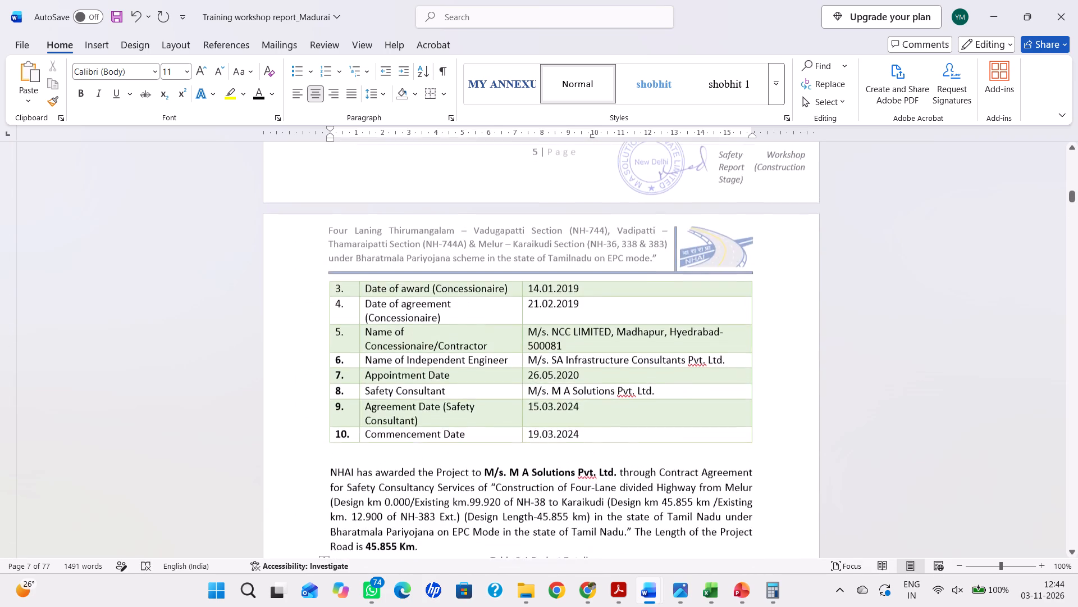
scroll(526, 320, down, 20)
scroll(526, 320, down, 20)
scroll(526, 320, down, 12)
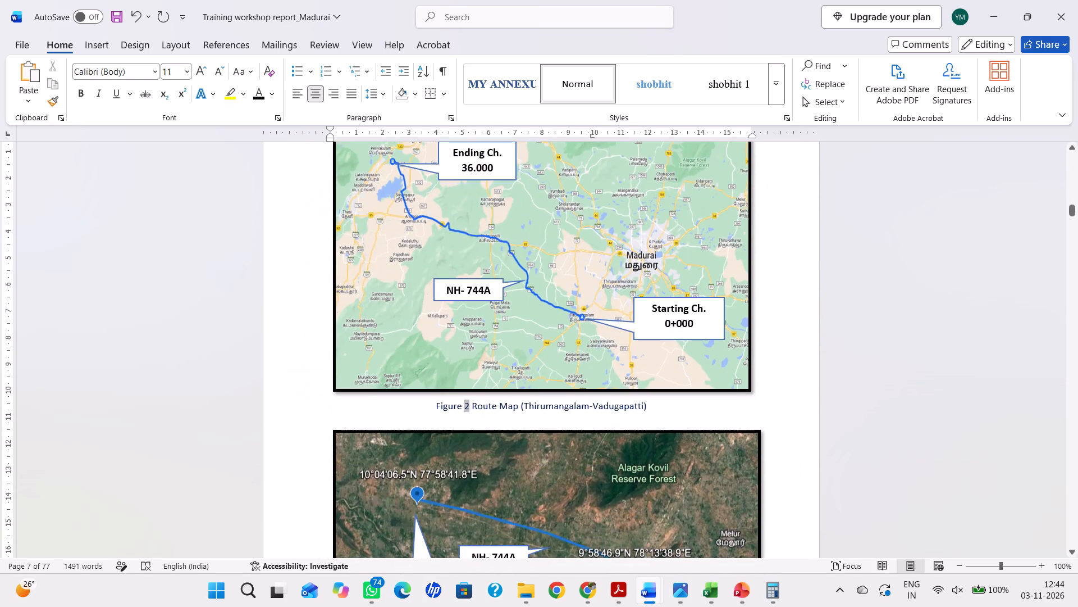
scroll(528, 327, up, 12)
drag(494, 249, 499, 249)
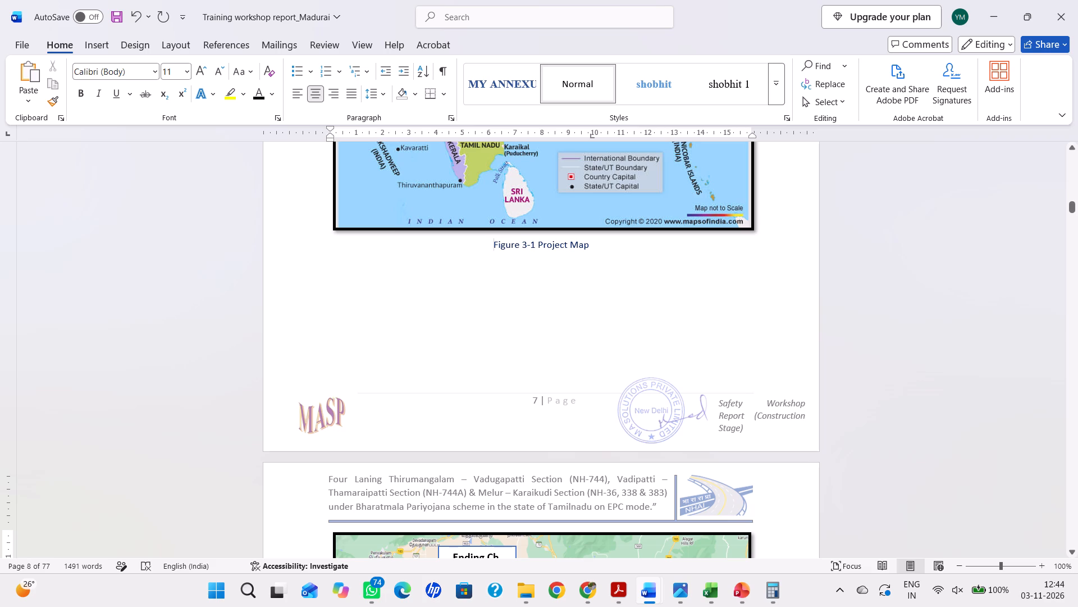
drag(499, 249, 535, 250)
scroll(524, 347, up, 14)
scroll(519, 355, down, 1)
scroll(517, 366, up, 9)
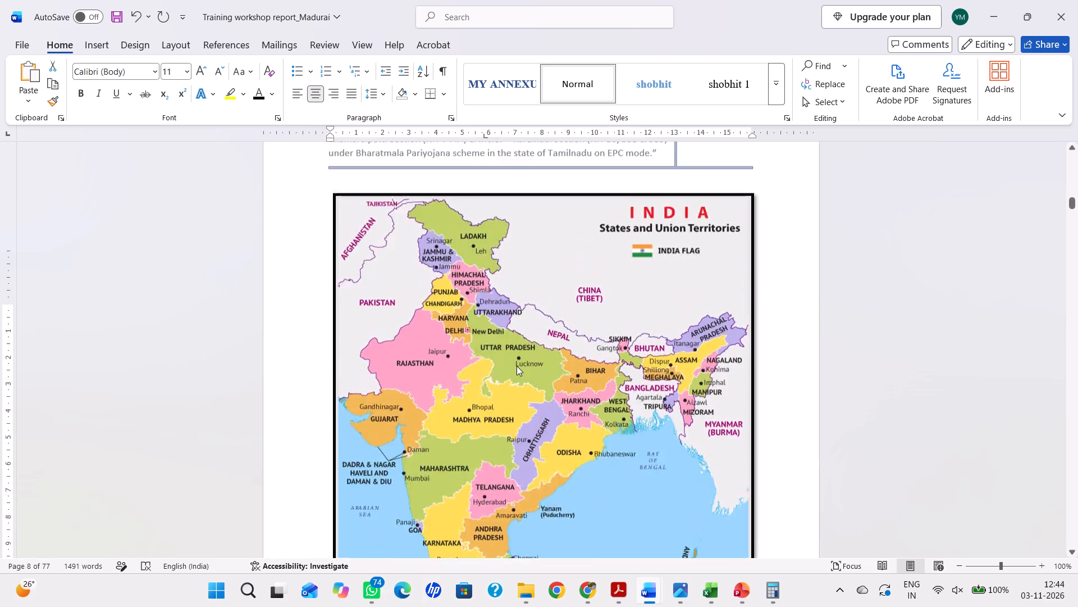
scroll(517, 366, down, 1)
scroll(517, 366, up, 9)
scroll(517, 366, down, 1)
scroll(517, 366, up, 9)
scroll(516, 366, down, 1)
scroll(516, 366, up, 16)
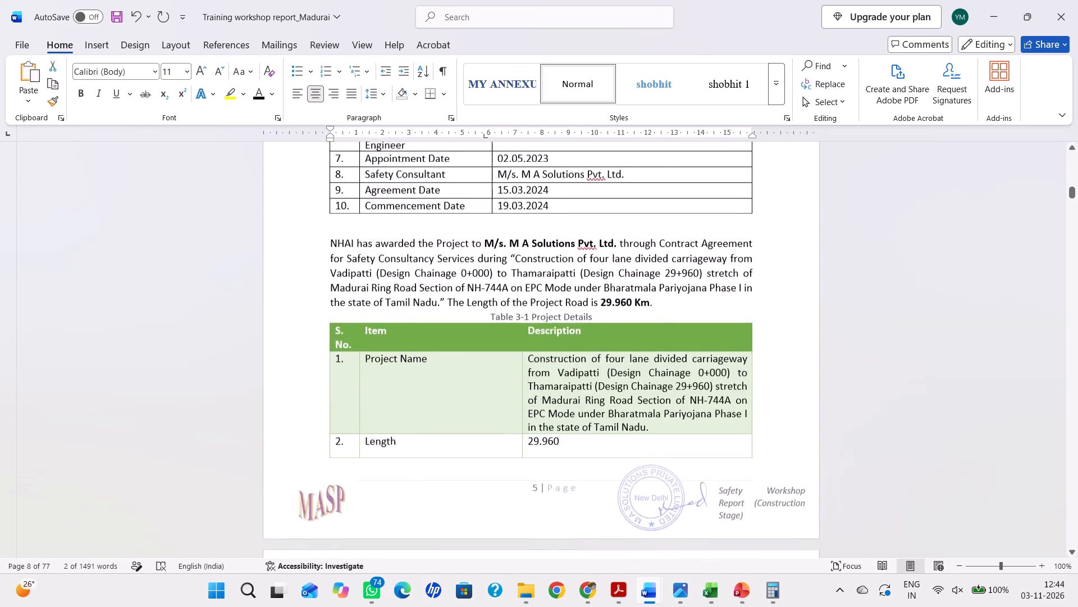
scroll(516, 366, up, 11)
scroll(516, 366, down, 1)
scroll(516, 366, up, 5)
scroll(516, 369, down, 20)
scroll(516, 369, down, 20)
scroll(516, 369, down, 17)
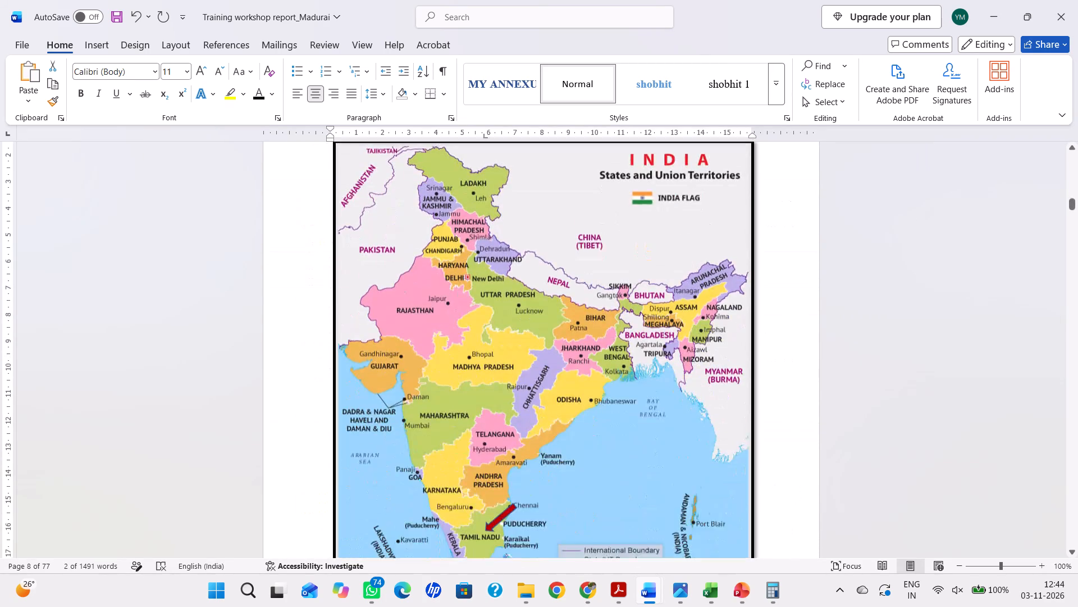
scroll(523, 377, down, 7)
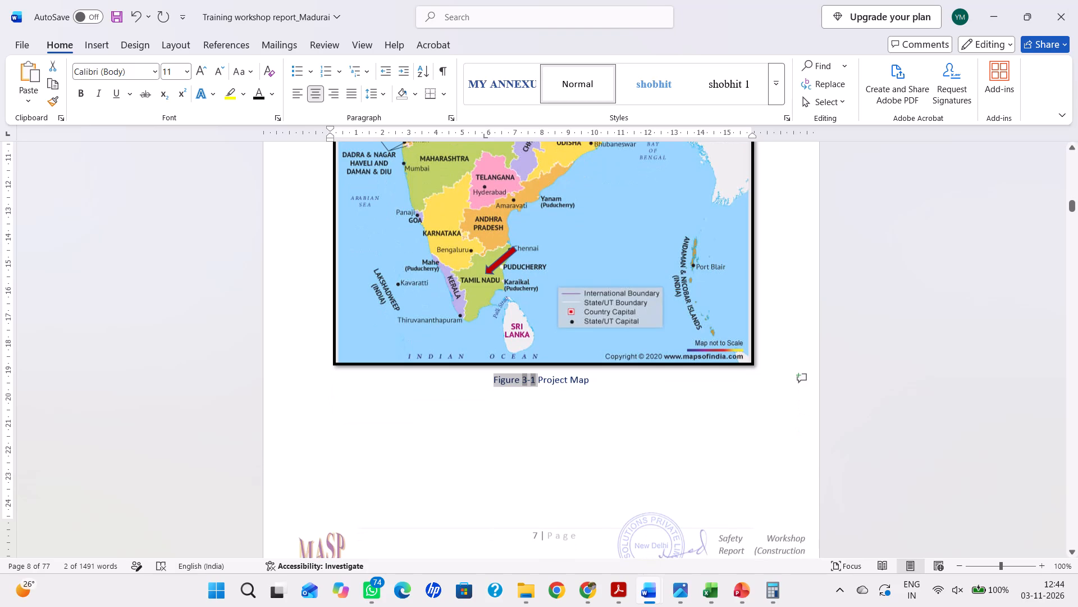
key(ctrl+c)
Replace the "Figure 2" label in the Thirumangalam-Vadugapatti route map caption with the copied "Figure 3-1" label.
scroll(524, 418, down, 17)
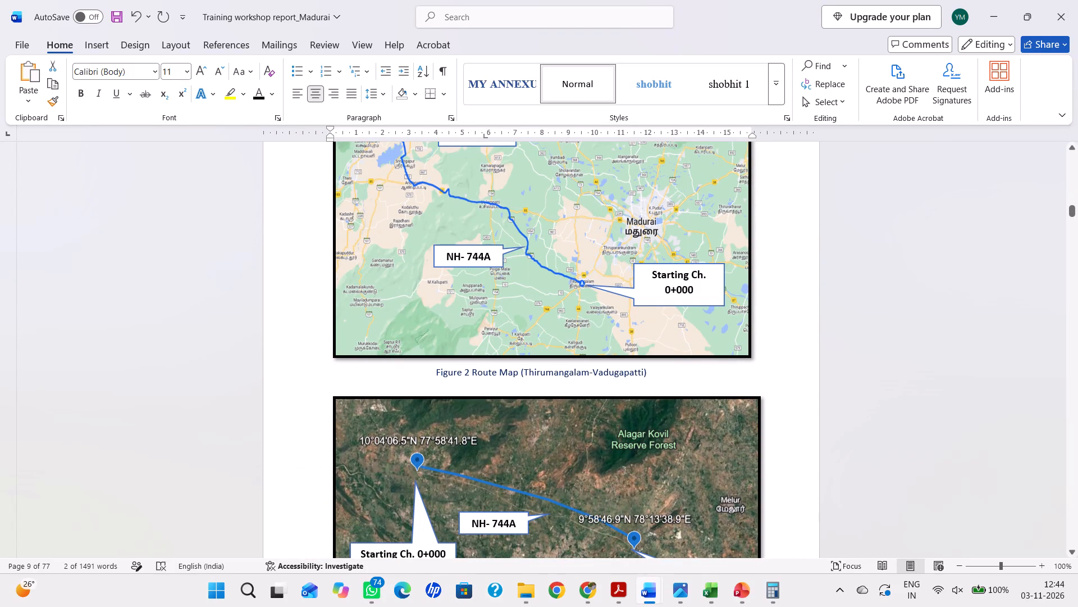
click(430, 377)
key(ctrl+v)
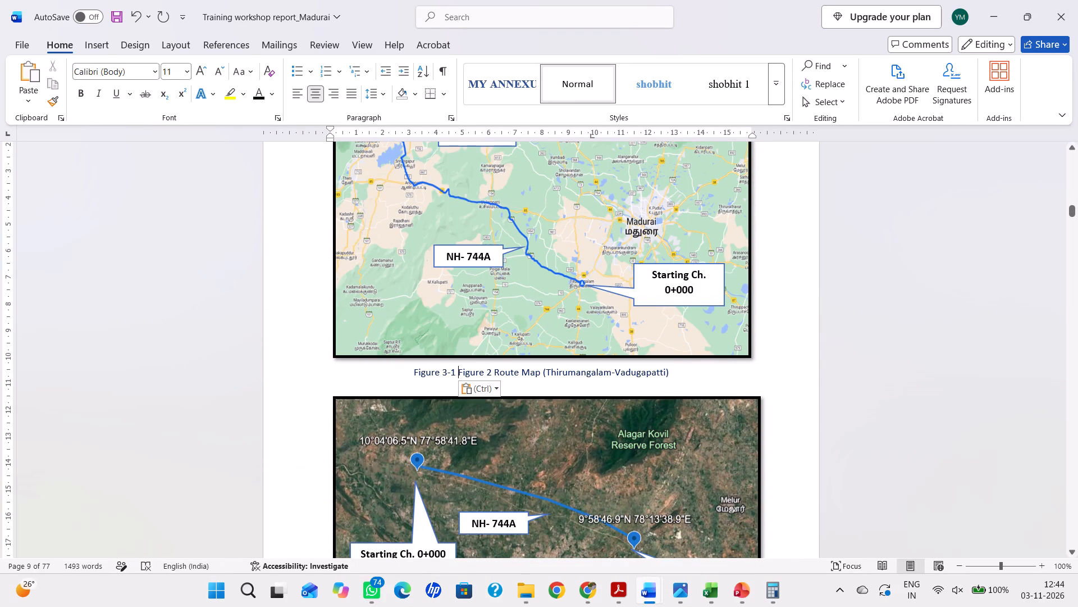
key(Delete)
key(Delete)
key(Delete)
key(Delete)
key(Delete)
key(Delete)
key(Delete)
key(Delete)
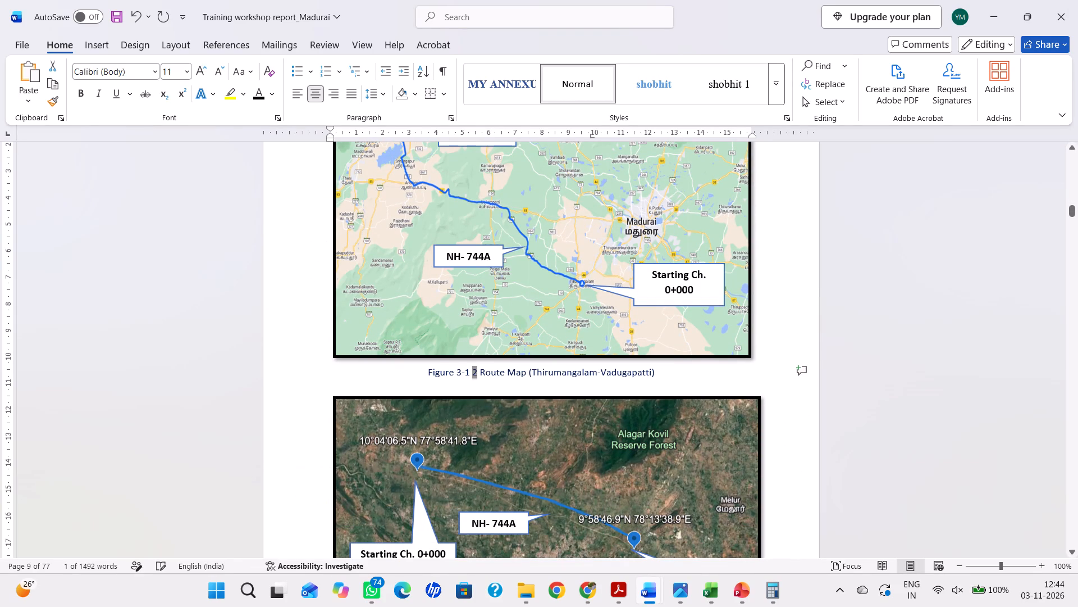
key(Delete)
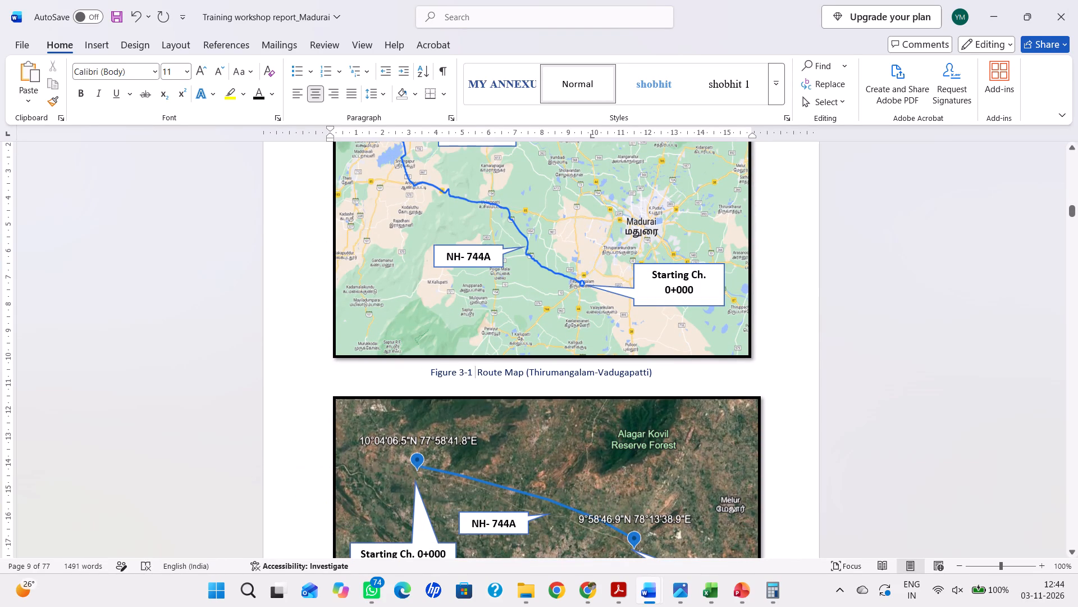
key(Delete)
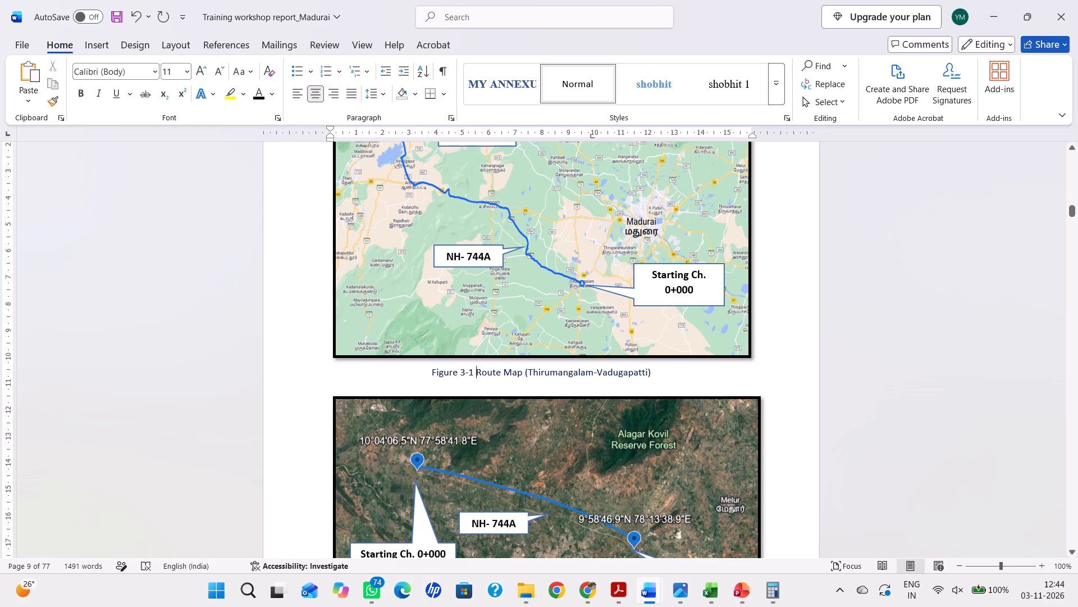
Update the number field in the Thirumangalam-Vadugapatti route map caption to Figure 3-2.
click(470, 373)
right_click(470, 373)
click(526, 280)
scroll(529, 403, down, 6)
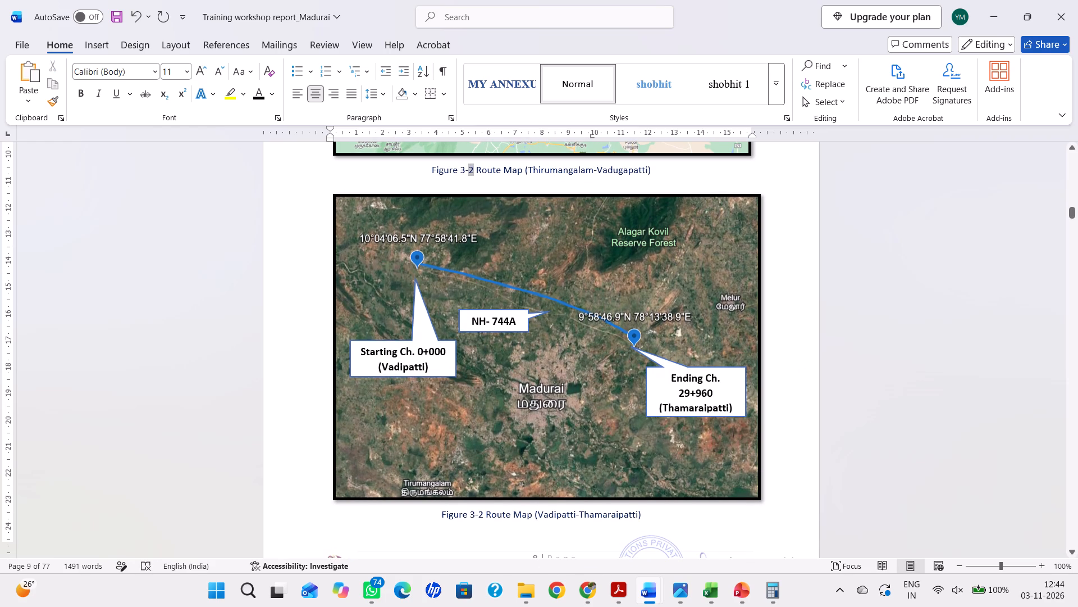
Update the number field in the Vadipatti-Thamaraipatti route map caption to Figure 3-3 and save the report.
click(479, 517)
right_click(479, 517)
click(536, 445)
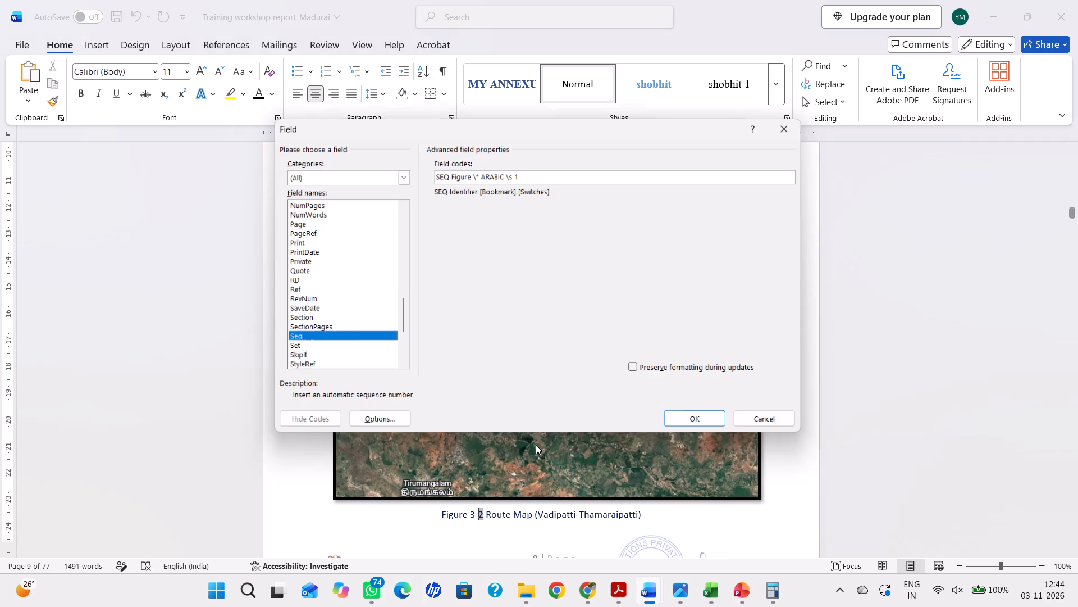
click(788, 119)
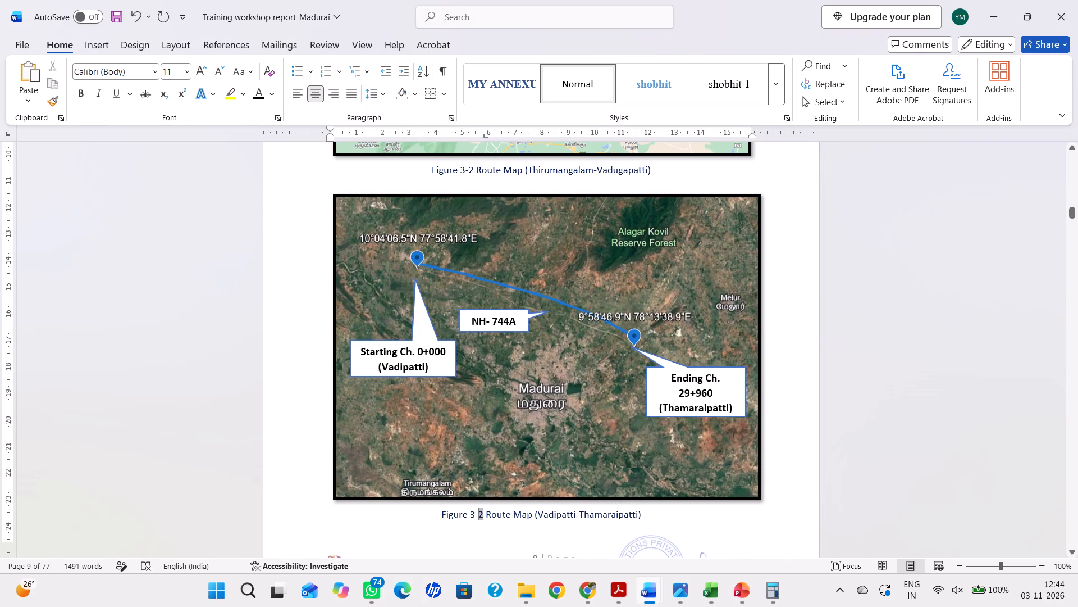
right_click(479, 512)
click(521, 419)
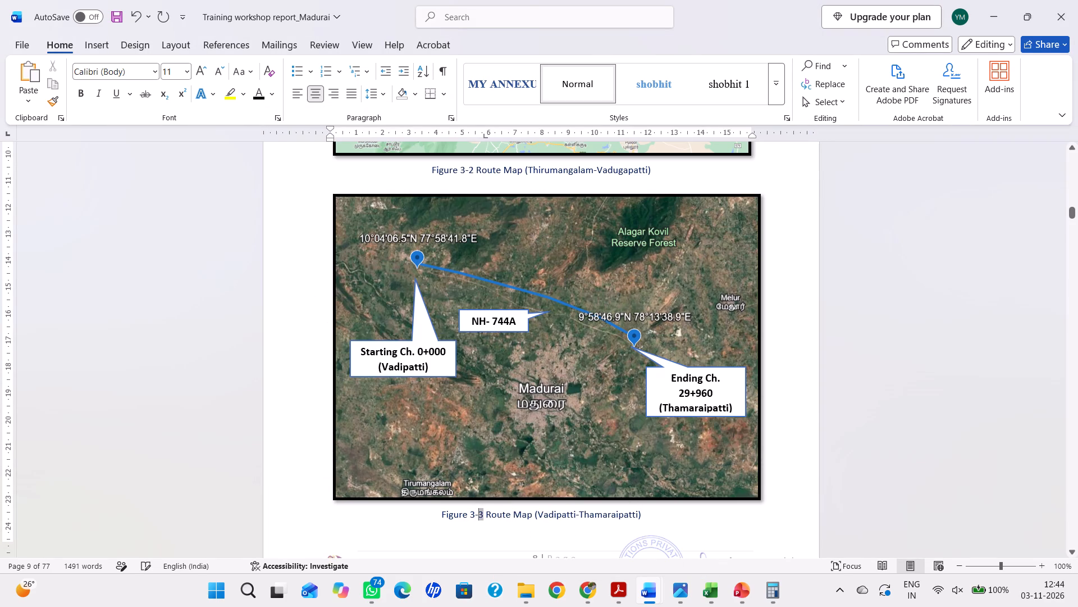
click(790, 457)
key(ctrl+s)
Update the number field in the Melur-Karaikudi route map caption to Figure 3-4.
scroll(728, 469, down, 7)
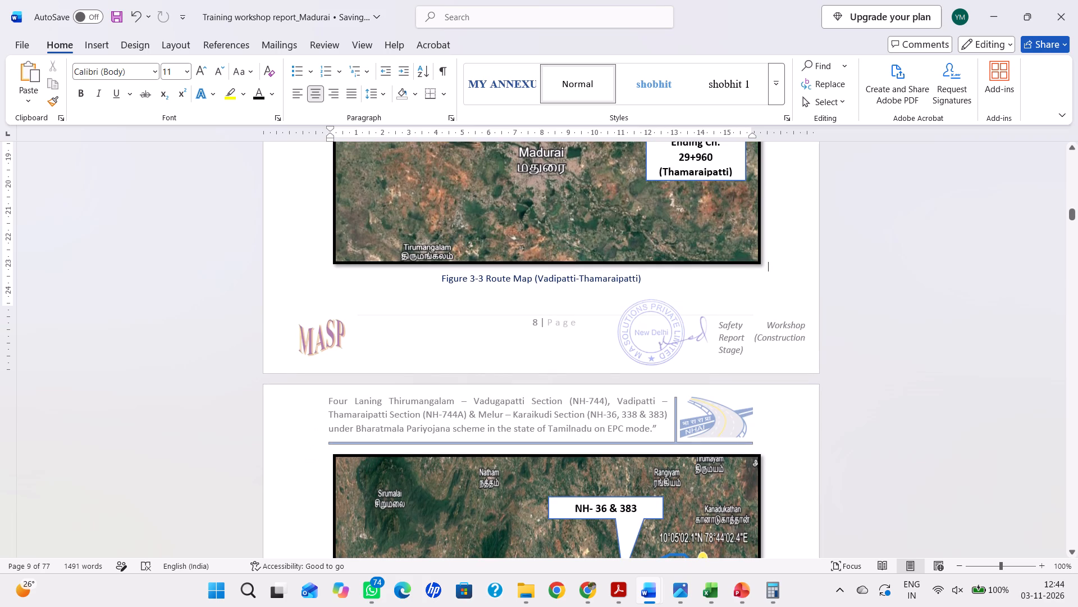
scroll(770, 373, down, 9)
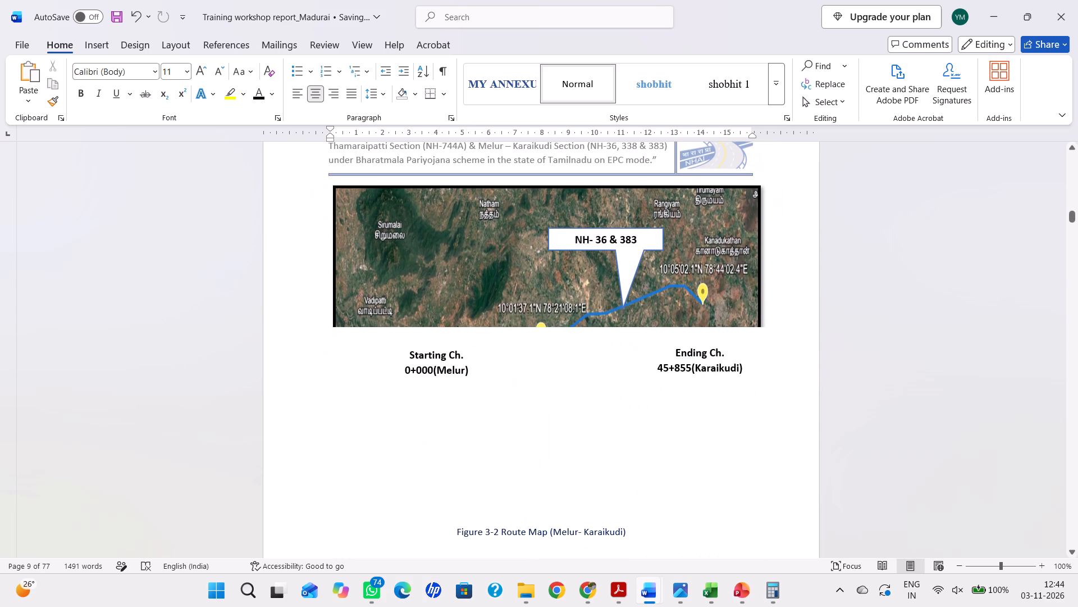
scroll(605, 472, up, 6)
scroll(519, 418, up, 4)
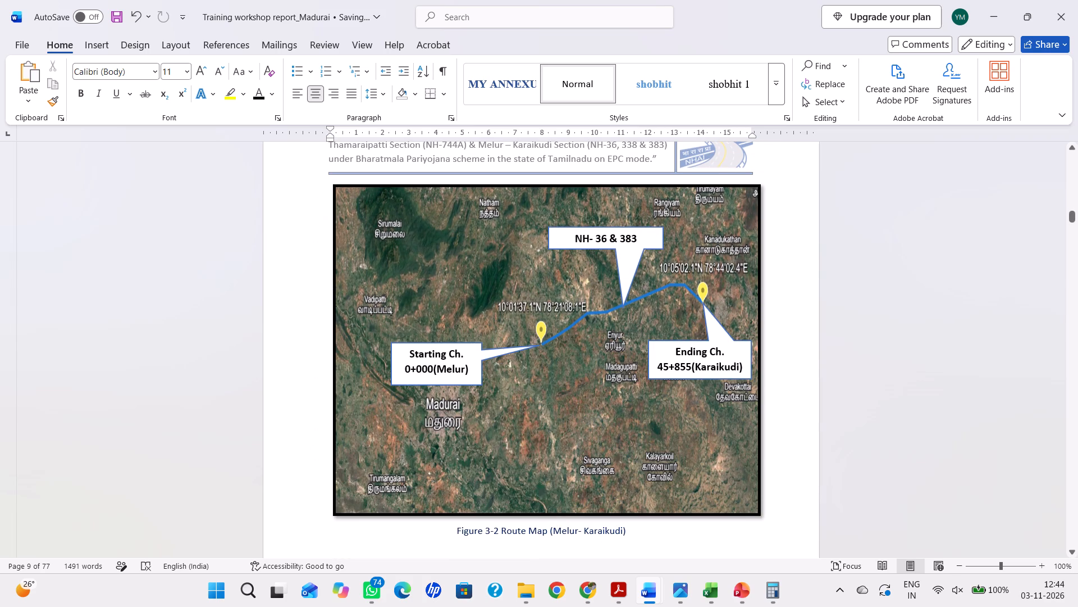
scroll(691, 441, up, 10)
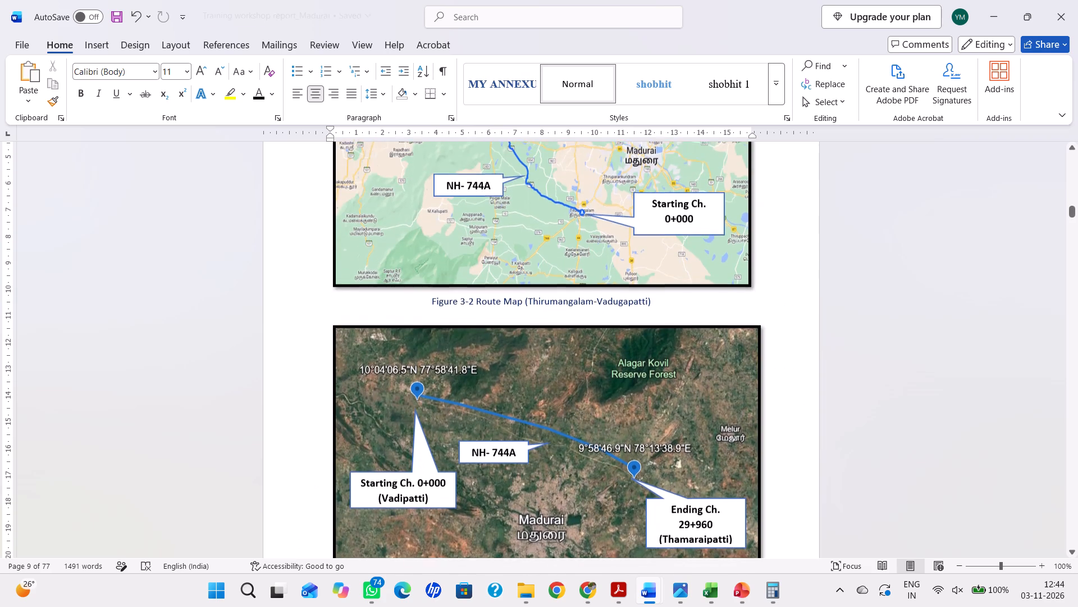
scroll(689, 446, up, 1)
scroll(689, 450, down, 11)
scroll(686, 464, down, 14)
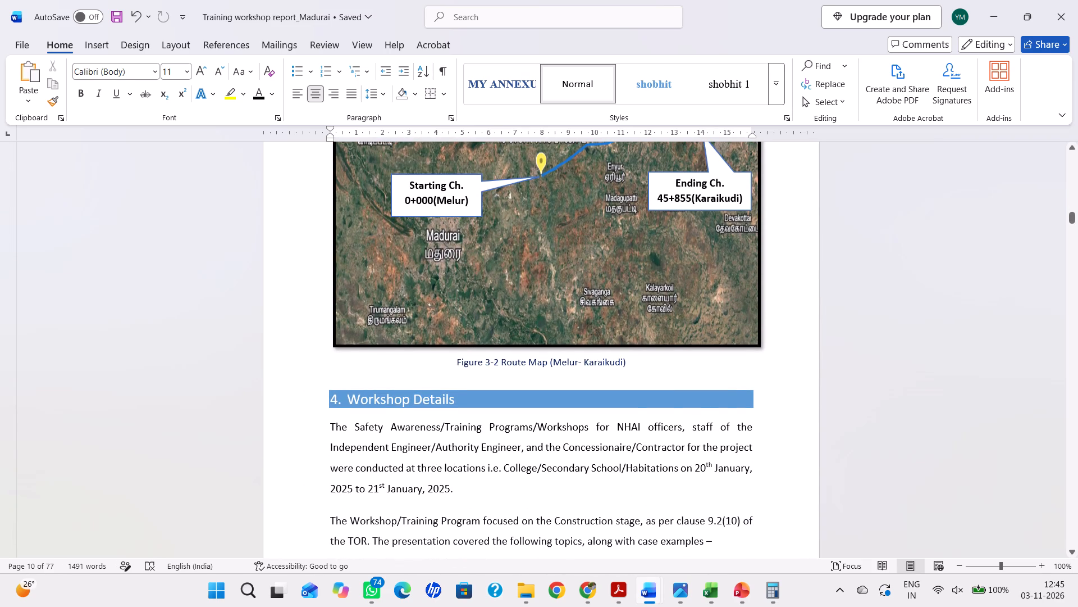
click(495, 358)
right_click(495, 358)
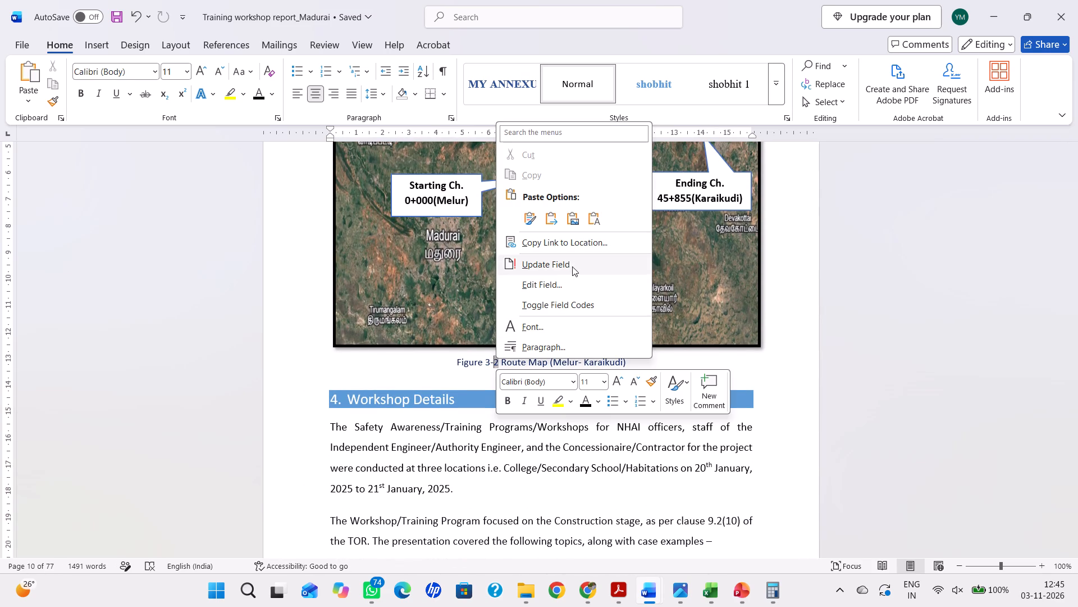
click(572, 266)
Update the number field in the Project Details table caption for the Vadipatti-Thamaraipatti section.
scroll(583, 414, up, 20)
scroll(583, 414, up, 20)
scroll(583, 414, up, 7)
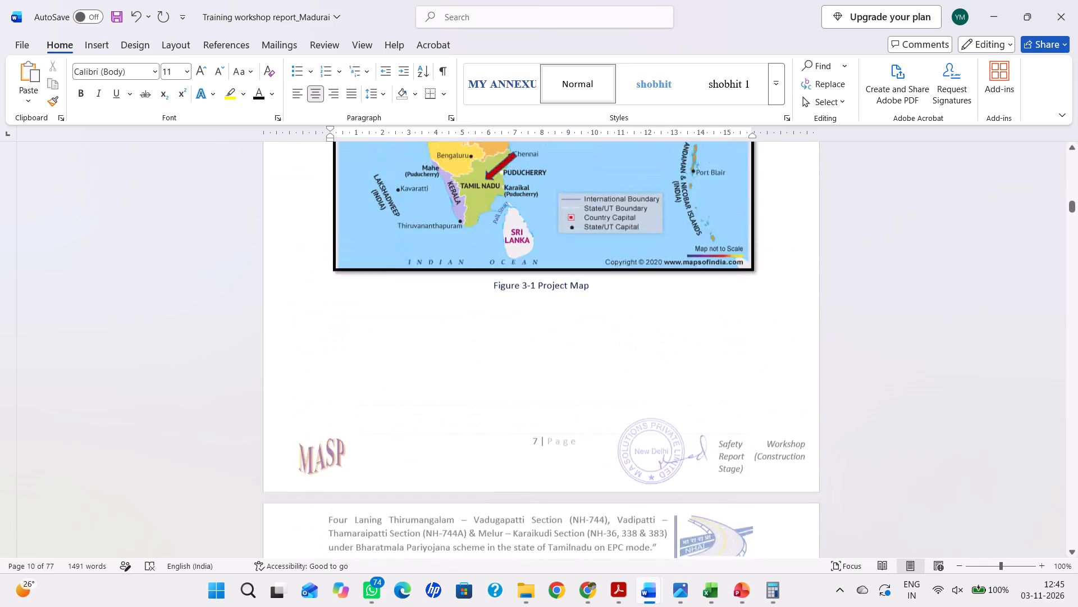
scroll(559, 432, up, 20)
scroll(559, 432, up, 20)
scroll(559, 432, up, 20)
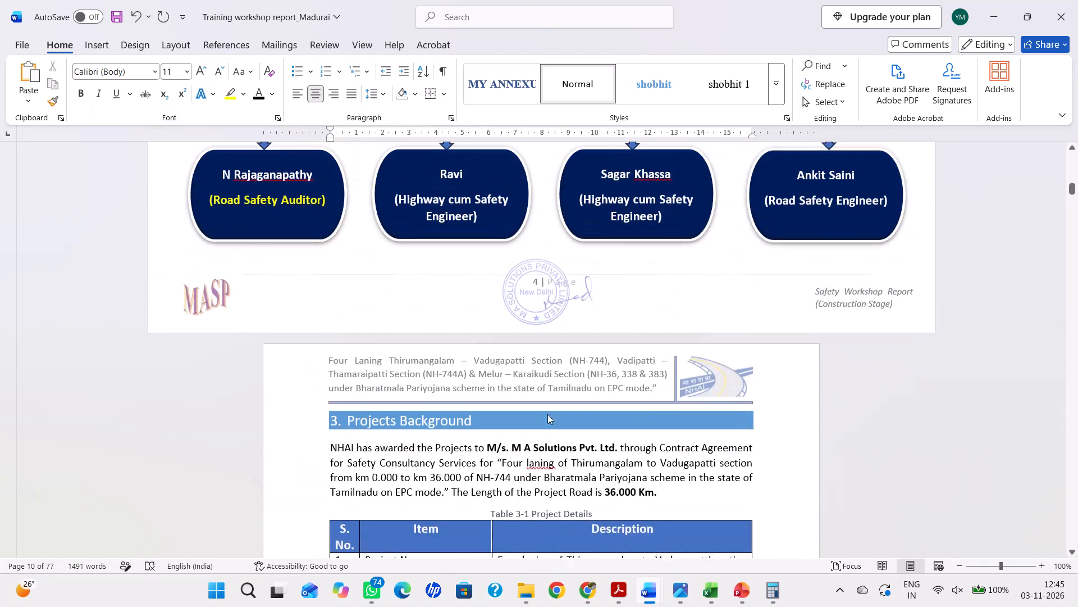
scroll(541, 407, down, 19)
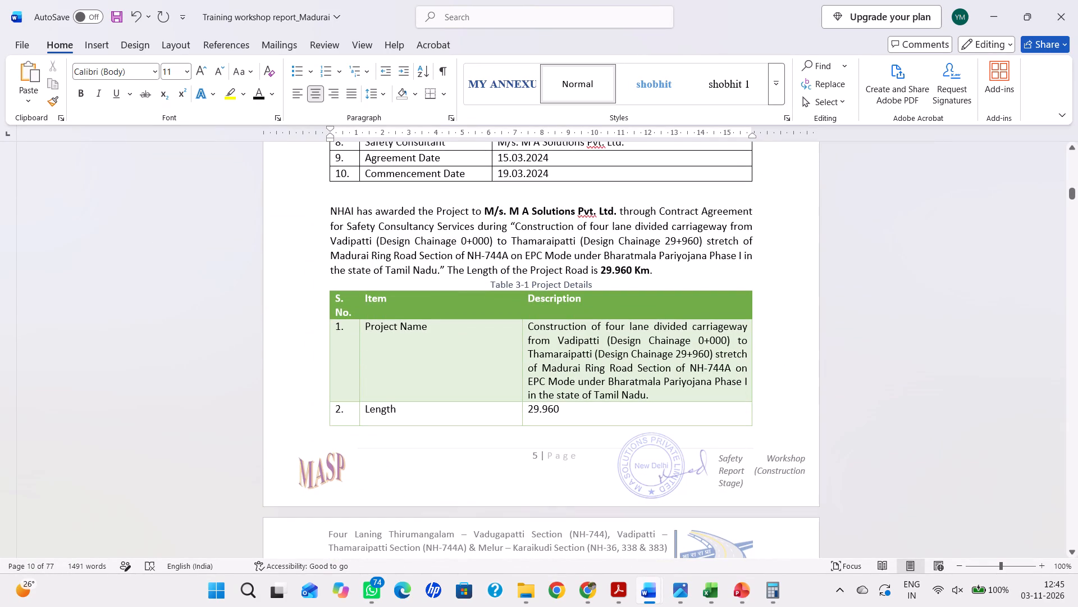
click(524, 282)
right_click(524, 282)
click(592, 415)
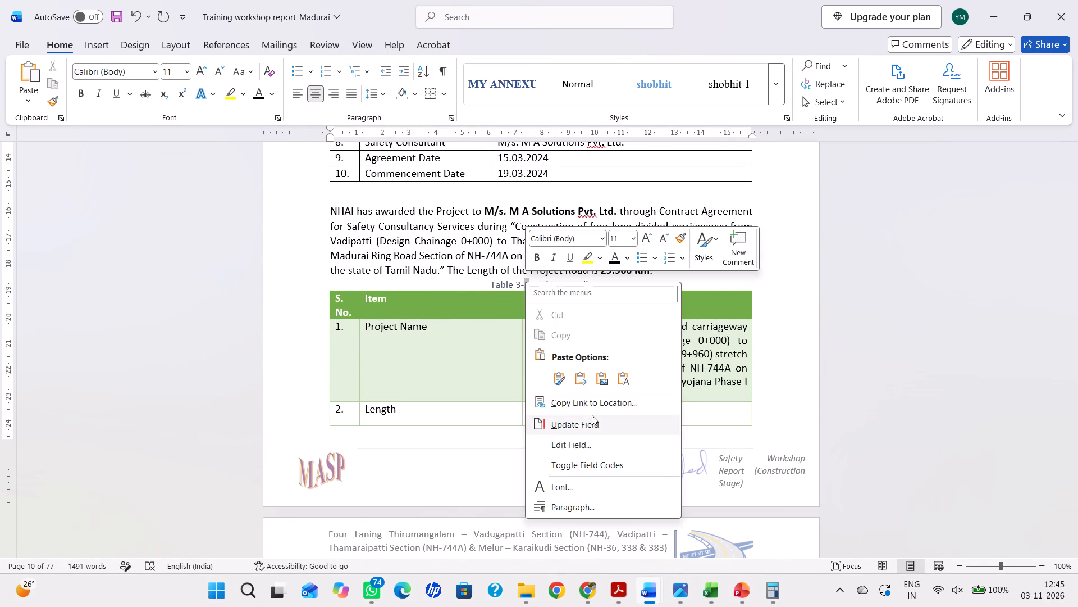
Update the number field in the Melur-Karaikudi Project Details table caption to Table 3-3 and save the report.
scroll(591, 422, down, 18)
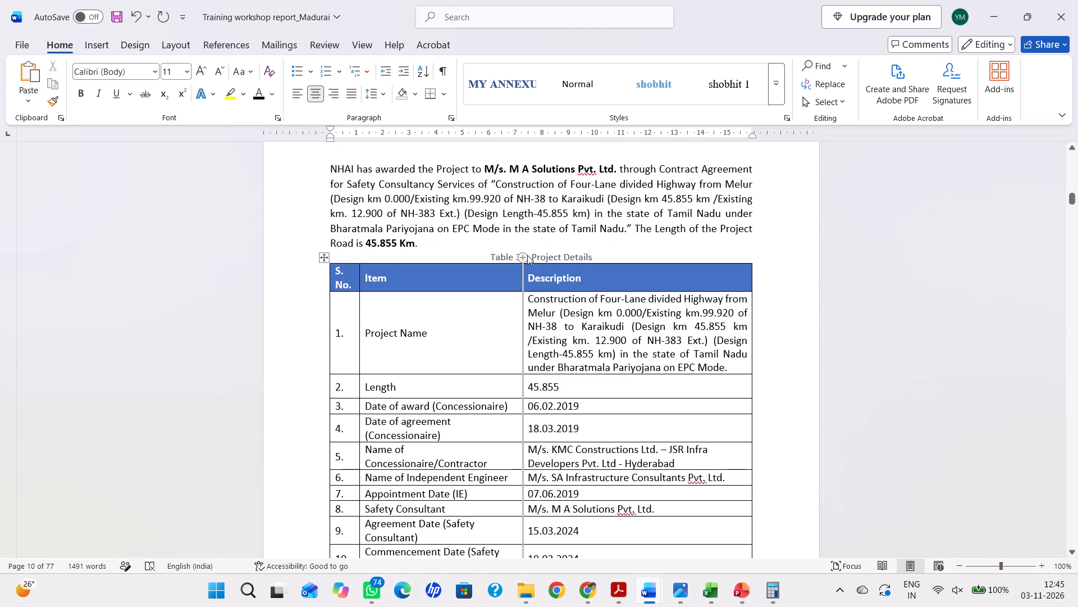
click(536, 247)
click(527, 256)
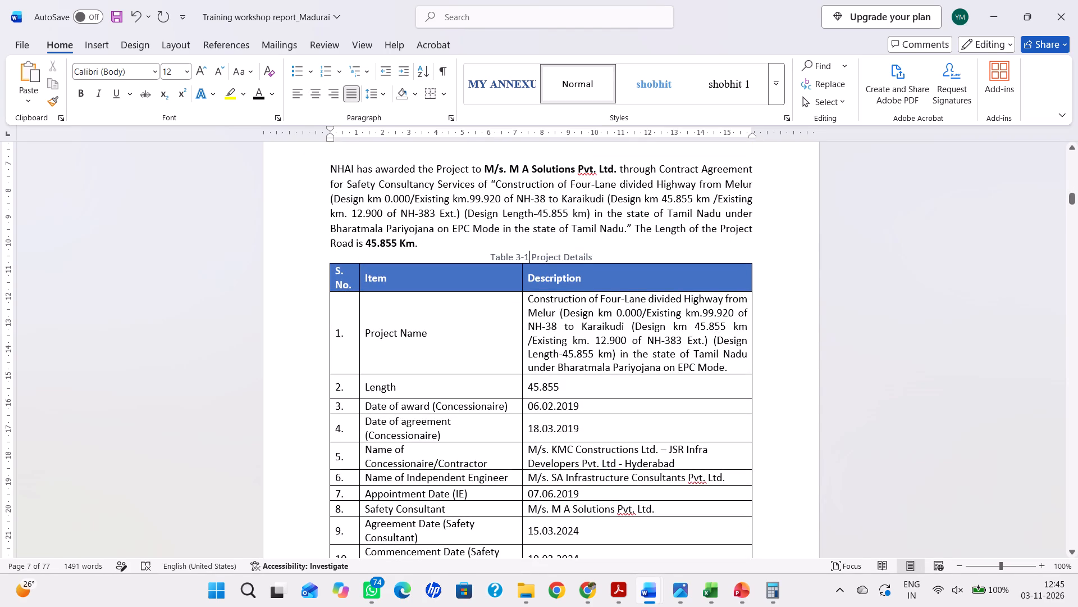
click(525, 256)
right_click(525, 256)
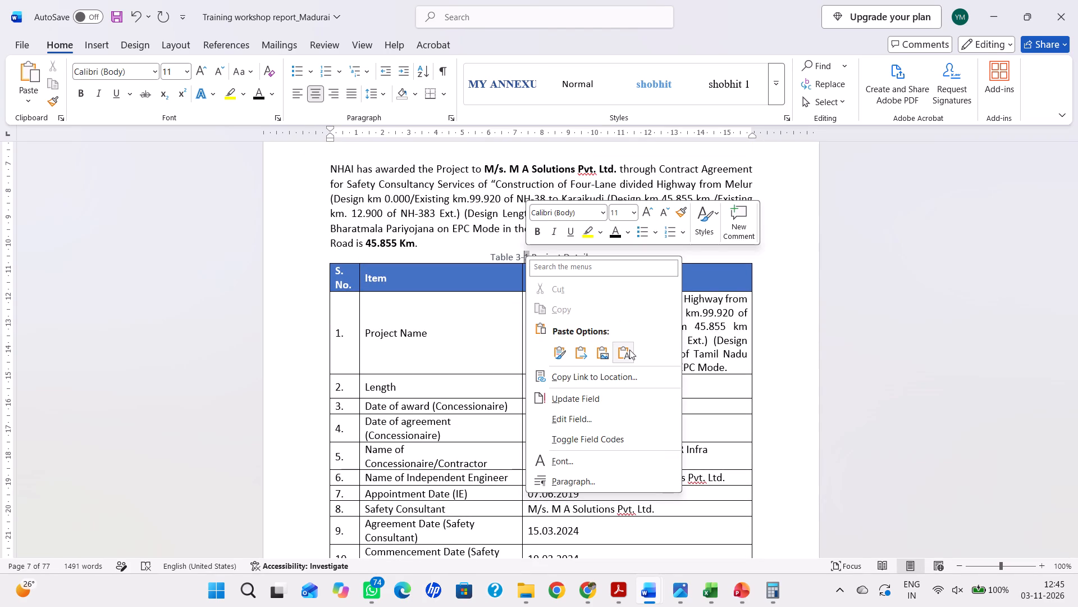
click(595, 397)
key(ctrl+s)
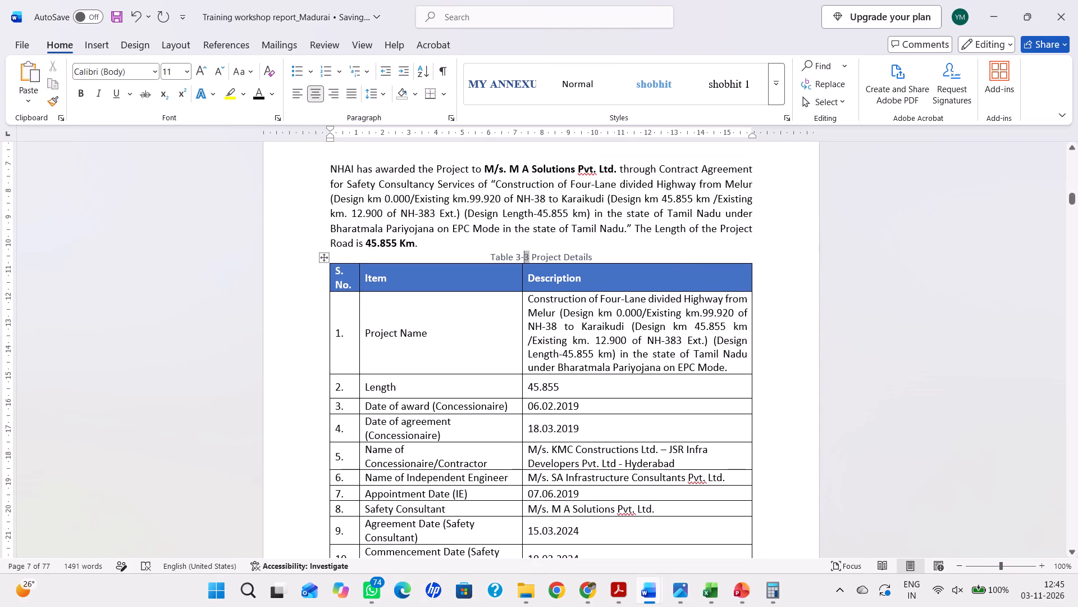
Check the route map figures and their caption numbering through to the Workshop Details section, and save the report.
scroll(704, 368, down, 9)
scroll(703, 475, down, 17)
scroll(704, 471, down, 13)
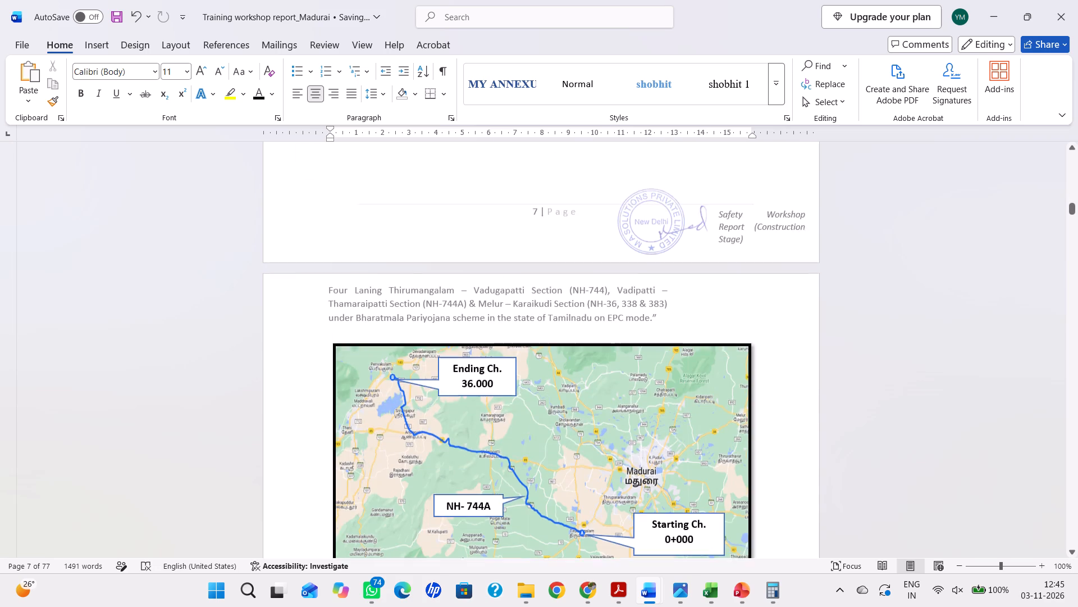
scroll(706, 472, down, 13)
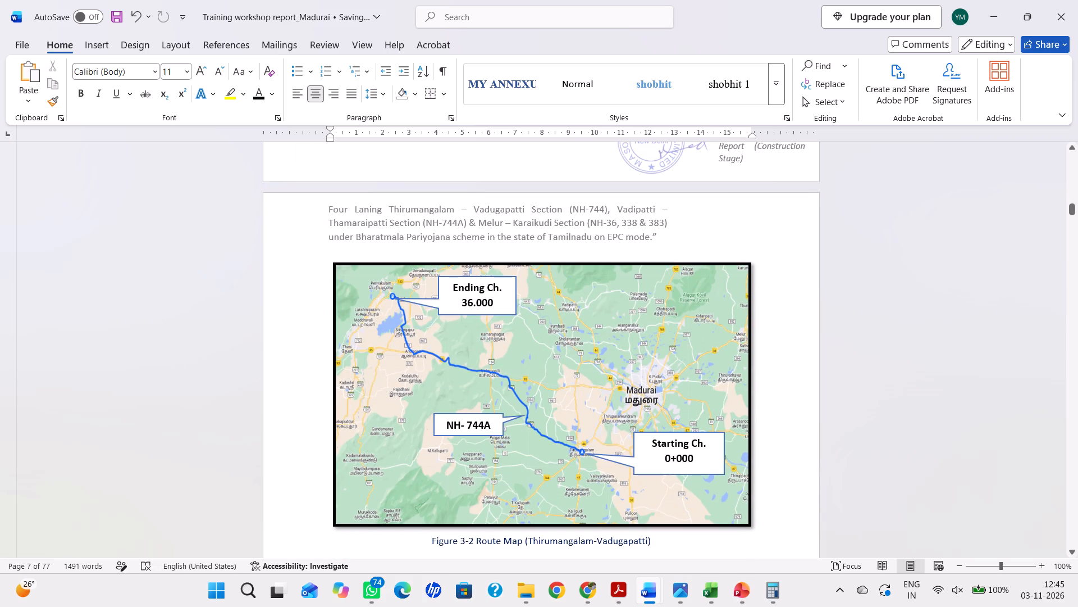
scroll(708, 541, down, 13)
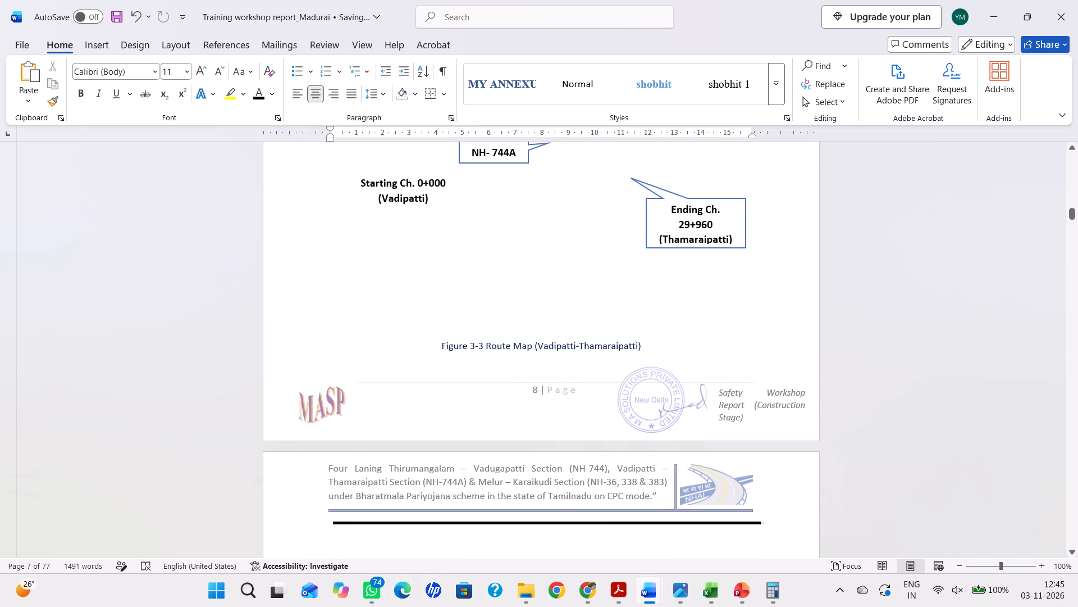
scroll(712, 544, down, 6)
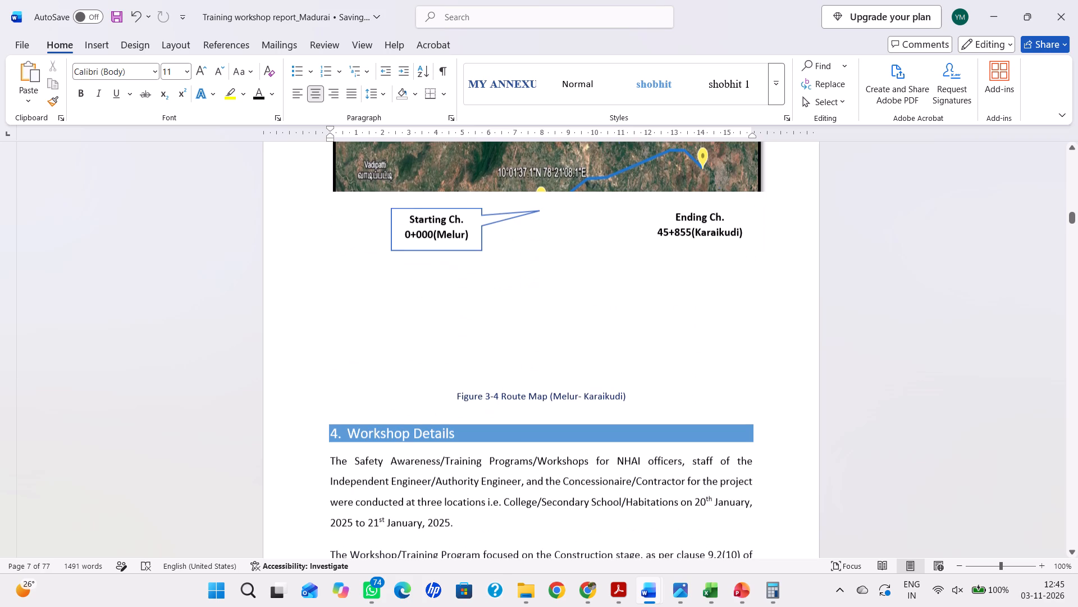
scroll(711, 533, down, 3)
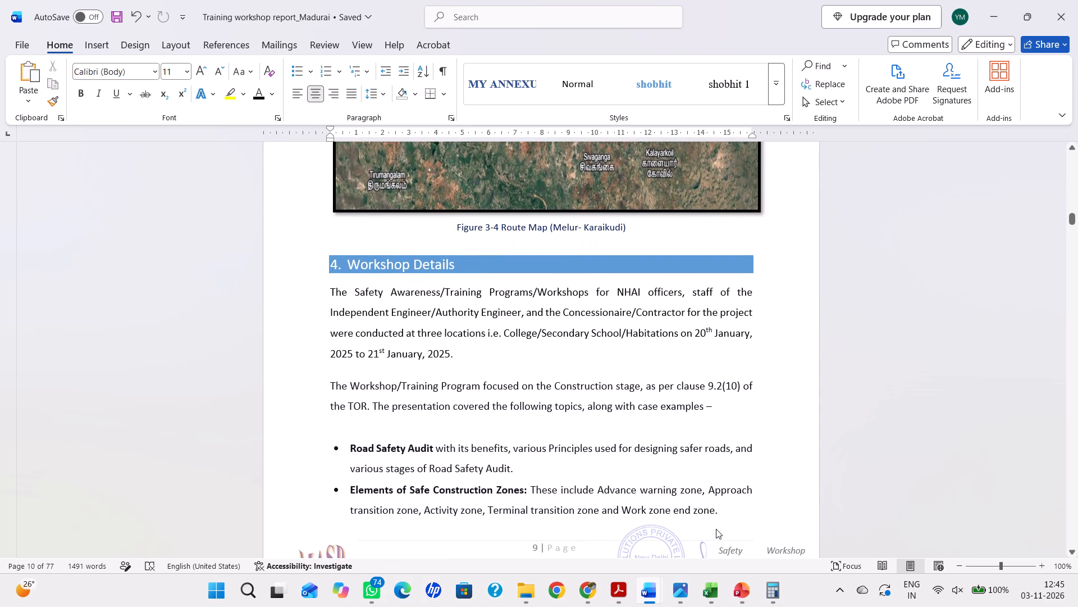
key(ctrl+s)
Delete the phrase "at three locations i.e. College/Secondary School/Habitations" from the first Workshop Details paragraph.
drag(408, 333, 679, 336)
key(BackSpace)
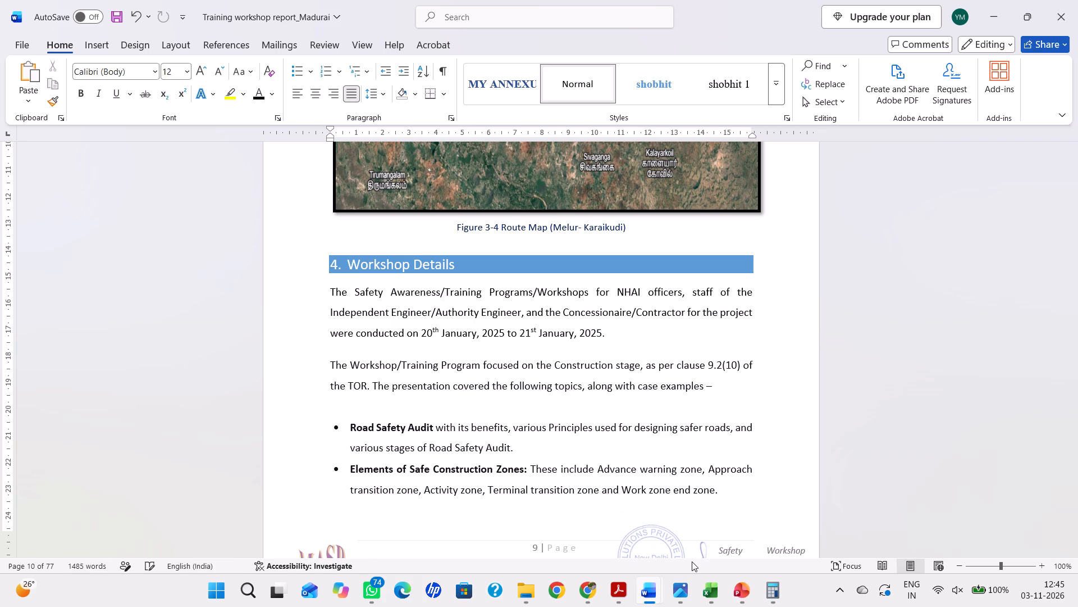
Change the day and month of the workshop's start date in the first Workshop Details paragraph to 31st October.
click(432, 334)
key(BackSpace)
key(BackSpace)
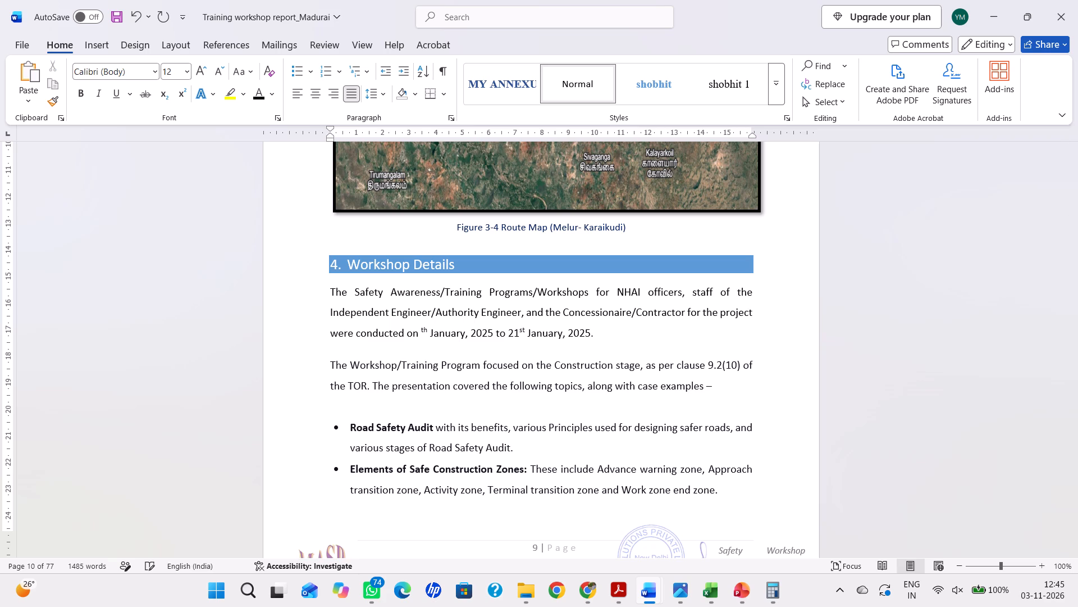
text(31)
text(st)
key(space)
key(Delete)
key(Delete)
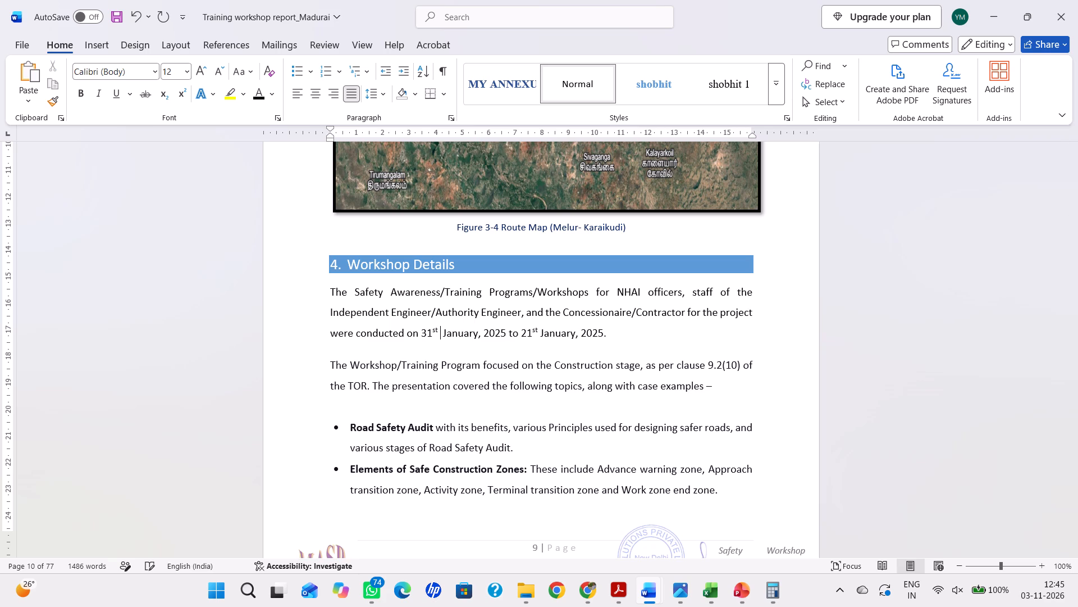
key(Delete)
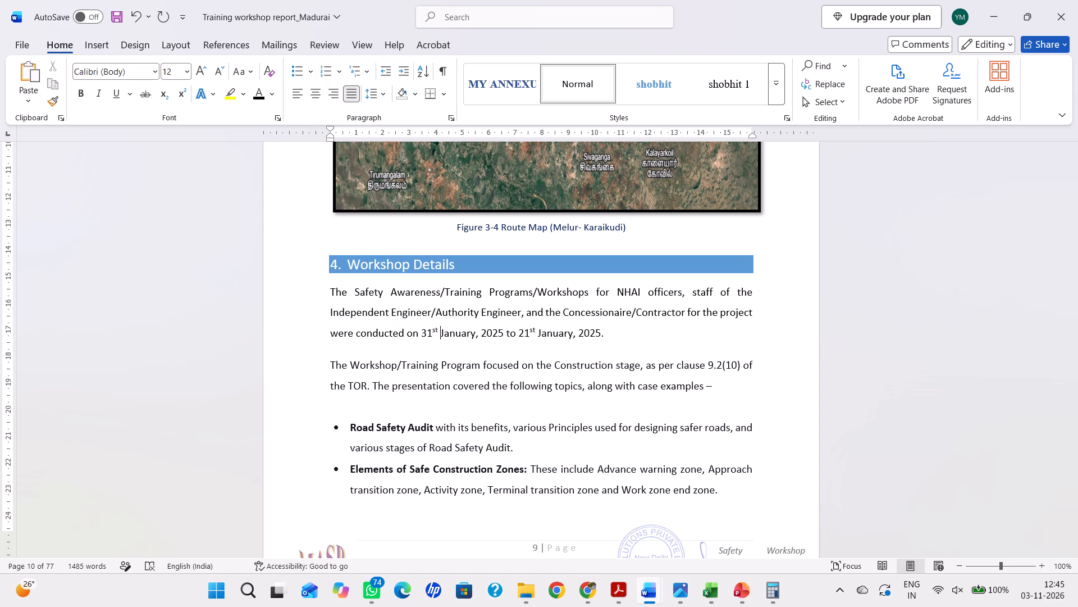
key(Delete)
key(Delete)
key(Delete)
key(Delete)
key(Delete)
key(Delete)
key(Delete)
text(October)
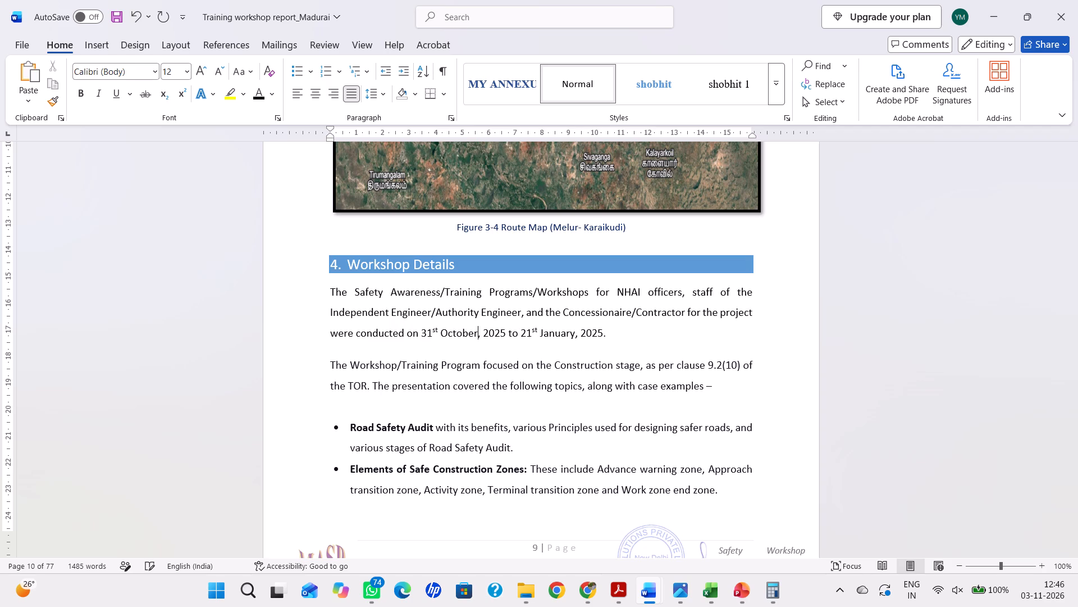
Set the year of the workshop's start date to 2026.
key(Right)
key(Right)
key(Right)
key(Right)
key(Right)
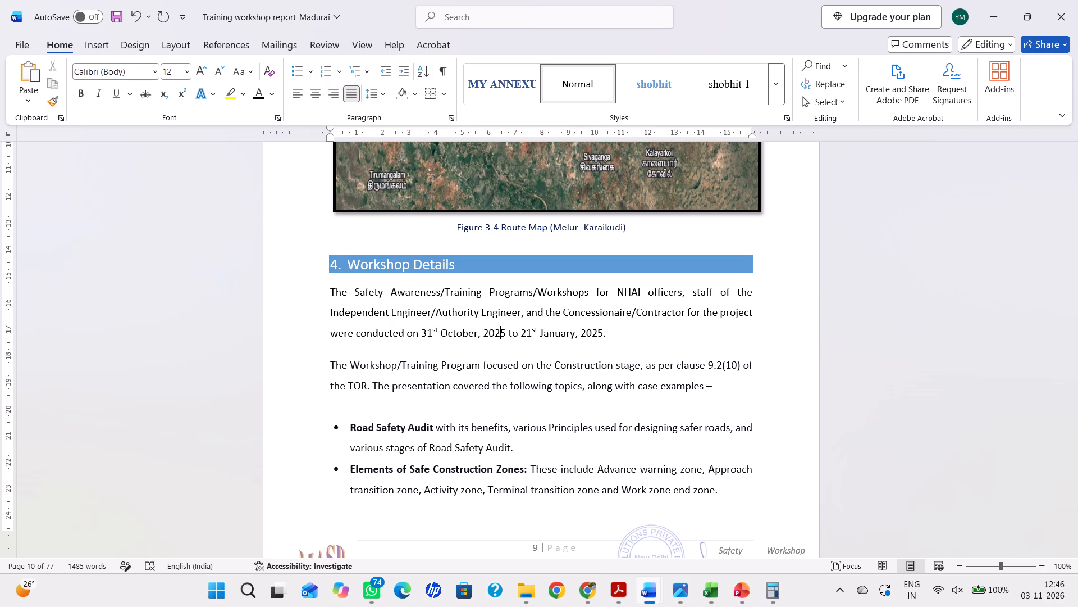
key(Right)
key(BackSpace)
key(6)
Delete the end date "to 21st January, 2025" from the workshop sentence, keeping the final full stop, and save the report.
key(Delete)
key(Delete)
key(Delete)
key(Delete)
key(Delete)
key(Delete)
key(Delete)
key(Delete)
key(Delete)
key(Delete)
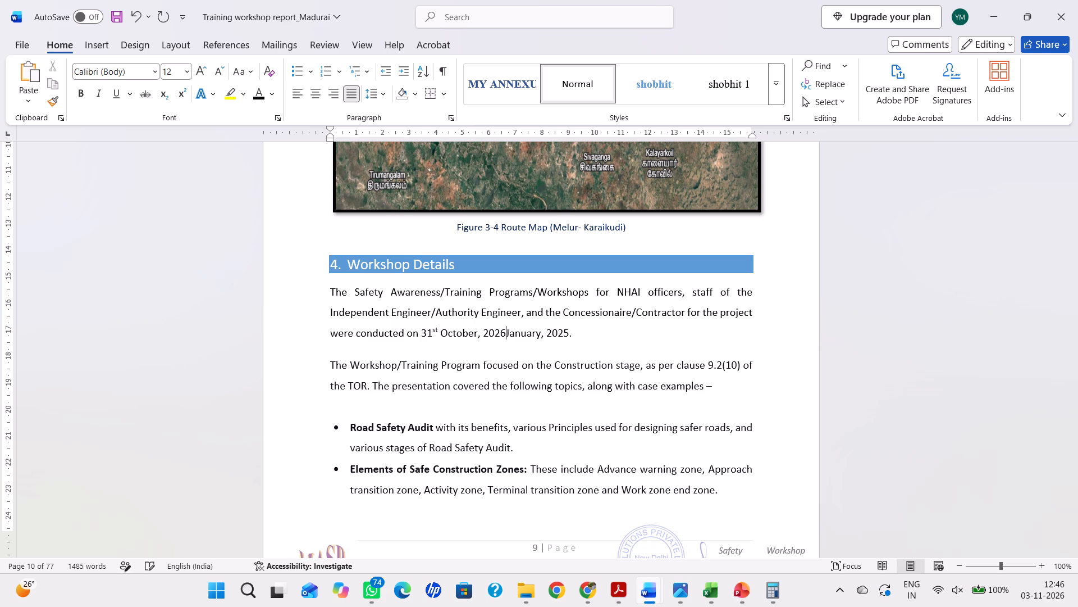
key(Delete)
key(Delete)
key(Delete)
key(Delete)
key(Delete)
key(Delete)
key(Delete)
key(Delete)
key(Delete)
key(Delete)
key(Delete)
key(Delete)
key(ctrl+s)
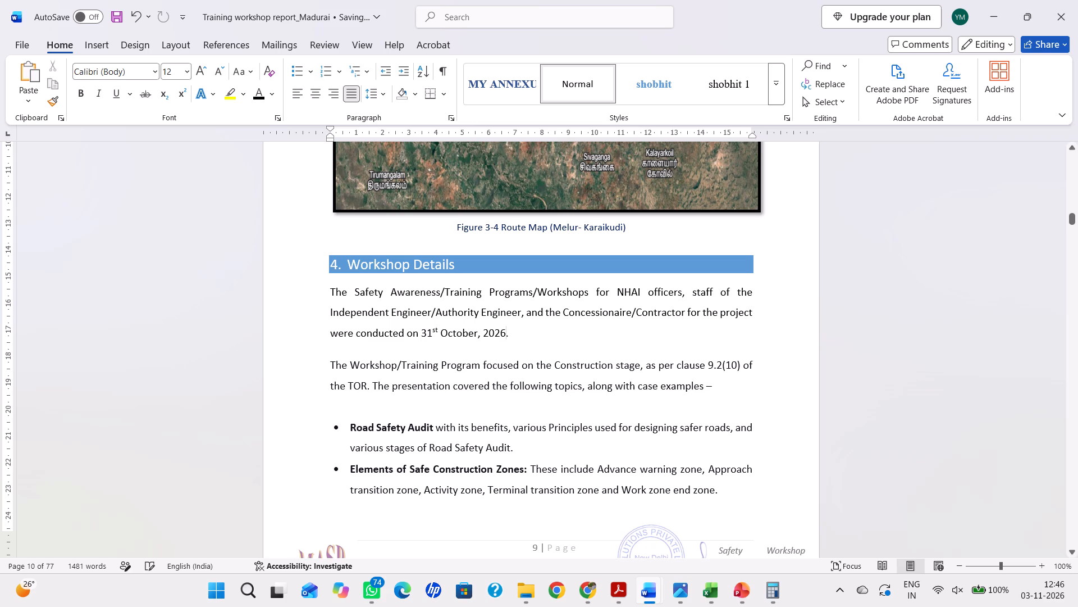
Highlight the clause number "9.2(10)" in yellow in the second Workshop Details paragraph and save the report.
drag(710, 366, 741, 374)
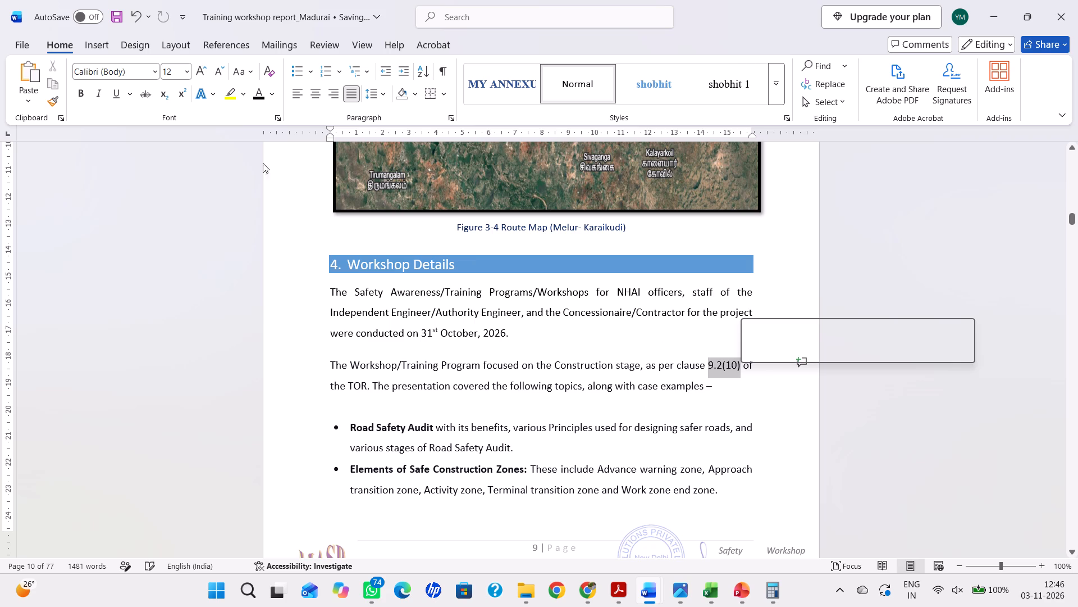
click(227, 85)
click(230, 90)
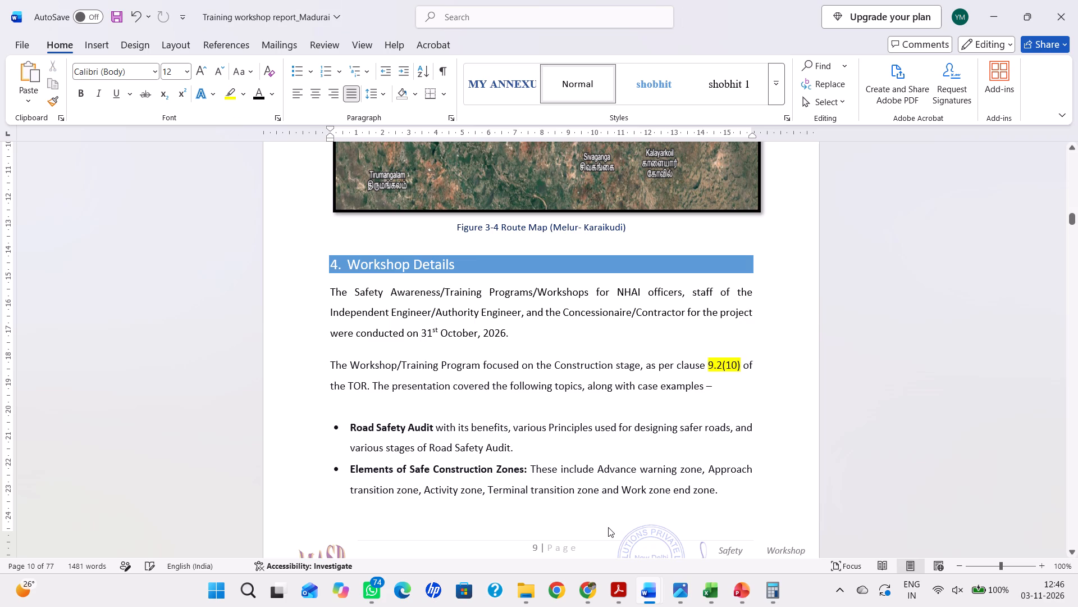
key(ctrl+s)
Review the rest of Workshop Details, the training photo sections and the start of the Detailed Presentation section for content needing updates.
scroll(615, 560, down, 6)
scroll(535, 436, down, 5)
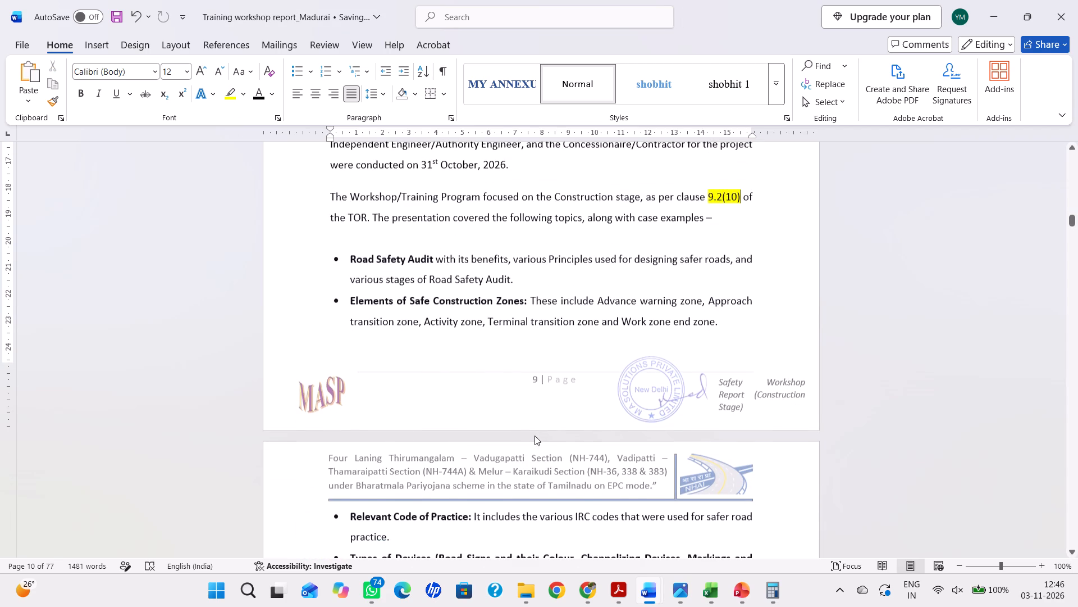
scroll(543, 446, up, 5)
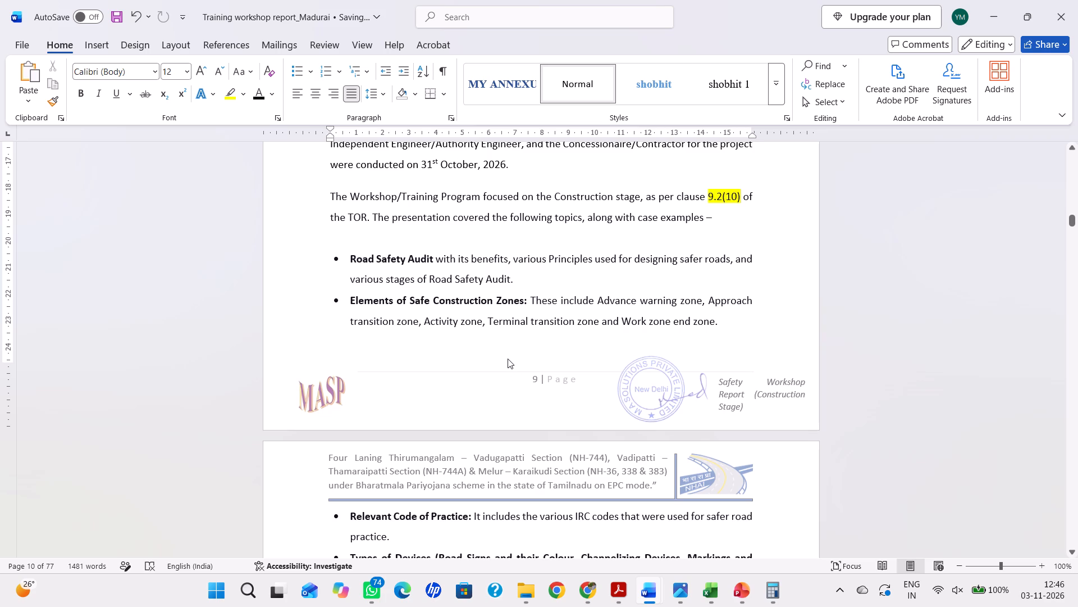
scroll(508, 359, down, 5)
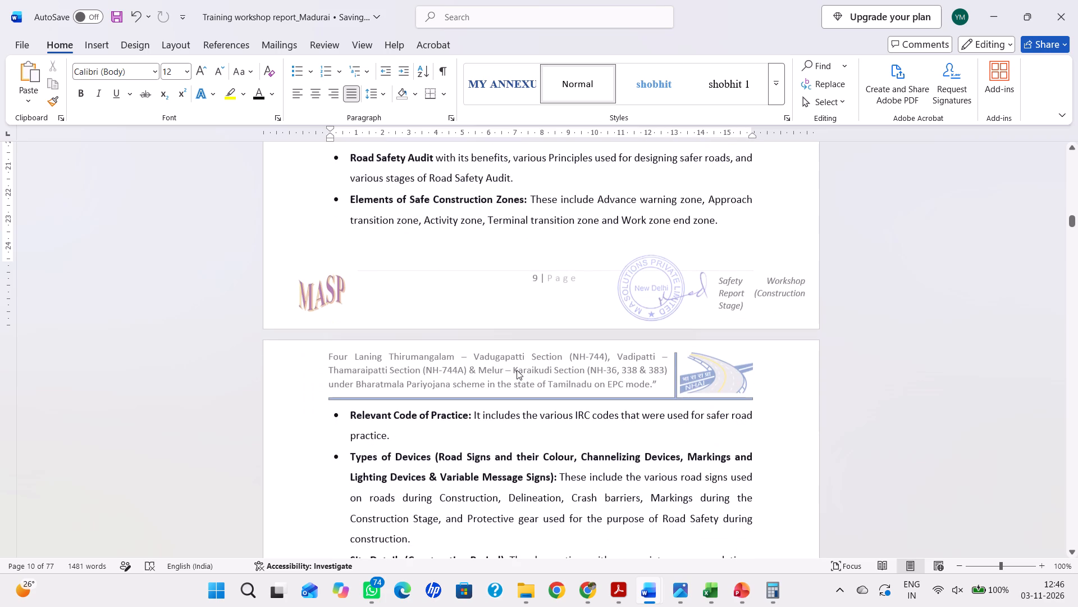
scroll(517, 370, down, 3)
scroll(554, 413, down, 6)
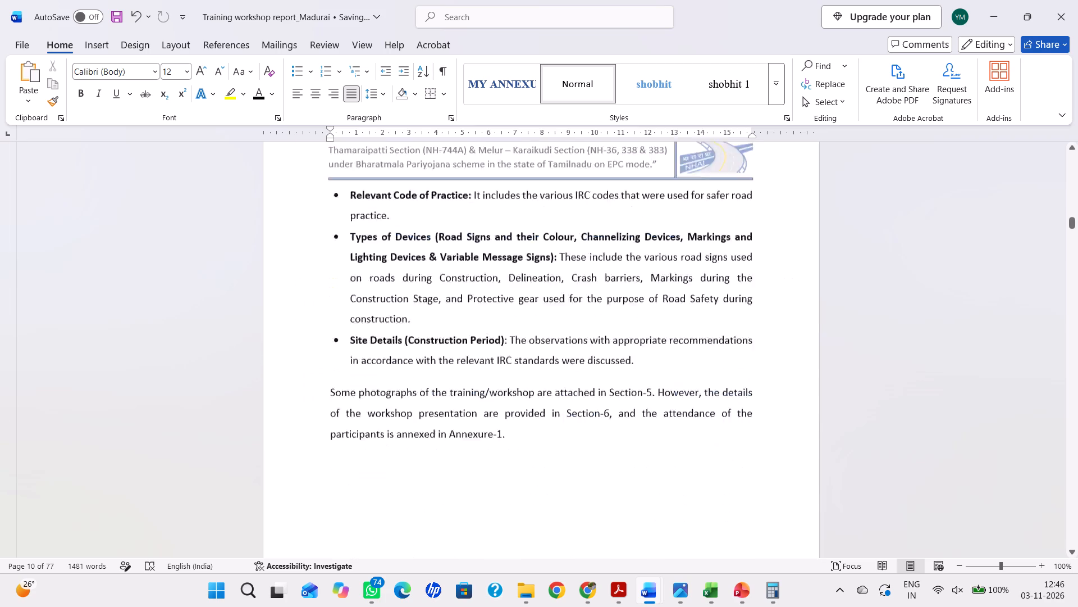
scroll(563, 422, down, 2)
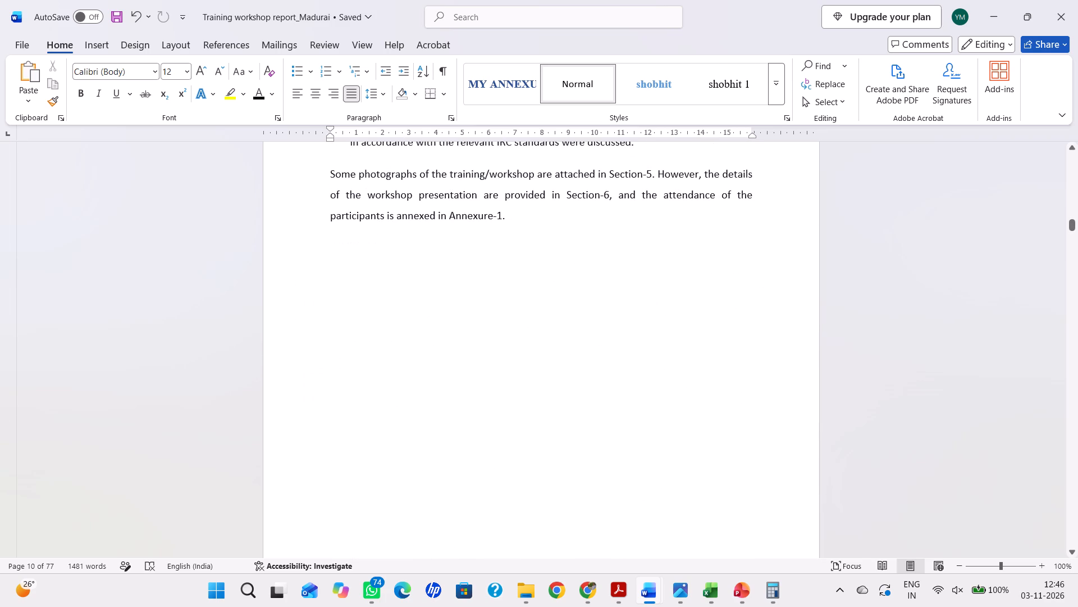
scroll(563, 428, down, 13)
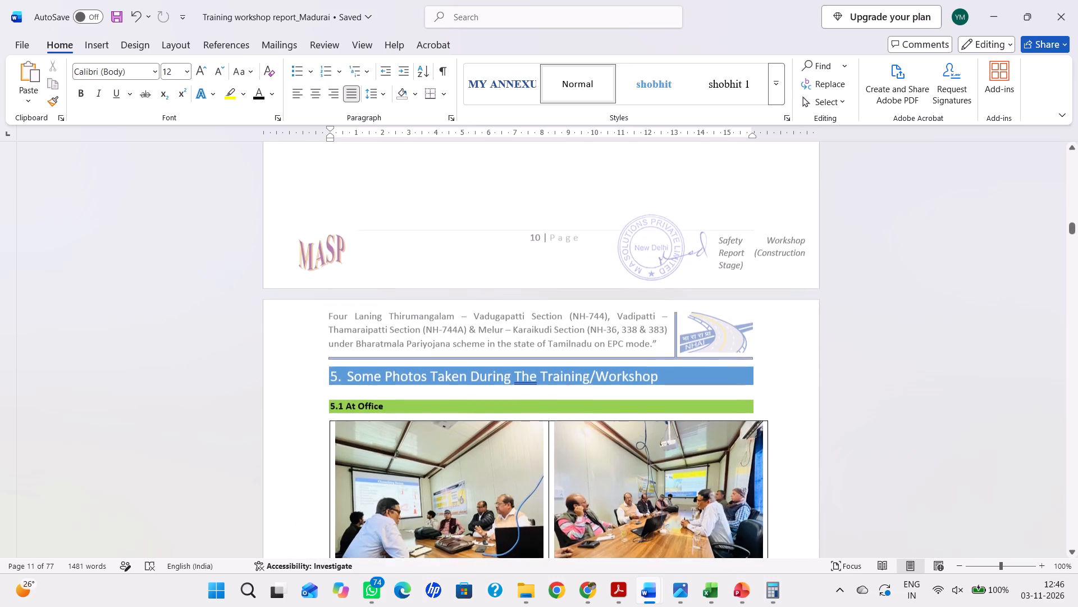
scroll(567, 438, down, 16)
scroll(568, 440, down, 14)
scroll(565, 446, up, 7)
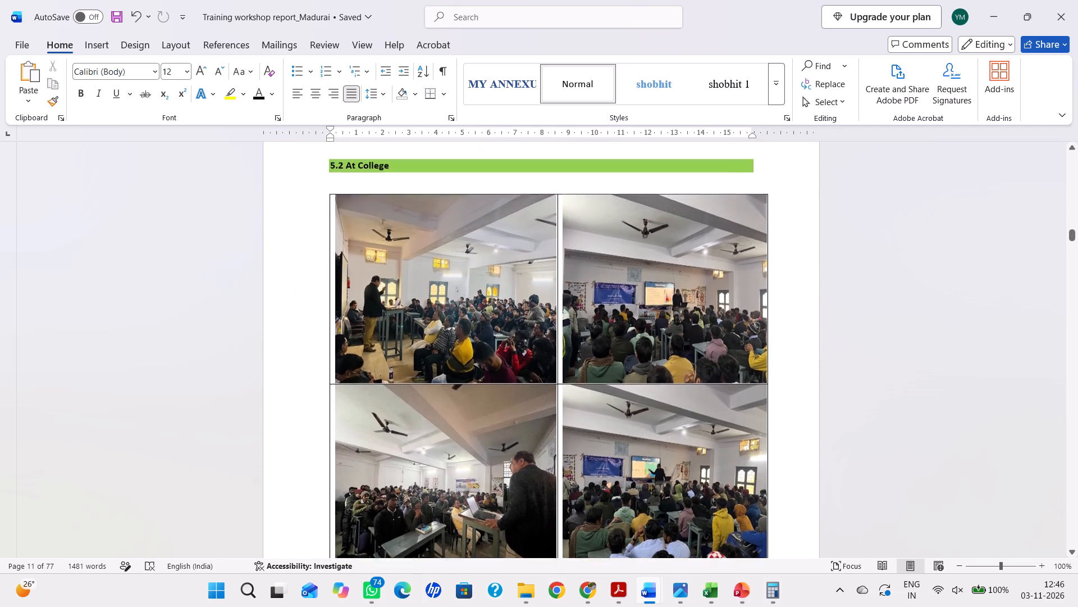
scroll(565, 446, down, 14)
scroll(565, 446, down, 11)
scroll(566, 447, down, 20)
scroll(566, 447, down, 5)
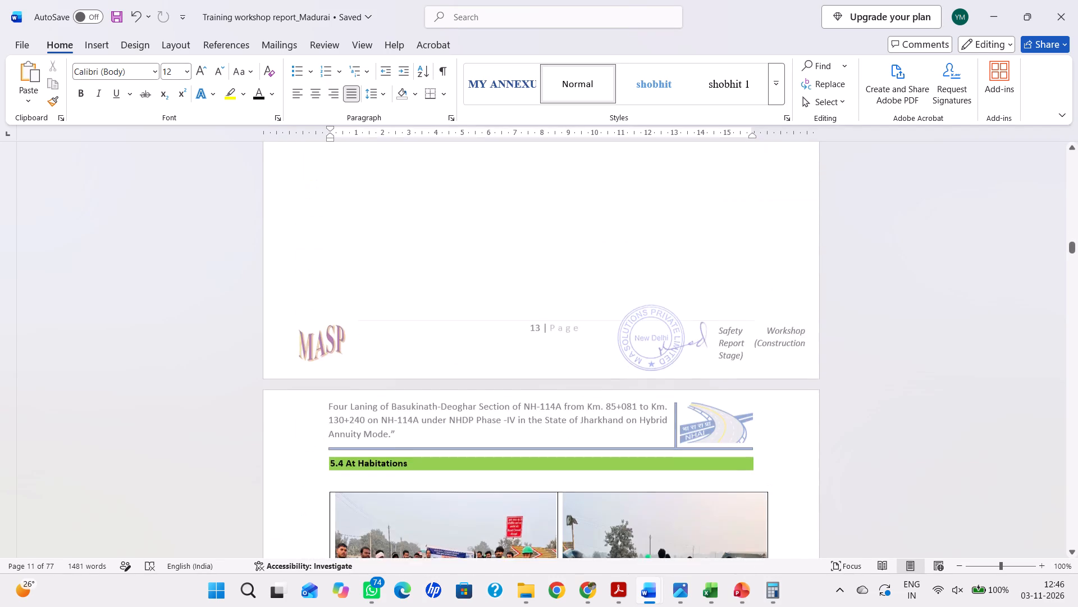
scroll(567, 451, down, 15)
scroll(567, 465, up, 1)
scroll(567, 465, down, 13)
scroll(567, 465, up, 1)
key(ctrl+s)
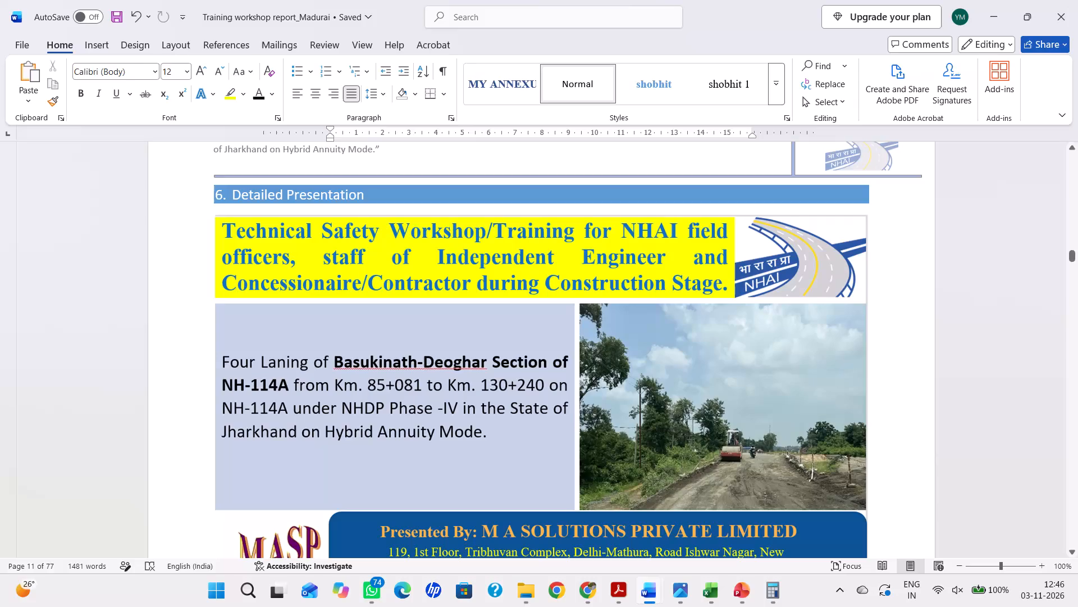